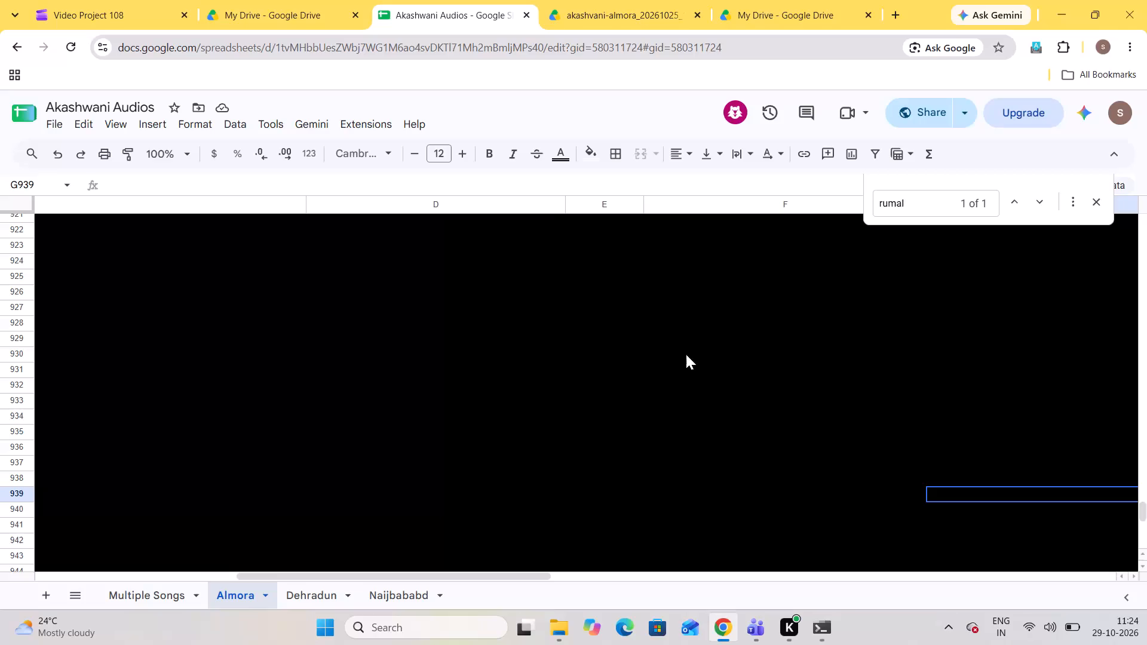
Reload the Akashwani Audios spreadsheet page.
{"action": "left_click", "coordinate": [69, 48]}
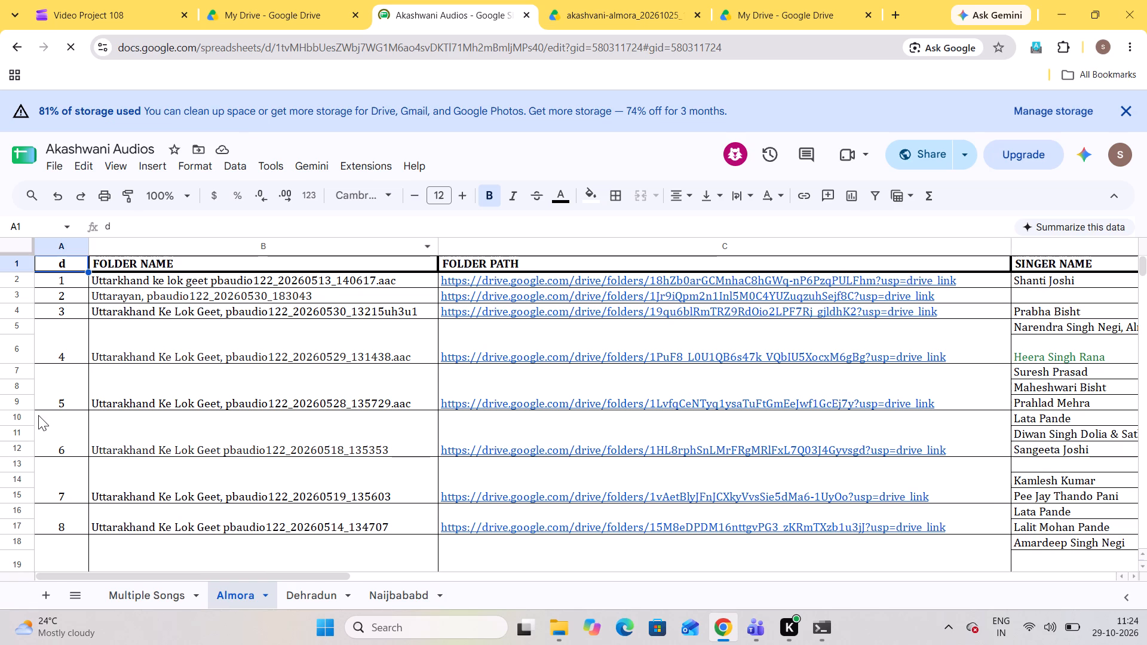
Look through the Almora sheet's folder, singer and song entries down to the end of the filled rows.
{"action": "scroll", "coordinate": [16, 418], "scroll_direction": "down", "scroll_amount": 15}
{"action": "scroll", "coordinate": [15, 418], "scroll_direction": "down", "scroll_amount": 8}
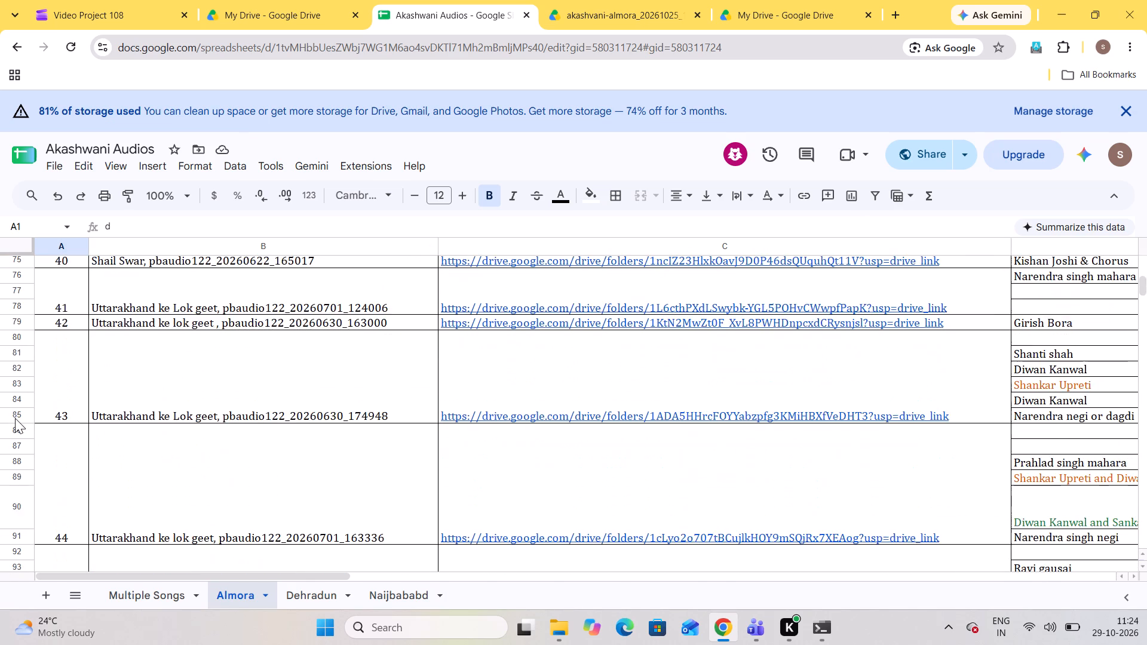
{"action": "scroll", "coordinate": [15, 418], "scroll_direction": "down", "scroll_amount": 2}
{"action": "scroll", "coordinate": [15, 418], "scroll_direction": "down", "scroll_amount": 20}
{"action": "scroll", "coordinate": [15, 418], "scroll_direction": "down", "scroll_amount": 9}
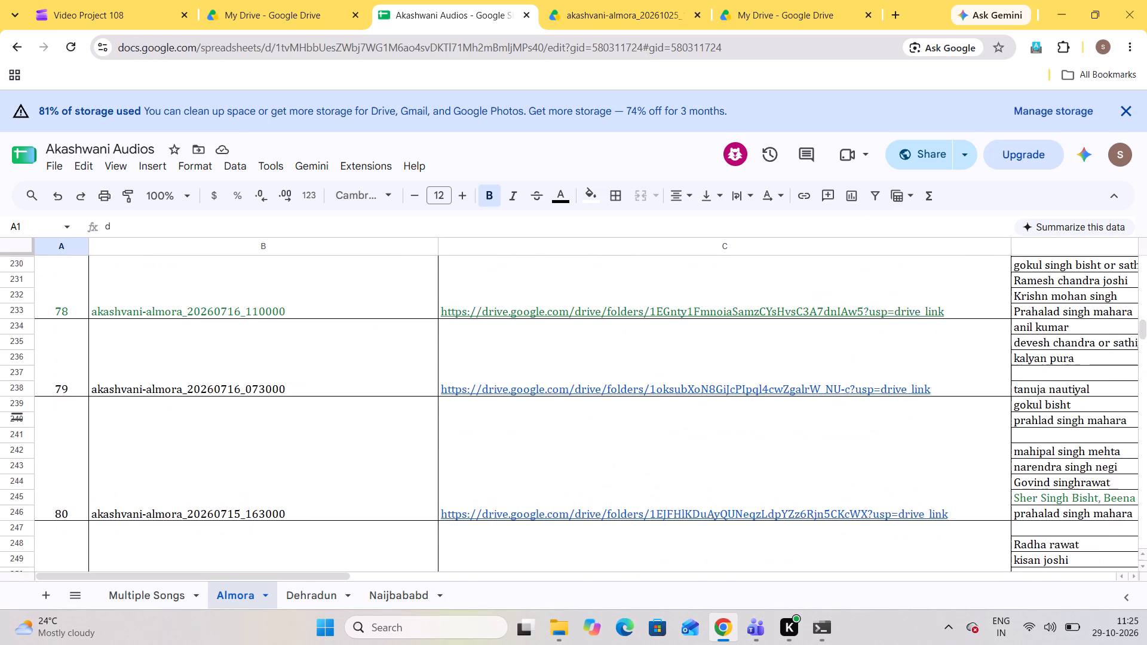
{"action": "scroll", "coordinate": [14, 418], "scroll_direction": "down", "scroll_amount": 20}
{"action": "scroll", "coordinate": [14, 418], "scroll_direction": "down", "scroll_amount": 11}
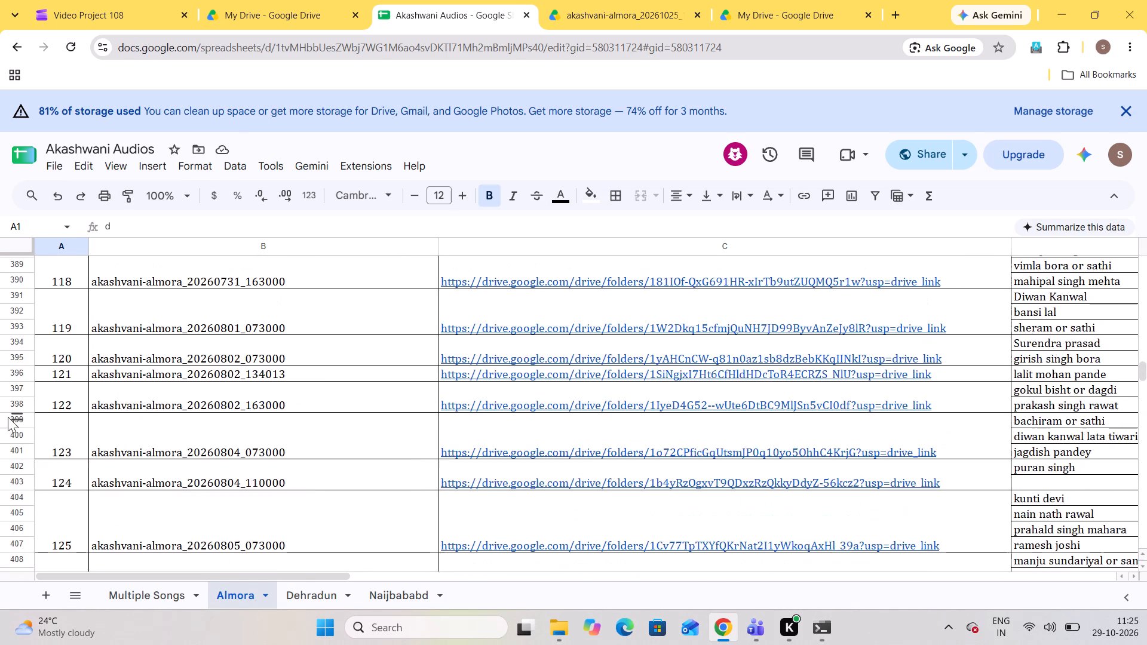
{"action": "scroll", "coordinate": [7, 417], "scroll_direction": "down", "scroll_amount": 3}
{"action": "scroll", "coordinate": [7, 417], "scroll_direction": "up", "scroll_amount": 6}
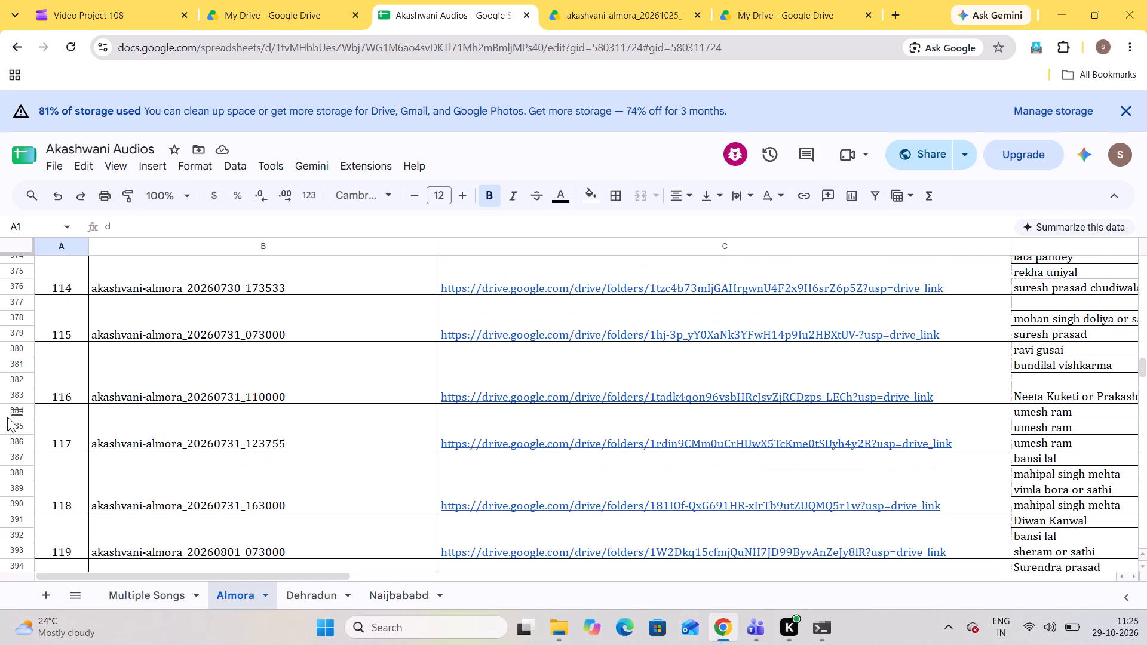
{"action": "scroll", "coordinate": [7, 415], "scroll_direction": "up", "scroll_amount": 1}
{"action": "scroll", "coordinate": [7, 415], "scroll_direction": "down", "scroll_amount": 2}
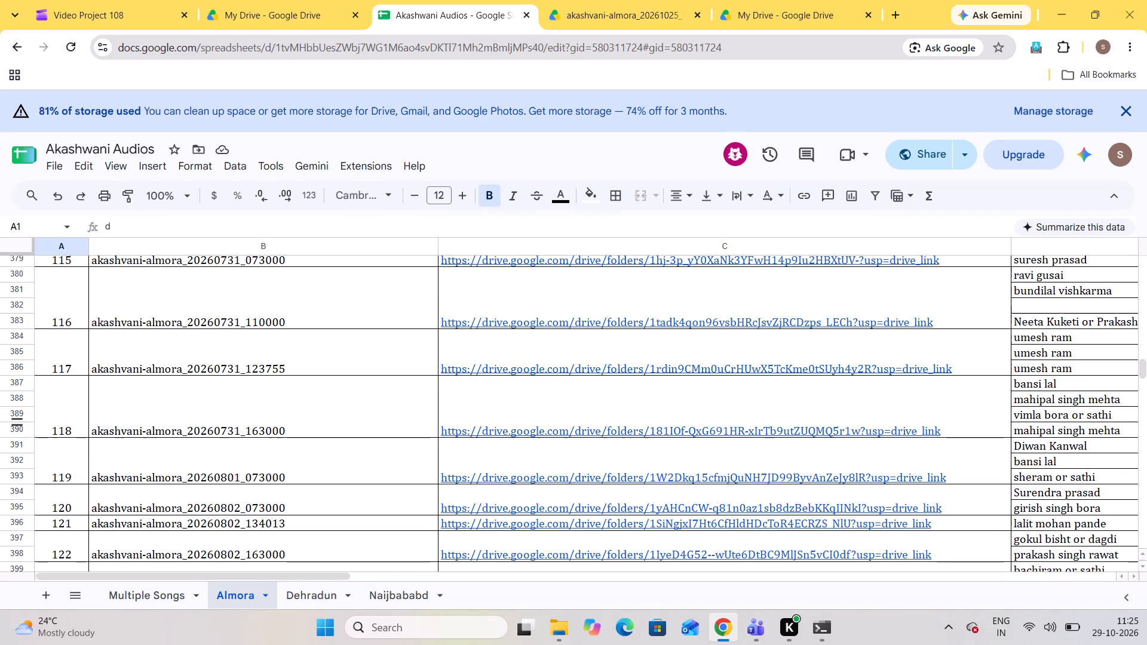
{"action": "scroll", "coordinate": [15, 419], "scroll_direction": "up", "scroll_amount": 5}
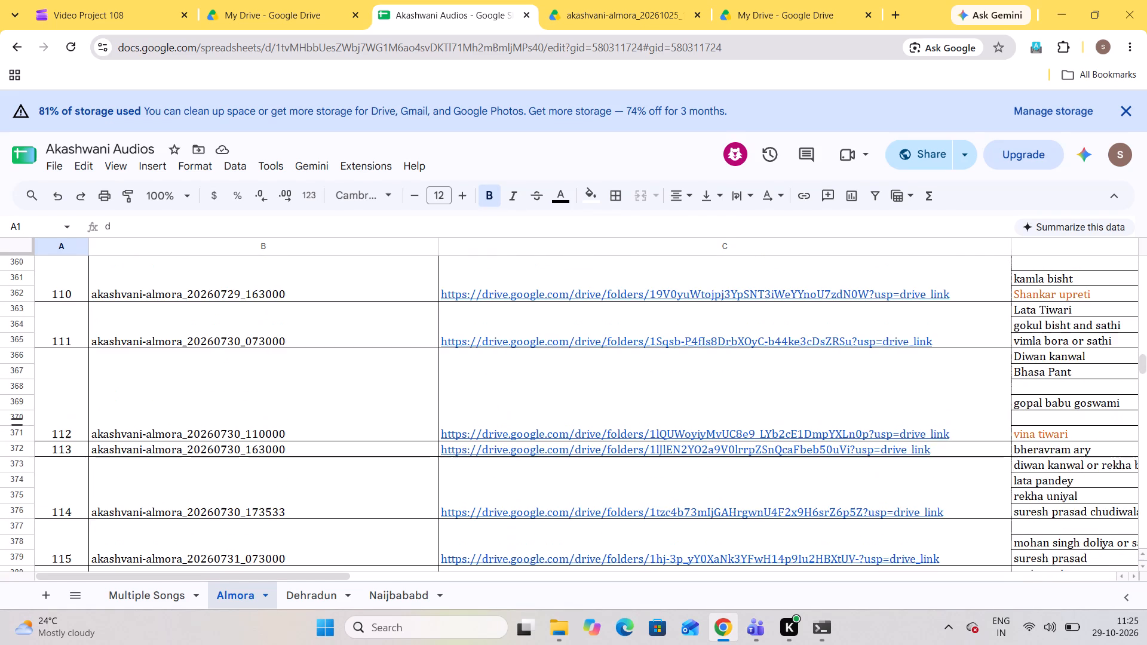
{"action": "scroll", "coordinate": [15, 419], "scroll_direction": "up", "scroll_amount": 2}
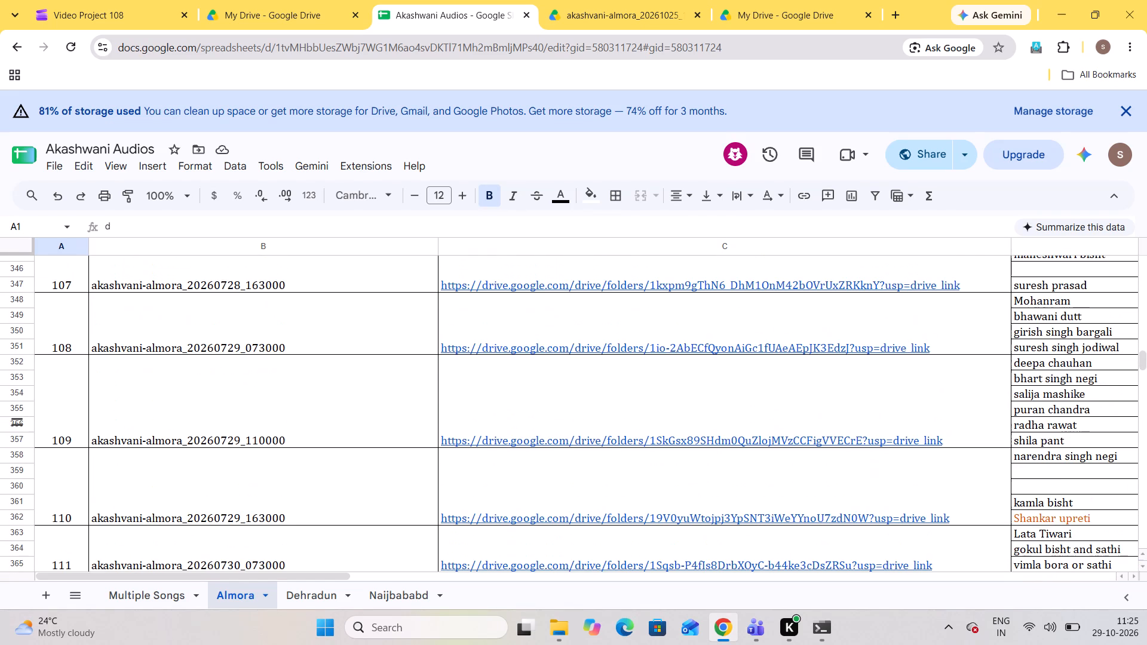
{"action": "scroll", "coordinate": [15, 419], "scroll_direction": "up", "scroll_amount": 1}
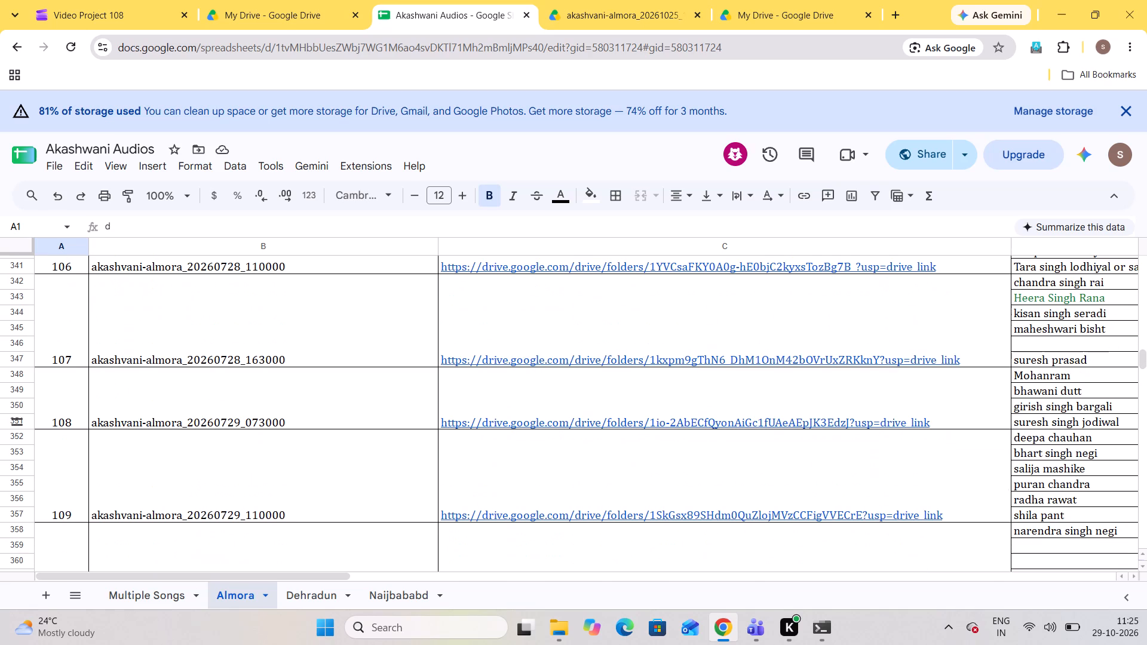
{"action": "scroll", "coordinate": [15, 419], "scroll_direction": "down", "scroll_amount": 8}
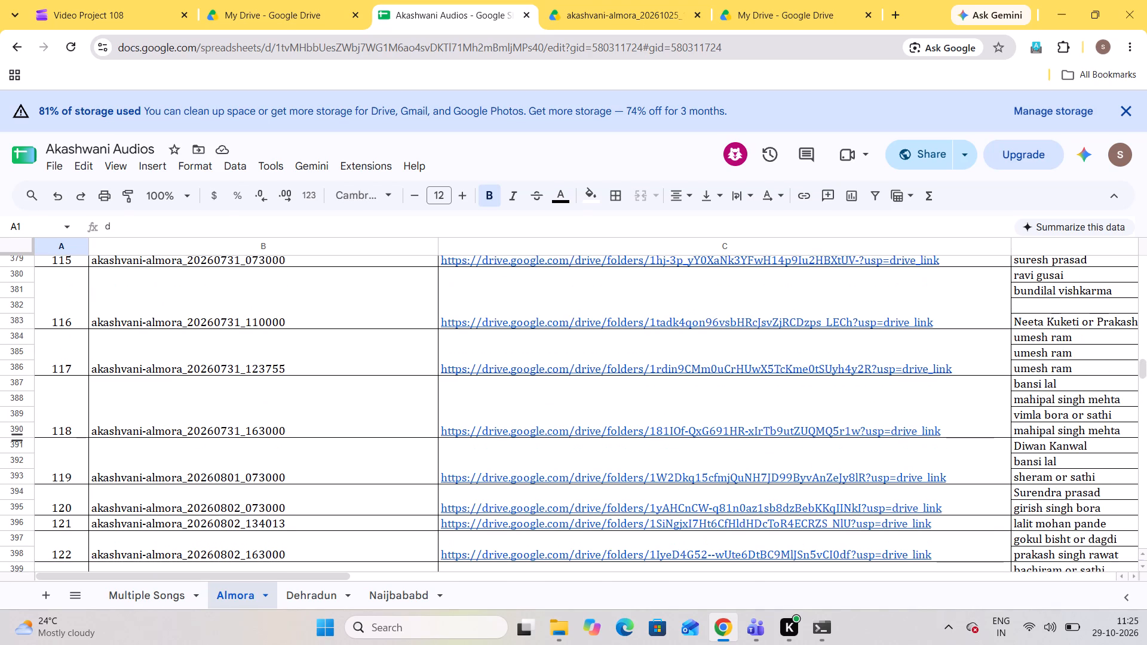
{"action": "scroll", "coordinate": [45, 416], "scroll_direction": "left", "scroll_amount": 2}
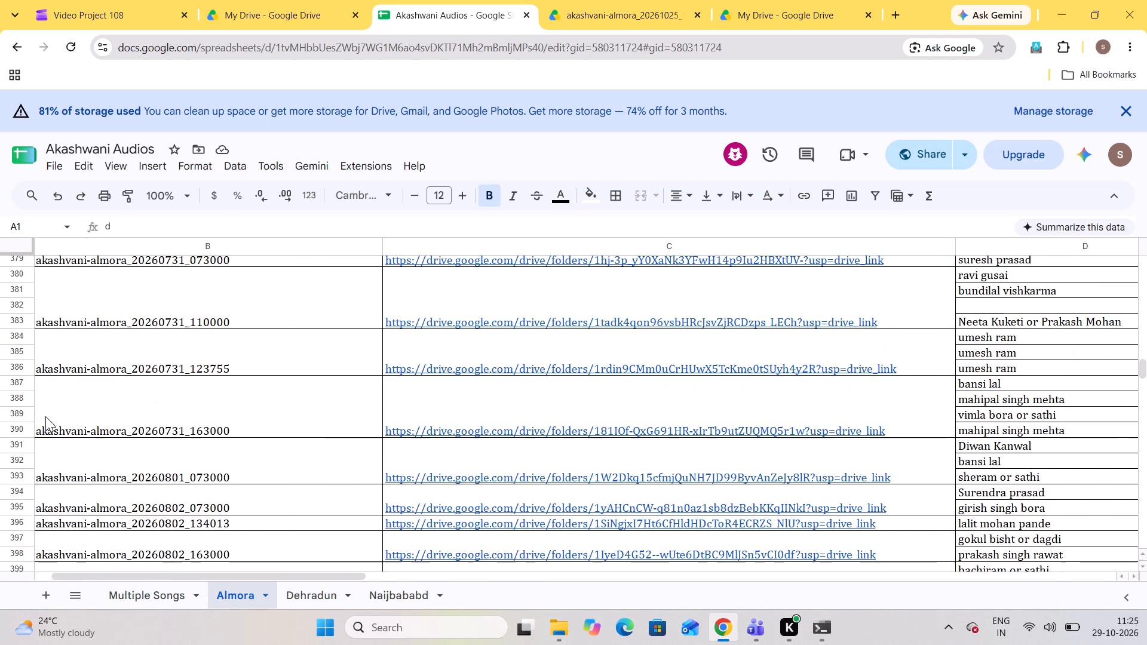
{"action": "scroll", "coordinate": [45, 416], "scroll_direction": "left", "scroll_amount": 5}
{"action": "scroll", "coordinate": [809, 440], "scroll_direction": "left", "scroll_amount": 2}
{"action": "scroll", "coordinate": [822, 448], "scroll_direction": "down", "scroll_amount": 3}
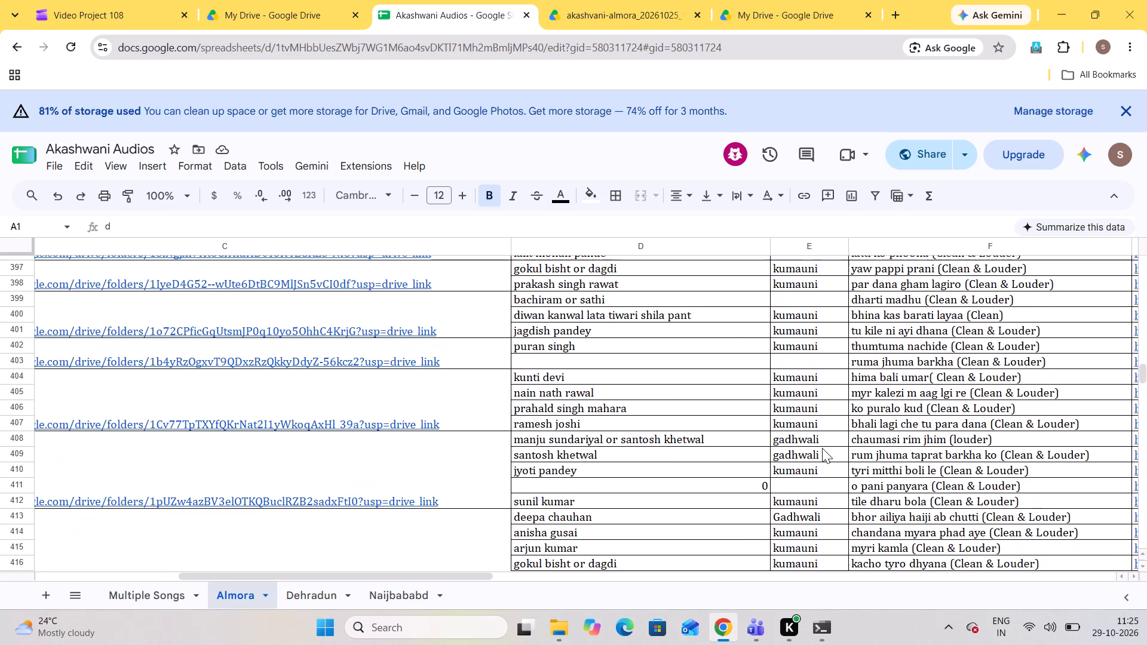
{"action": "scroll", "coordinate": [822, 448], "scroll_direction": "down", "scroll_amount": 1}
{"action": "left_click", "coordinate": [725, 365]}
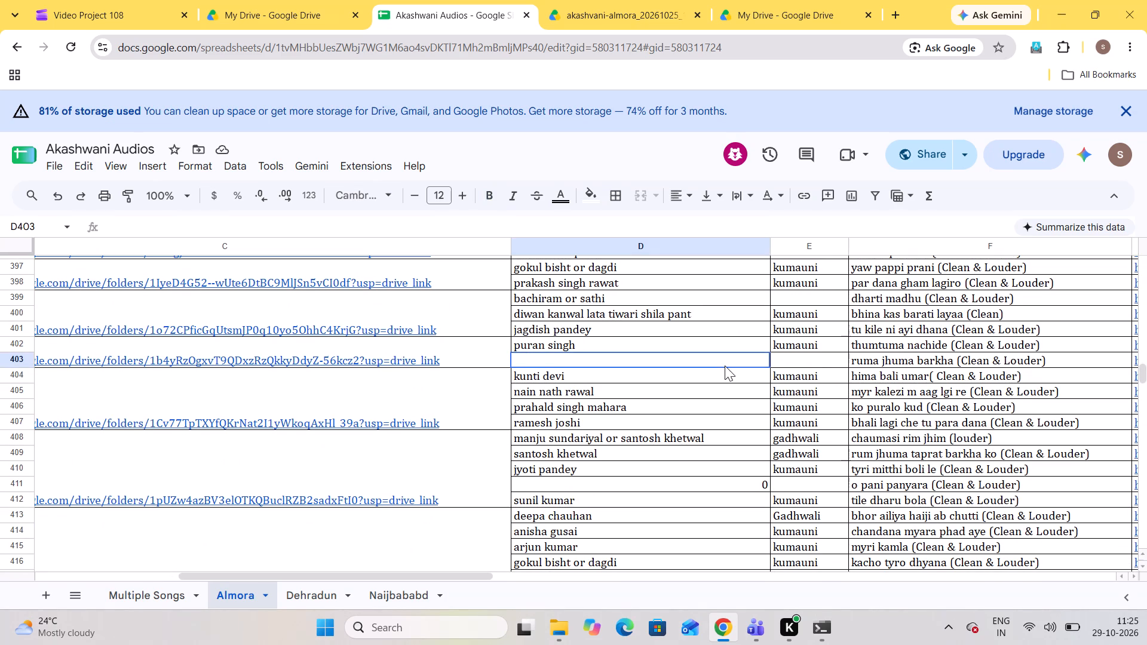
{"action": "scroll", "coordinate": [723, 365], "scroll_direction": "down", "scroll_amount": 4}
{"action": "scroll", "coordinate": [724, 386], "scroll_direction": "left", "scroll_amount": 3}
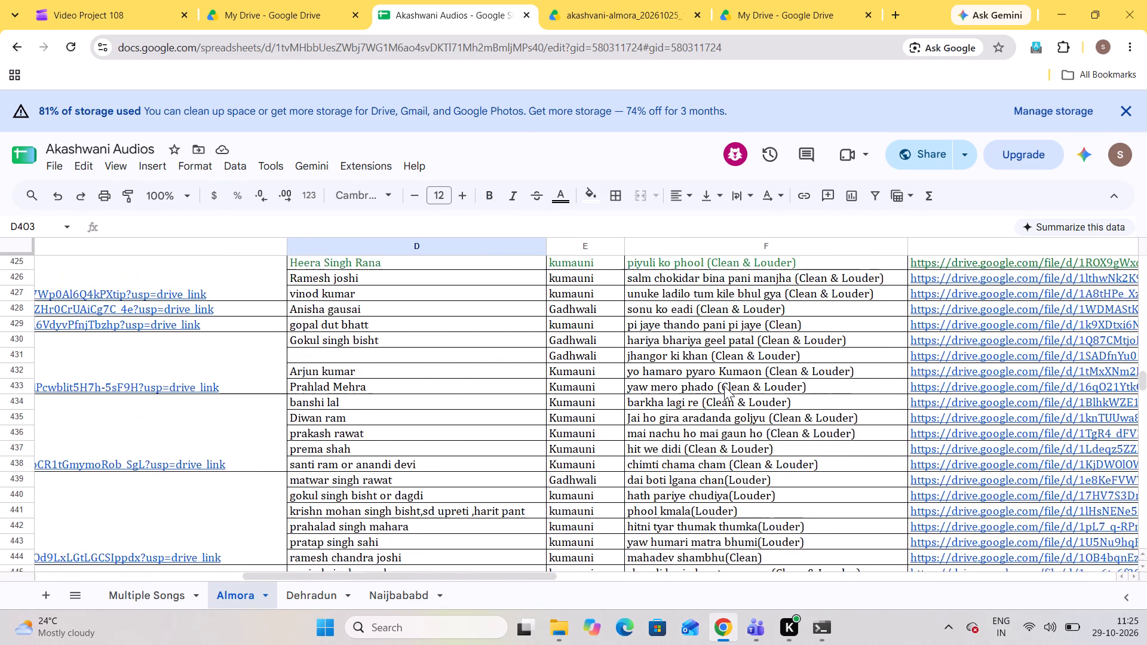
{"action": "scroll", "coordinate": [724, 386], "scroll_direction": "down", "scroll_amount": 17}
{"action": "scroll", "coordinate": [725, 389], "scroll_direction": "down", "scroll_amount": 9}
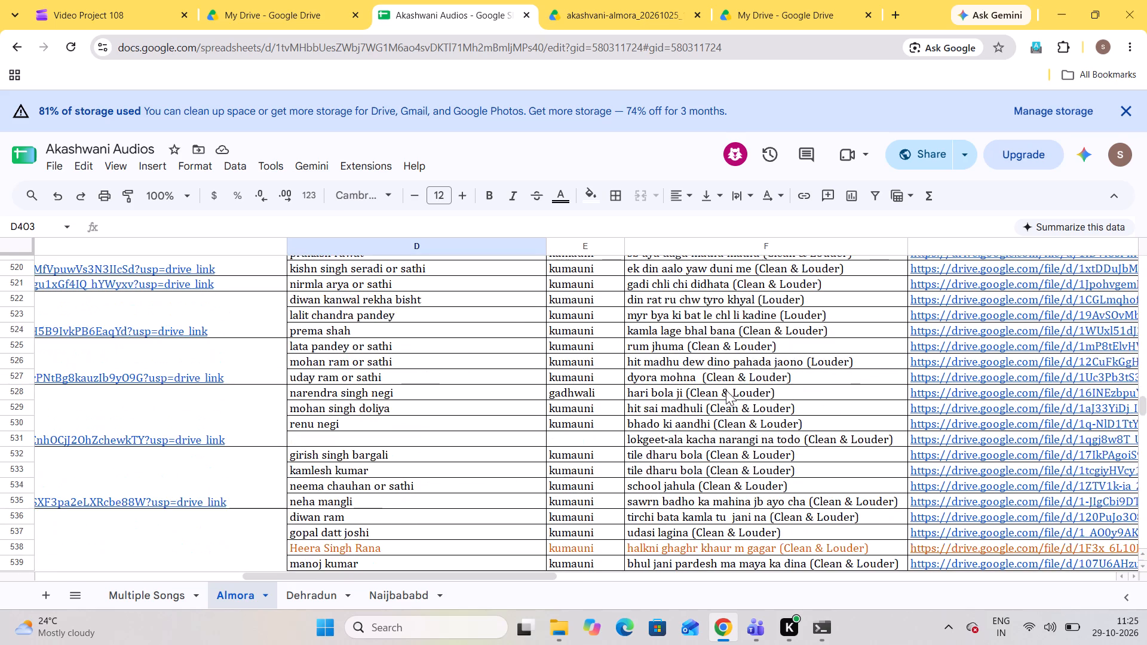
{"action": "scroll", "coordinate": [726, 390], "scroll_direction": "down", "scroll_amount": 17}
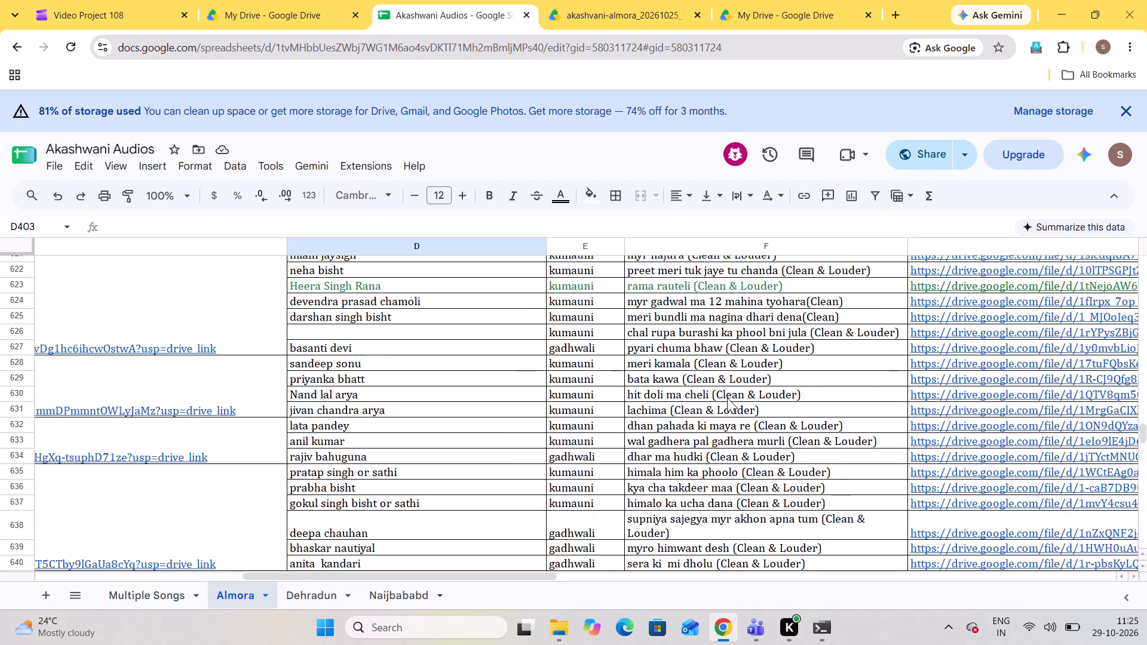
{"action": "scroll", "coordinate": [727, 398], "scroll_direction": "down", "scroll_amount": 2}
{"action": "scroll", "coordinate": [727, 398], "scroll_direction": "up", "scroll_amount": 3}
{"action": "scroll", "coordinate": [727, 398], "scroll_direction": "down", "scroll_amount": 8}
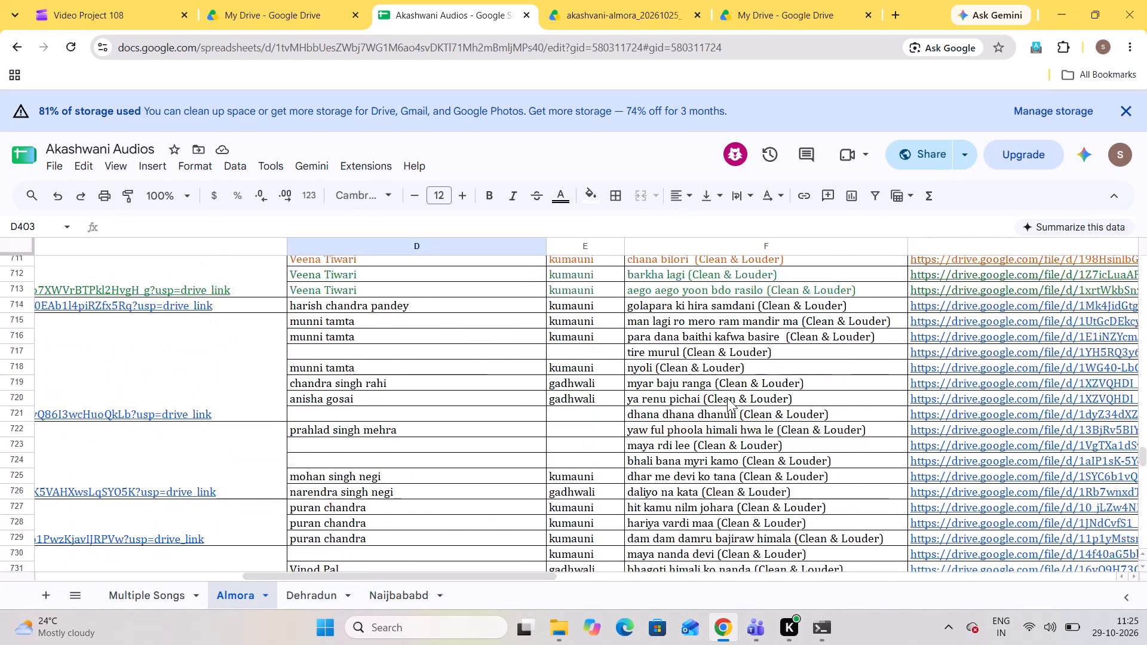
{"action": "scroll", "coordinate": [727, 398], "scroll_direction": "down", "scroll_amount": 2}
{"action": "scroll", "coordinate": [727, 398], "scroll_direction": "up", "scroll_amount": 6}
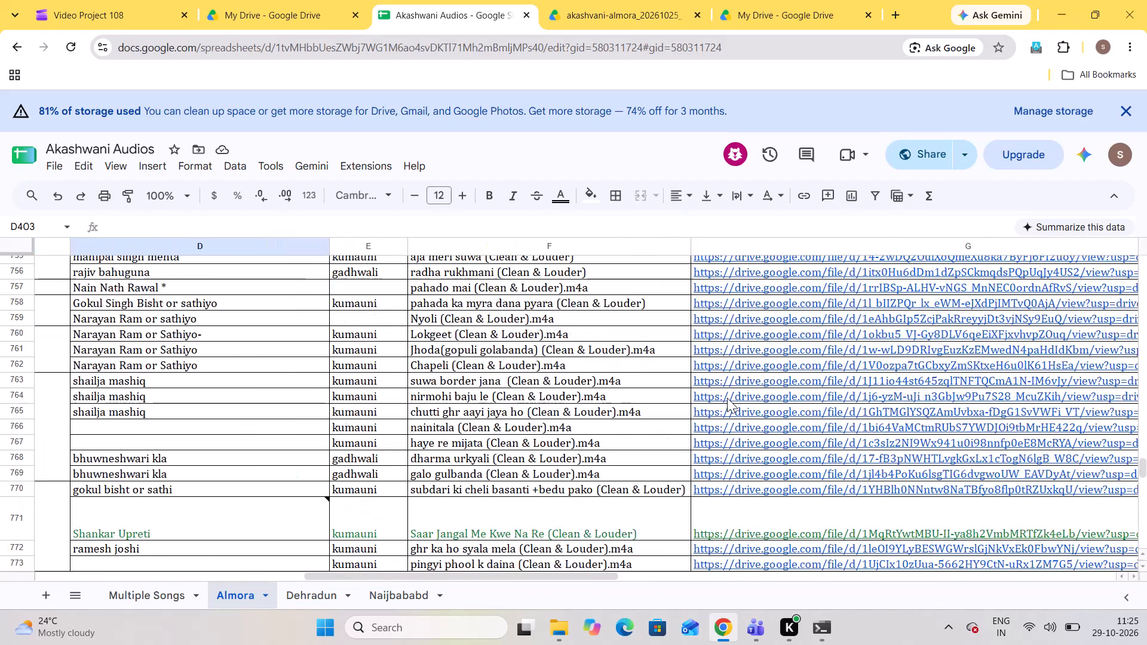
{"action": "scroll", "coordinate": [727, 398], "scroll_direction": "down", "scroll_amount": 8}
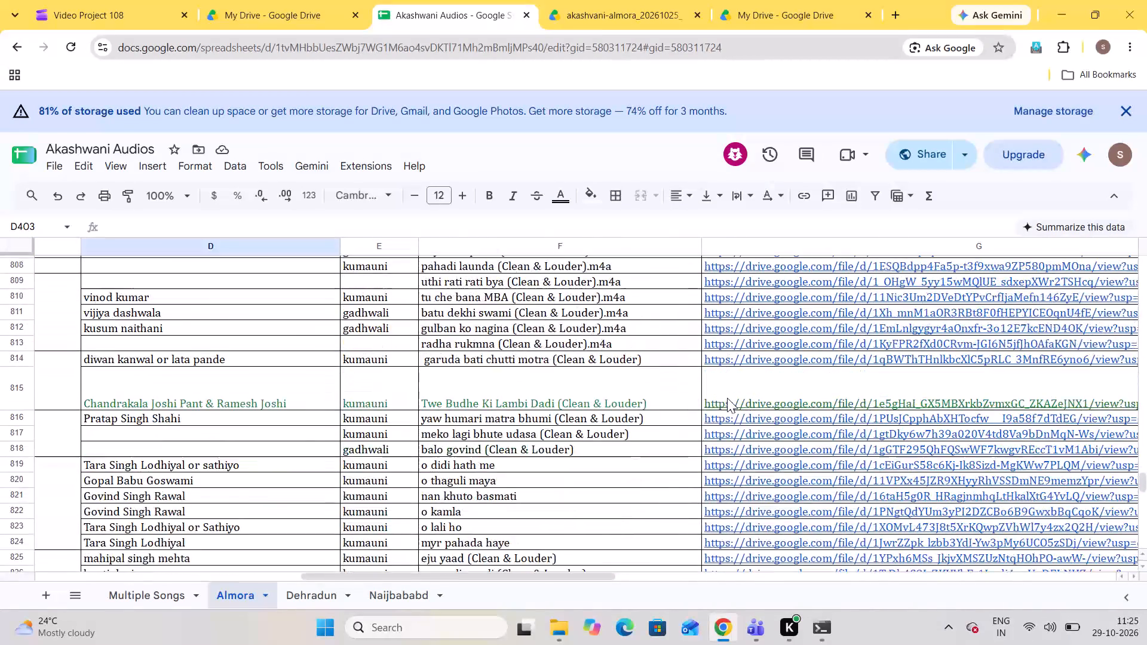
{"action": "scroll", "coordinate": [727, 398], "scroll_direction": "down", "scroll_amount": 8}
Delete row 939 of the Almora sheet, whose cells D to G are blank, below the "ka mili li naukri" song.
{"action": "scroll", "coordinate": [727, 398], "scroll_direction": "up", "scroll_amount": 3}
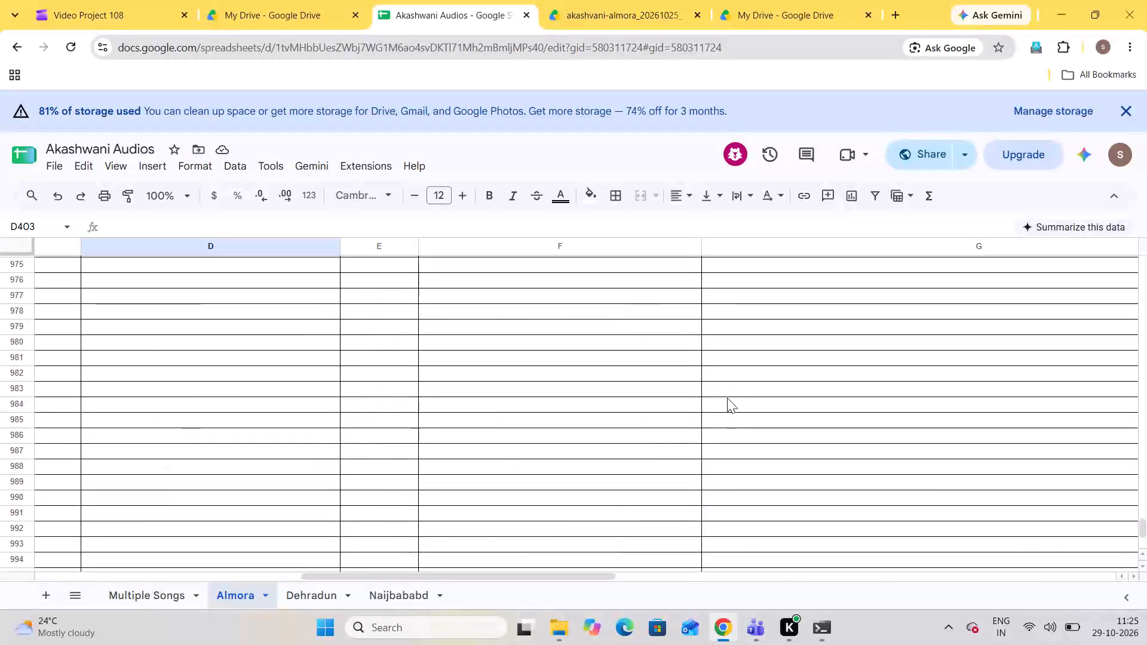
{"action": "scroll", "coordinate": [727, 398], "scroll_direction": "up", "scroll_amount": 3}
{"action": "scroll", "coordinate": [714, 381], "scroll_direction": "right", "scroll_amount": 1}
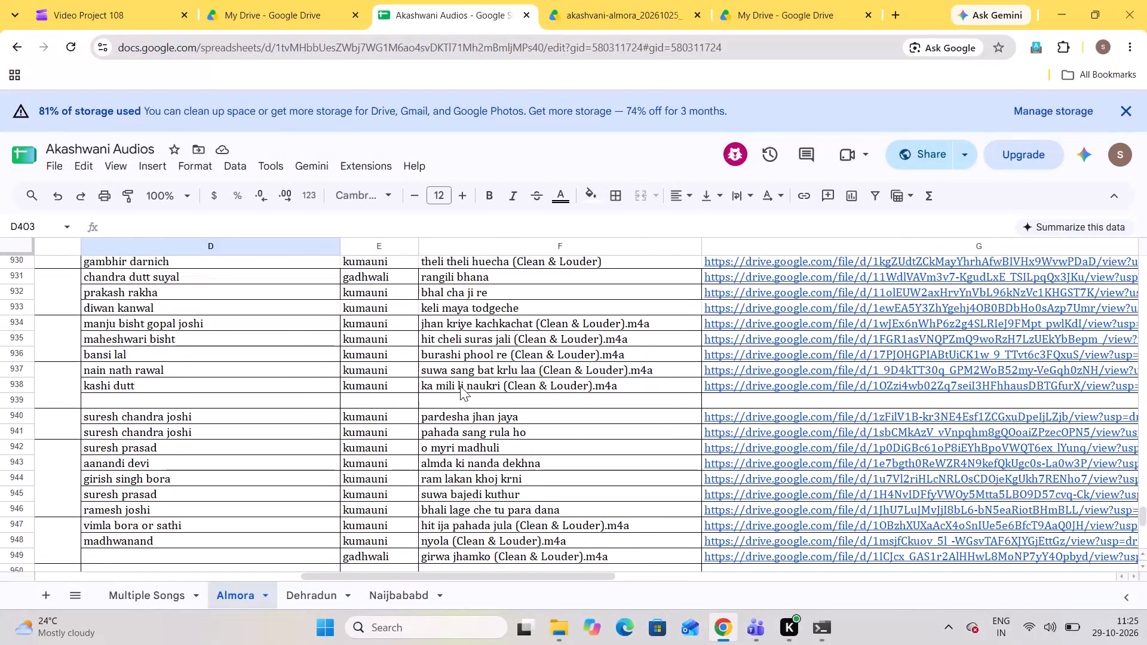
{"action": "scroll", "coordinate": [460, 386], "scroll_direction": "right", "scroll_amount": 1}
{"action": "left_click", "coordinate": [379, 407]}
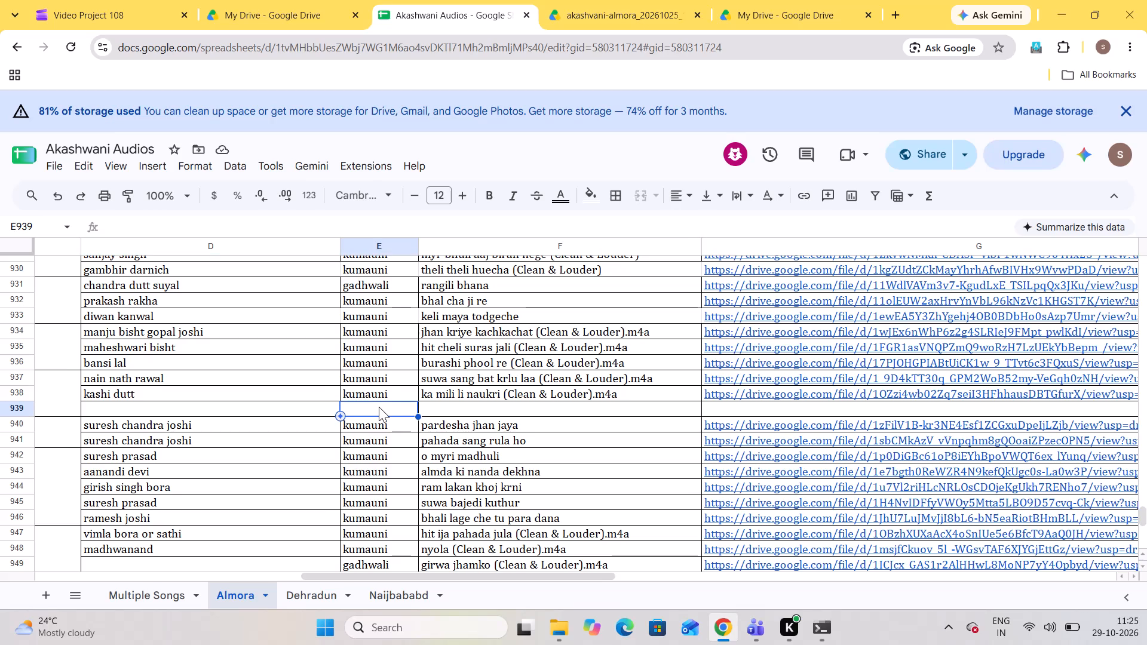
{"action": "scroll", "coordinate": [379, 407], "scroll_direction": "right", "scroll_amount": 2}
{"action": "left_click", "coordinate": [342, 406]}
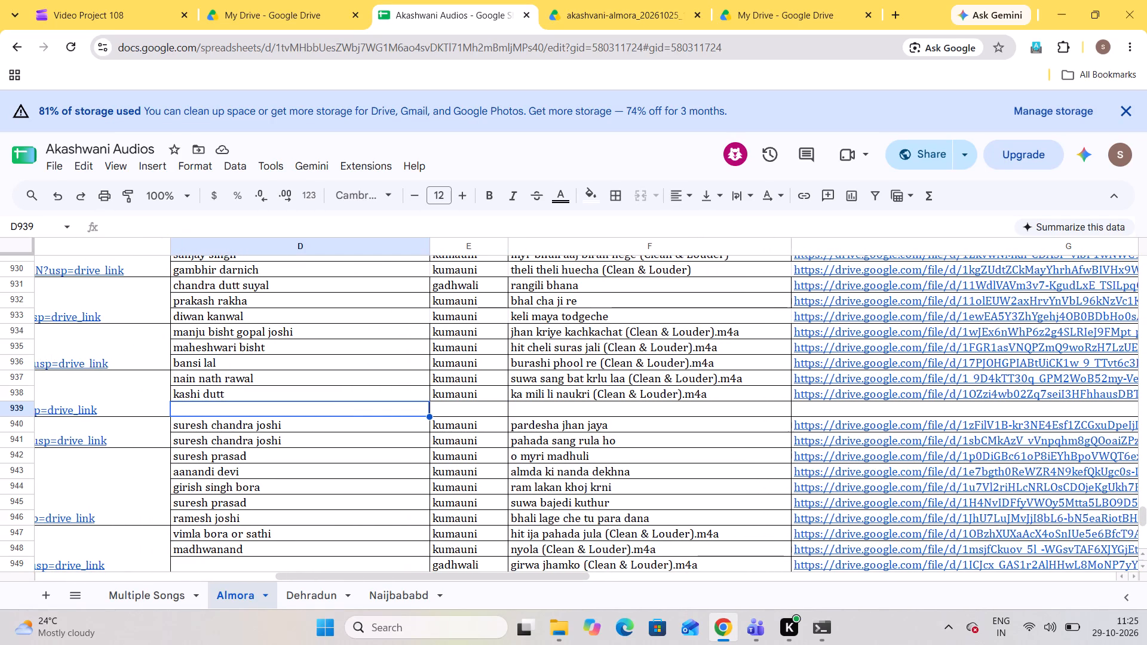
{"action": "left_click_drag", "start_coordinate": [428, 416], "coordinate": [836, 411]}
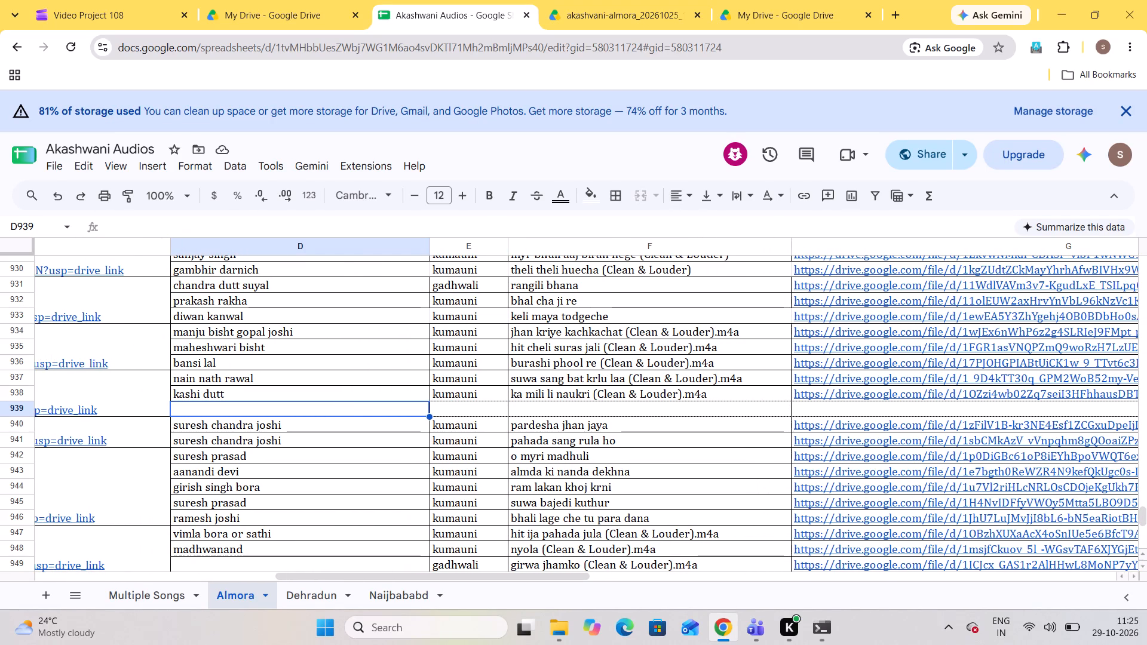
{"action": "left_click_drag", "start_coordinate": [836, 411], "coordinate": [1084, 411]}
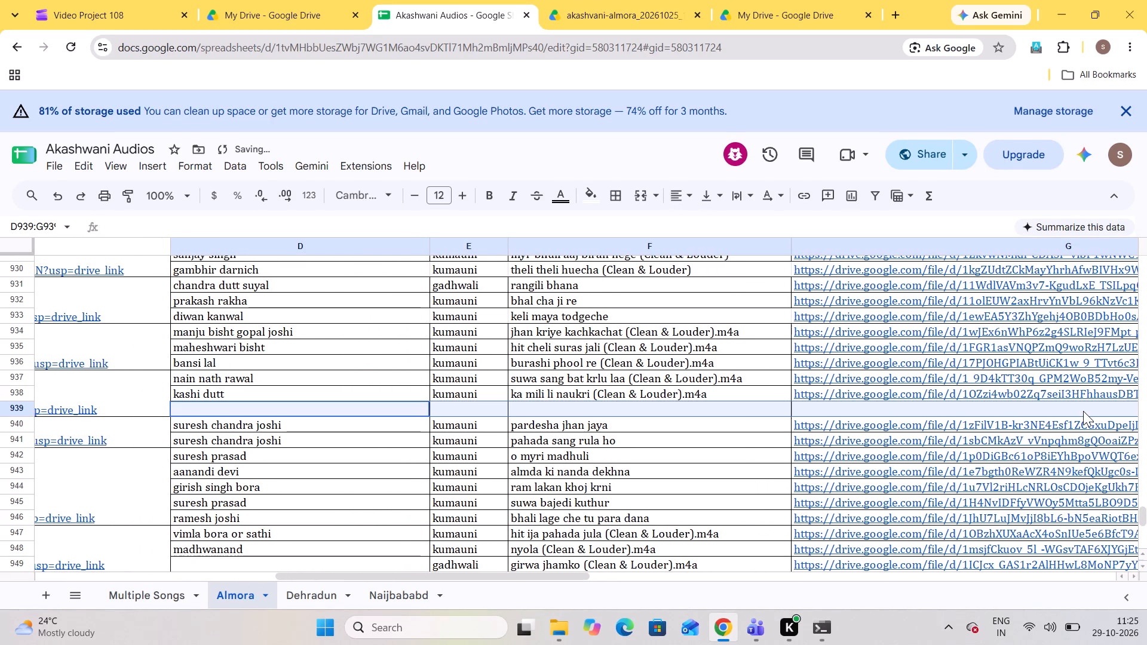
{"action": "right_click", "coordinate": [1082, 411]}
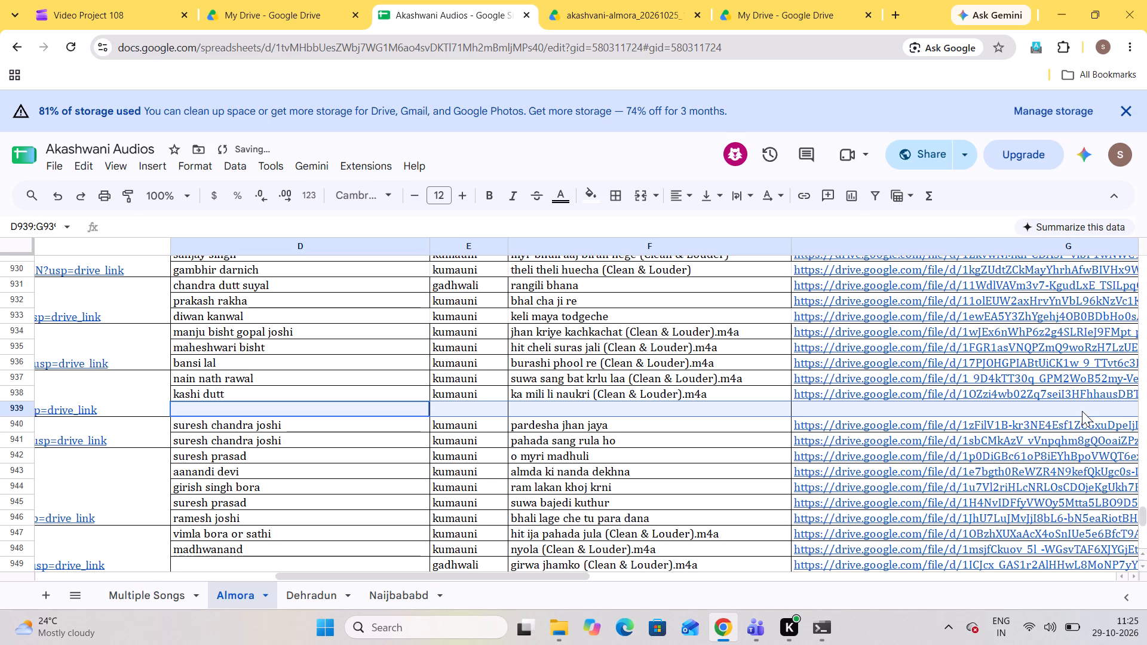
{"action": "left_click", "coordinate": [1035, 355]}
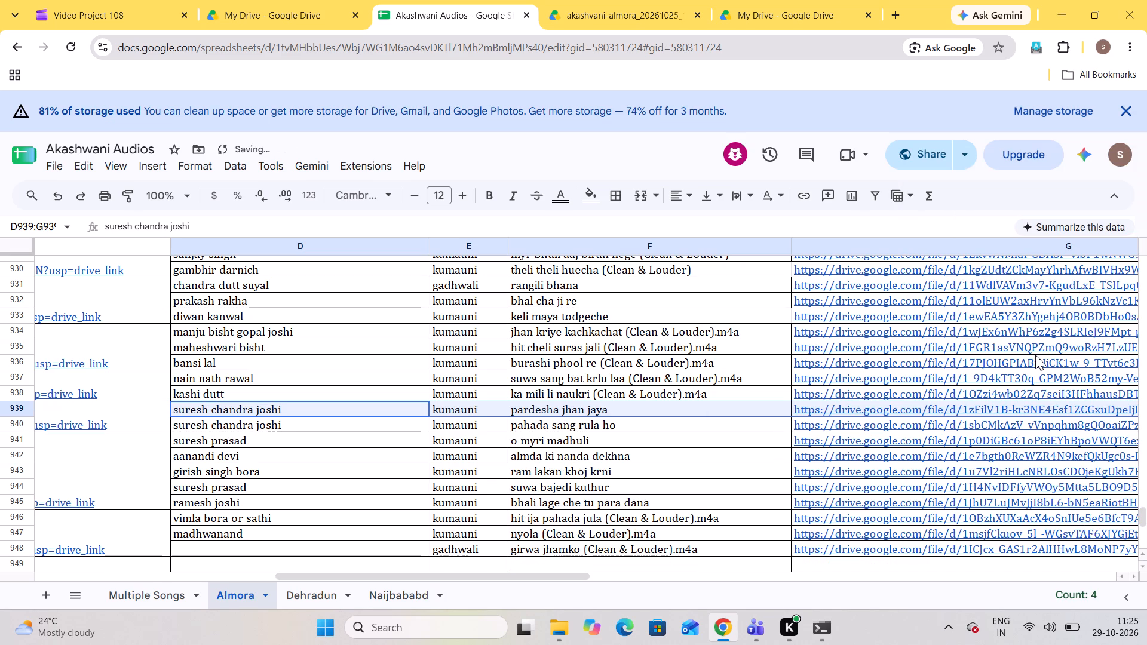
Check the folder names and links around row 939, and reload the spreadsheet page.
{"action": "scroll", "coordinate": [507, 388], "scroll_direction": "right", "scroll_amount": 13}
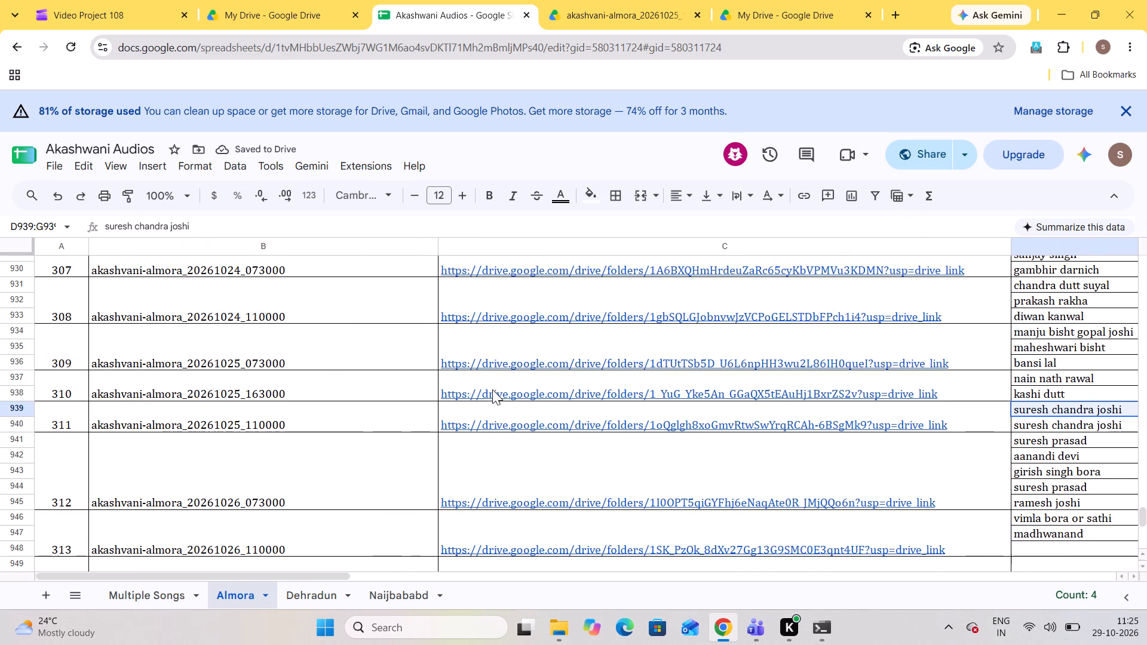
{"action": "left_click", "coordinate": [68, 53]}
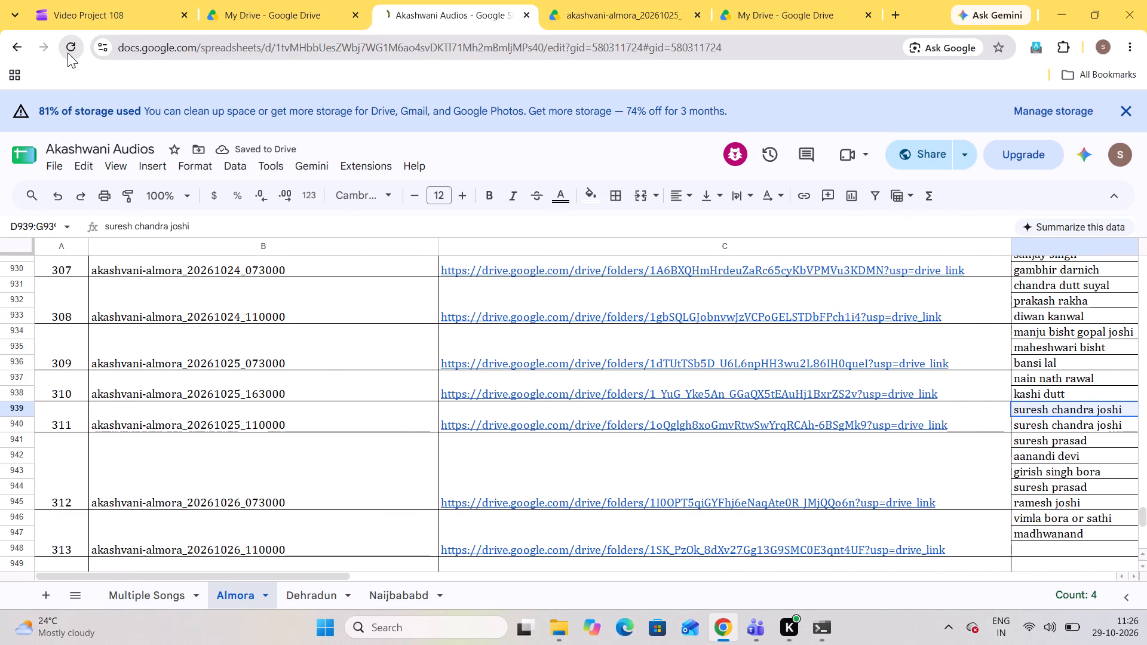
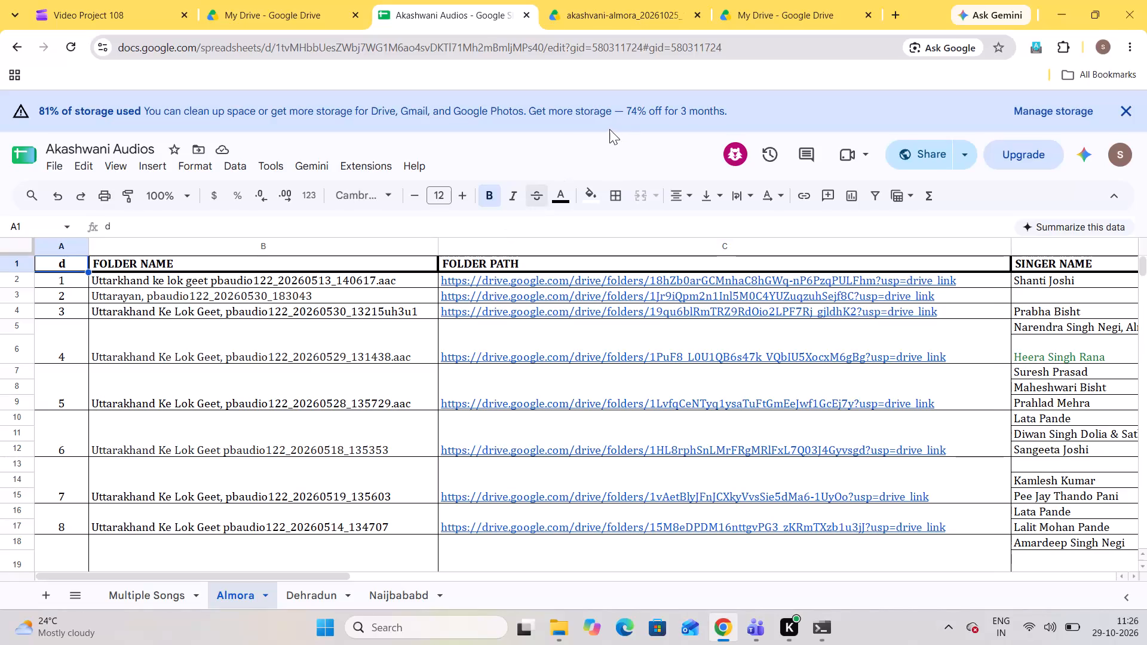
Close the Akashwani Audios spreadsheet and the three Google Drive pages, leaving only the Video Project 108 page open.
{"action": "left_click", "coordinate": [526, 14]}
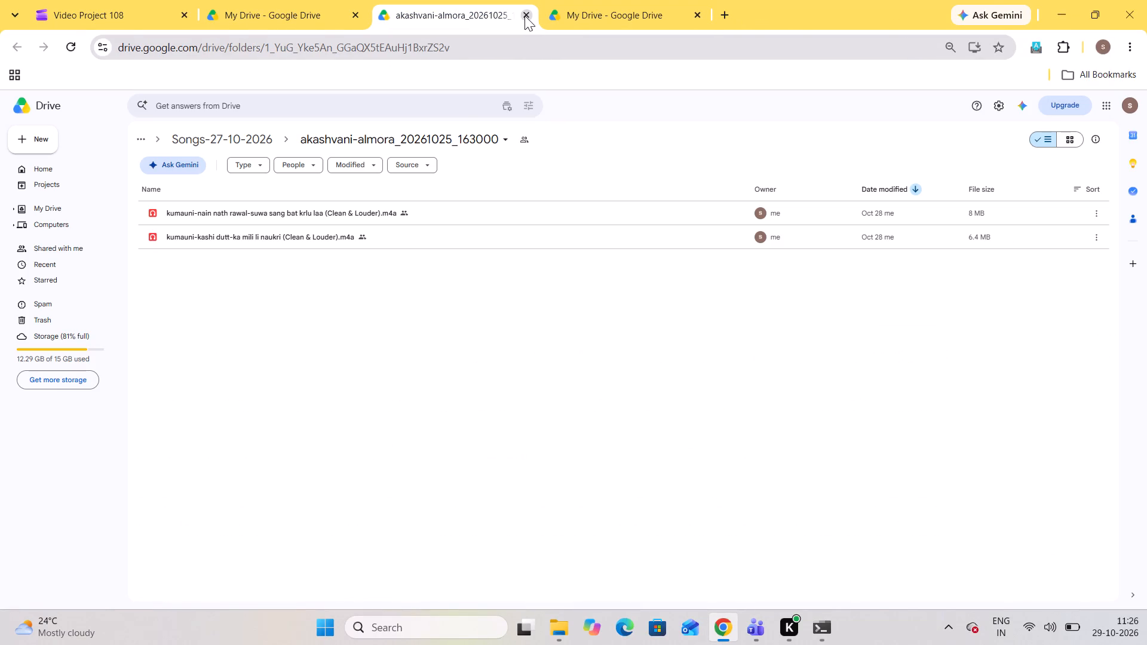
{"action": "left_click", "coordinate": [523, 17]}
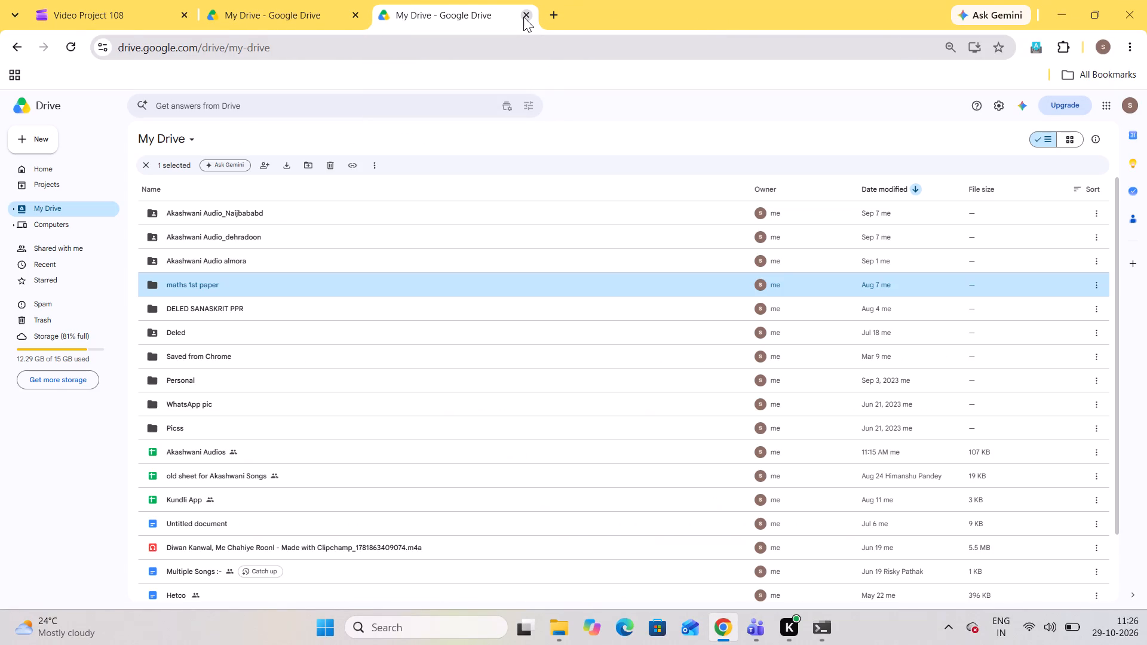
{"action": "left_click", "coordinate": [523, 17]}
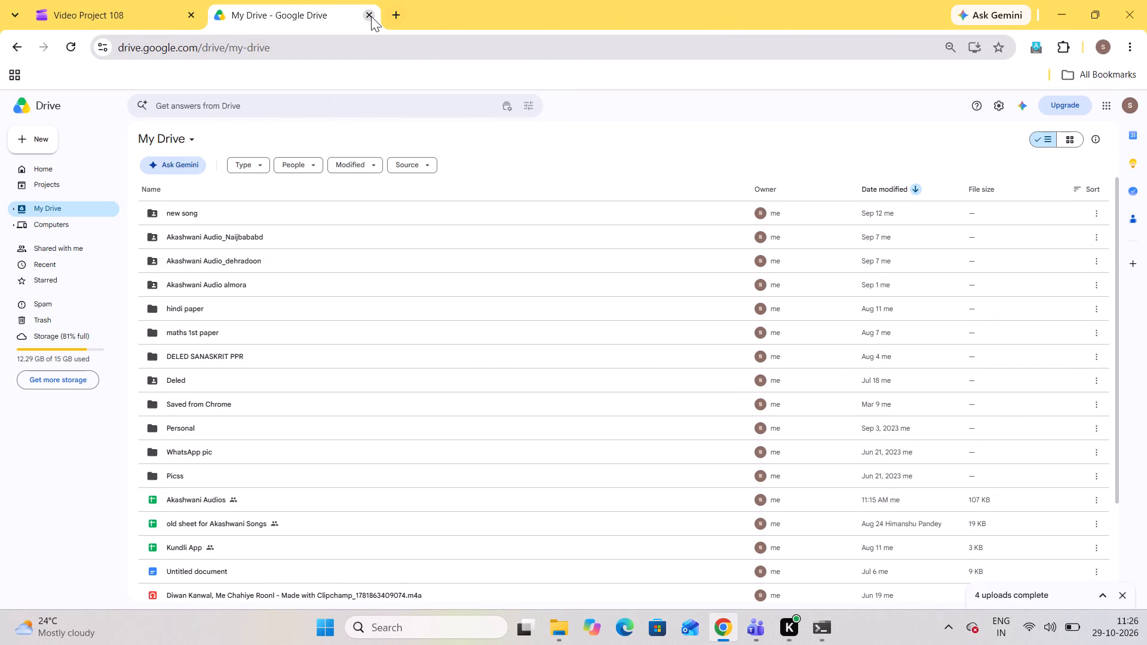
{"action": "left_click", "coordinate": [366, 14]}
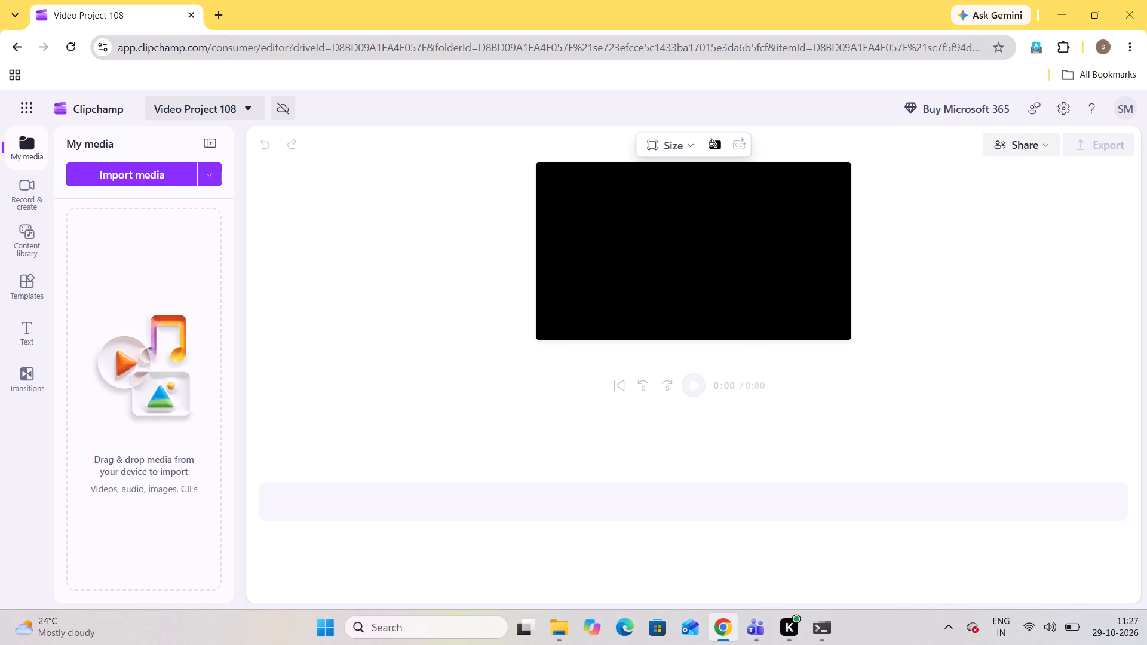
Open the Done folder of OneDrive in a new browser tab.
{"action": "left_click", "coordinate": [219, 17]}
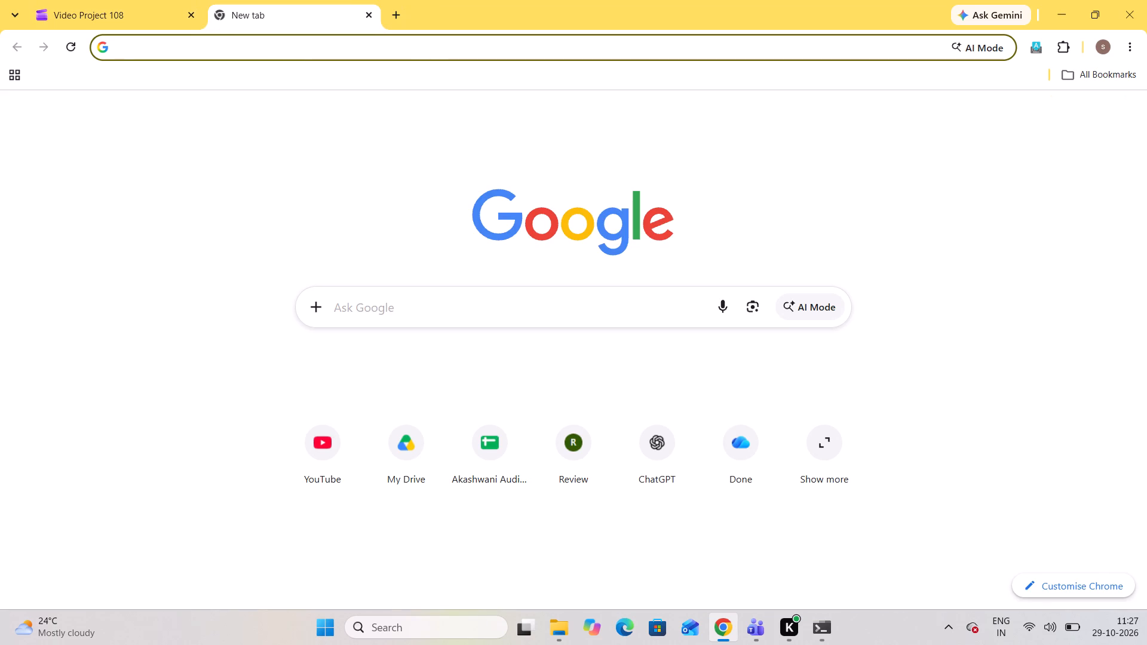
{"action": "left_click", "coordinate": [232, 51]}
{"action": "key", "text": "d"}
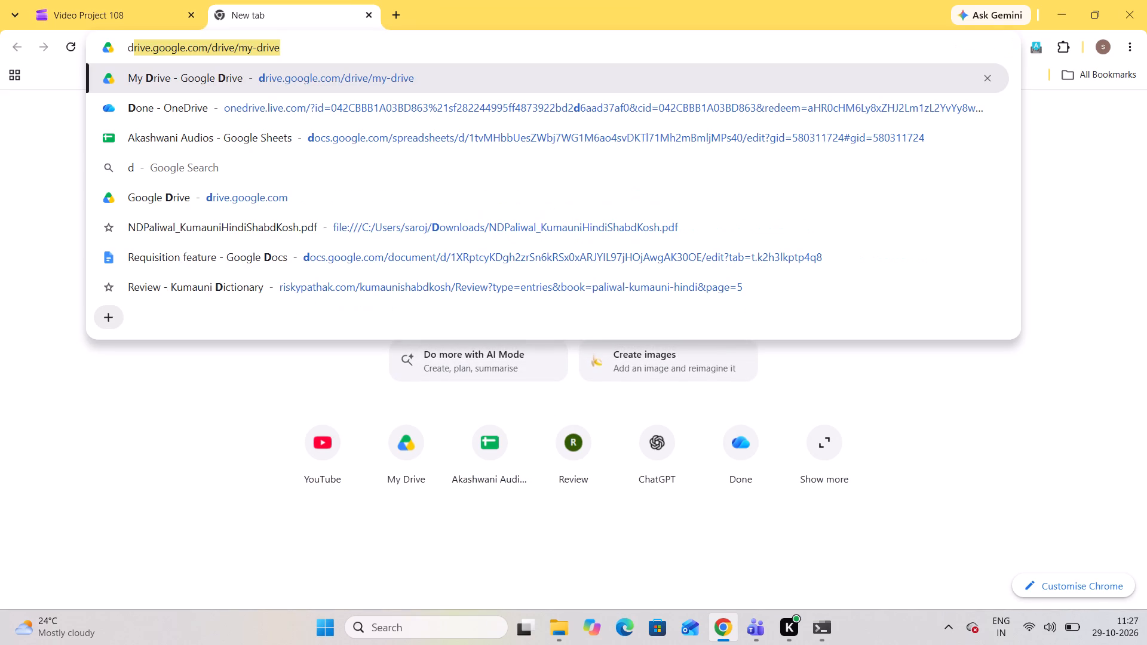
{"action": "left_click", "coordinate": [216, 104]}
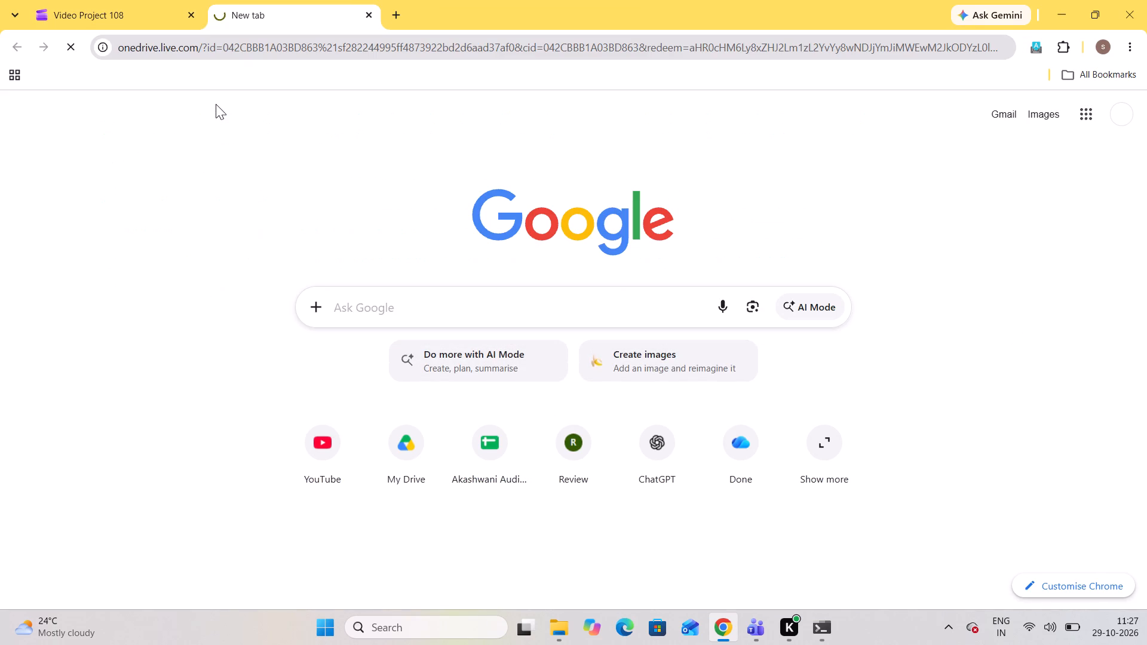
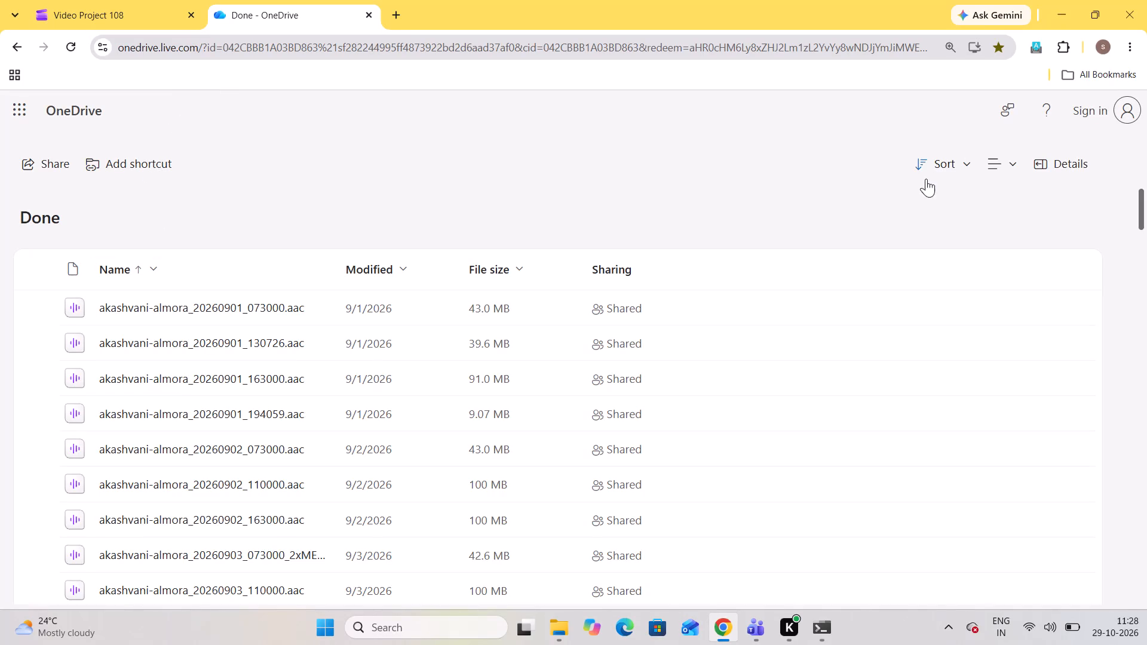
Sort the files of the Done folder by modified date, newer to older.
{"action": "left_click", "coordinate": [965, 165]}
{"action": "left_click", "coordinate": [921, 234]}
{"action": "left_click", "coordinate": [419, 269]}
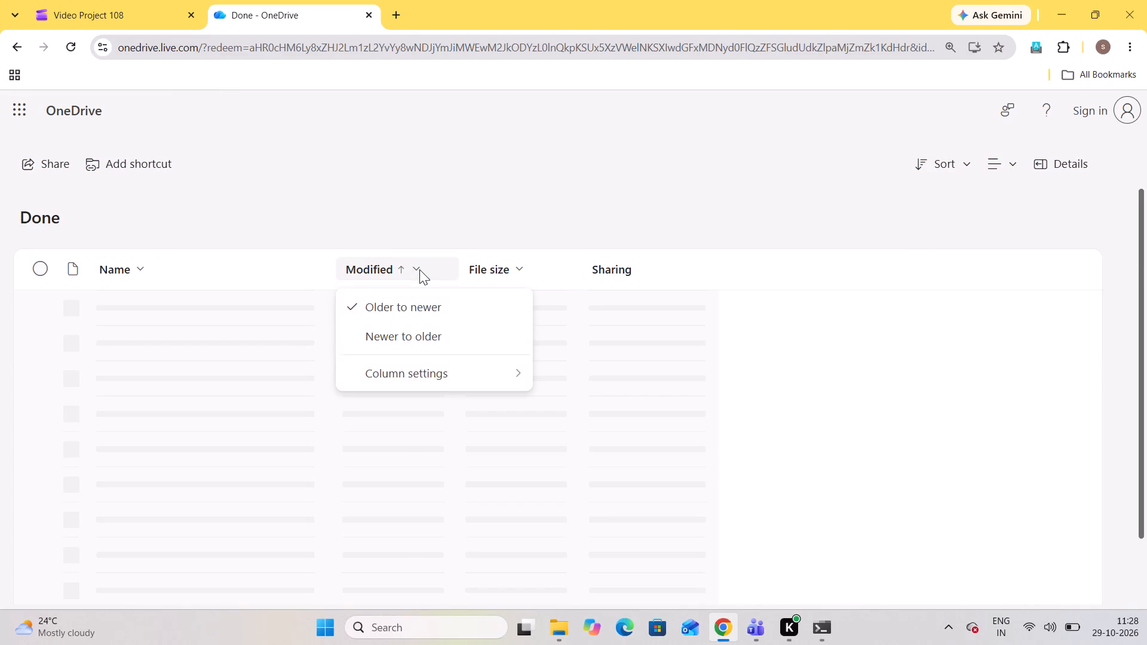
{"action": "left_click", "coordinate": [410, 333]}
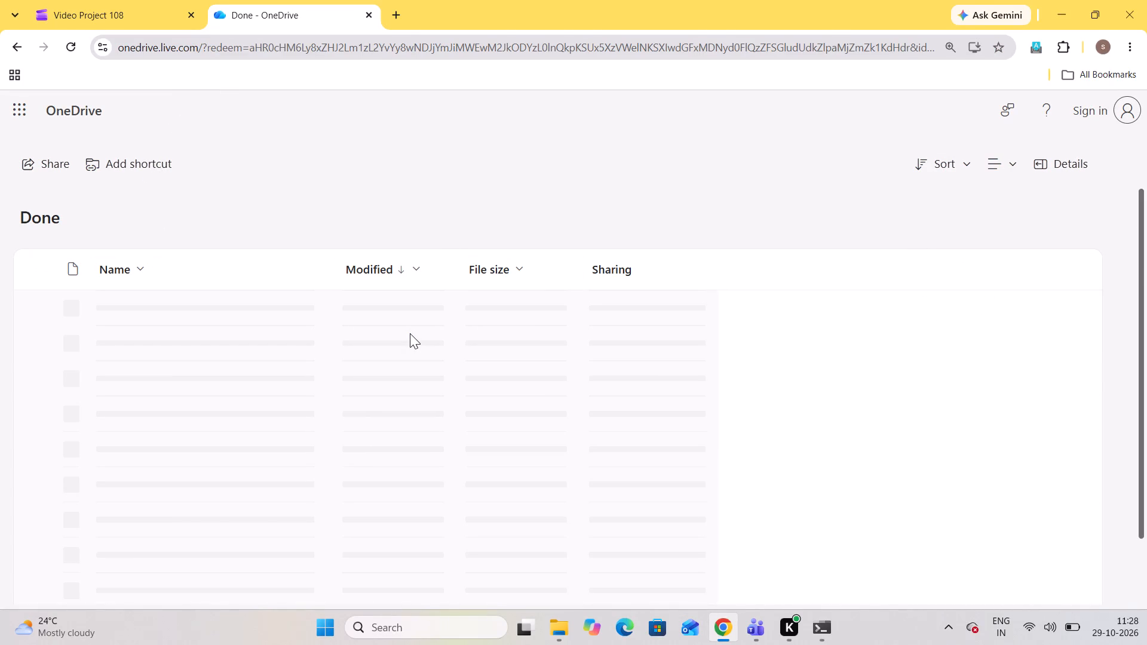
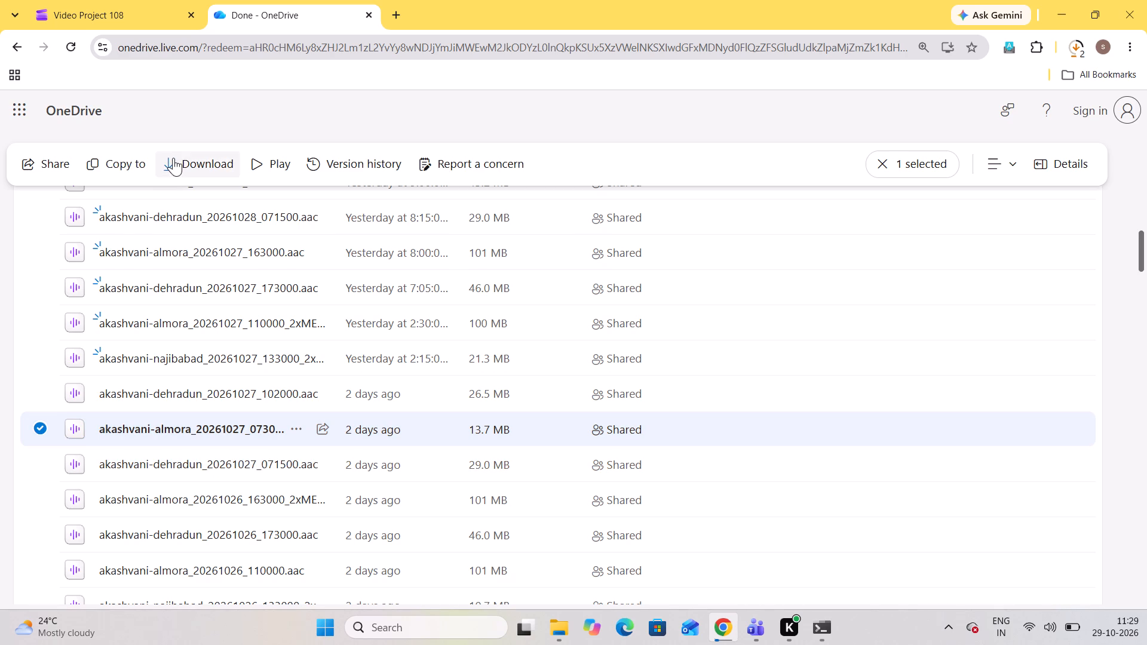
{"action": "left_click", "coordinate": [173, 158]}
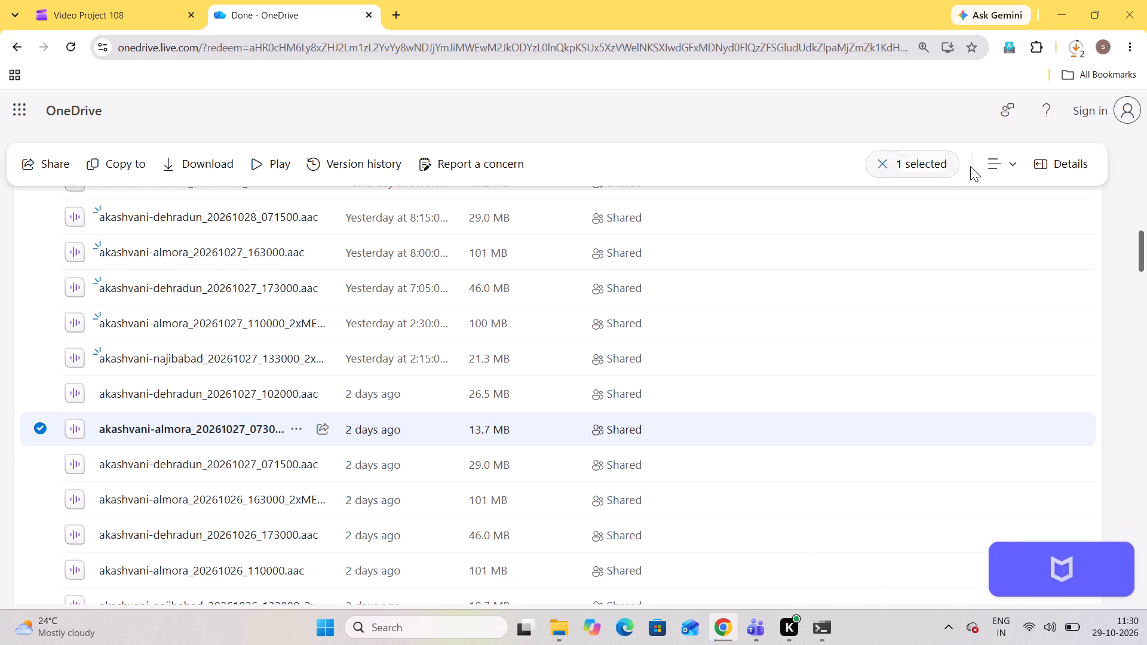
Open the browser's recent download history to check the progress of the akashvani audio downloads.
{"action": "left_click", "coordinate": [1072, 44]}
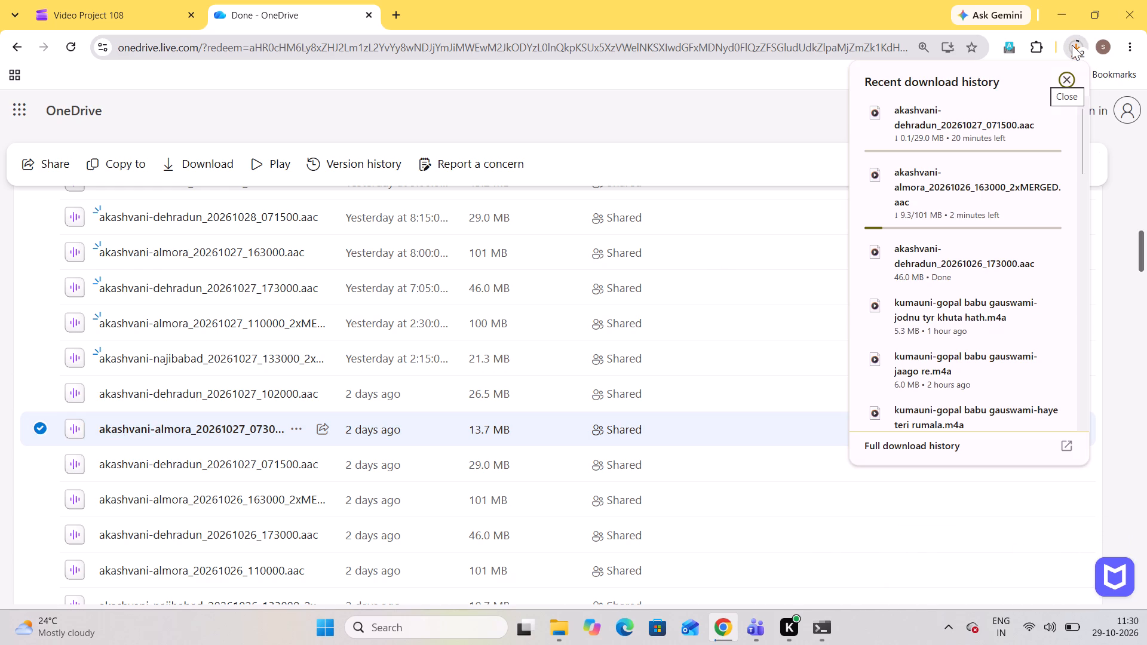
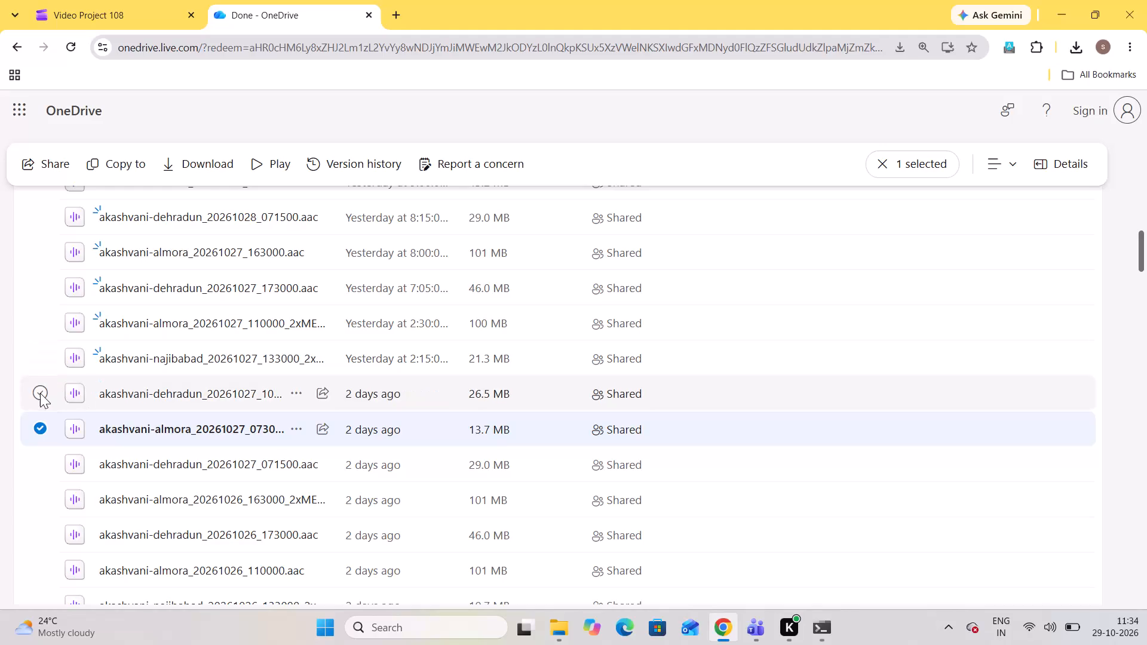
Switch the file selection from the akashvani-almora_20261027_0730 audio to the 26.5 MB akashvani-dehradun_20261027_10 audio for downloading.
{"action": "left_click", "coordinate": [40, 393]}
{"action": "left_click", "coordinate": [39, 422]}
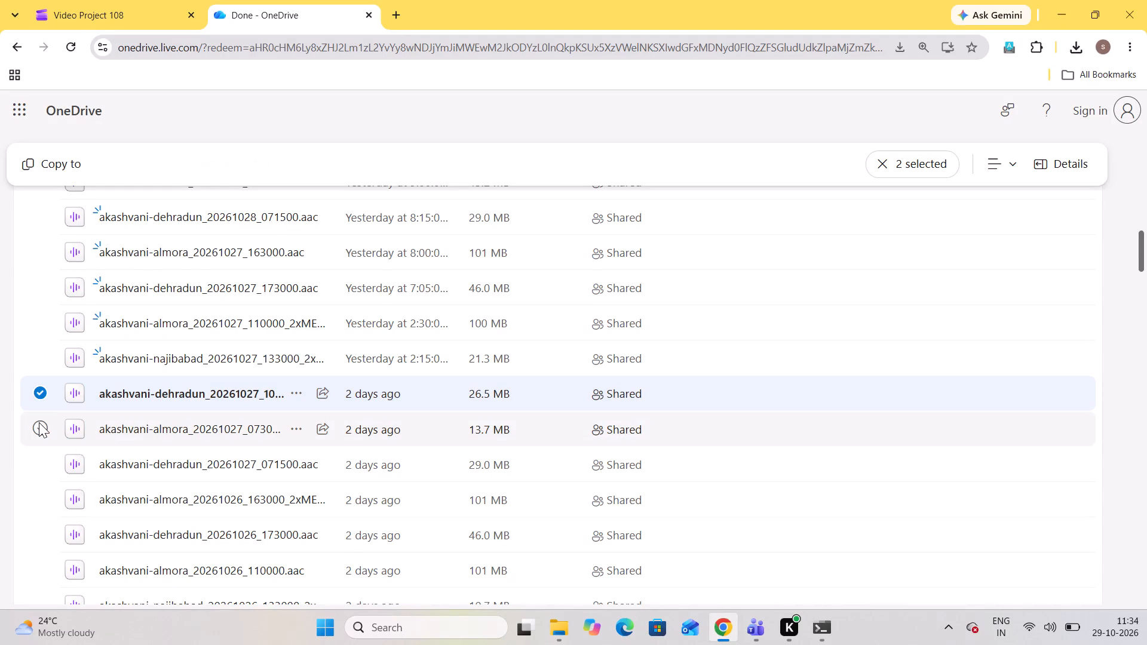
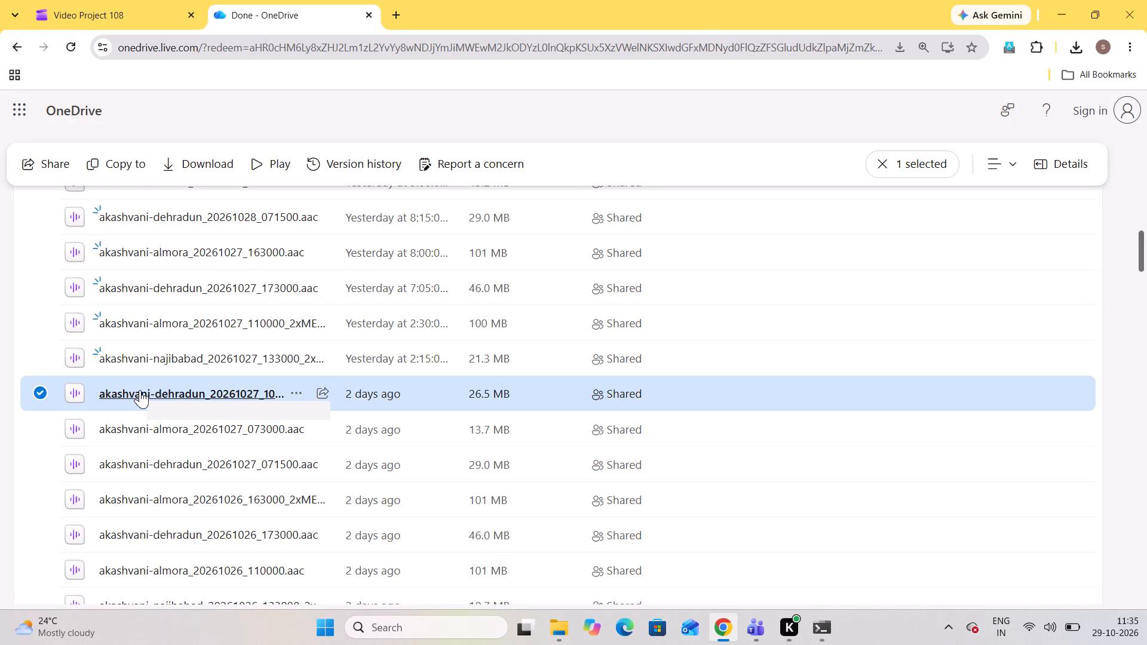
Check the recent download history, and download the selected akashvani-dehradun_20261027_102000.aac audio file.
{"action": "left_click", "coordinate": [1083, 50]}
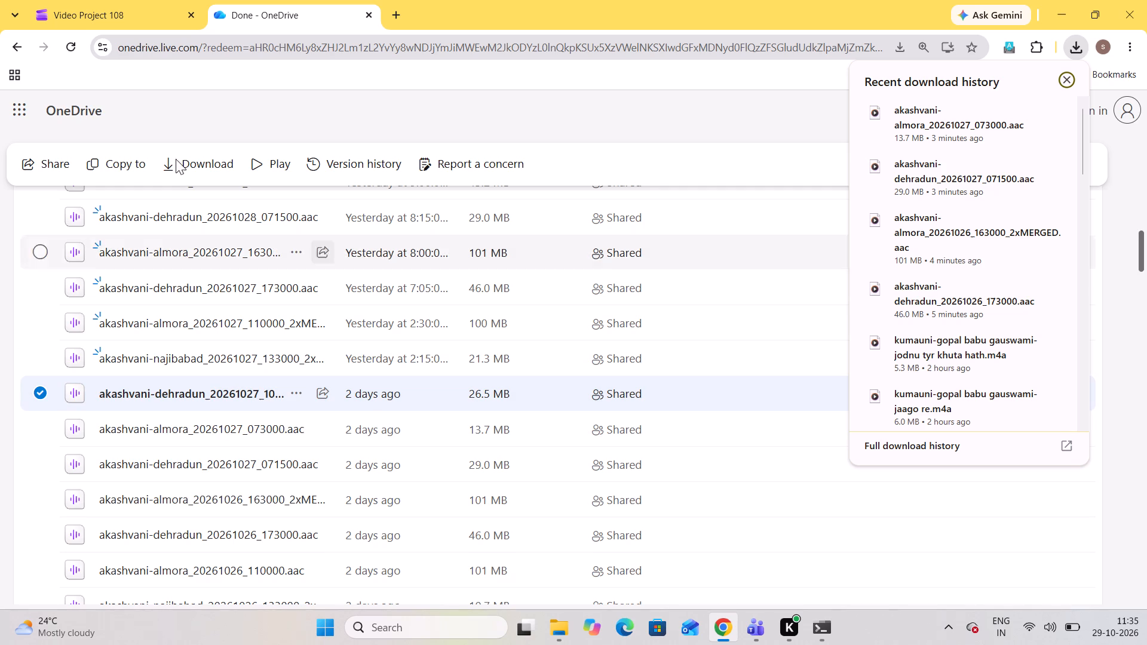
{"action": "left_click", "coordinate": [210, 169]}
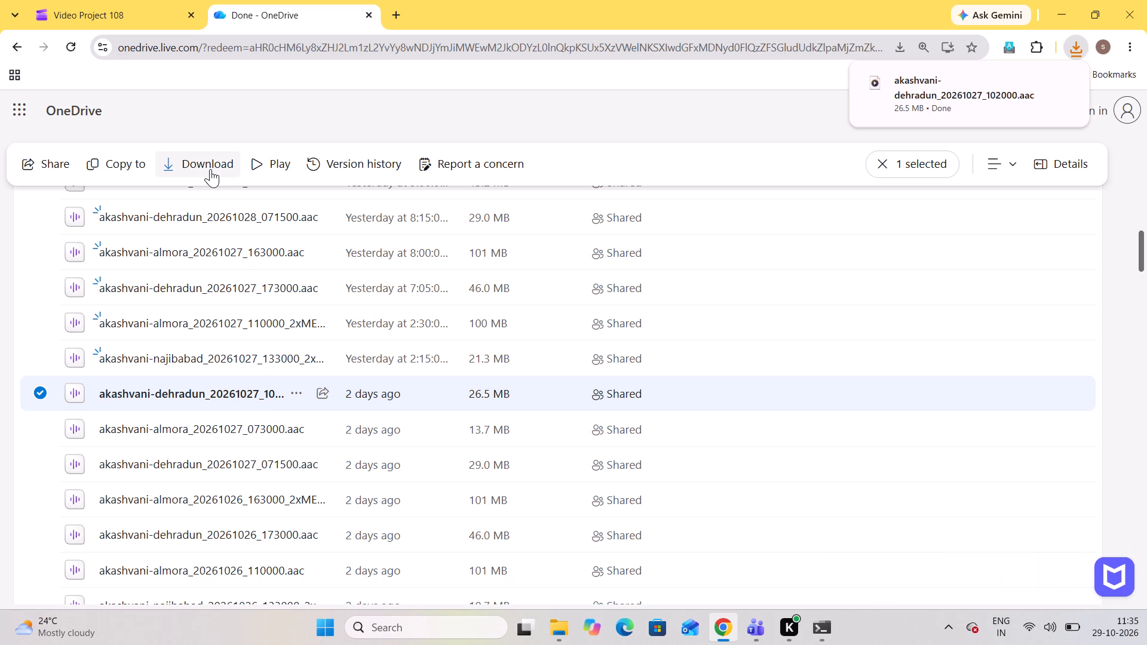
Select only the 21.3 MB akashvani-najibabad_20261027_133000 audio in place of the dehradun_20261027_102000 file and download it.
{"action": "left_click", "coordinate": [39, 362]}
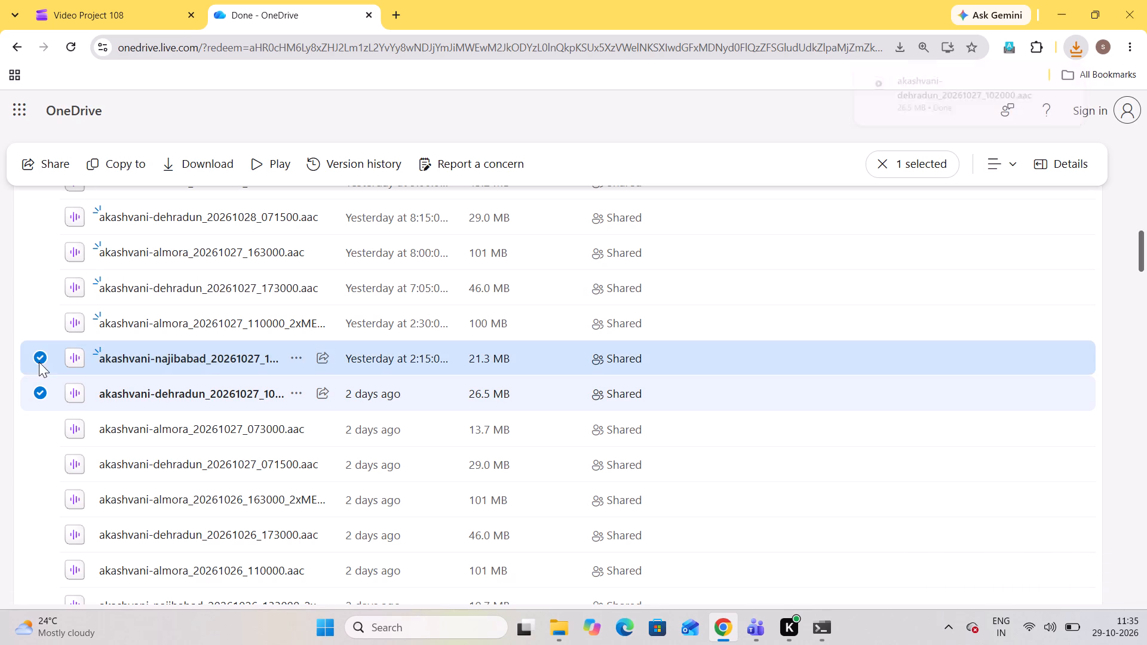
{"action": "left_click", "coordinate": [38, 394]}
{"action": "scroll", "coordinate": [108, 316], "scroll_direction": "up", "scroll_amount": 1}
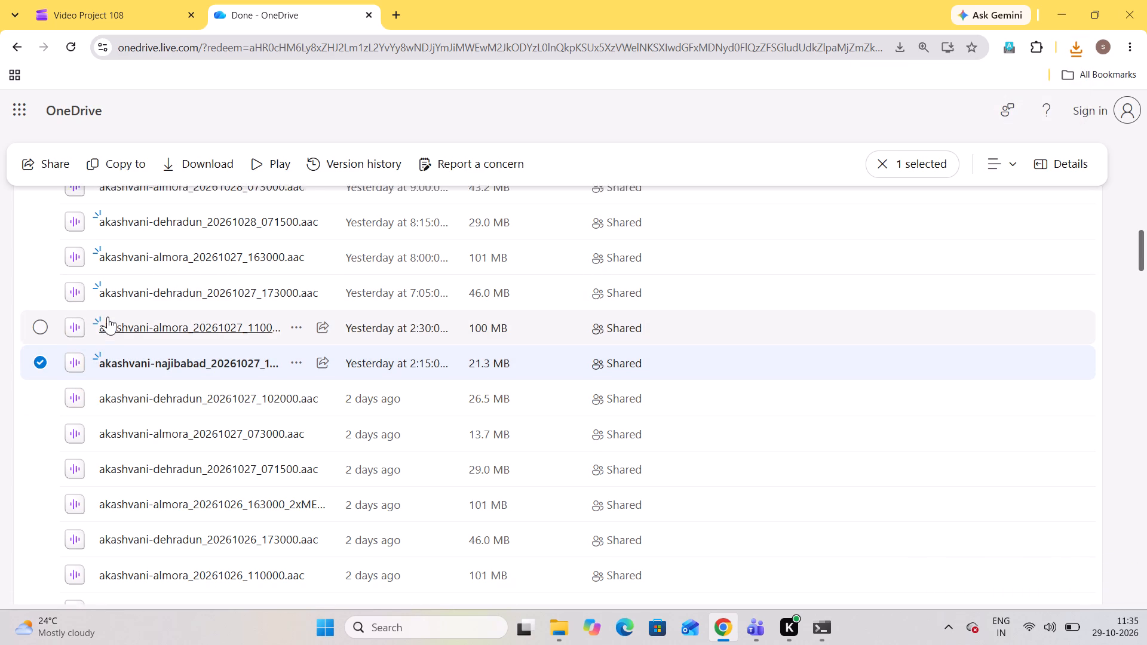
{"action": "scroll", "coordinate": [108, 317], "scroll_direction": "up", "scroll_amount": 1}
{"action": "left_click", "coordinate": [197, 165]}
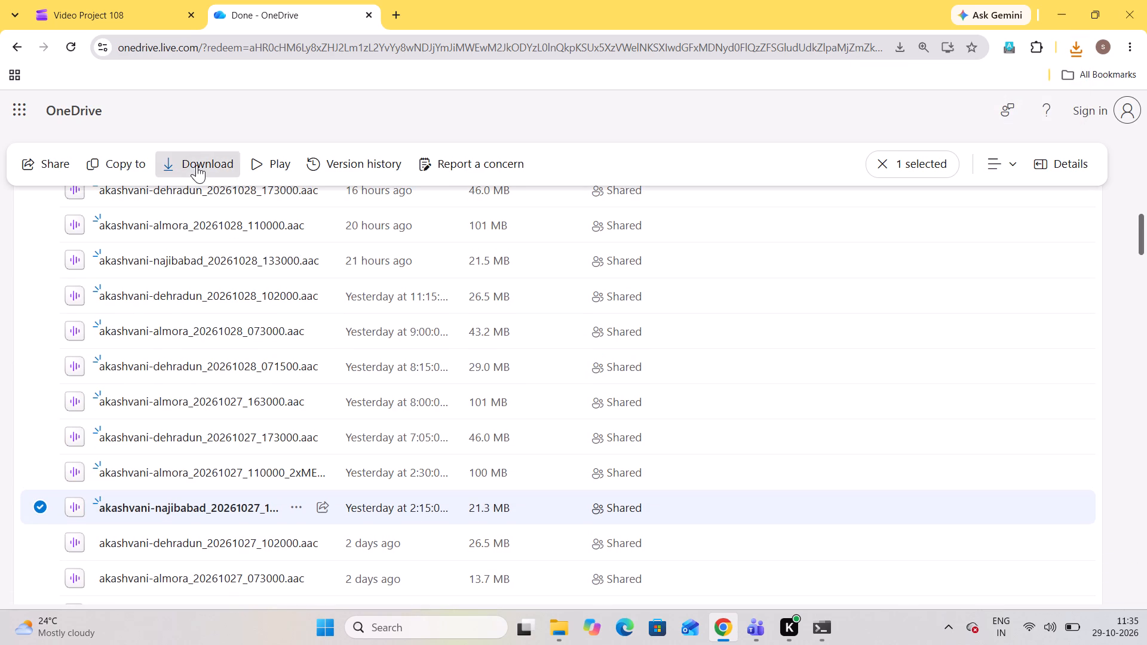
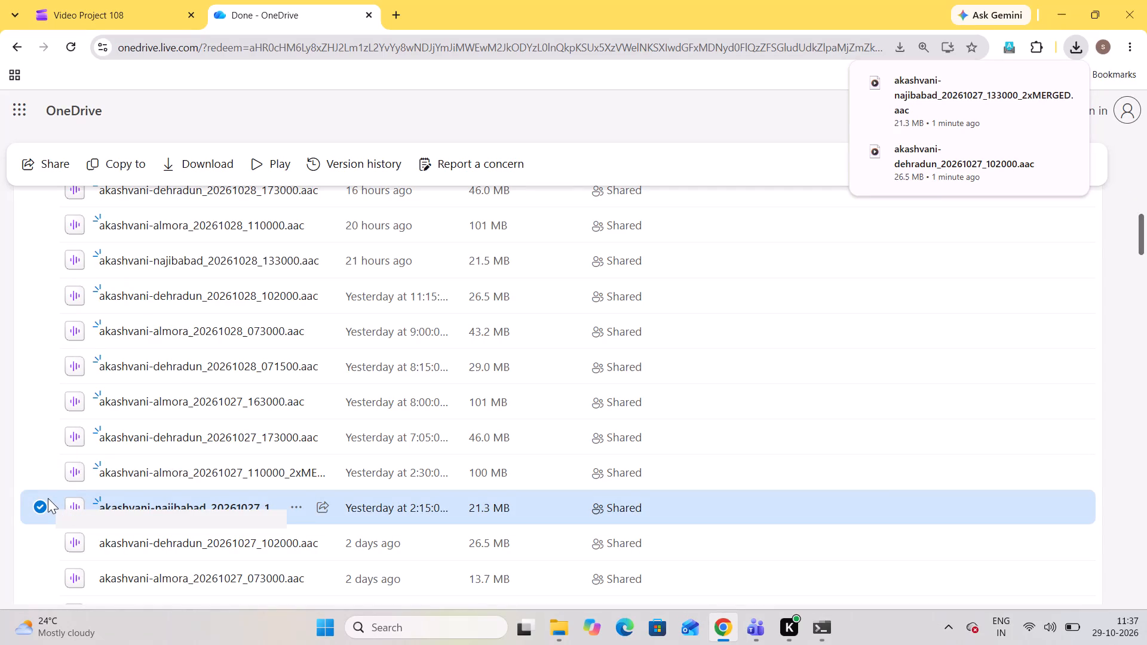
Select only the 100 MB akashvani-almora_20261027_110000 audio in place of the najibabad_20261027_133000 file and download it.
{"action": "scroll", "coordinate": [48, 498], "scroll_direction": "up", "scroll_amount": 2}
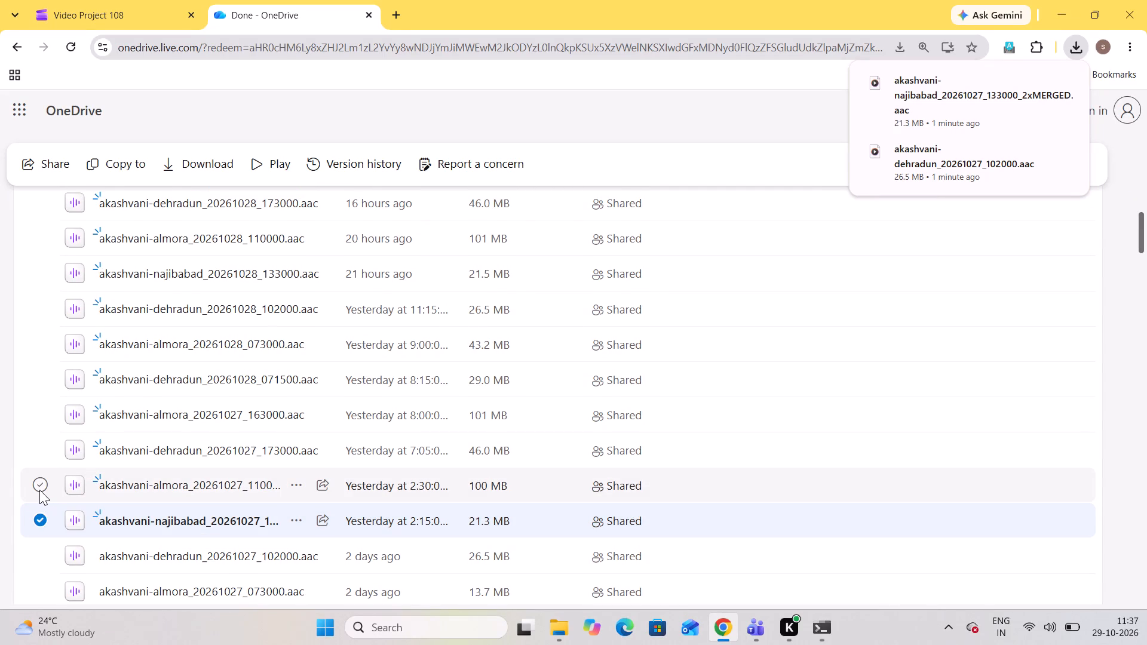
{"action": "left_click", "coordinate": [41, 488]}
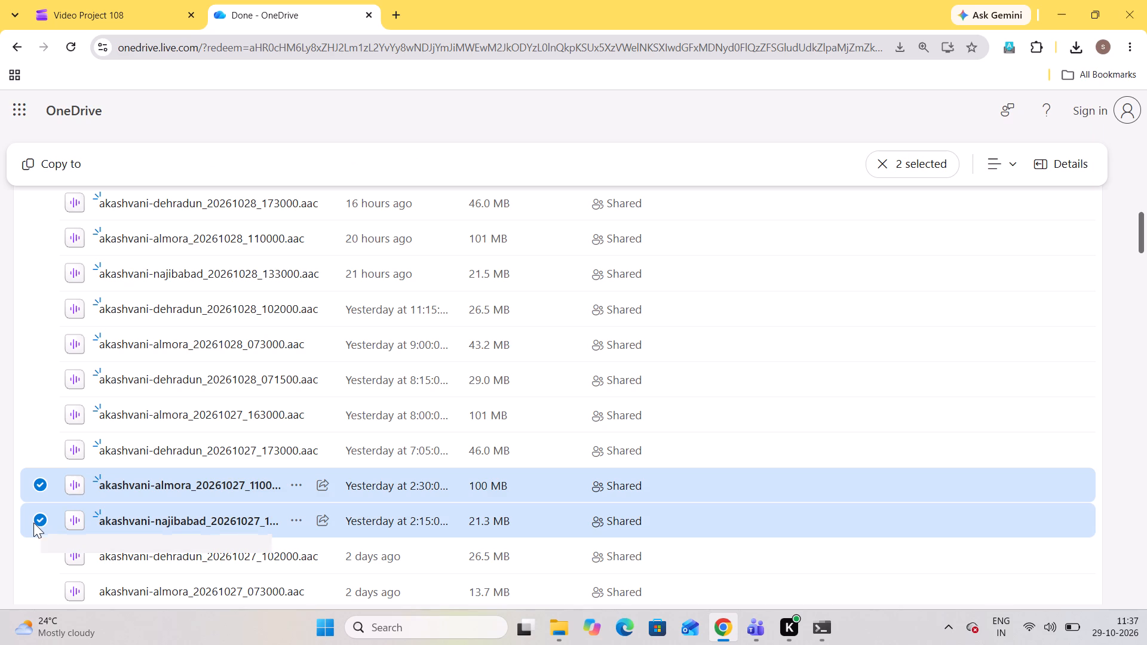
{"action": "left_click", "coordinate": [35, 525]}
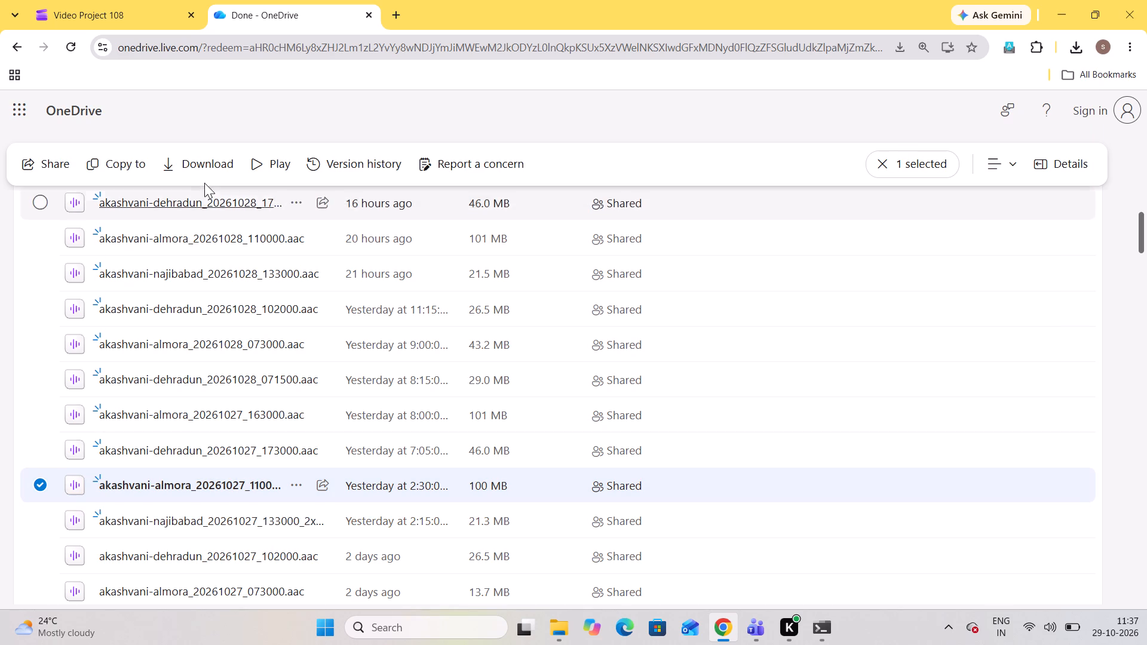
{"action": "left_click", "coordinate": [203, 168]}
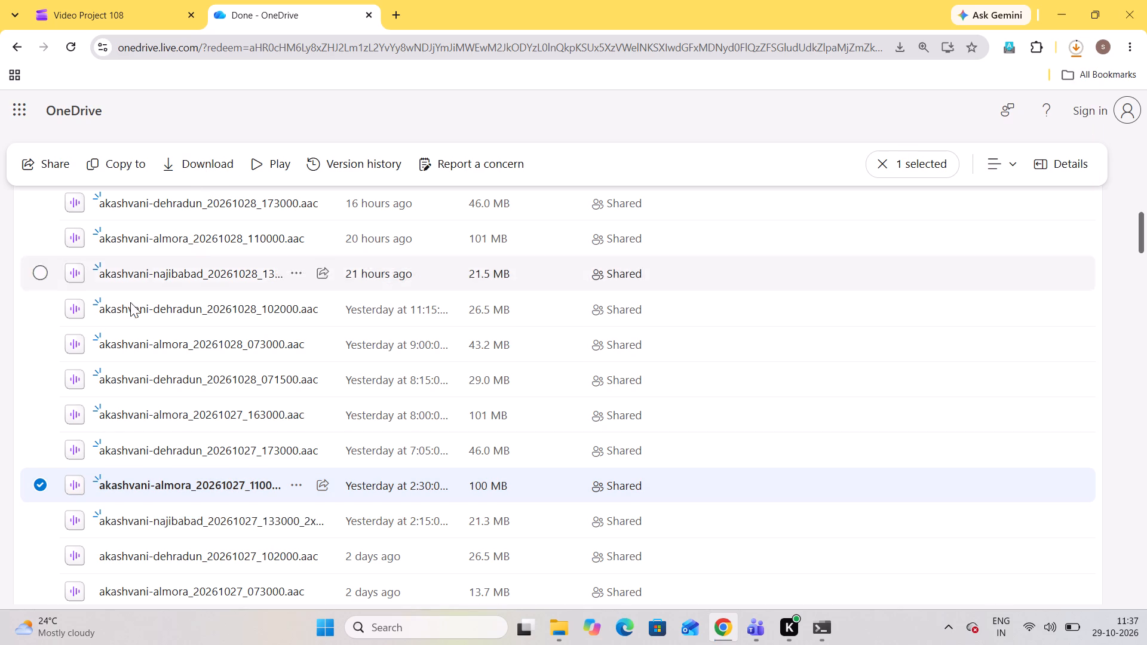
Select only akashvani-dehradun_20261027_173000.aac in place of the almora_20261027_110000 file and download it.
{"action": "left_click", "coordinate": [42, 446]}
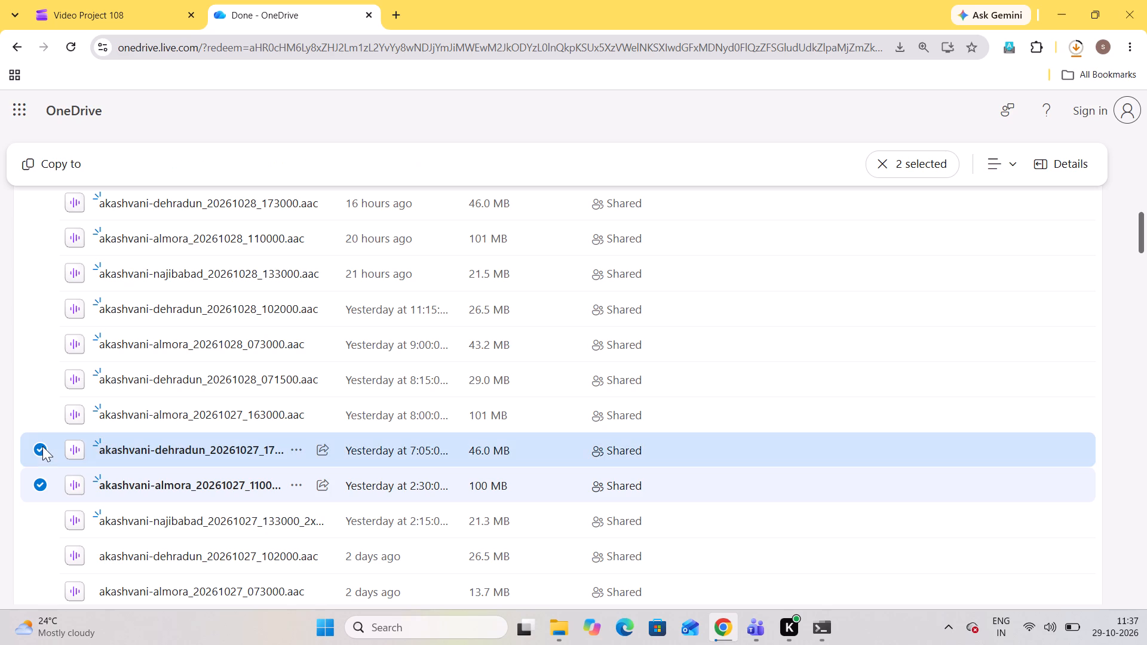
{"action": "left_click", "coordinate": [38, 484]}
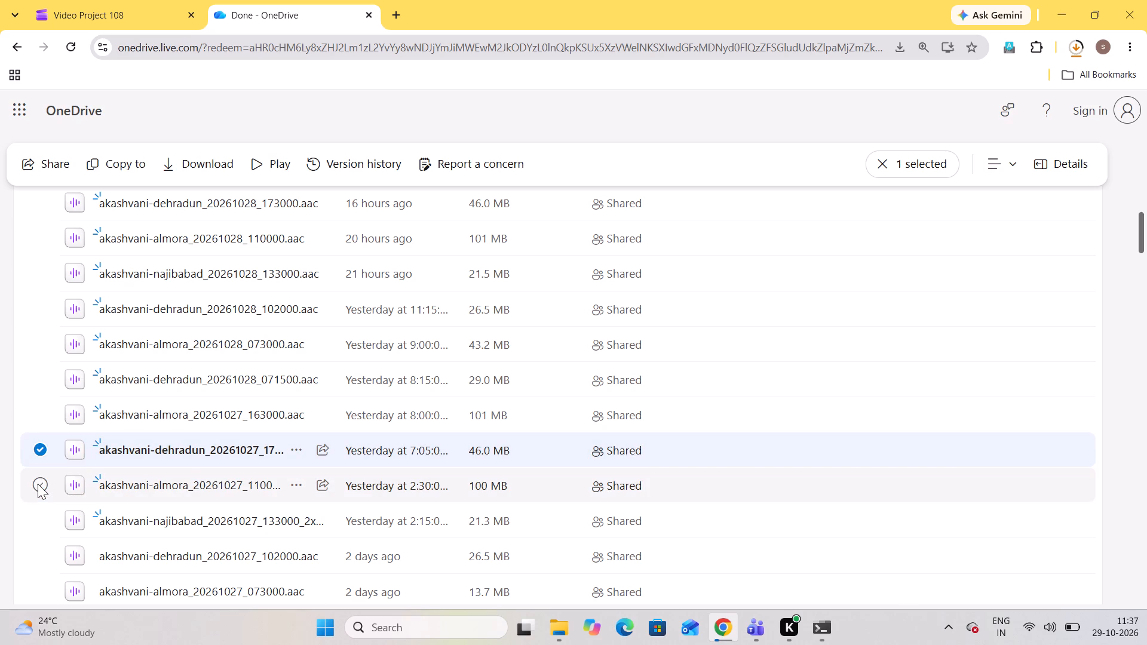
{"action": "left_click", "coordinate": [197, 175]}
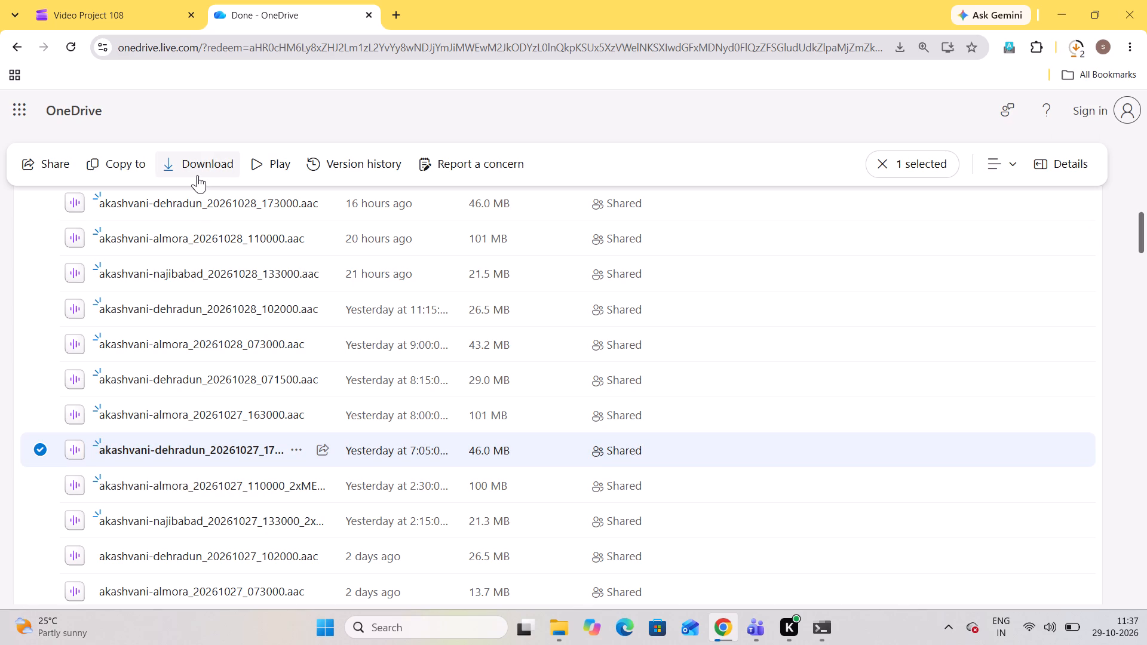
Select only the 101 MB akashvani-almora_20261027_163000.aac in place of the dehradun_20261027_173000 file, and check the progress of the running downloads.
{"action": "left_click", "coordinate": [39, 414]}
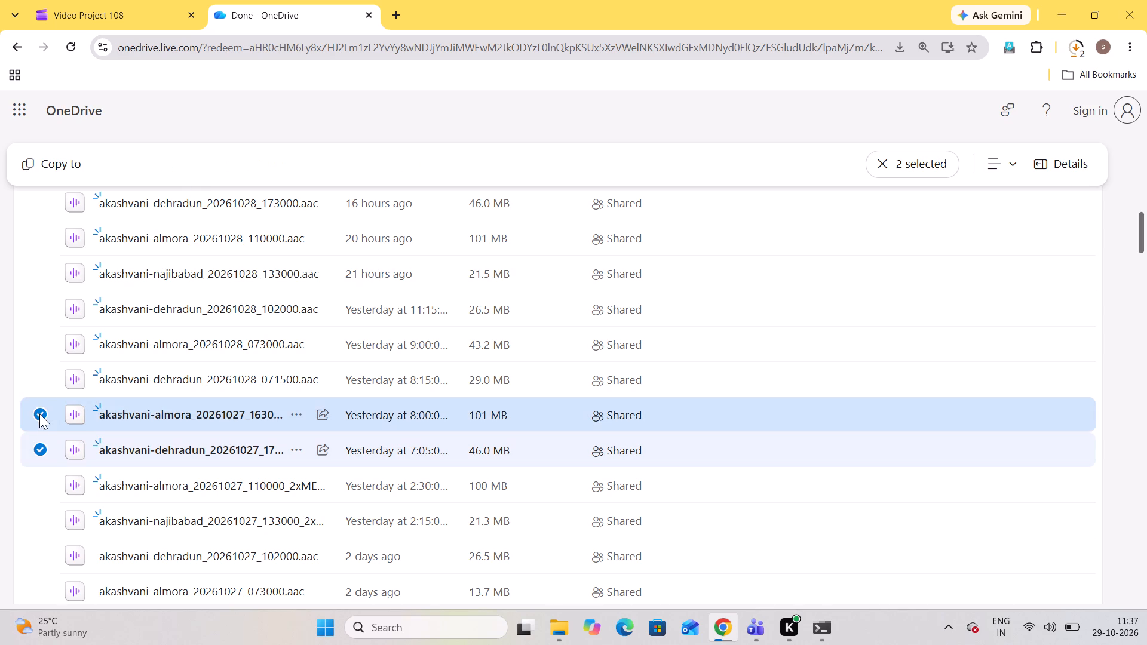
{"action": "left_click", "coordinate": [39, 446]}
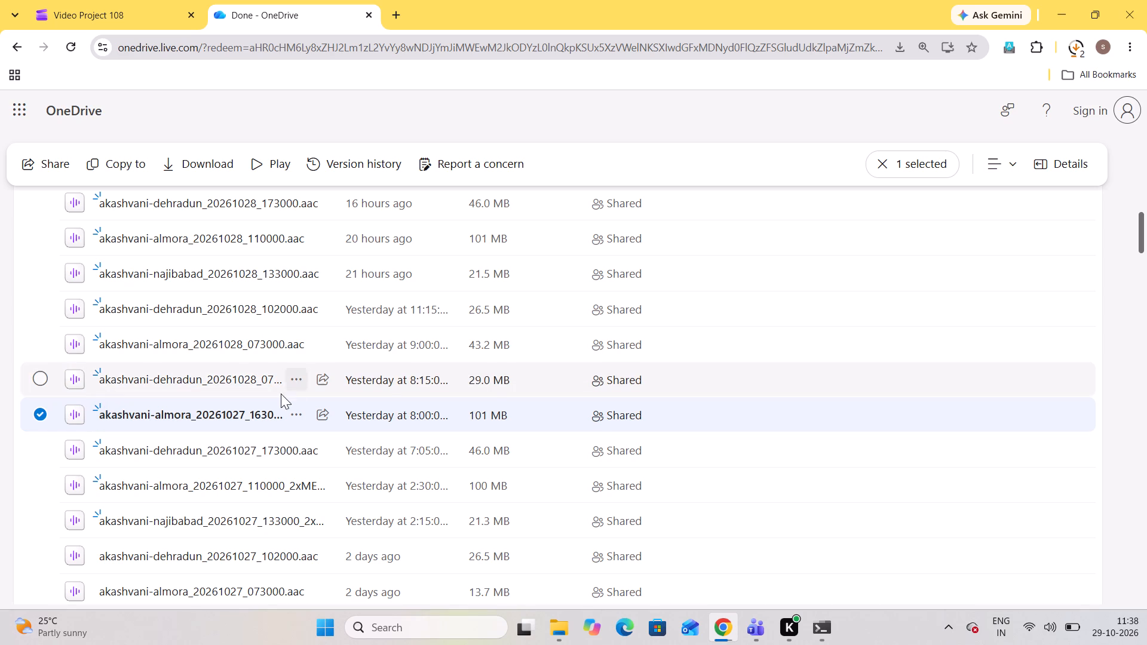
{"action": "left_click", "coordinate": [1074, 48]}
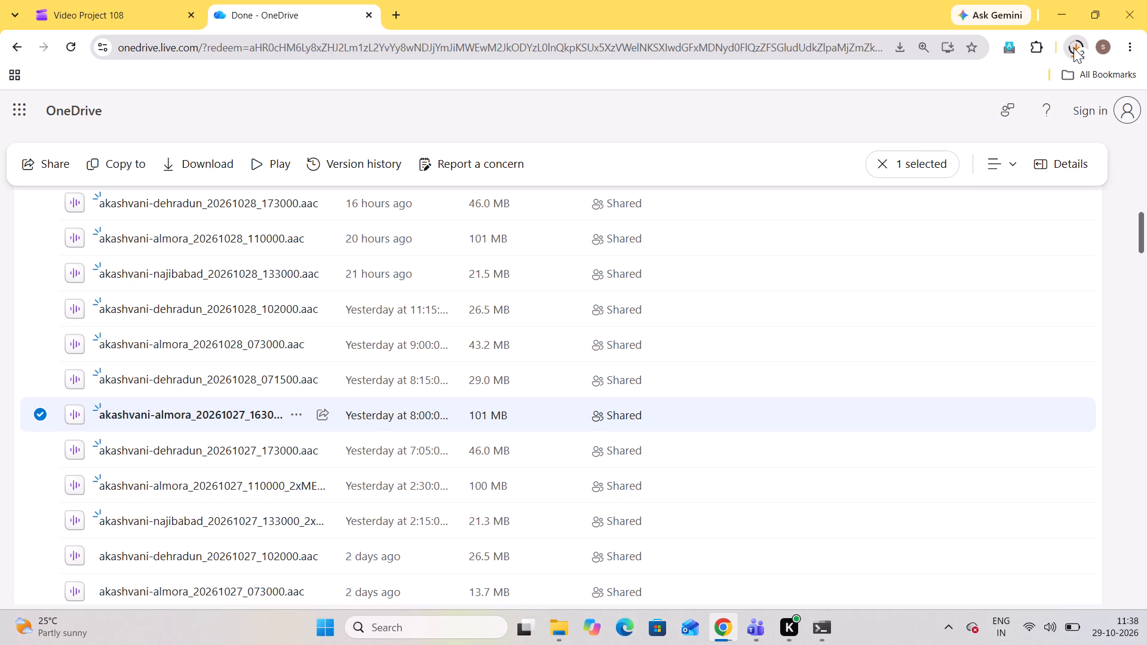
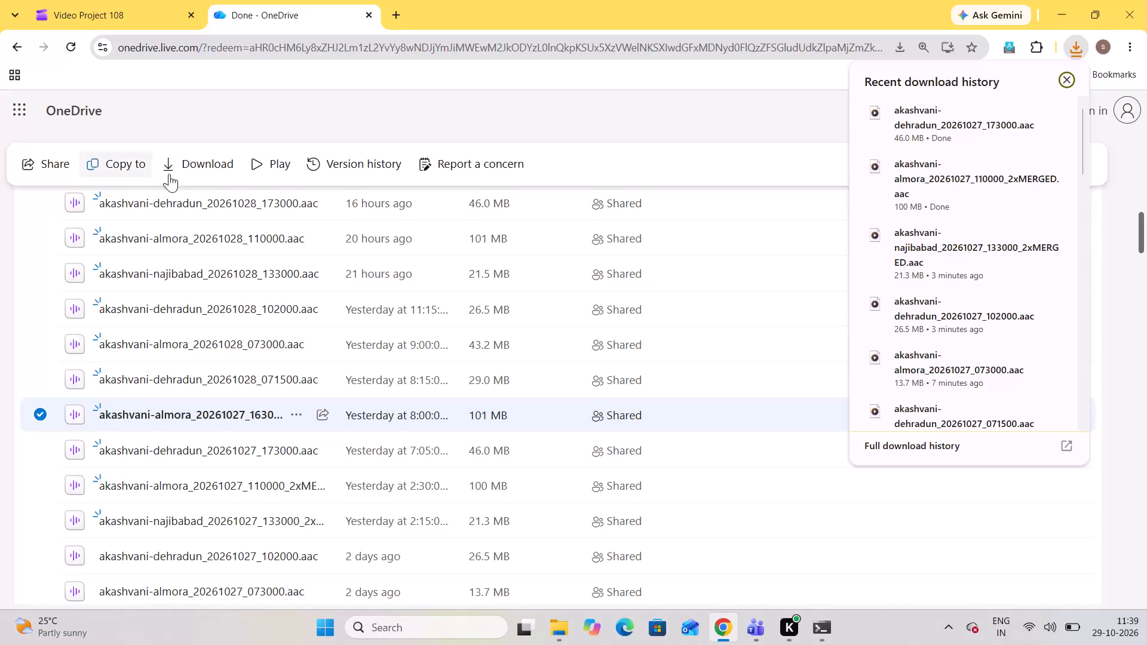
Download the selected 101 MB akashvani-almora_20261027_163000 audio file from the Done folder.
{"action": "left_click", "coordinate": [182, 170]}
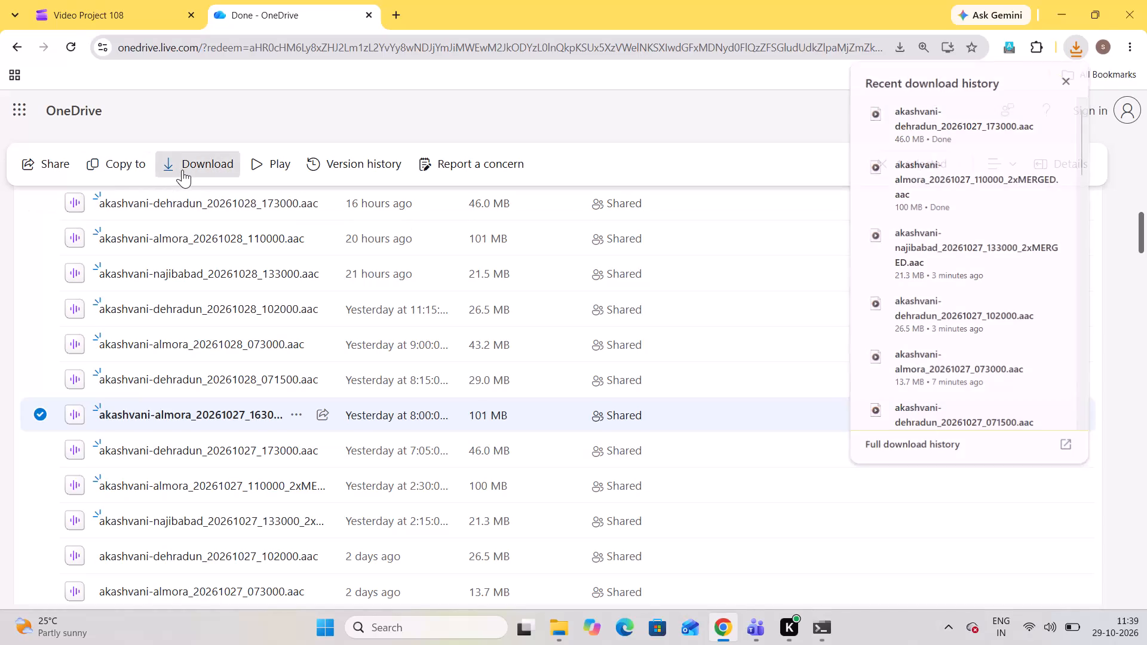
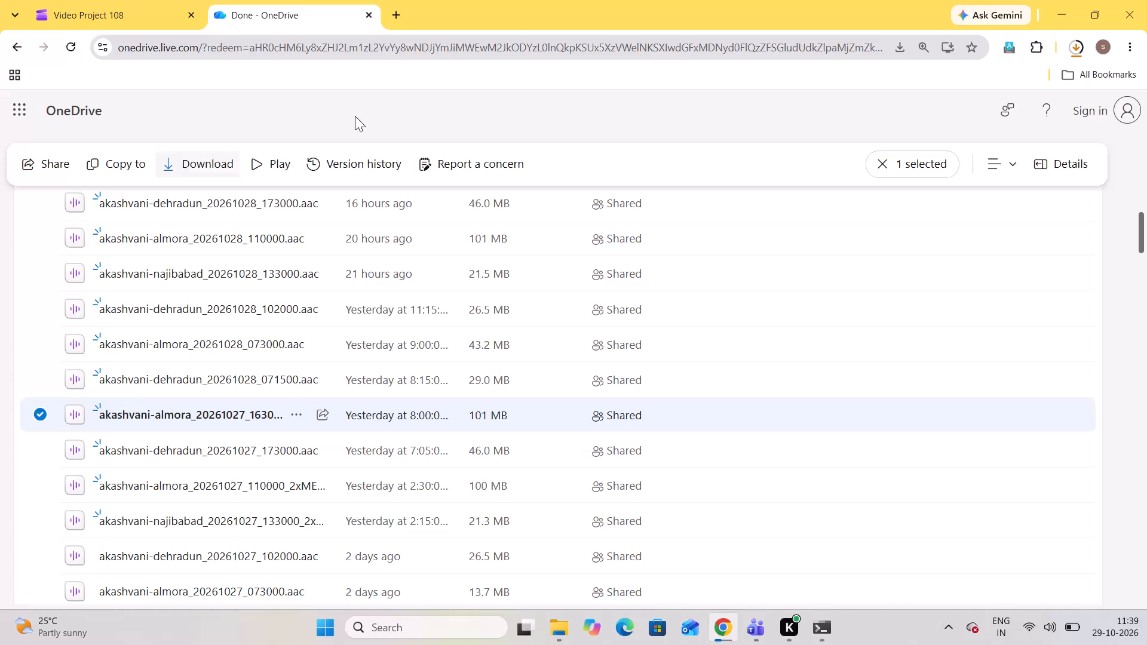
Check the download progress of akashvani-almora_20261027_163000.aac and look over the newest files in the Done folder.
{"action": "left_click", "coordinate": [1075, 44]}
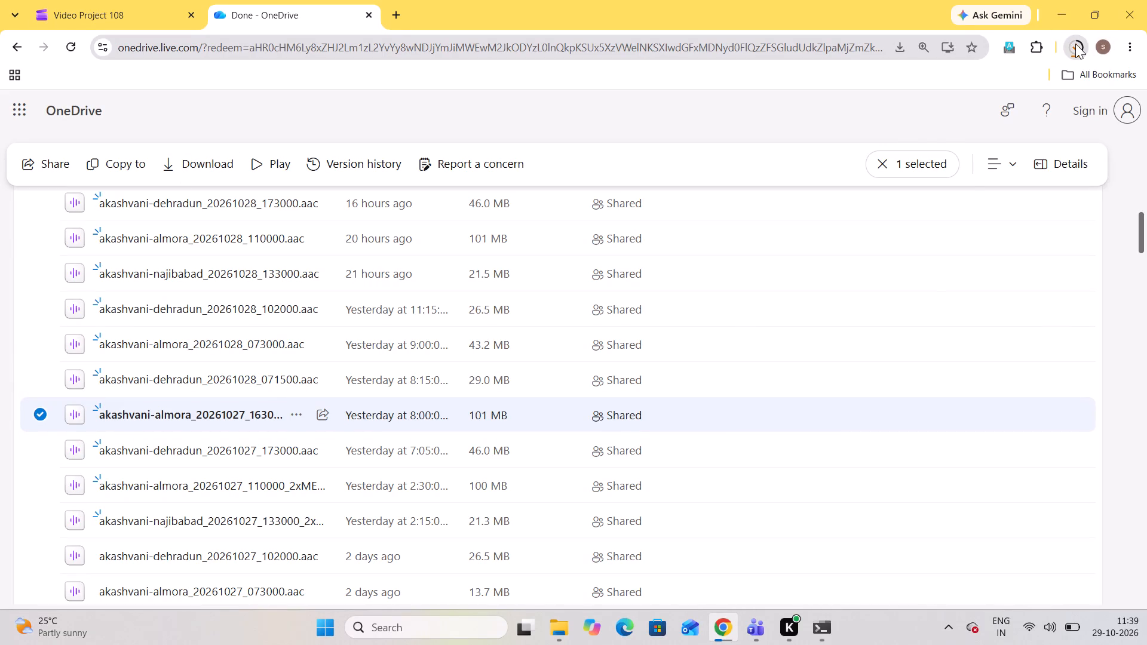
{"action": "left_click", "coordinate": [822, 109]}
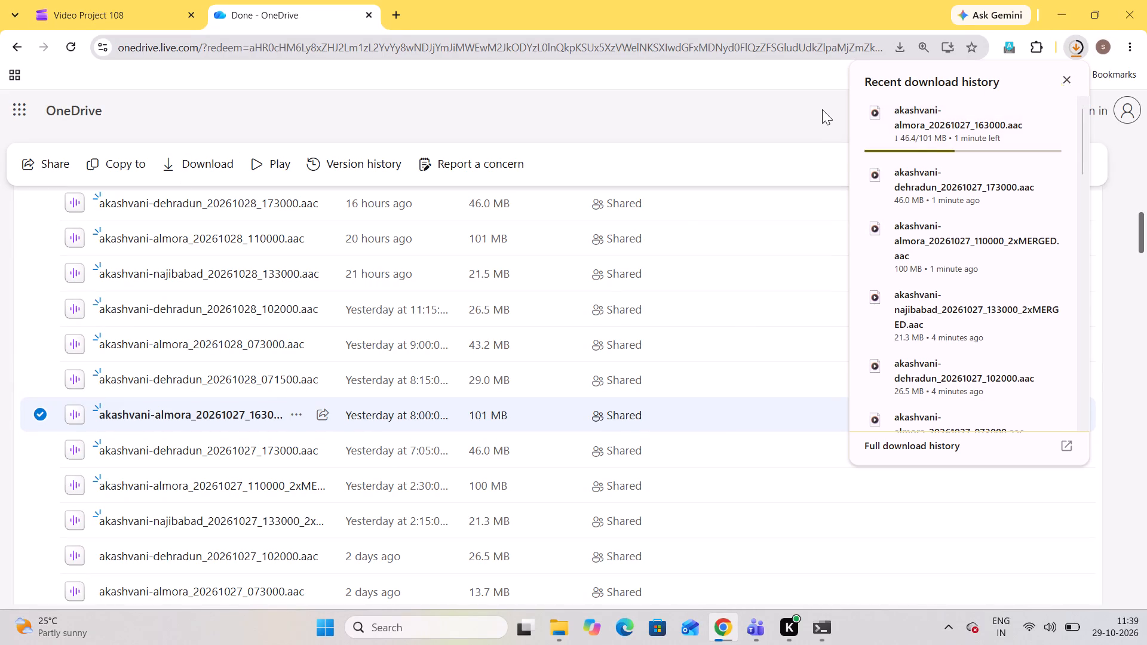
{"action": "scroll", "coordinate": [579, 325], "scroll_direction": "up", "scroll_amount": 2}
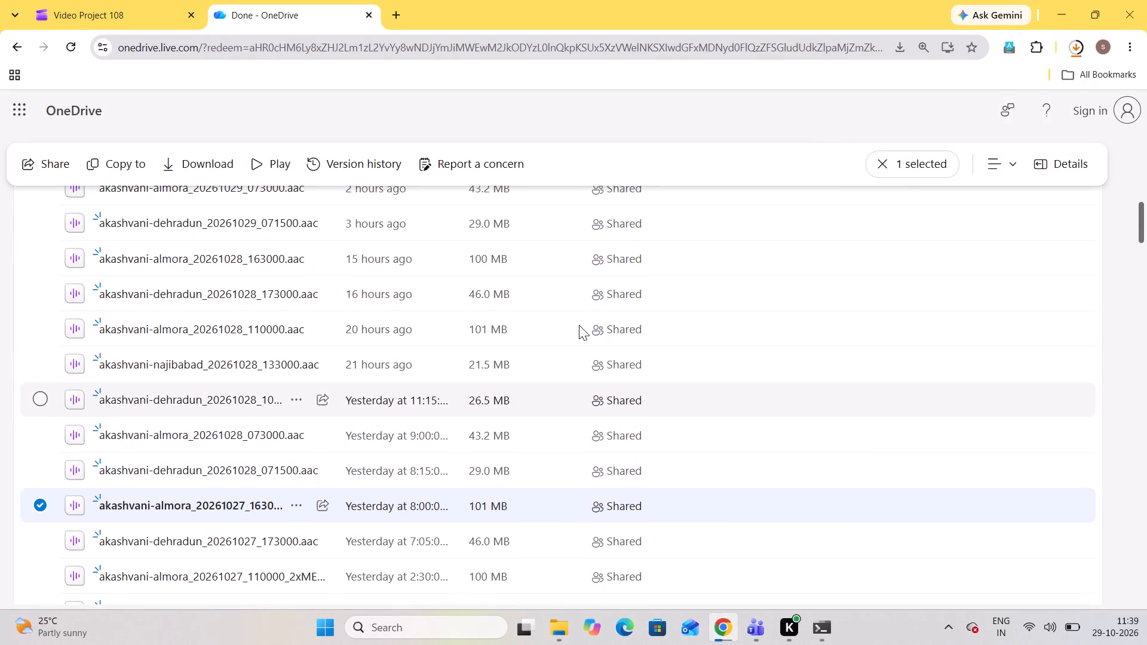
{"action": "scroll", "coordinate": [579, 325], "scroll_direction": "up", "scroll_amount": 3}
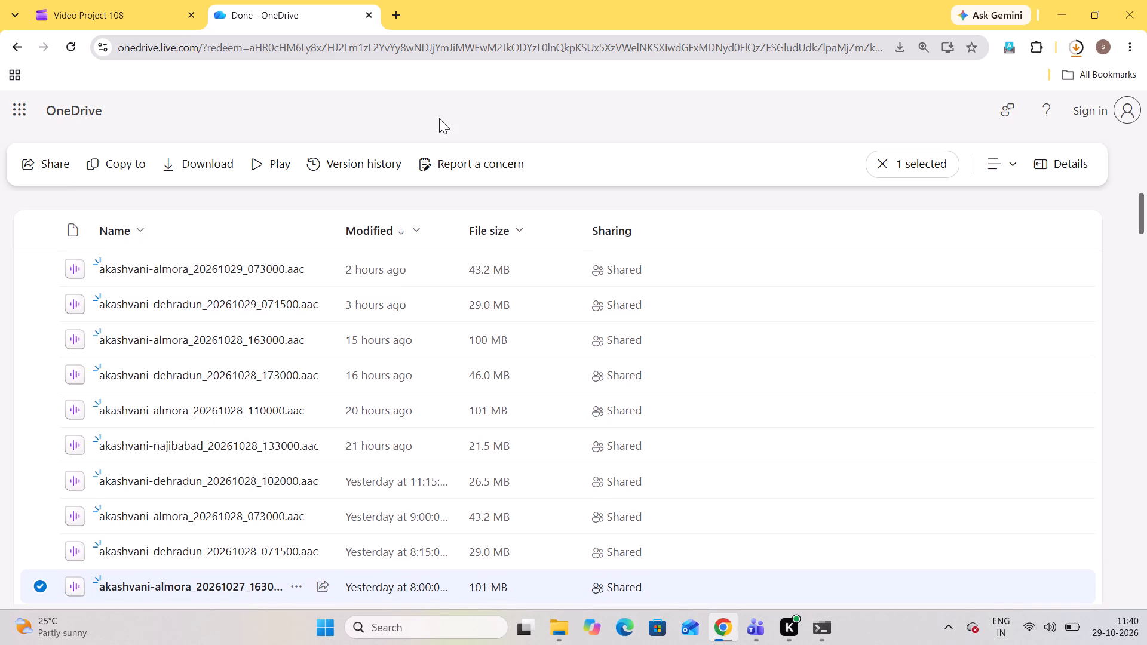
Switch to the Clipchamp project Video Project 108 and import akashvani-dehradun_20261026_173000.aac from the Downloads folder.
{"action": "left_click", "coordinate": [140, 1]}
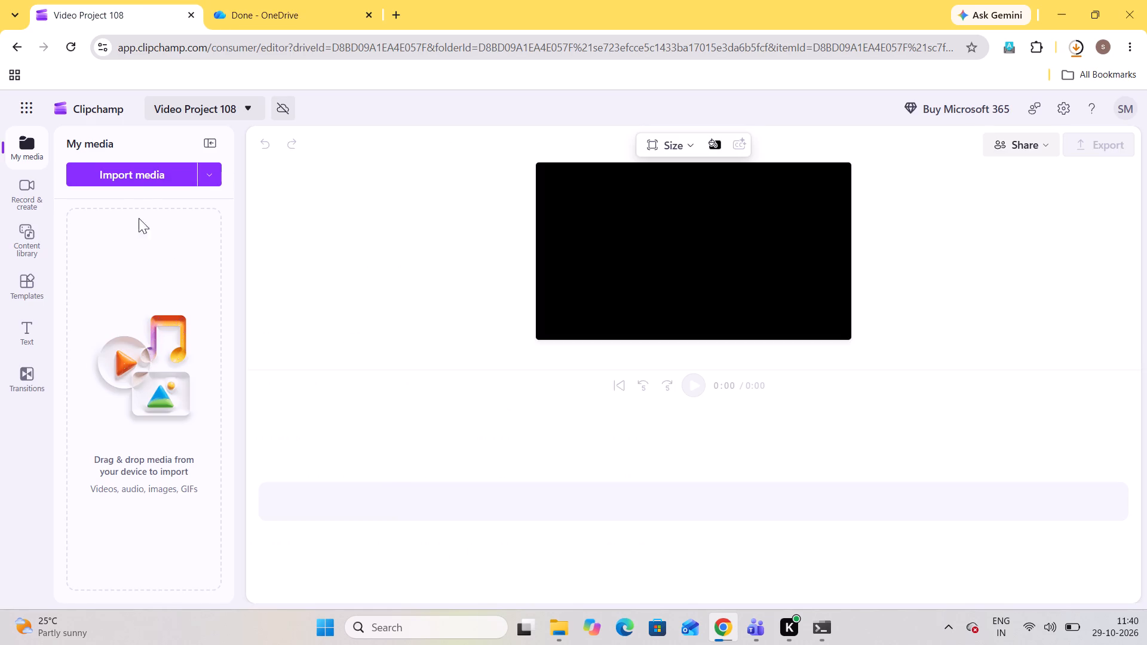
{"action": "left_click", "coordinate": [140, 174]}
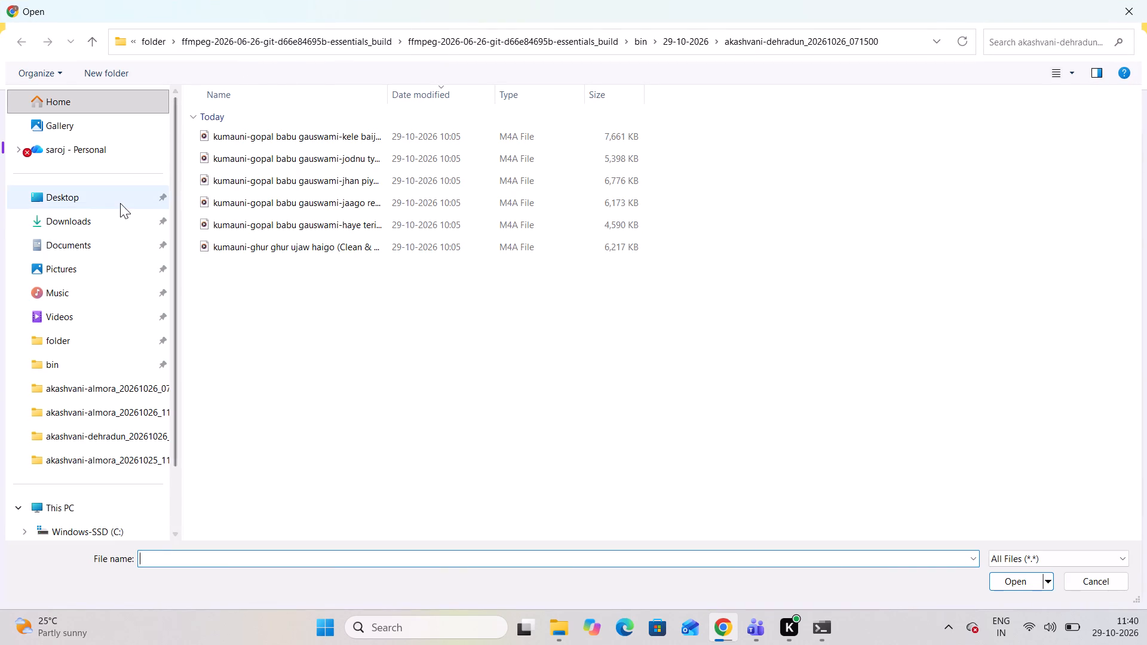
{"action": "left_click", "coordinate": [109, 220]}
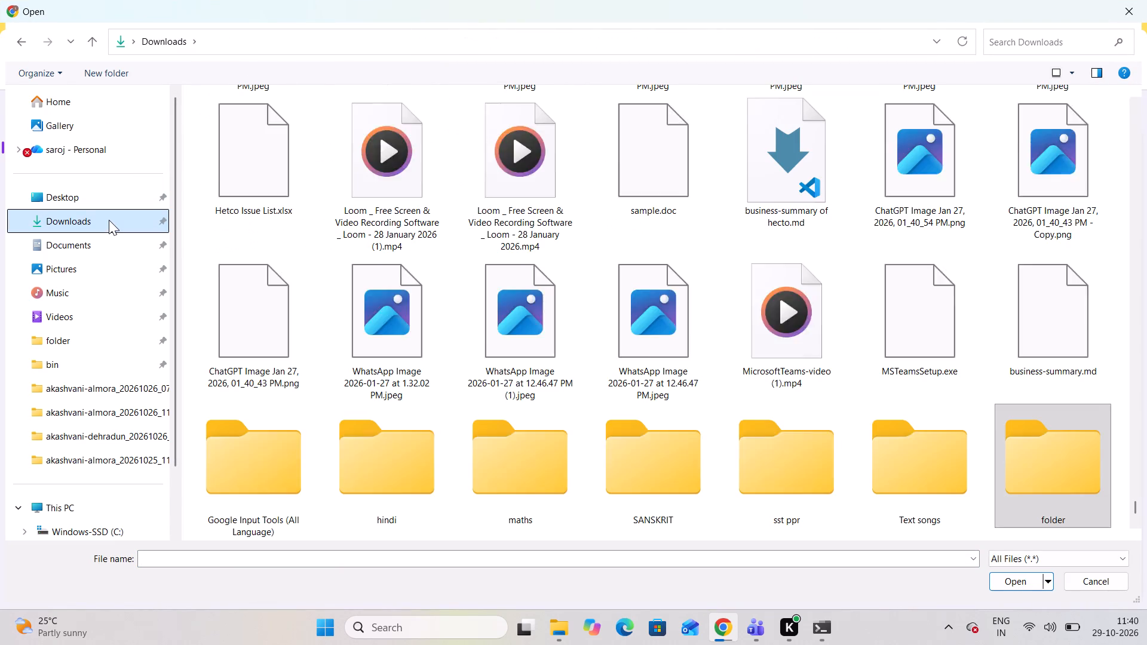
{"action": "scroll", "coordinate": [333, 238], "scroll_direction": "up", "scroll_amount": 20}
{"action": "scroll", "coordinate": [333, 238], "scroll_direction": "up", "scroll_amount": 20}
{"action": "scroll", "coordinate": [333, 238], "scroll_direction": "up", "scroll_amount": 20}
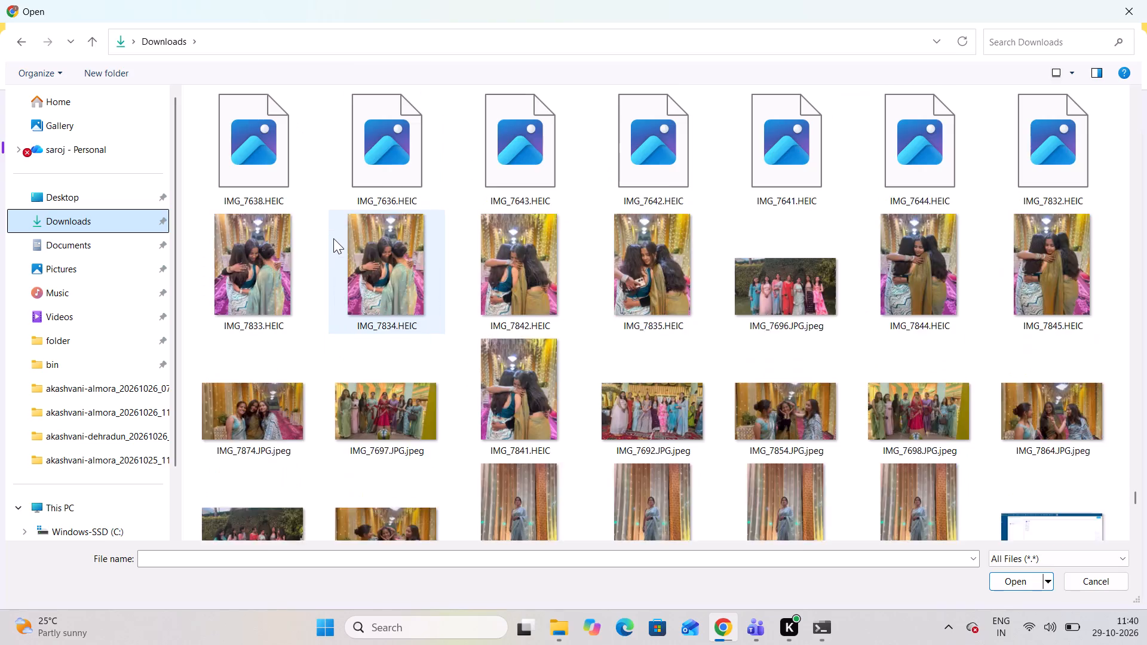
{"action": "scroll", "coordinate": [333, 238], "scroll_direction": "up", "scroll_amount": 20}
{"action": "scroll", "coordinate": [333, 238], "scroll_direction": "up", "scroll_amount": 20}
{"action": "scroll", "coordinate": [333, 238], "scroll_direction": "up", "scroll_amount": 20}
{"action": "scroll", "coordinate": [333, 238], "scroll_direction": "up", "scroll_amount": 20}
{"action": "scroll", "coordinate": [333, 238], "scroll_direction": "up", "scroll_amount": 20}
{"action": "scroll", "coordinate": [333, 238], "scroll_direction": "up", "scroll_amount": 20}
{"action": "scroll", "coordinate": [333, 238], "scroll_direction": "down", "scroll_amount": 16}
{"action": "scroll", "coordinate": [333, 238], "scroll_direction": "up", "scroll_amount": 7}
{"action": "scroll", "coordinate": [333, 238], "scroll_direction": "up", "scroll_amount": 20}
{"action": "scroll", "coordinate": [333, 238], "scroll_direction": "up", "scroll_amount": 20}
{"action": "scroll", "coordinate": [333, 238], "scroll_direction": "up", "scroll_amount": 20}
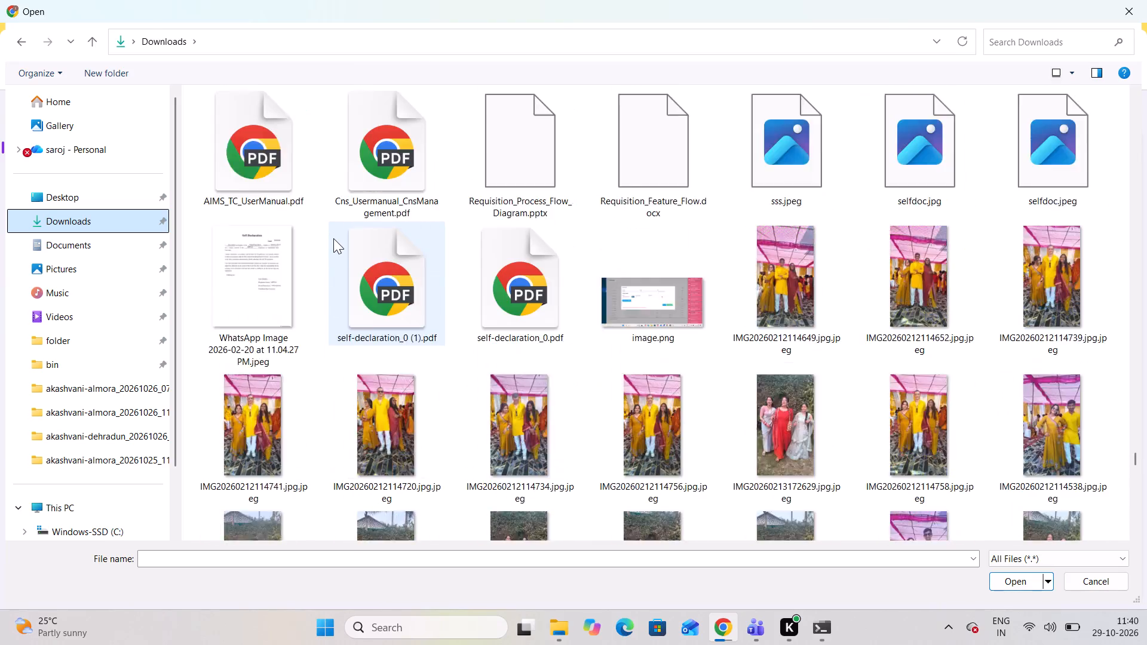
{"action": "scroll", "coordinate": [333, 238], "scroll_direction": "up", "scroll_amount": 20}
{"action": "scroll", "coordinate": [333, 238], "scroll_direction": "up", "scroll_amount": 20}
{"action": "scroll", "coordinate": [333, 238], "scroll_direction": "up", "scroll_amount": 20}
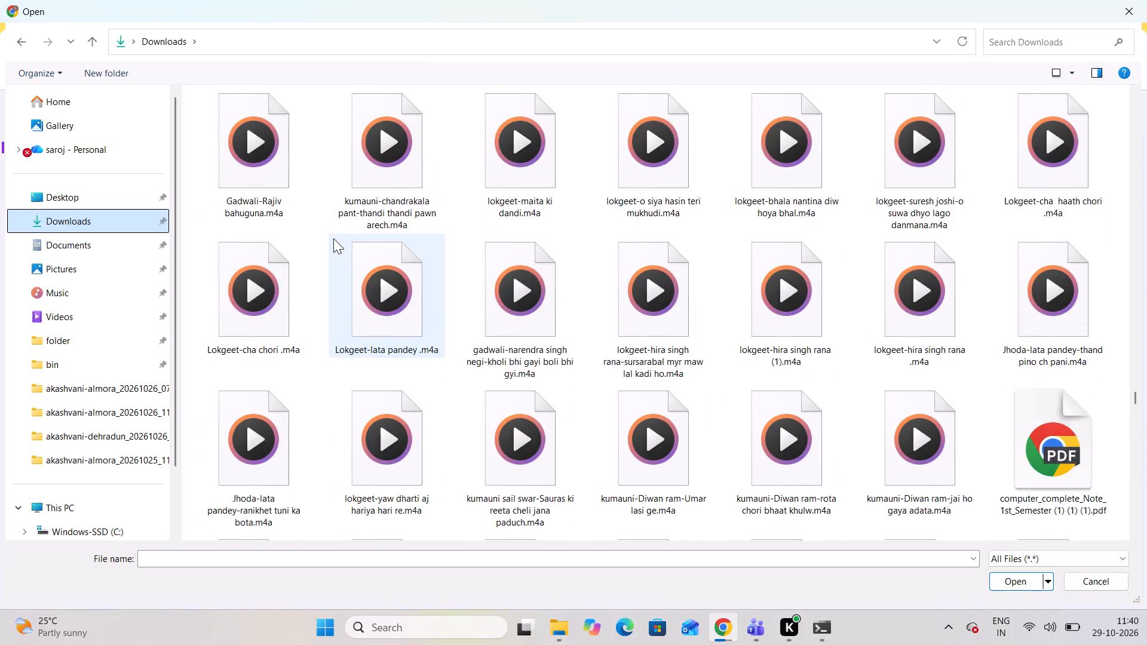
{"action": "scroll", "coordinate": [333, 239], "scroll_direction": "up", "scroll_amount": 20}
{"action": "scroll", "coordinate": [333, 239], "scroll_direction": "up", "scroll_amount": 20}
{"action": "scroll", "coordinate": [333, 239], "scroll_direction": "up", "scroll_amount": 20}
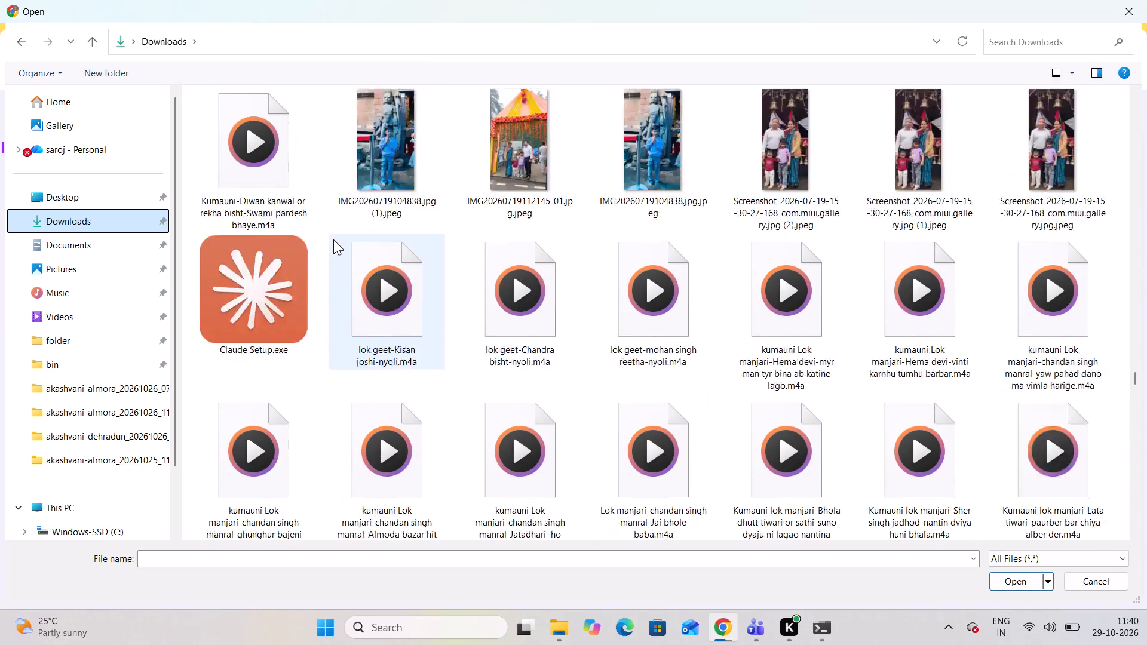
{"action": "scroll", "coordinate": [333, 239], "scroll_direction": "up", "scroll_amount": 20}
{"action": "scroll", "coordinate": [333, 239], "scroll_direction": "up", "scroll_amount": 20}
{"action": "scroll", "coordinate": [333, 239], "scroll_direction": "up", "scroll_amount": 20}
{"action": "scroll", "coordinate": [333, 239], "scroll_direction": "down", "scroll_amount": 20}
{"action": "scroll", "coordinate": [333, 239], "scroll_direction": "down", "scroll_amount": 12}
{"action": "scroll", "coordinate": [333, 239], "scroll_direction": "up", "scroll_amount": 20}
{"action": "scroll", "coordinate": [333, 239], "scroll_direction": "up", "scroll_amount": 20}
{"action": "scroll", "coordinate": [333, 239], "scroll_direction": "up", "scroll_amount": 20}
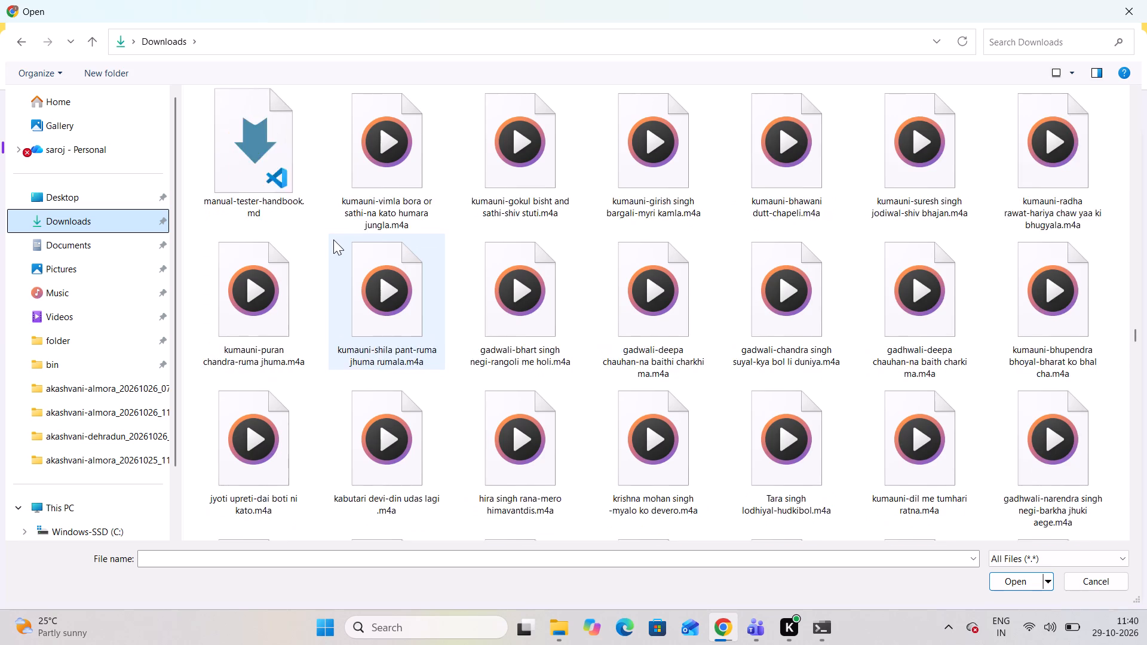
{"action": "scroll", "coordinate": [333, 239], "scroll_direction": "up", "scroll_amount": 20}
{"action": "scroll", "coordinate": [333, 239], "scroll_direction": "up", "scroll_amount": 20}
{"action": "scroll", "coordinate": [333, 239], "scroll_direction": "up", "scroll_amount": 20}
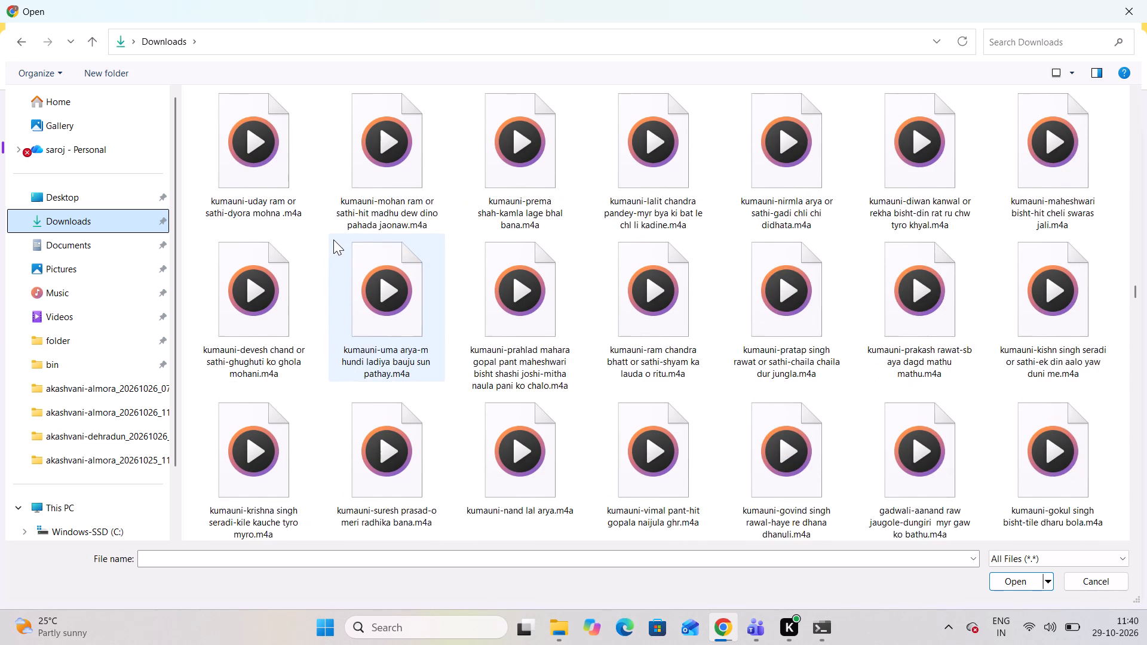
{"action": "scroll", "coordinate": [333, 239], "scroll_direction": "up", "scroll_amount": 20}
{"action": "scroll", "coordinate": [333, 239], "scroll_direction": "up", "scroll_amount": 20}
{"action": "scroll", "coordinate": [333, 239], "scroll_direction": "up", "scroll_amount": 20}
{"action": "scroll", "coordinate": [333, 239], "scroll_direction": "up", "scroll_amount": 20}
{"action": "scroll", "coordinate": [333, 239], "scroll_direction": "up", "scroll_amount": 20}
{"action": "scroll", "coordinate": [333, 239], "scroll_direction": "up", "scroll_amount": 20}
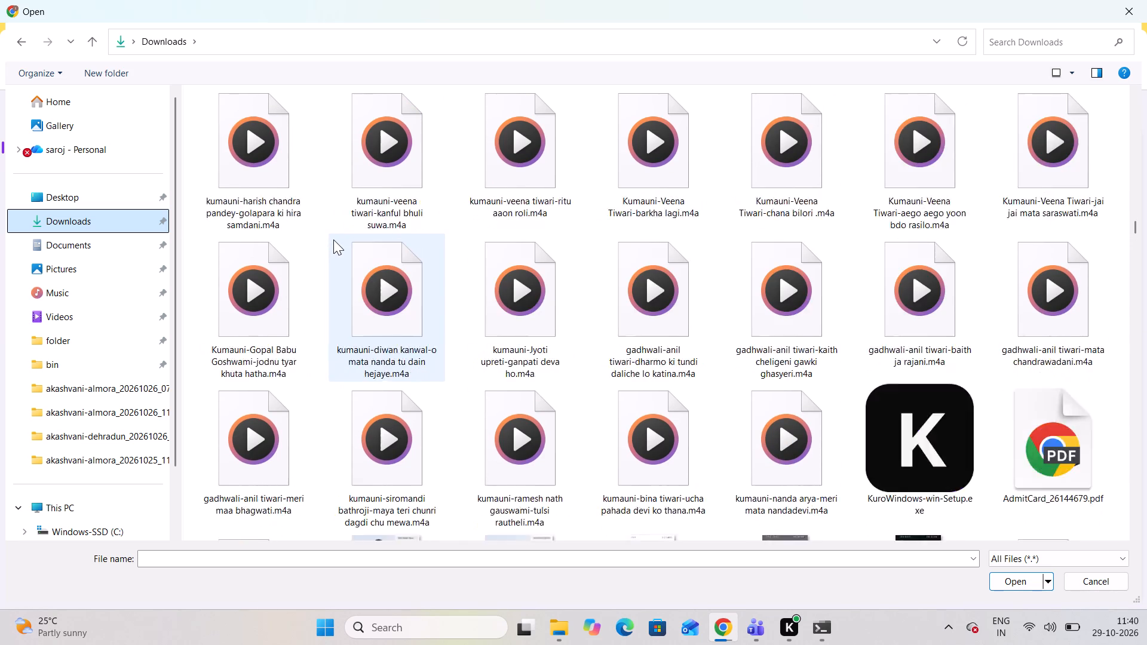
{"action": "scroll", "coordinate": [333, 239], "scroll_direction": "up", "scroll_amount": 20}
{"action": "scroll", "coordinate": [333, 239], "scroll_direction": "up", "scroll_amount": 4}
{"action": "scroll", "coordinate": [333, 239], "scroll_direction": "up", "scroll_amount": 20}
{"action": "scroll", "coordinate": [333, 239], "scroll_direction": "up", "scroll_amount": 8}
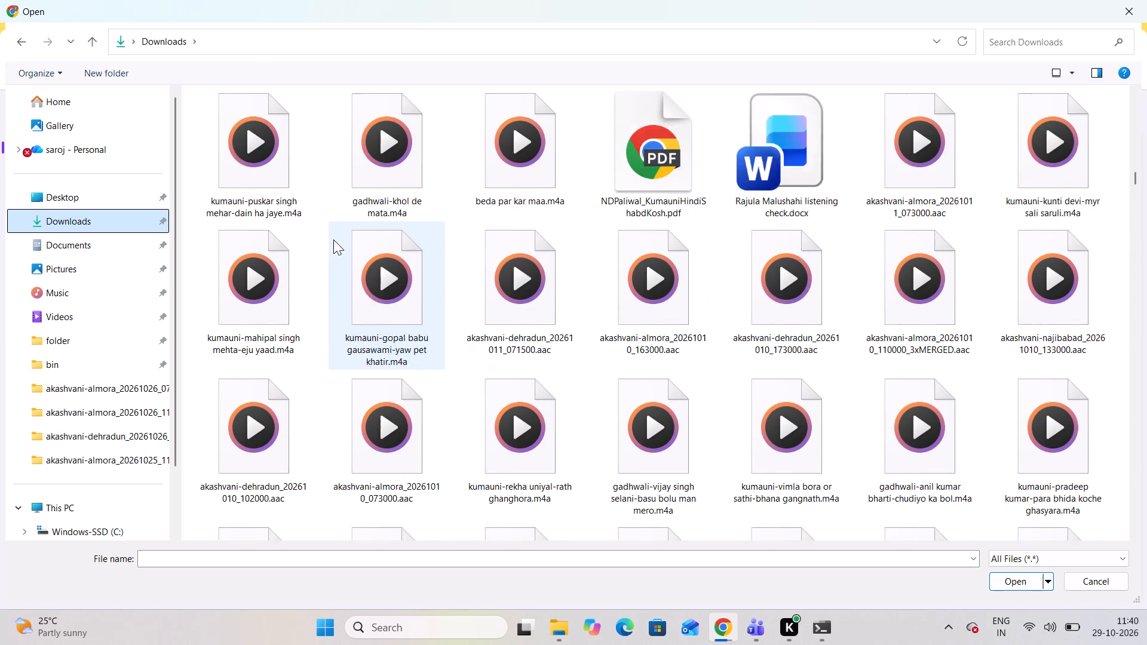
{"action": "scroll", "coordinate": [333, 239], "scroll_direction": "up", "scroll_amount": 20}
{"action": "scroll", "coordinate": [333, 239], "scroll_direction": "up", "scroll_amount": 20}
{"action": "scroll", "coordinate": [333, 239], "scroll_direction": "up", "scroll_amount": 20}
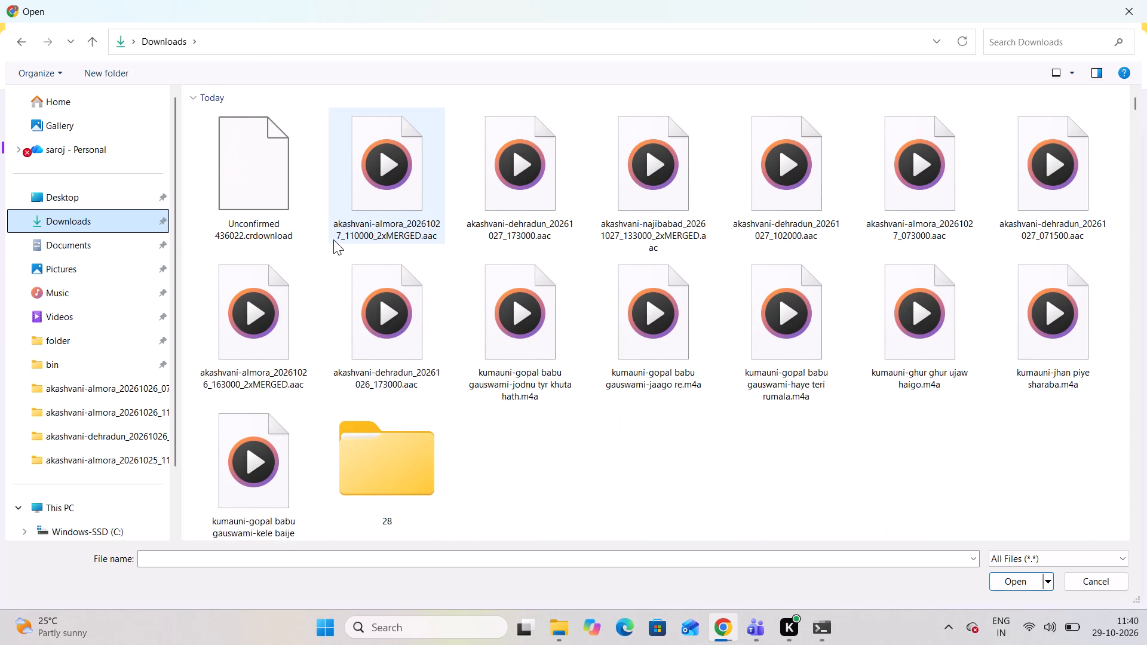
{"action": "scroll", "coordinate": [333, 239], "scroll_direction": "up", "scroll_amount": 14}
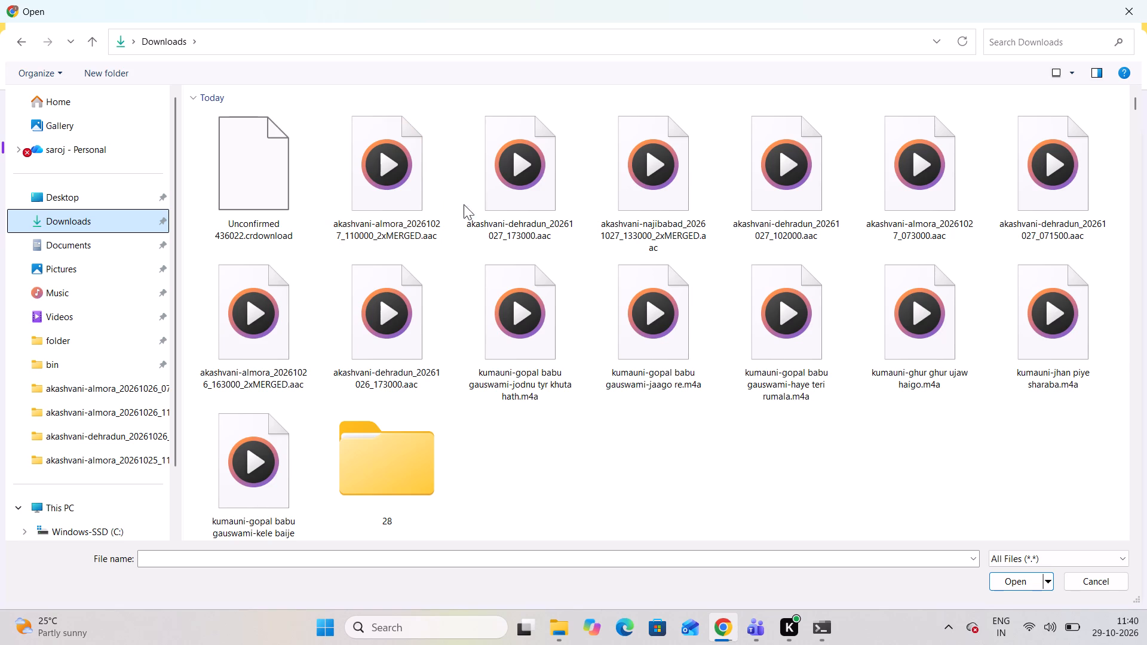
{"action": "left_click", "coordinate": [395, 308]}
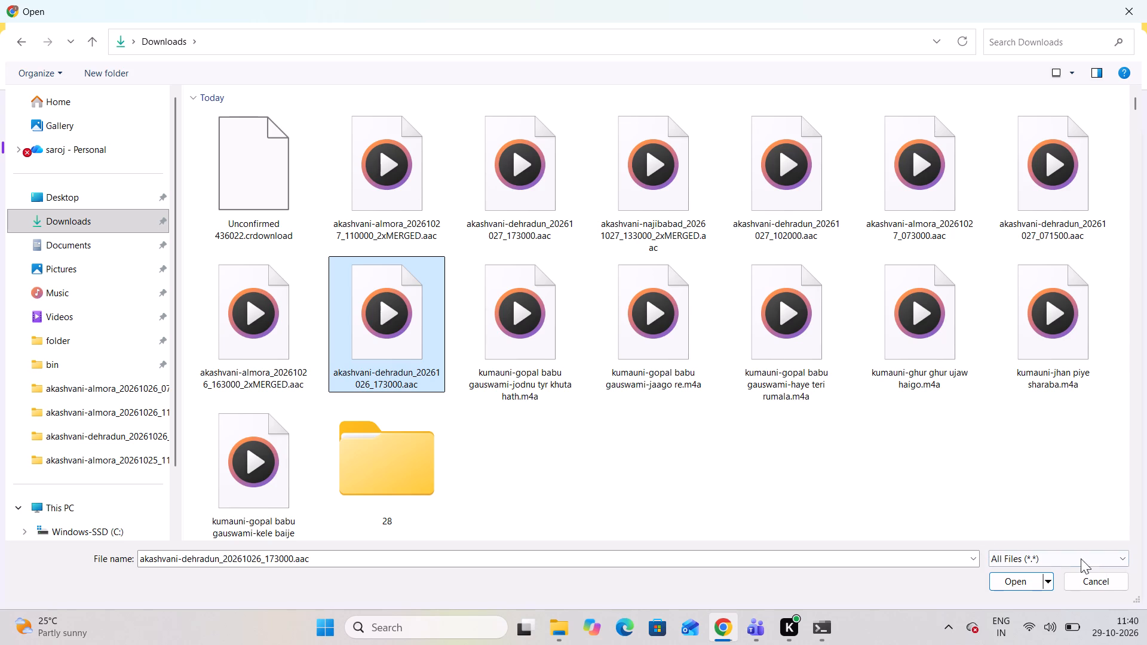
{"action": "left_click", "coordinate": [1019, 575]}
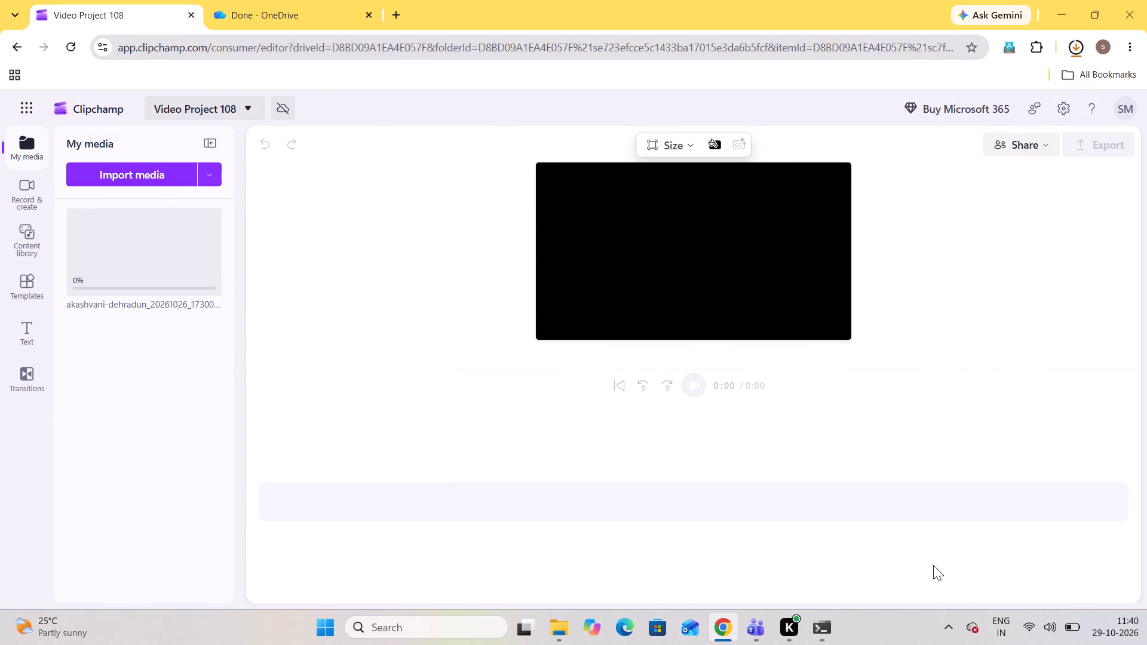
Import akashvani-almora_20261026_163000_2xMERGED.aac from the Downloads folder into the project media.
{"action": "left_click", "coordinate": [144, 166]}
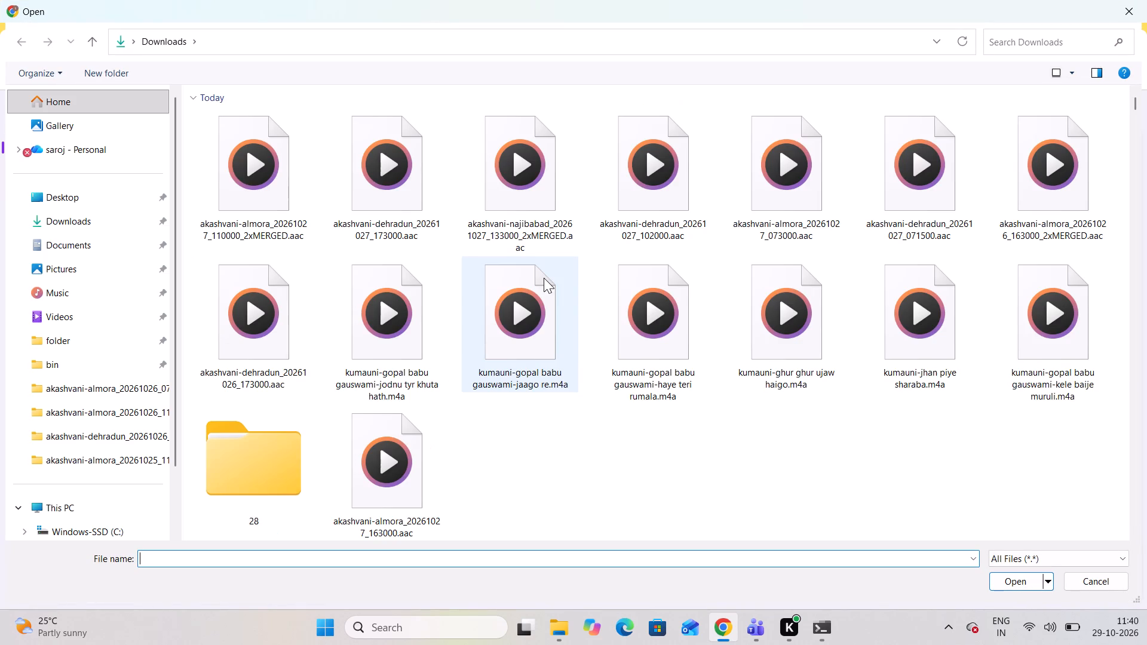
{"action": "left_click", "coordinate": [1050, 221]}
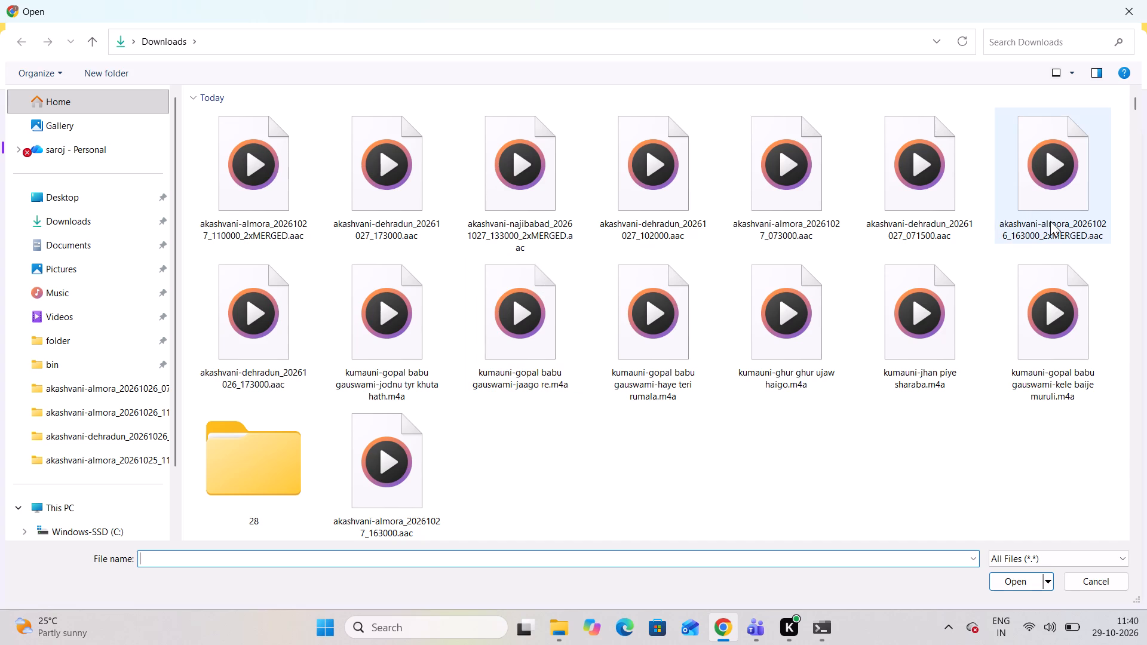
{"action": "left_click", "coordinate": [1018, 576]}
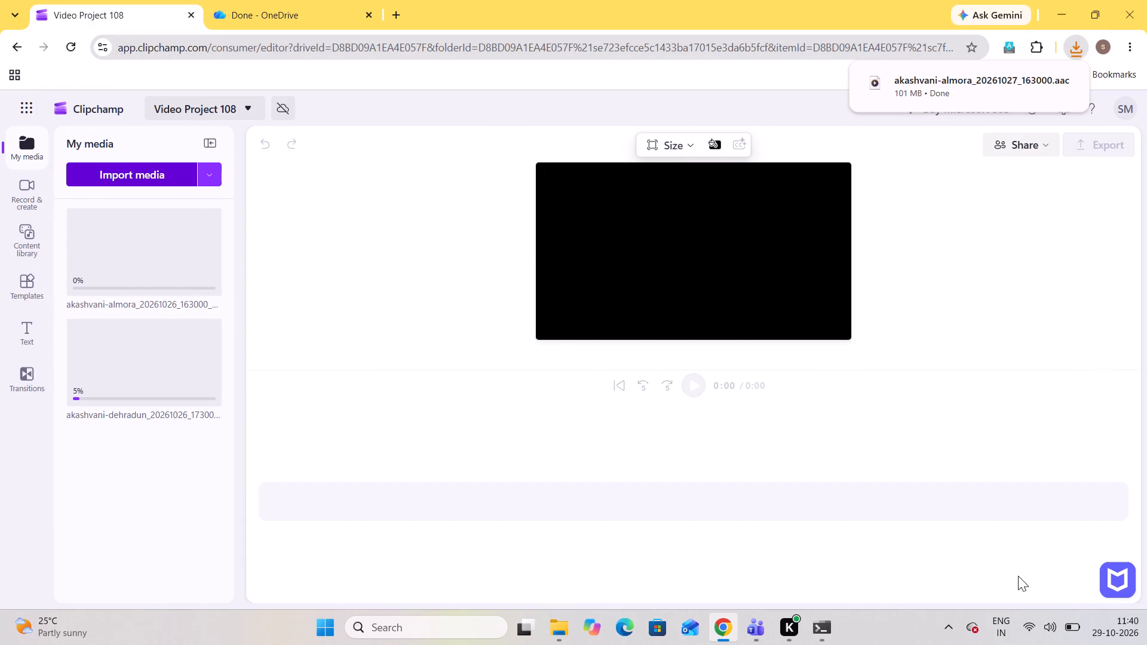
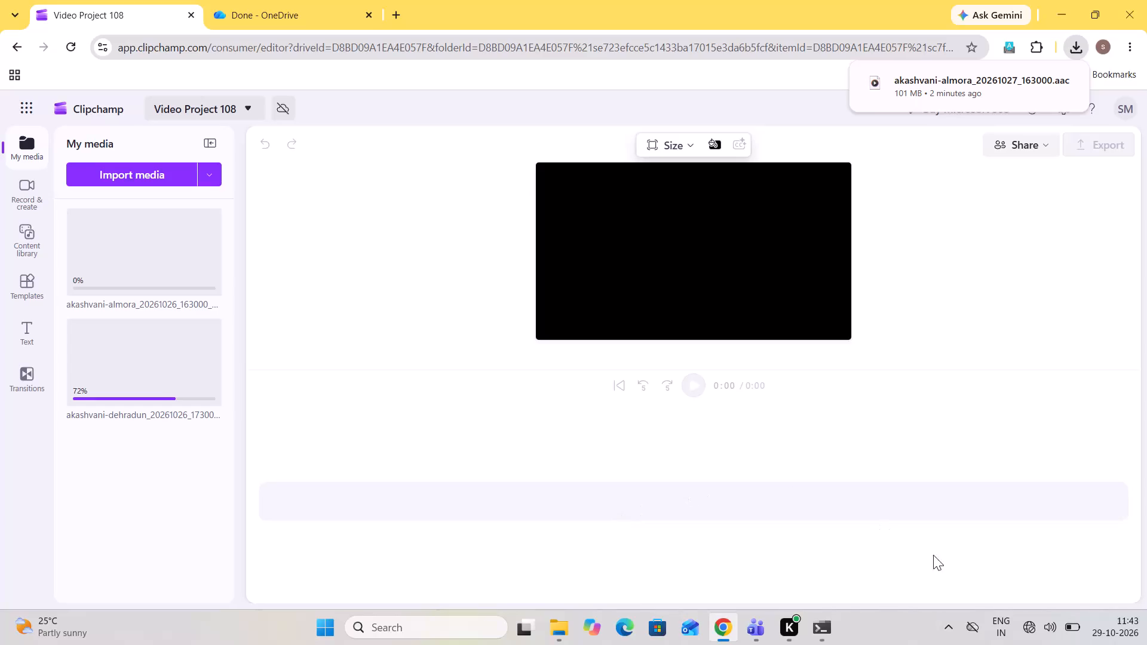
Check the computer's Wi-Fi connection to iQOO Z7 5G and refresh the list of available networks.
{"action": "left_click", "coordinate": [1030, 628]}
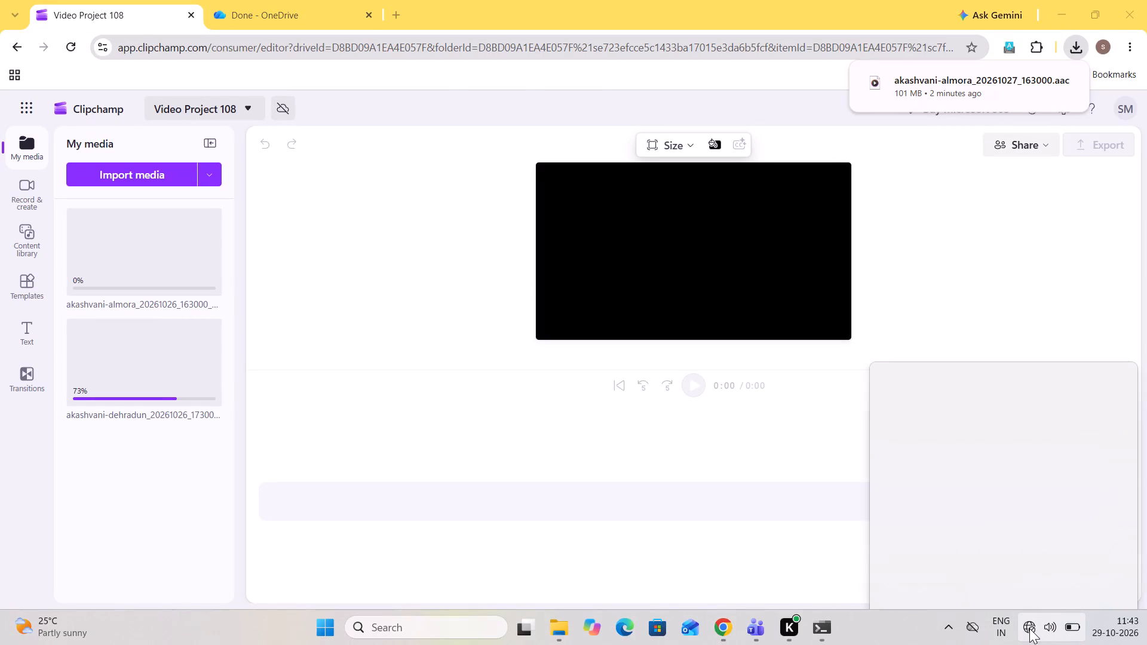
{"action": "left_click", "coordinate": [934, 352]}
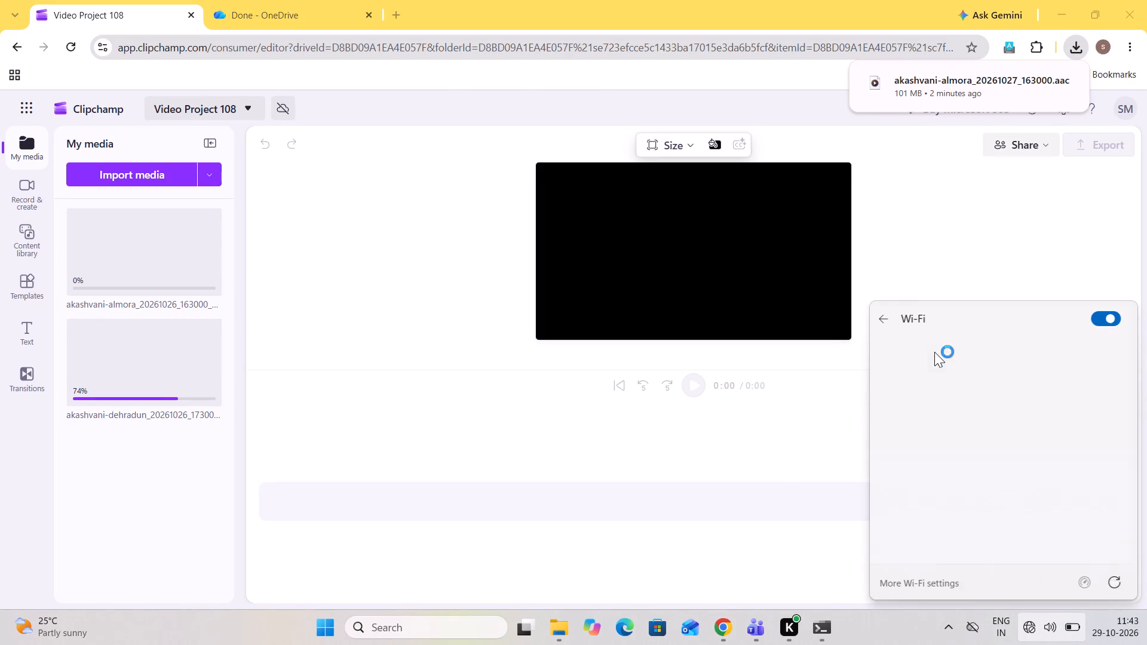
{"action": "left_click", "coordinate": [931, 385]}
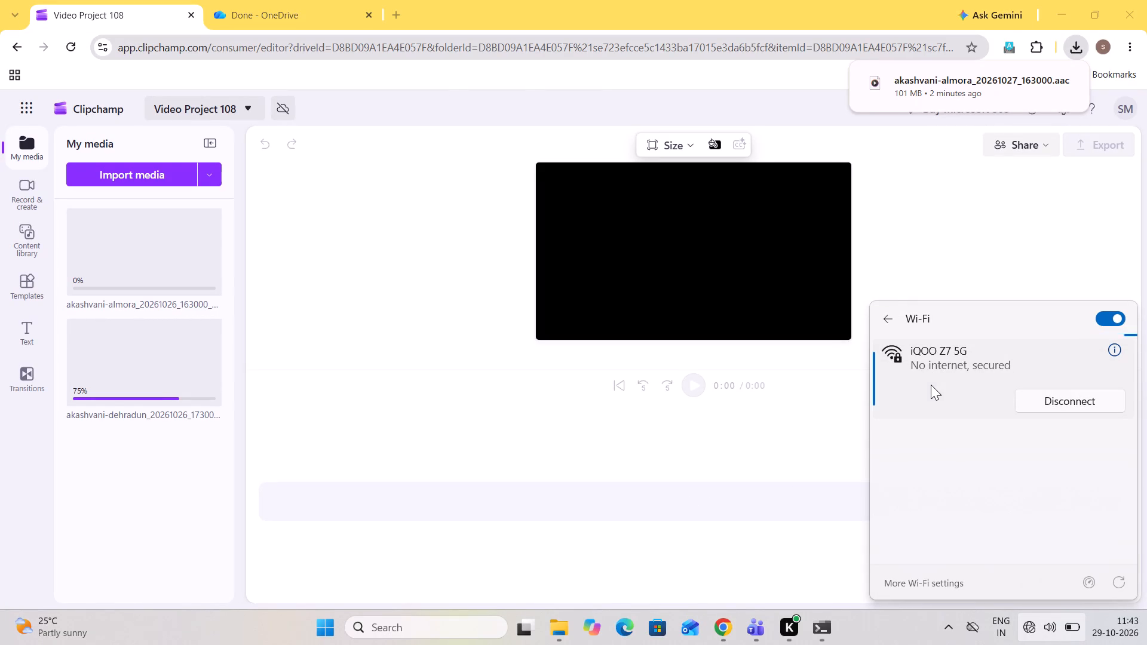
{"action": "left_click", "coordinate": [1120, 575]}
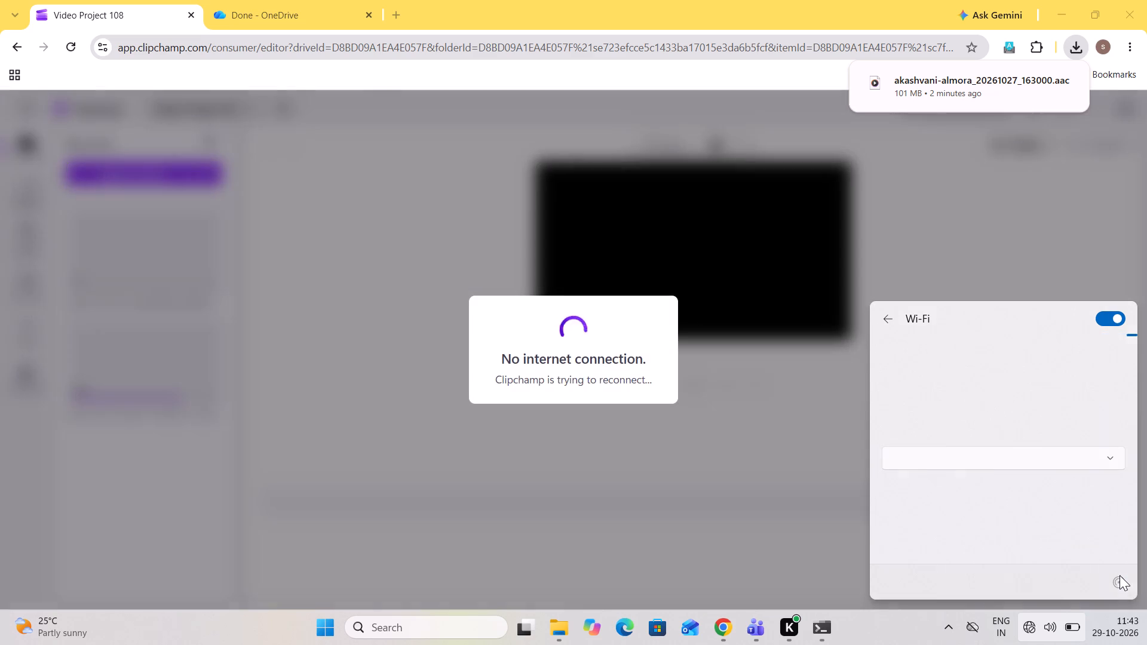
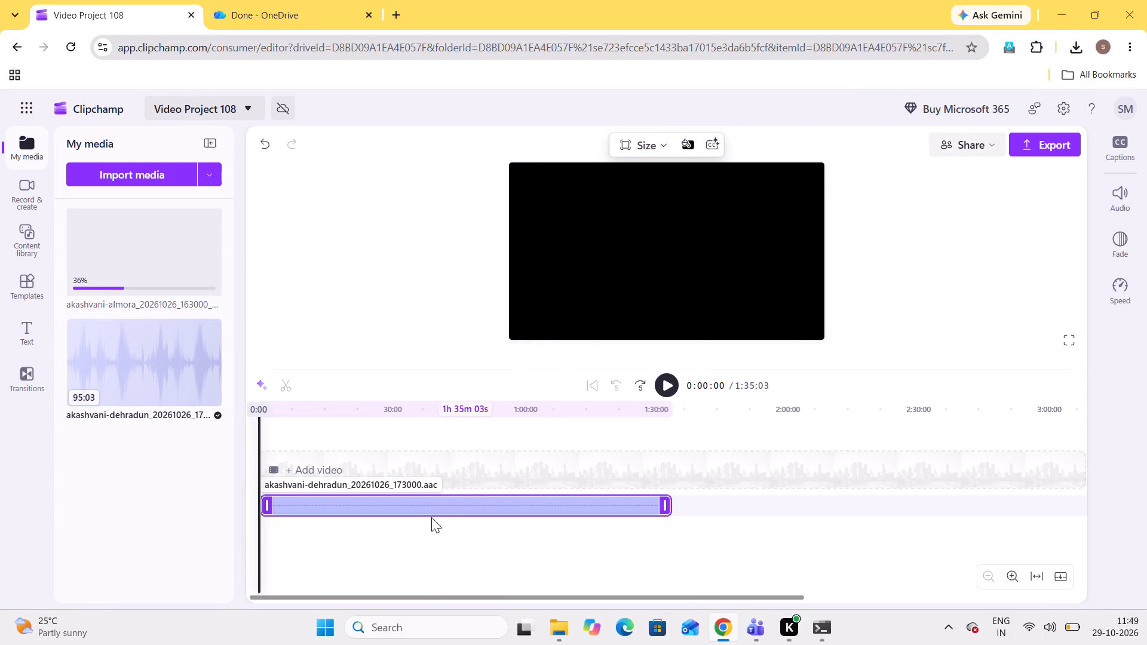
Play the akashvani-dehradun_20261026_173000.aac clip on the timeline from the start.
{"action": "left_click", "coordinate": [675, 382]}
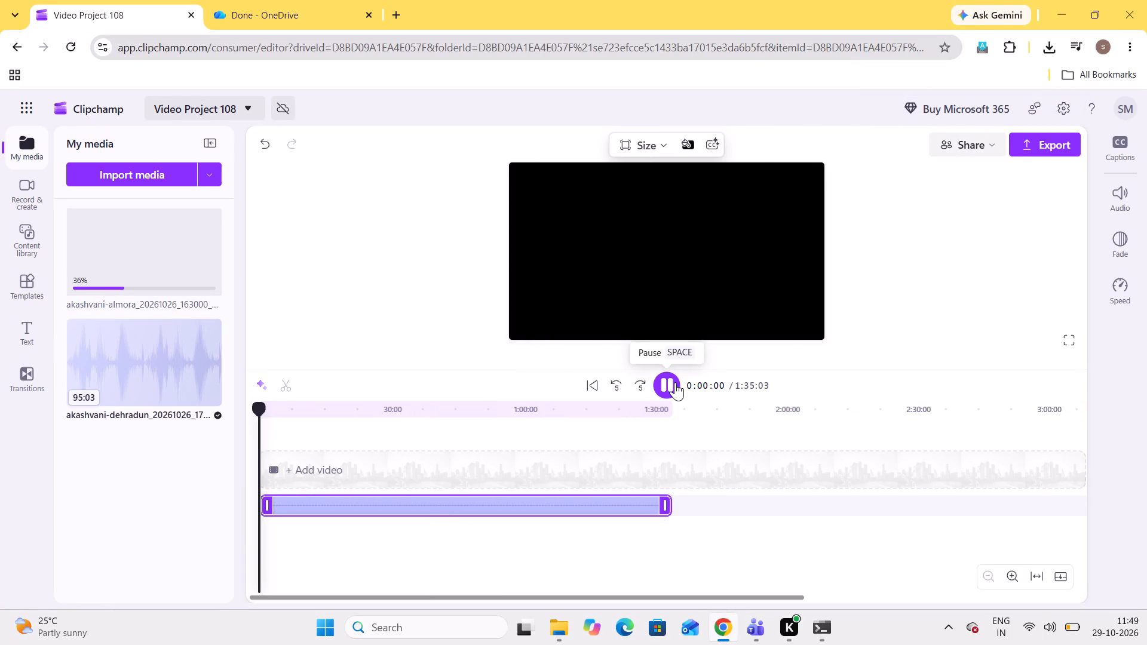
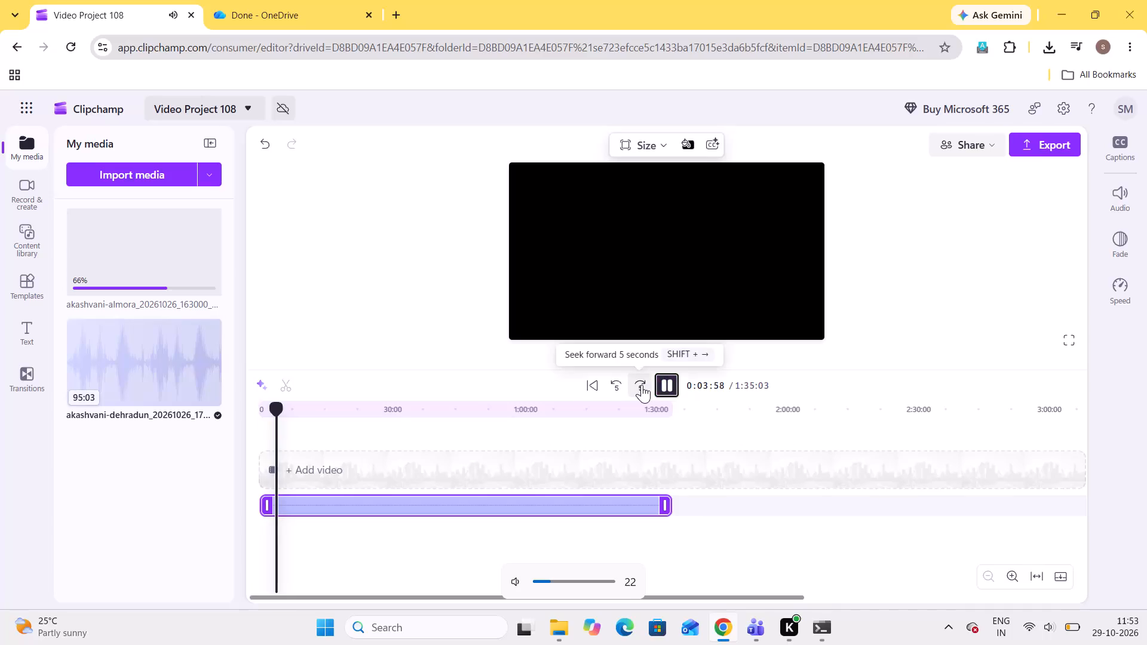
Seek through the akashvani-dehradun clip on the timeline and split it at about 0:17:14.
{"action": "triple_click", "coordinate": [642, 385]}
{"action": "double_click", "coordinate": [642, 385]}
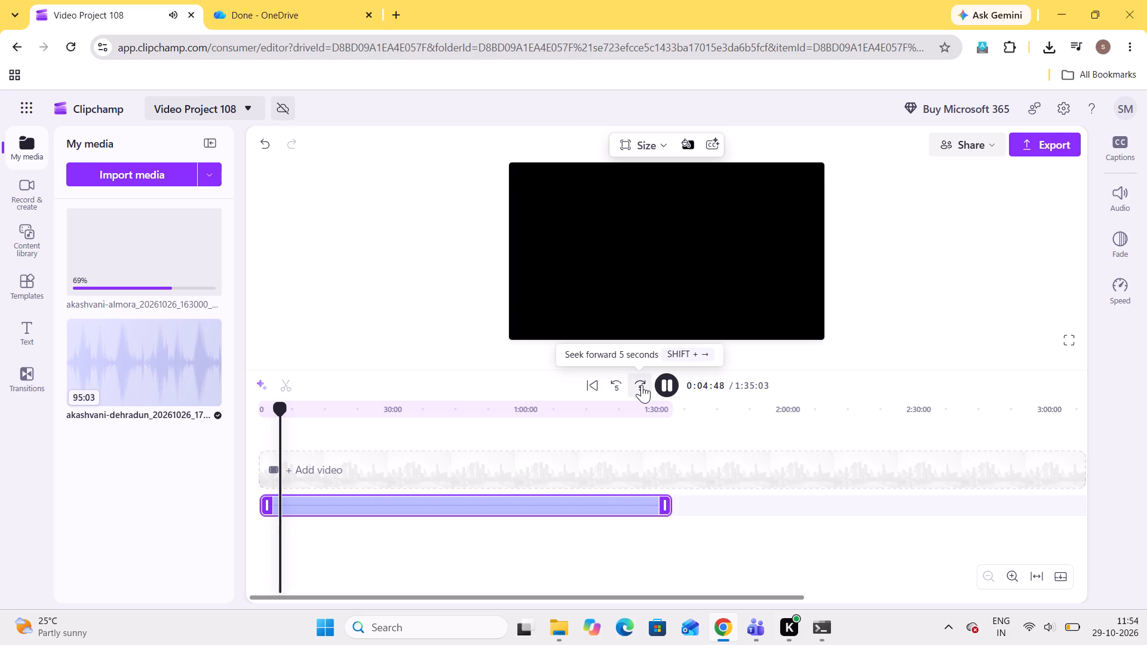
{"action": "key", "text": "Right"}
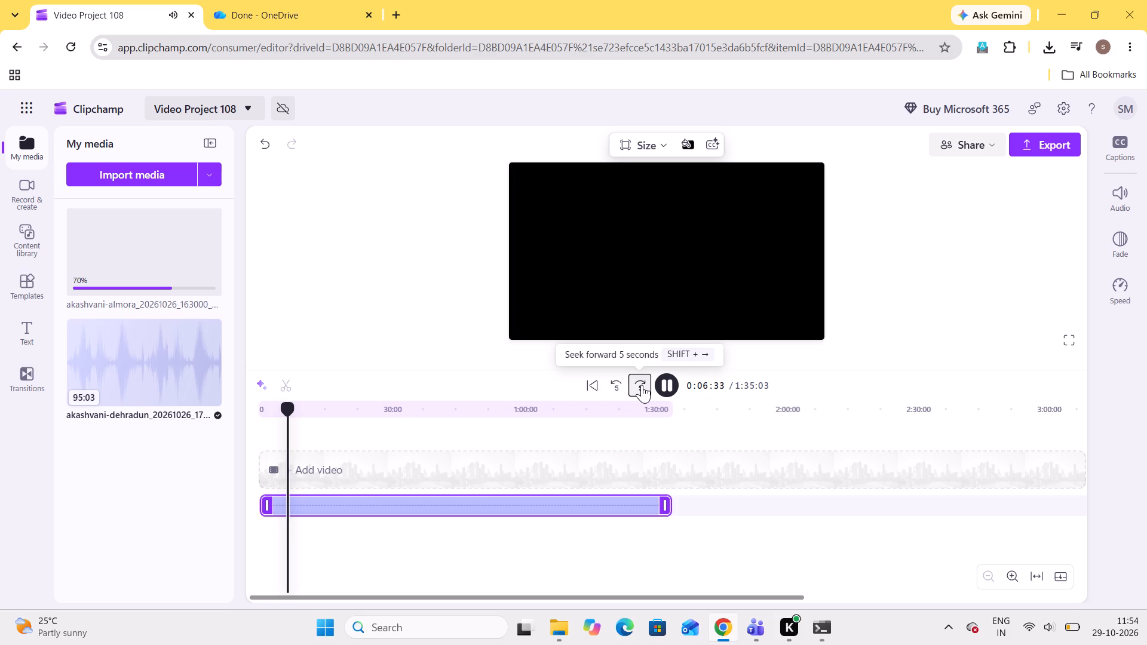
{"action": "key", "text": "Right"}
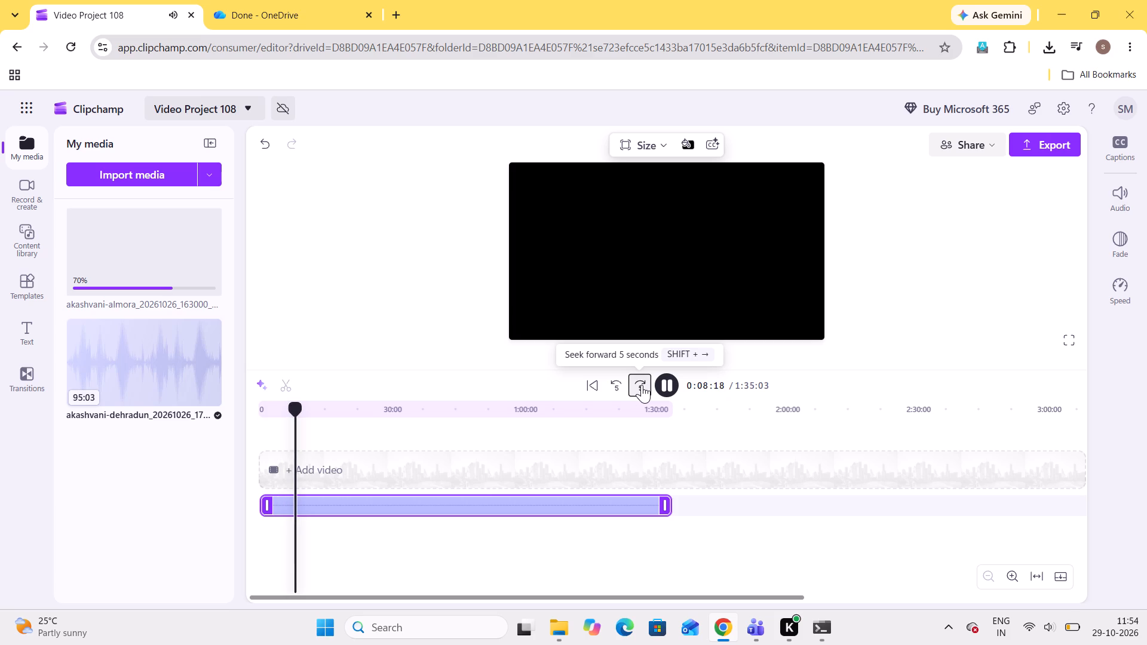
{"action": "key", "text": "Right"}
{"action": "key", "text": "Right"}
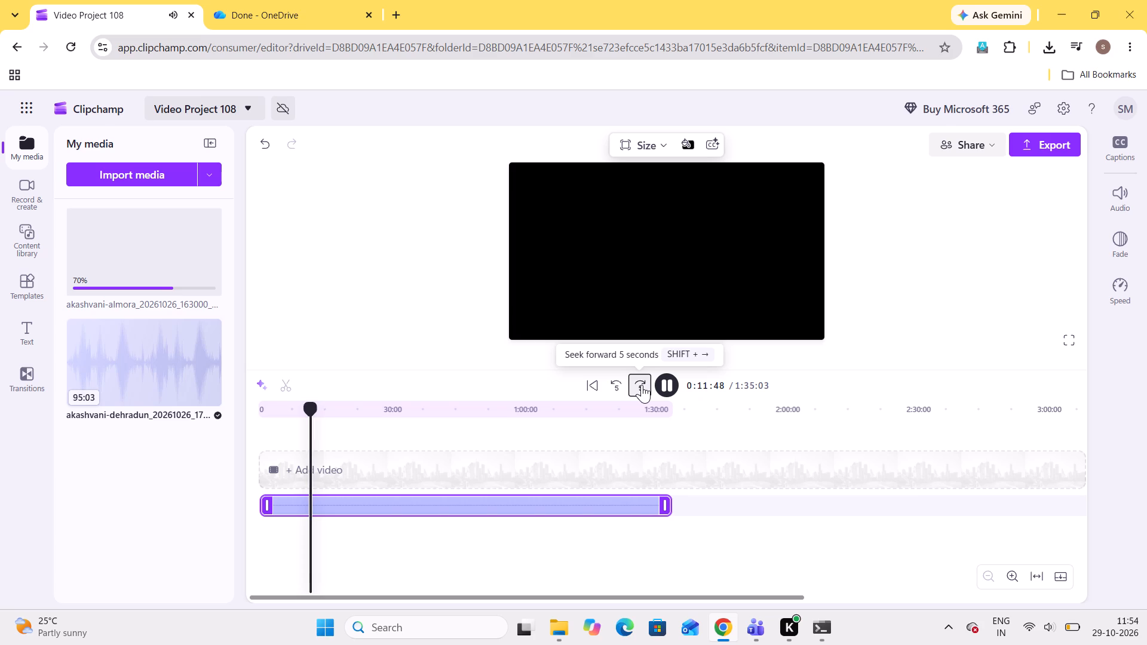
{"action": "key", "text": "Right"}
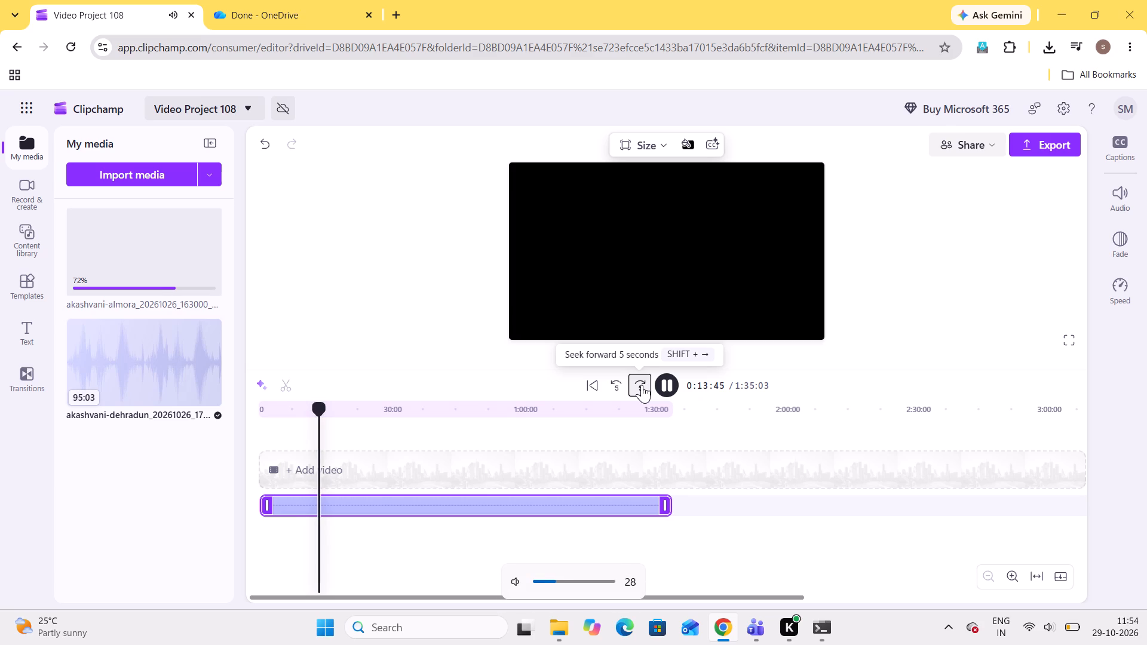
{"action": "key", "text": "Right"}
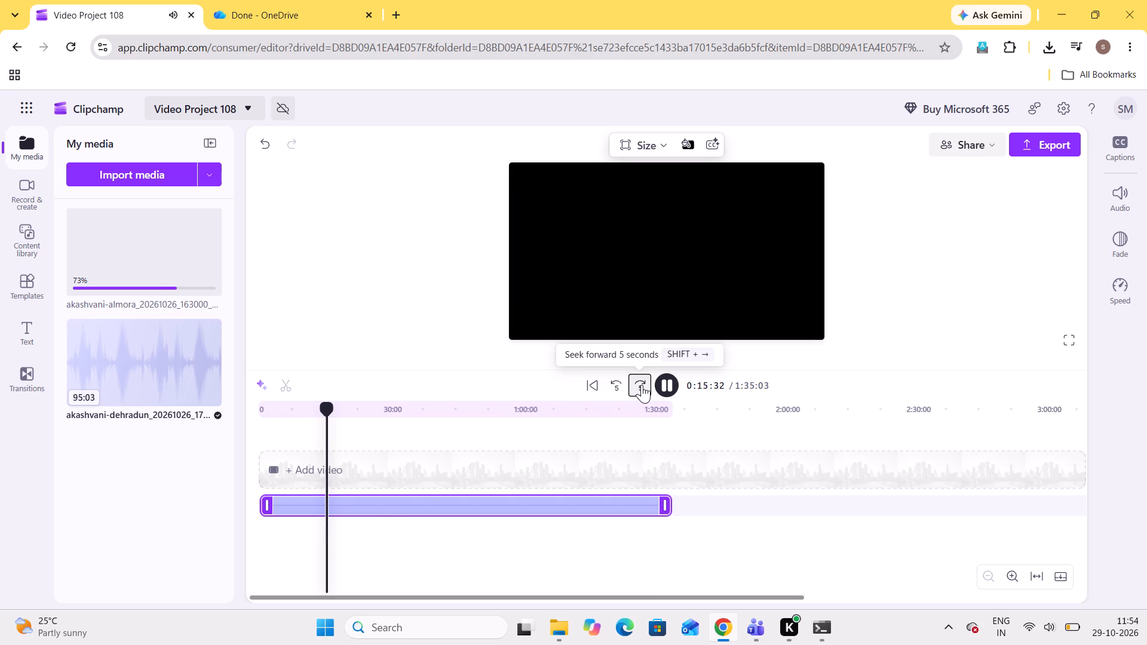
{"action": "key", "text": "Right"}
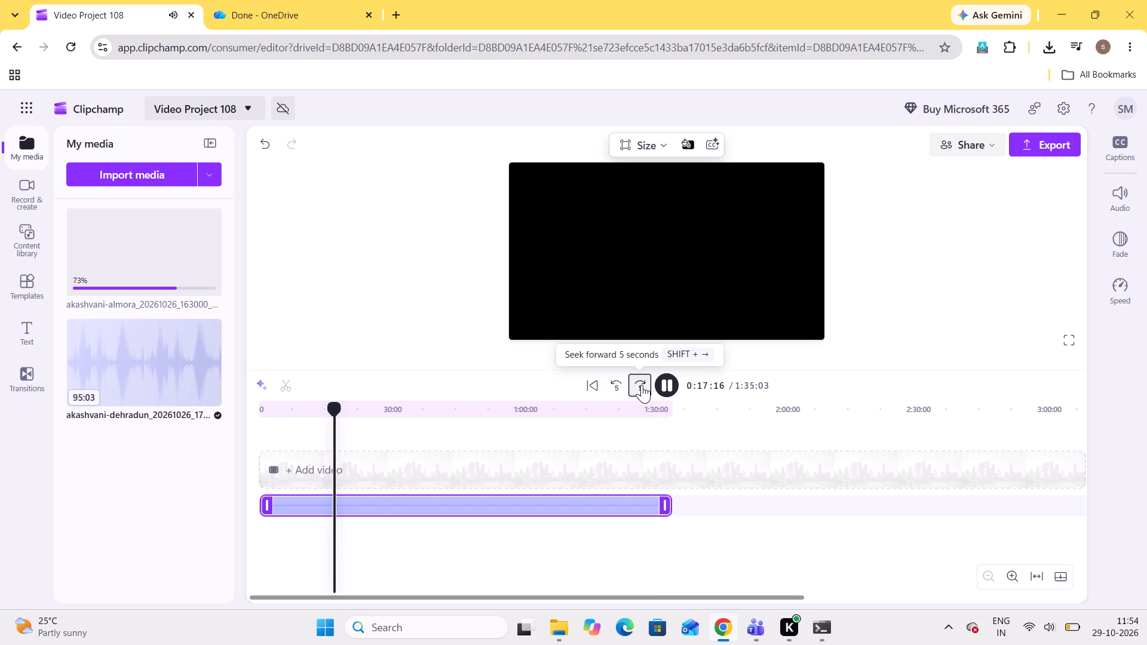
{"action": "key", "text": "Right"}
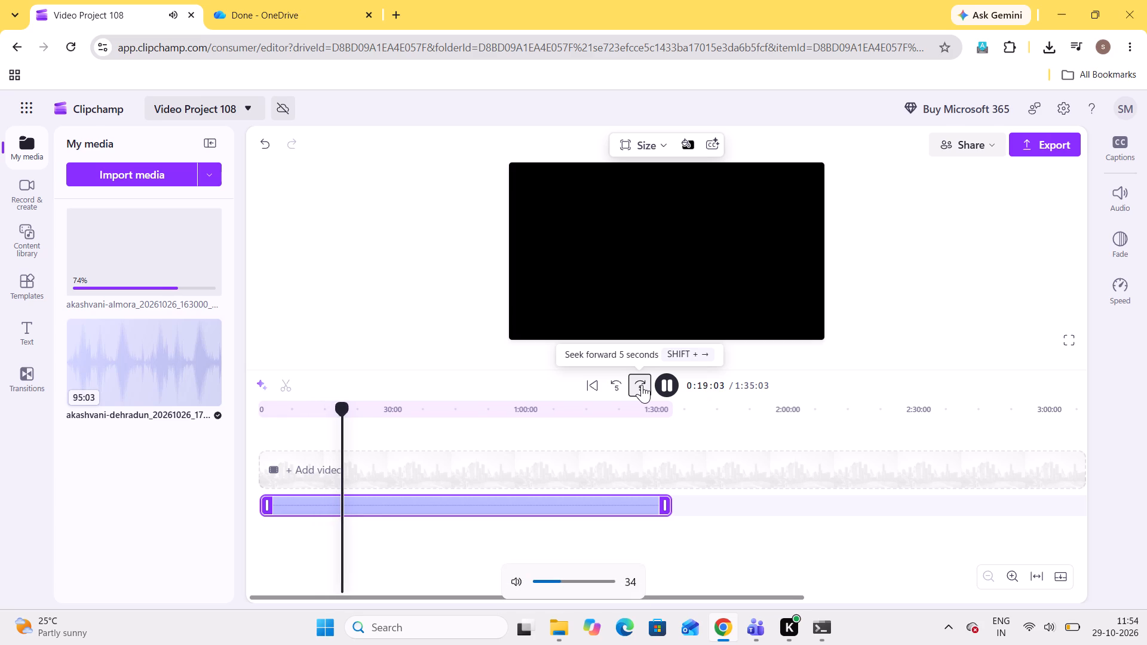
{"action": "key", "text": "Left"}
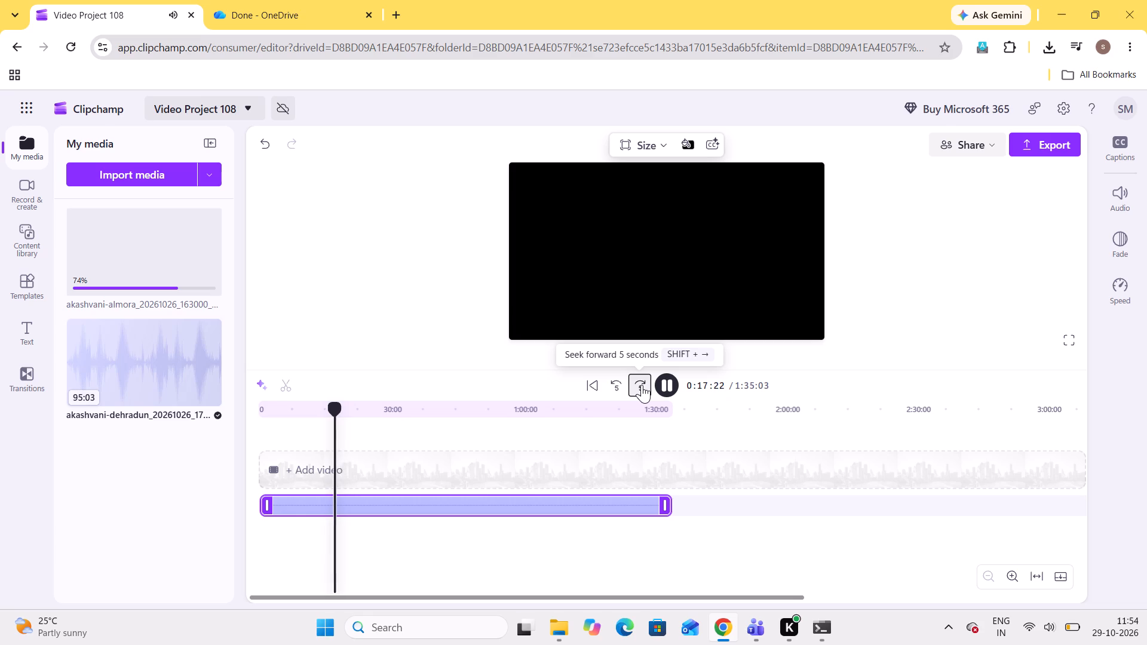
{"action": "triple_click", "coordinate": [616, 388]}
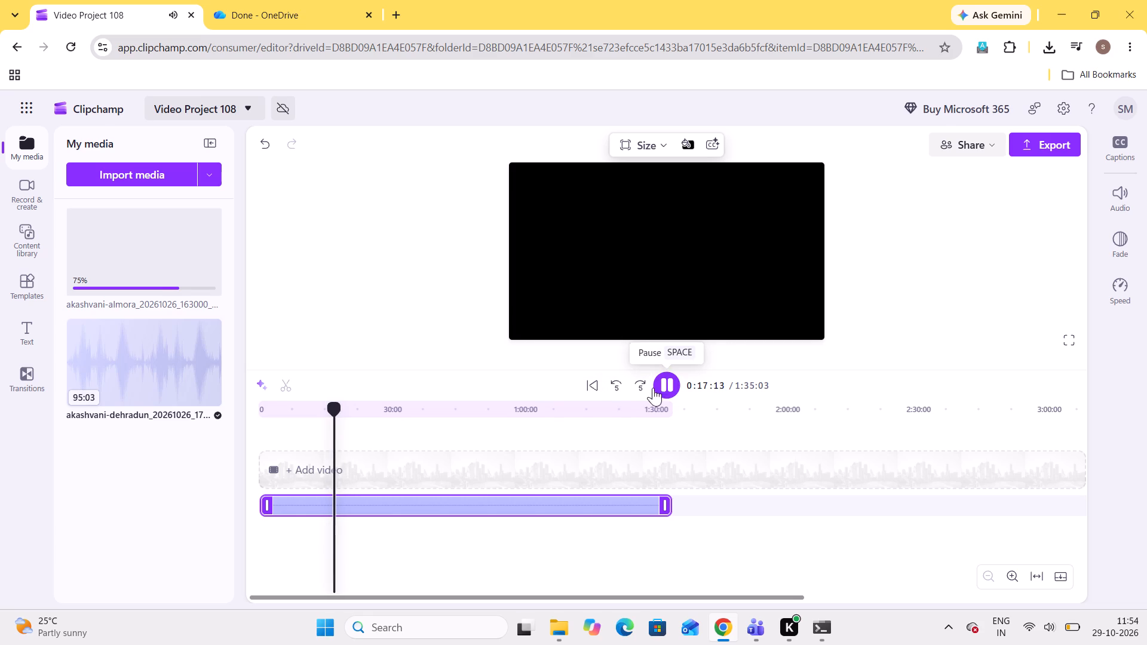
{"action": "left_click", "coordinate": [614, 384]}
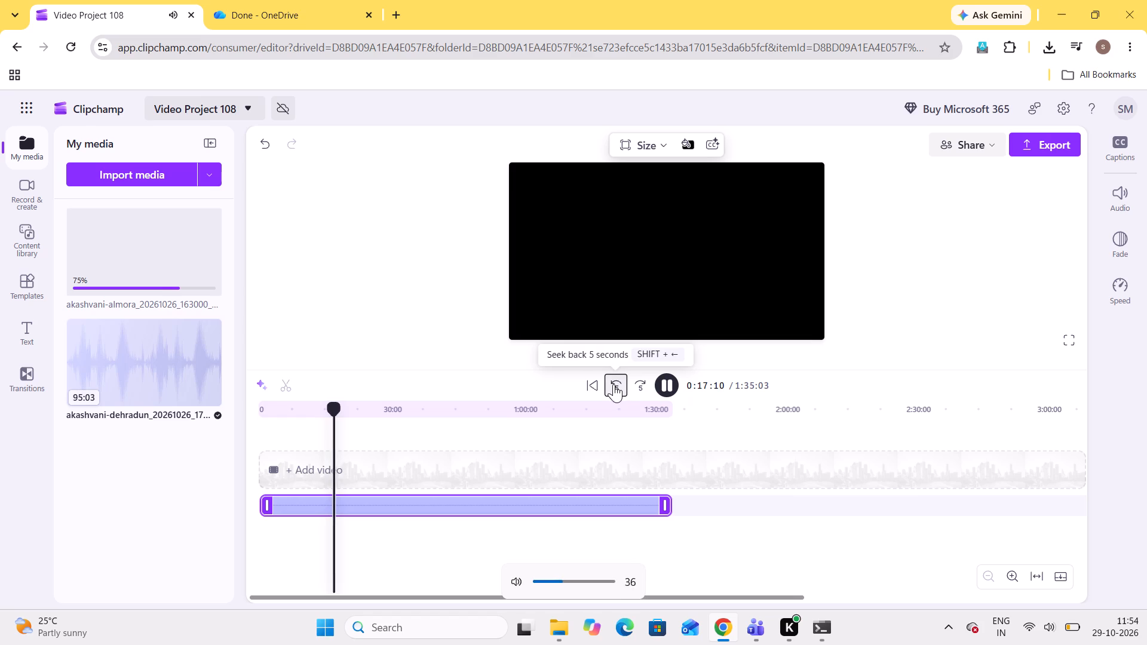
{"action": "left_click", "coordinate": [668, 385]}
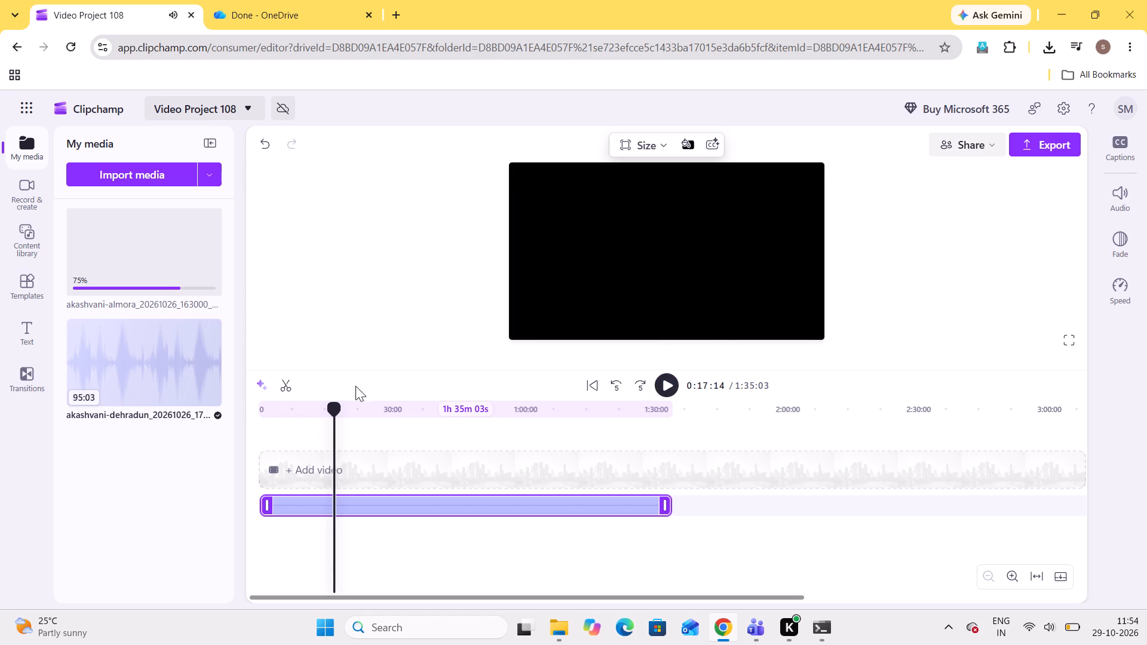
{"action": "left_click", "coordinate": [276, 386]}
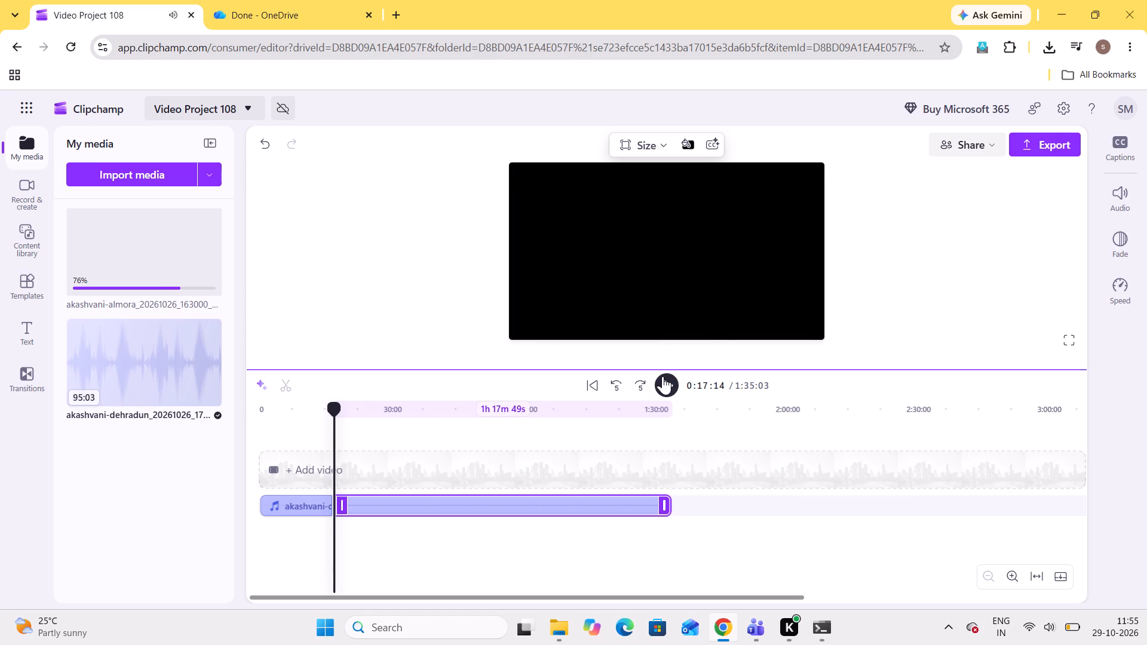
Resume playback and set the audio-only export file name to "gadhwali-narendra singh negi-", leaving the export dialog without exporting.
{"action": "left_click", "coordinate": [663, 383]}
{"action": "left_click", "coordinate": [1022, 143]}
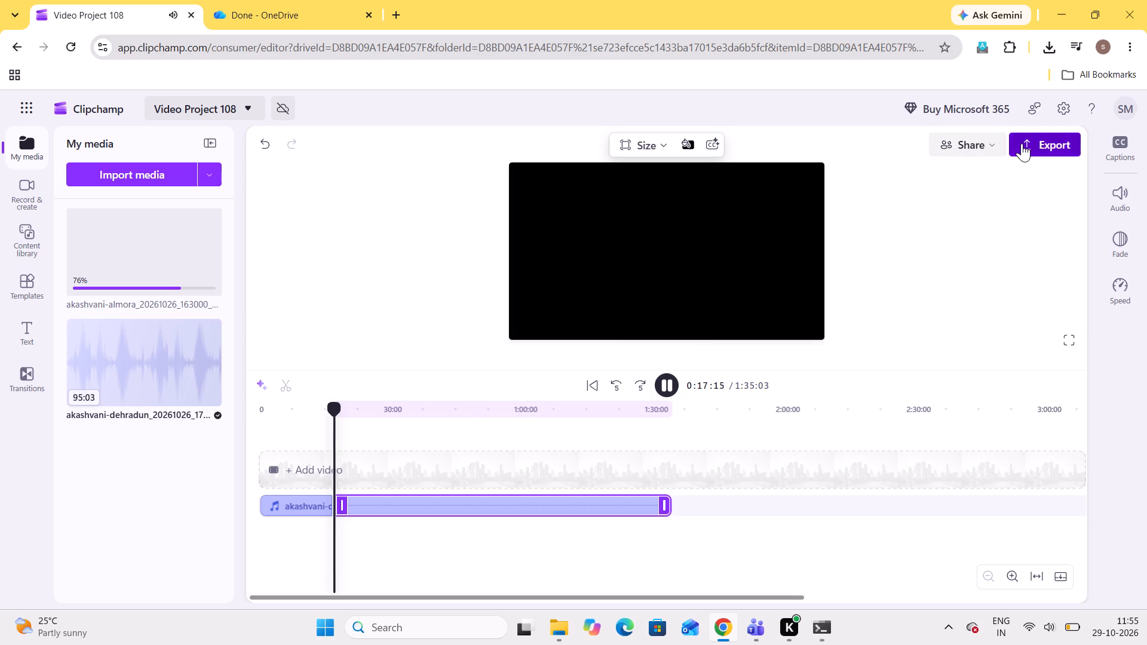
{"action": "left_click", "coordinate": [650, 339]}
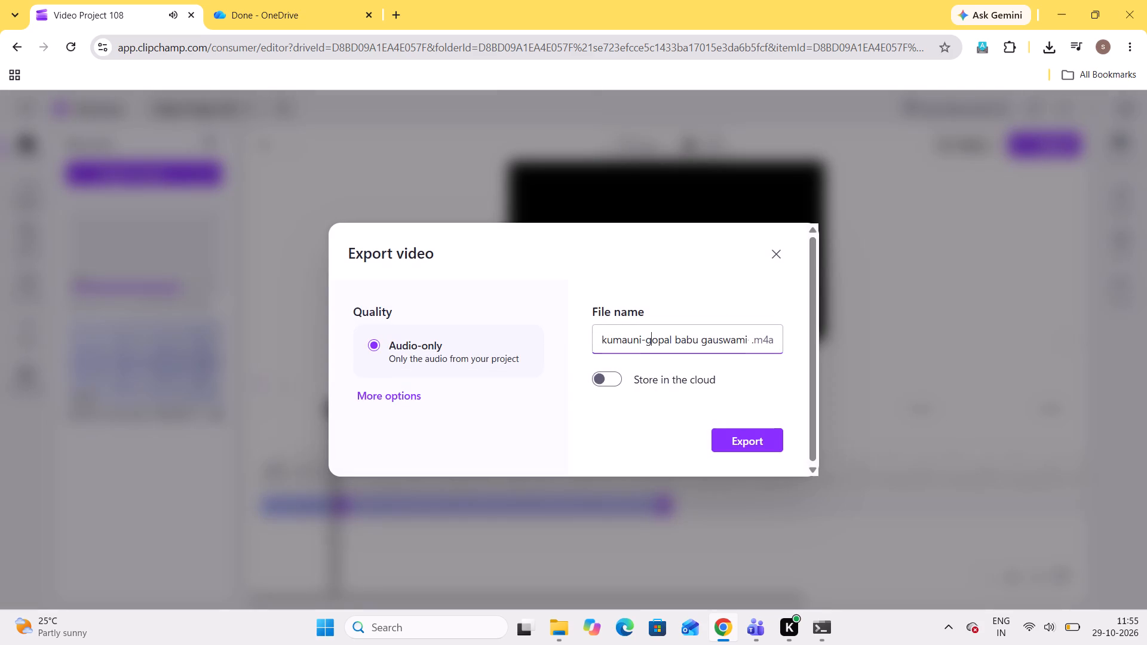
{"action": "key", "text": "ctrl+a"}
{"action": "key", "text": "BackSpace"}
{"action": "type", "text": "gadhwali-nared"}
{"action": "key", "text": "BackSpace"}
{"action": "type", "text": "ndra singh negi-"}
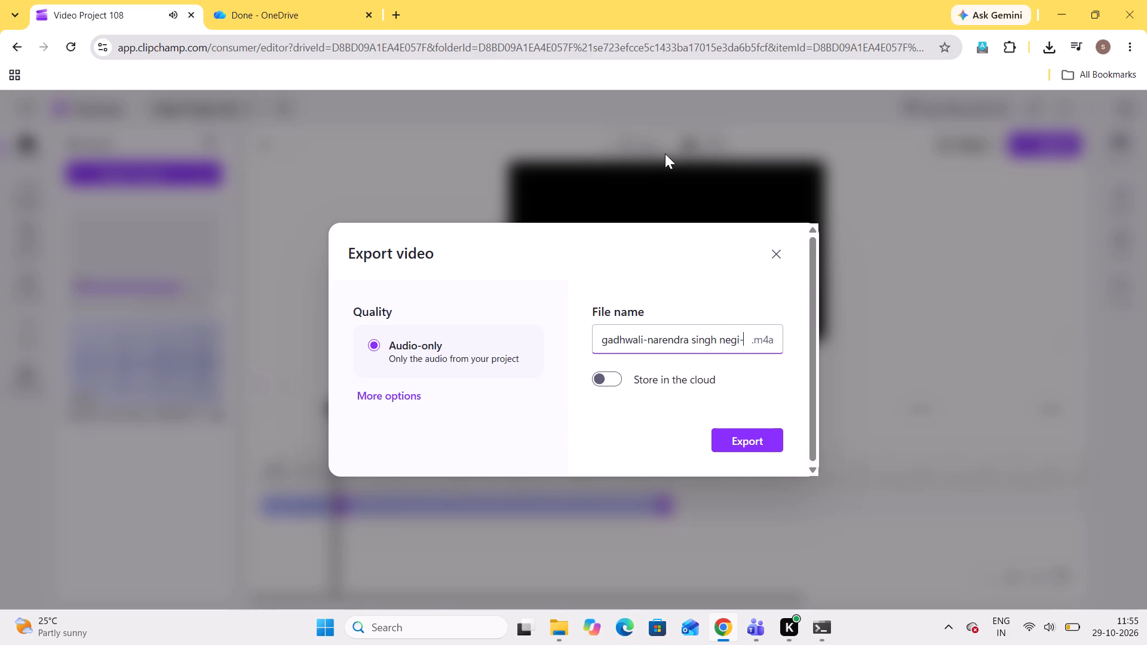
{"action": "left_click", "coordinate": [665, 153]}
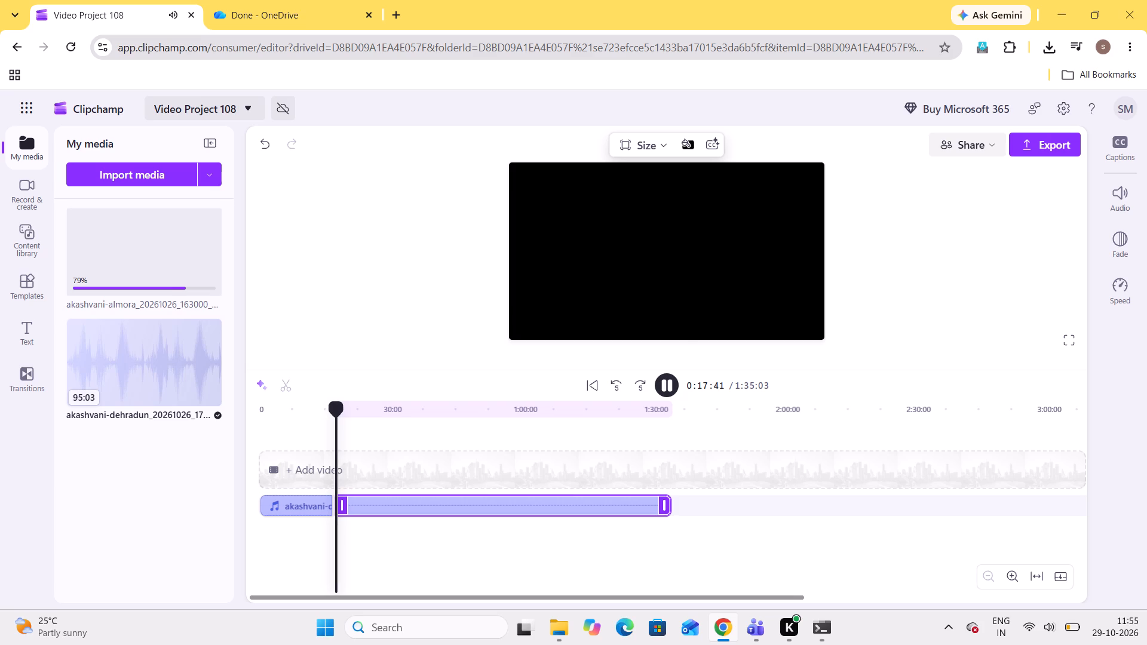
Append "ke gwa ki holi" to the export file name and leave the export dialog without exporting.
{"action": "left_click", "coordinate": [1044, 142]}
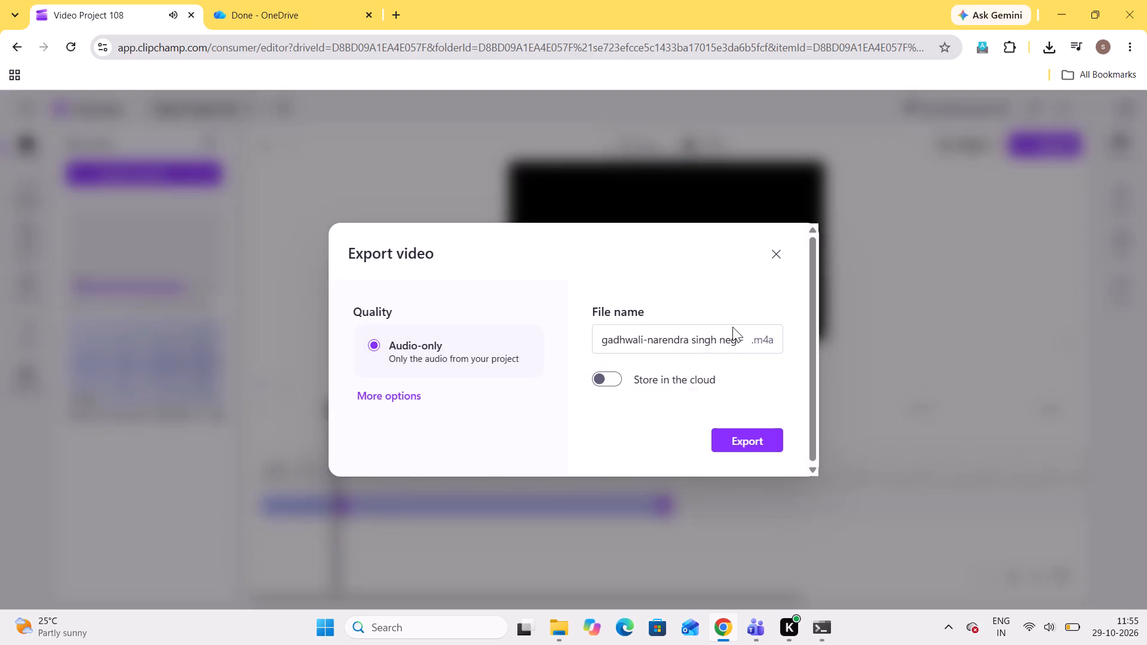
{"action": "left_click", "coordinate": [750, 337]}
{"action": "type", "text": "ke g"}
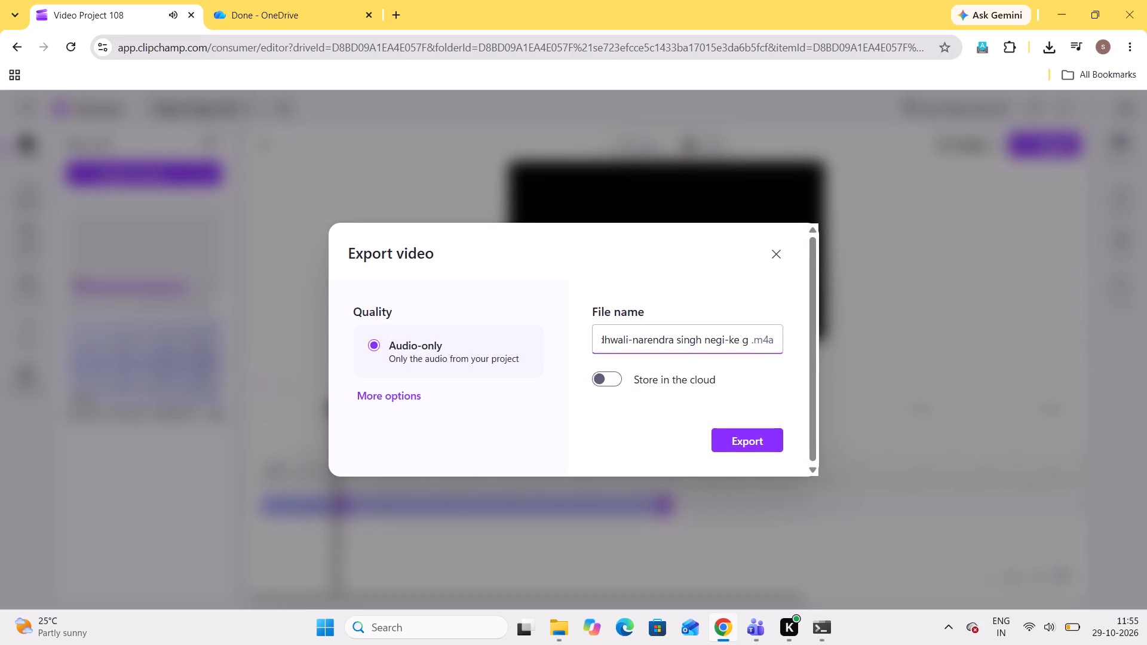
{"action": "type", "text": "wa ki holi"}
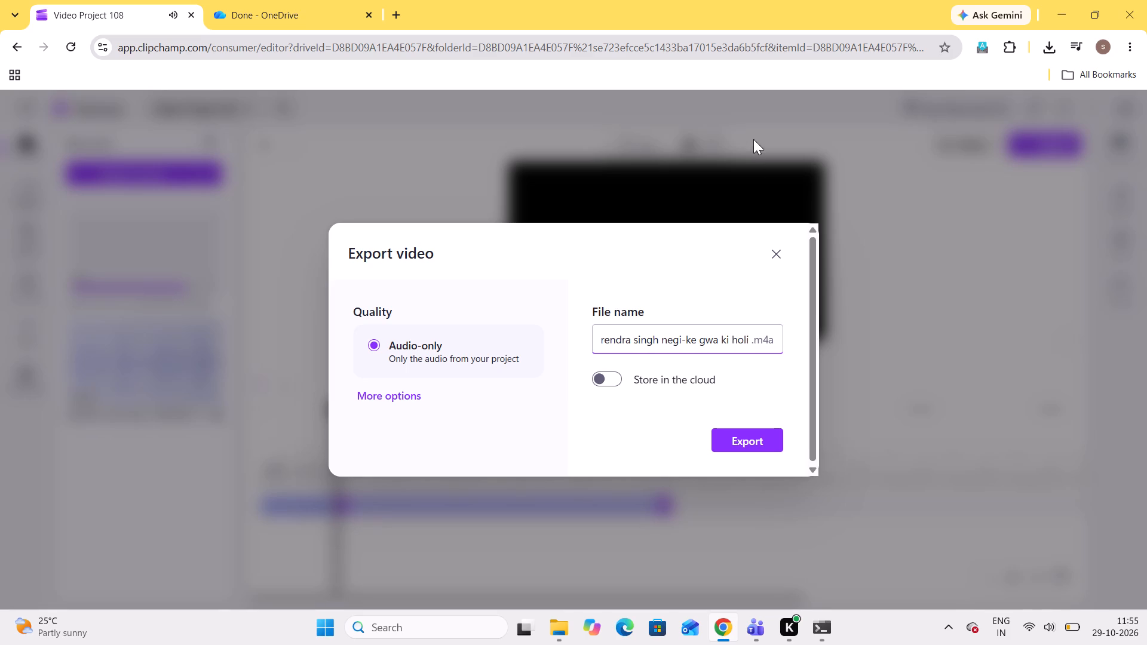
{"action": "left_click", "coordinate": [745, 146]}
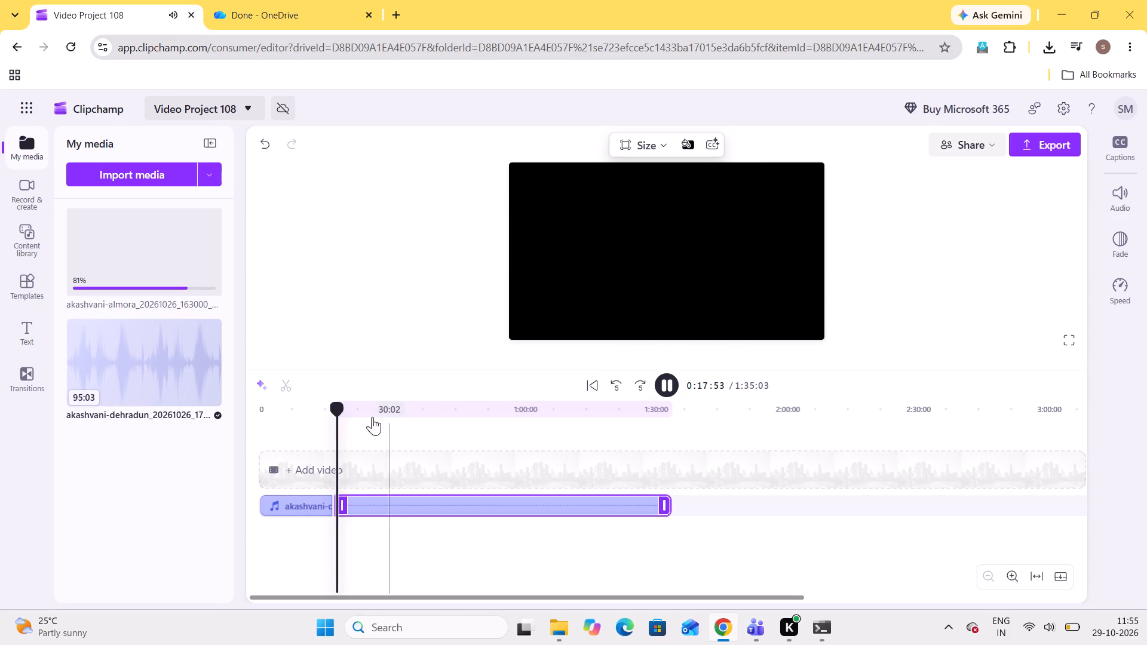
Skip playback ahead to about 0:19:55 on the timeline.
{"action": "left_click", "coordinate": [345, 412]}
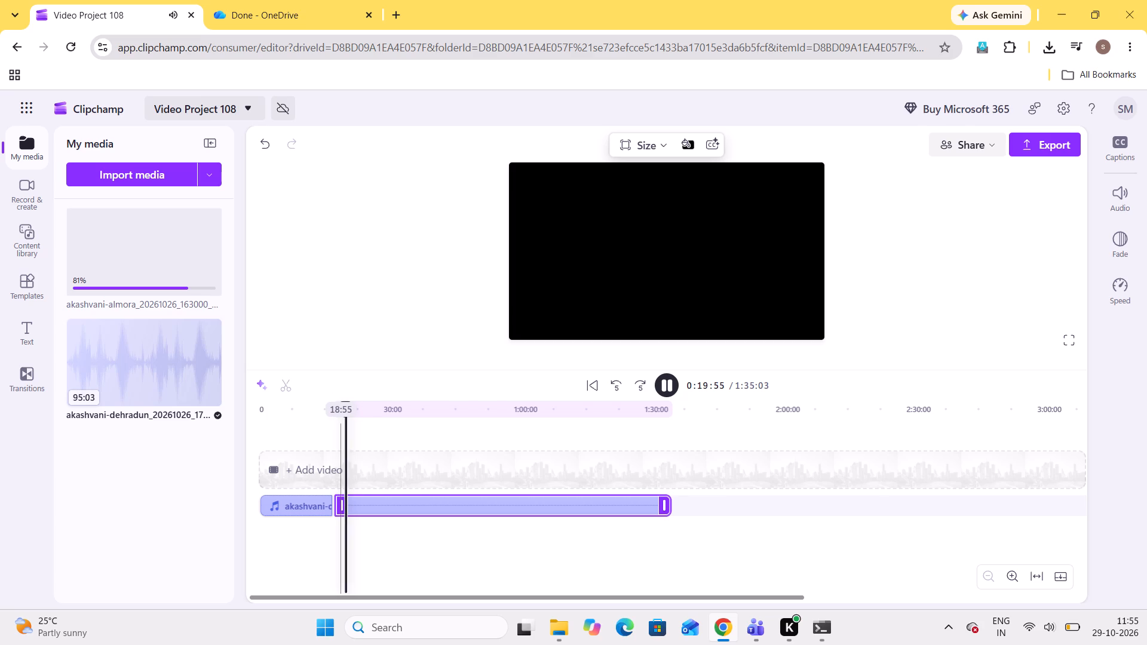
Switch to File Explorer and create a folder named 29-10-2026 in Downloads.
{"action": "key", "text": "alt+Tab"}
{"action": "key", "text": "alt+Tab"}
{"action": "key", "text": "alt+Tab"}
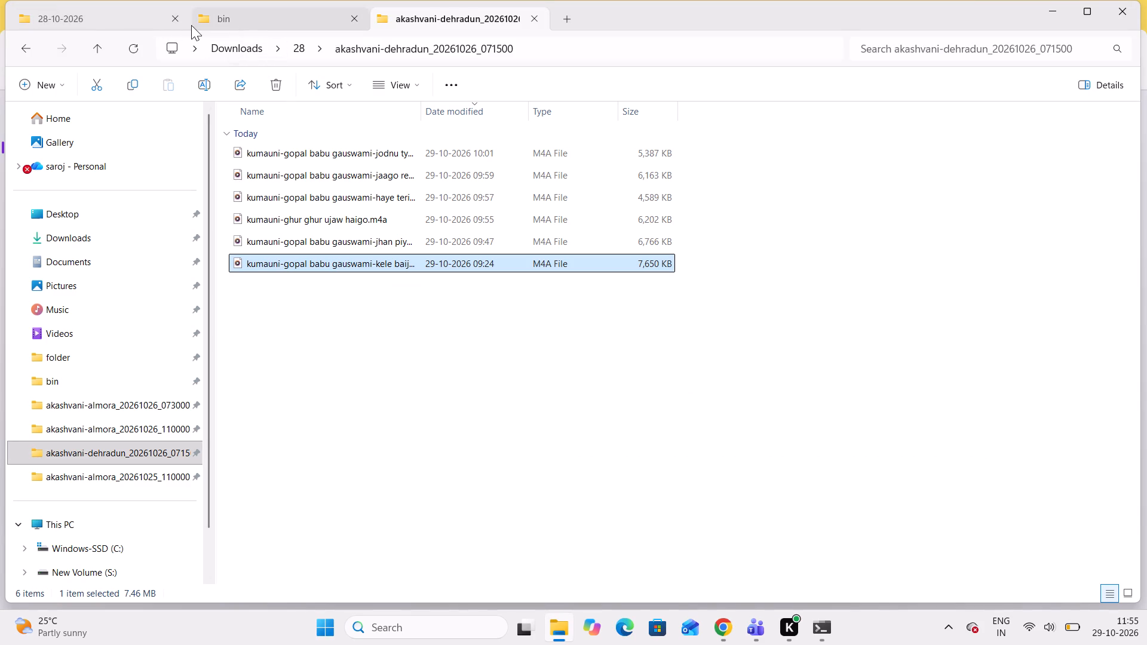
{"action": "left_click", "coordinate": [134, 13]}
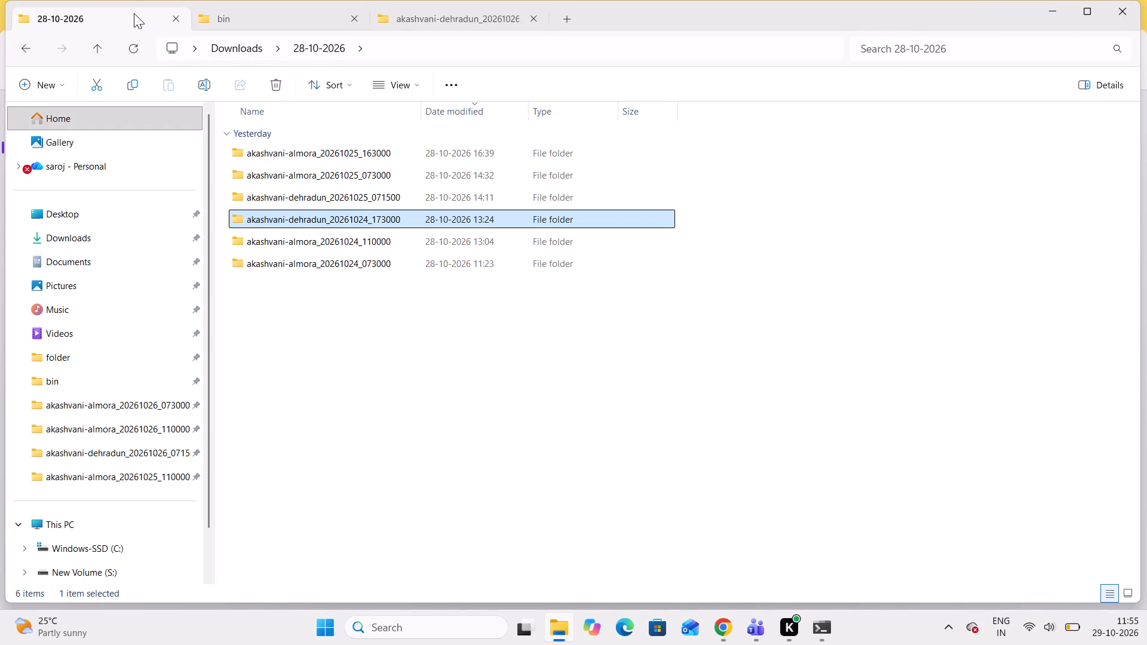
{"action": "left_click", "coordinate": [253, 49]}
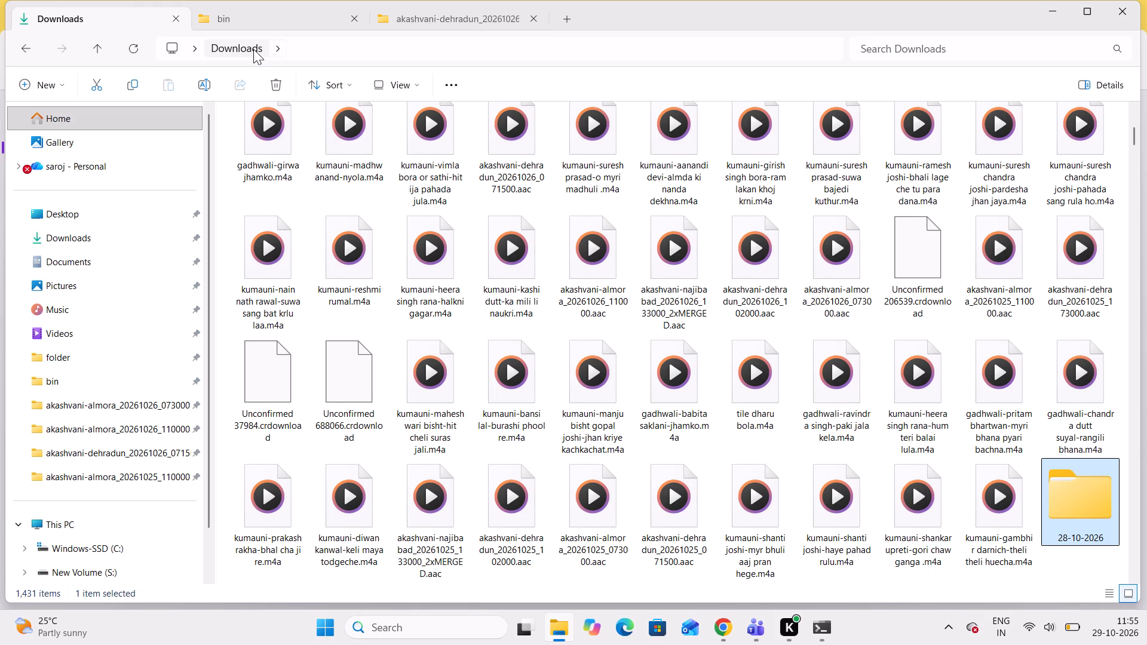
{"action": "scroll", "coordinate": [500, 213], "scroll_direction": "up", "scroll_amount": 11}
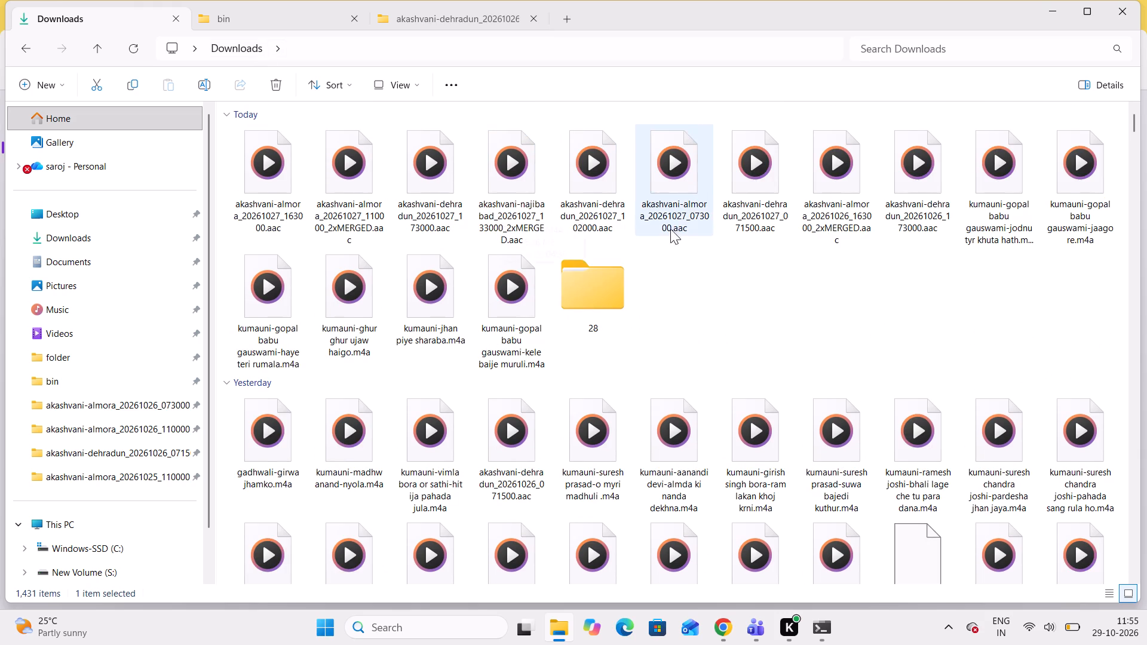
{"action": "scroll", "coordinate": [681, 263], "scroll_direction": "up", "scroll_amount": 4}
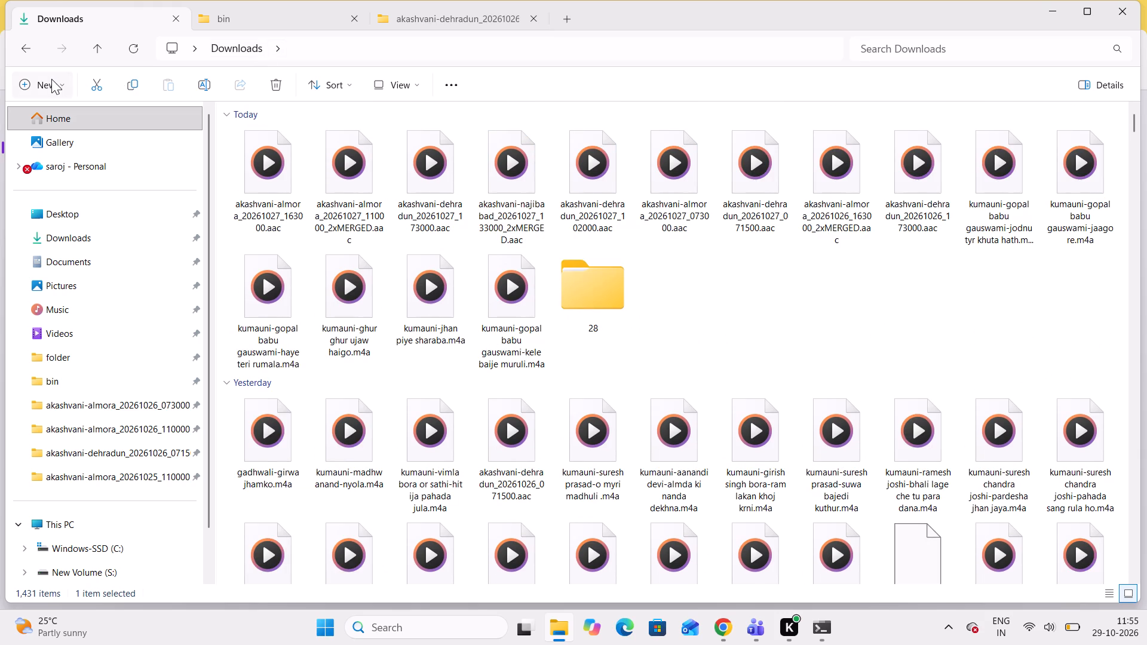
{"action": "left_click", "coordinate": [51, 79]}
{"action": "left_click", "coordinate": [57, 117]}
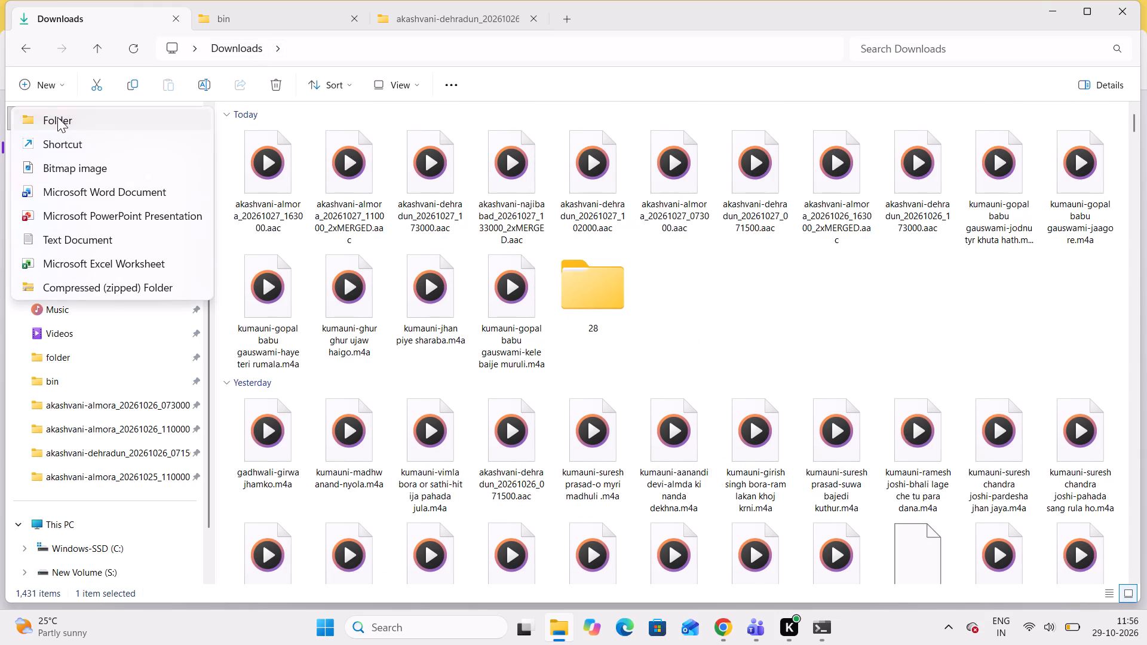
{"action": "key", "text": "2"}
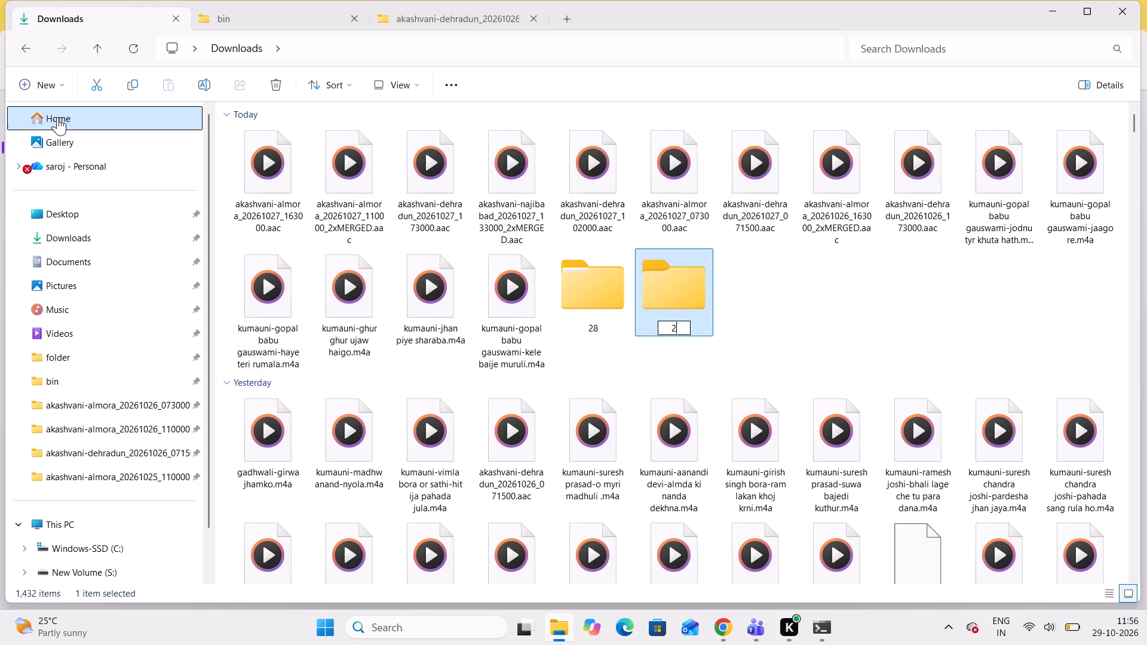
{"action": "type", "text": "9-2"}
{"action": "key", "text": "BackSpace"}
{"action": "type", "text": "10"}
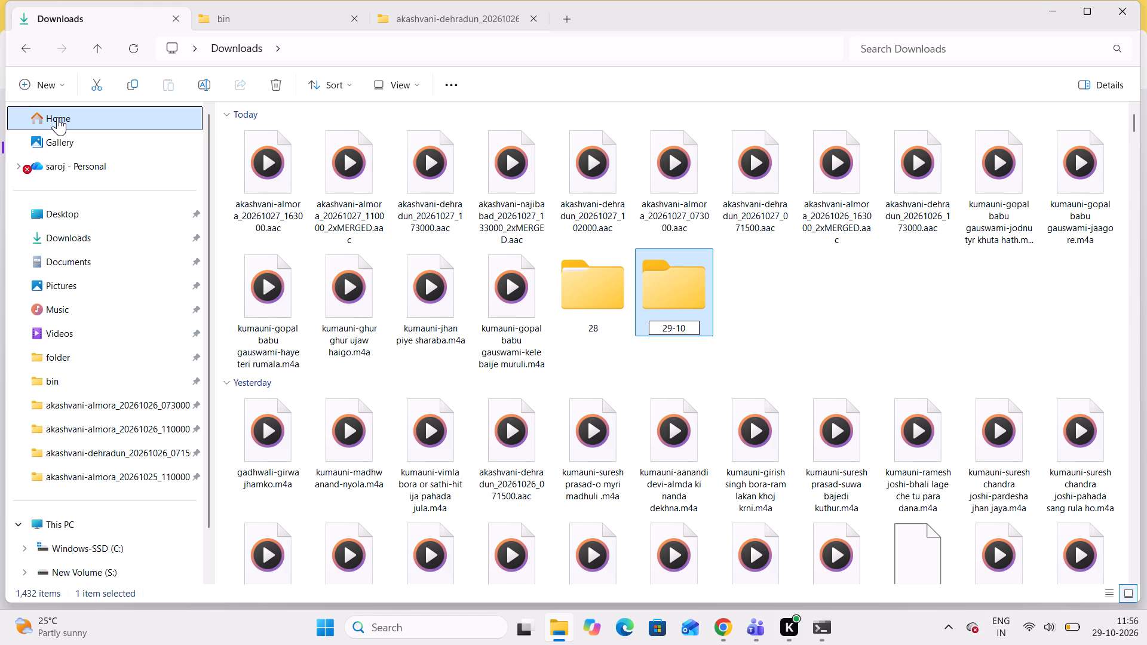
{"action": "type", "text": "-2026"}
{"action": "key", "text": "Return"}
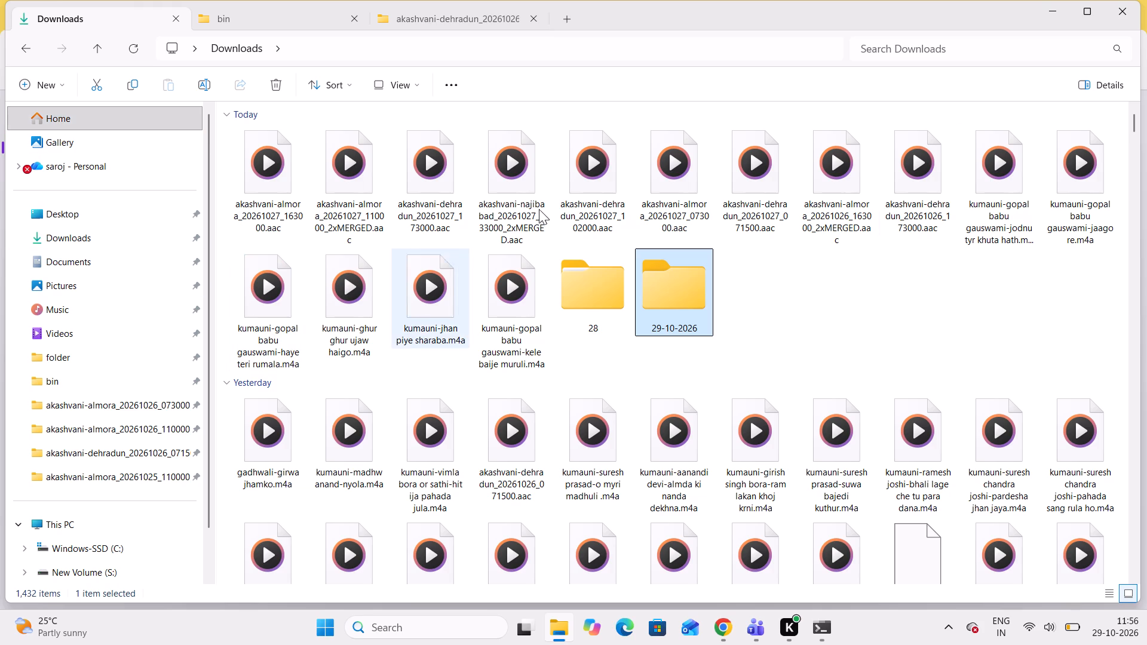
Copy the name of the akashvani-dehradun_20261026_173000 recording and create a subfolder with that name inside the 29-10-2026 folder.
{"action": "left_click", "coordinate": [924, 228]}
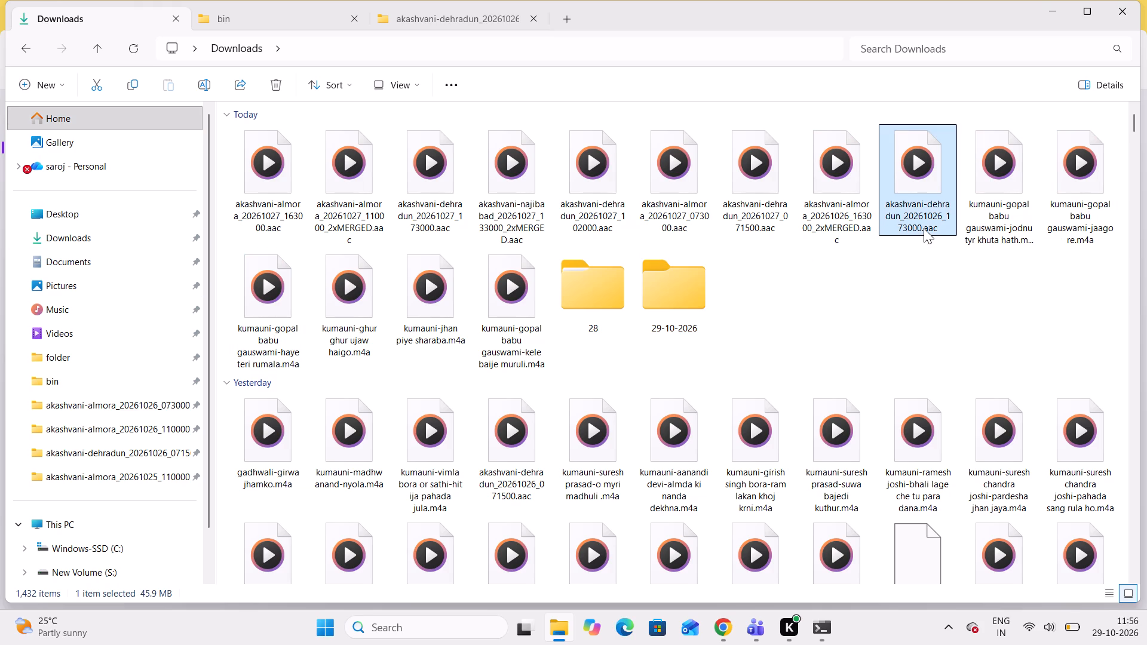
{"action": "left_click", "coordinate": [924, 223]}
{"action": "key", "text": "ctrl+c"}
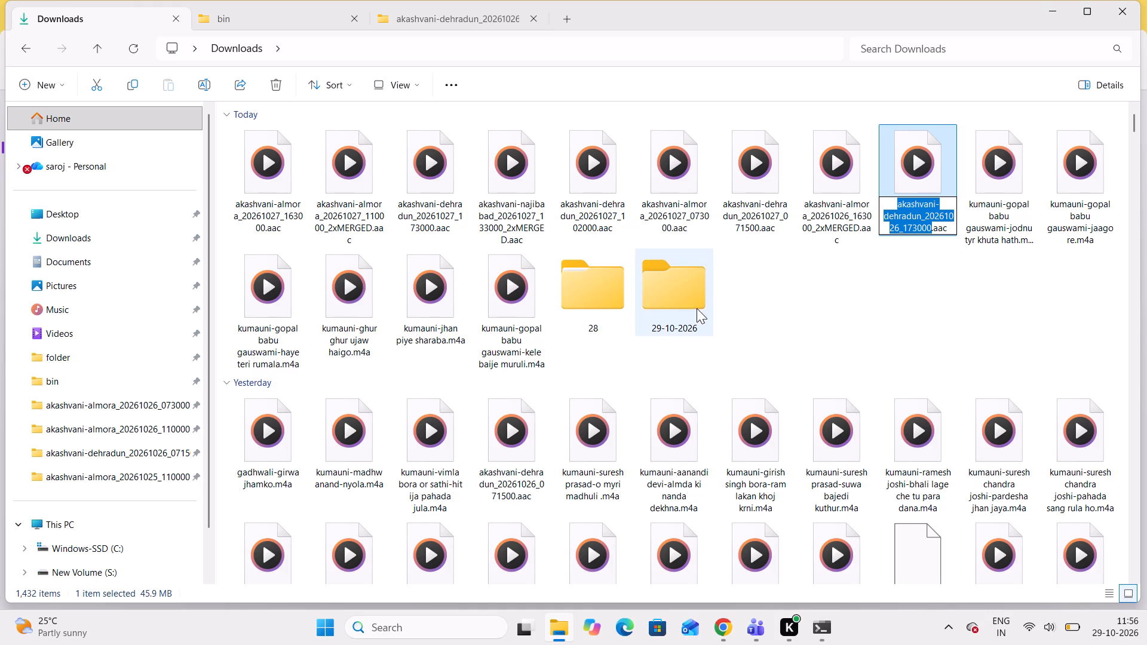
{"action": "double_click", "coordinate": [689, 306]}
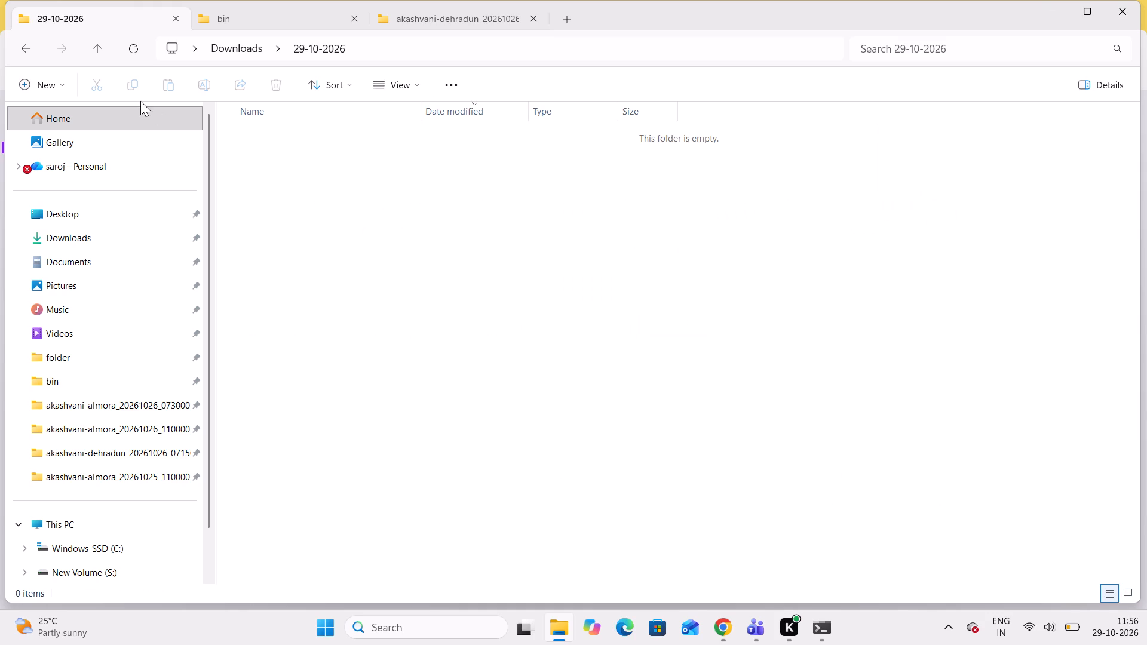
{"action": "left_click", "coordinate": [35, 82]}
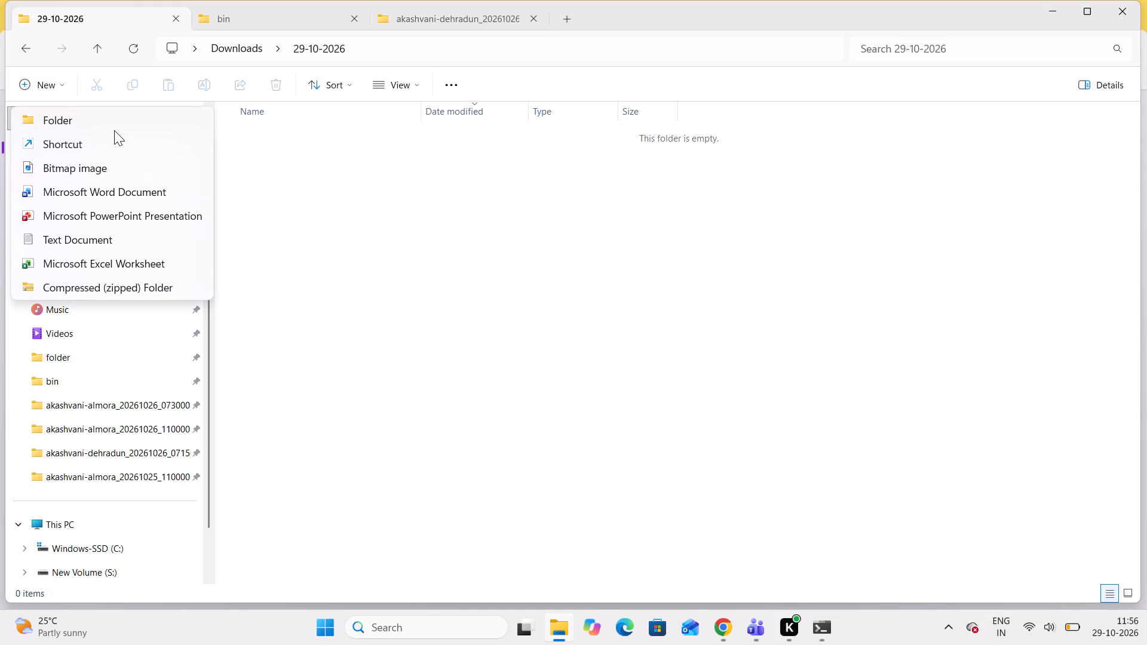
{"action": "left_click", "coordinate": [119, 126]}
{"action": "key", "text": "ctrl+v"}
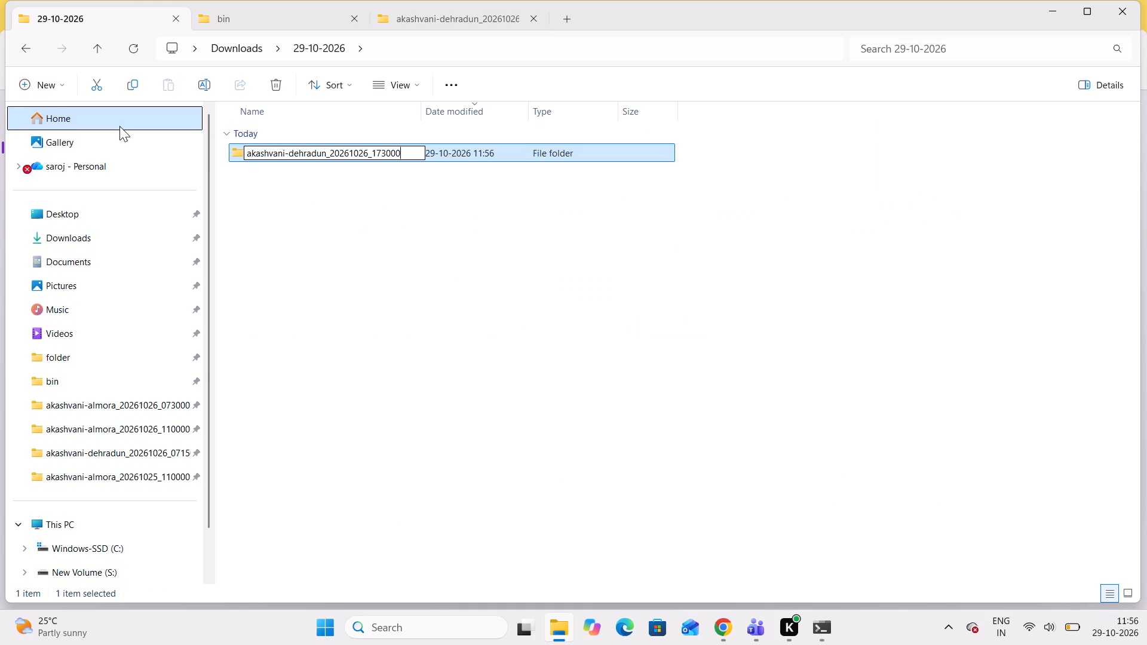
{"action": "key", "text": "Return"}
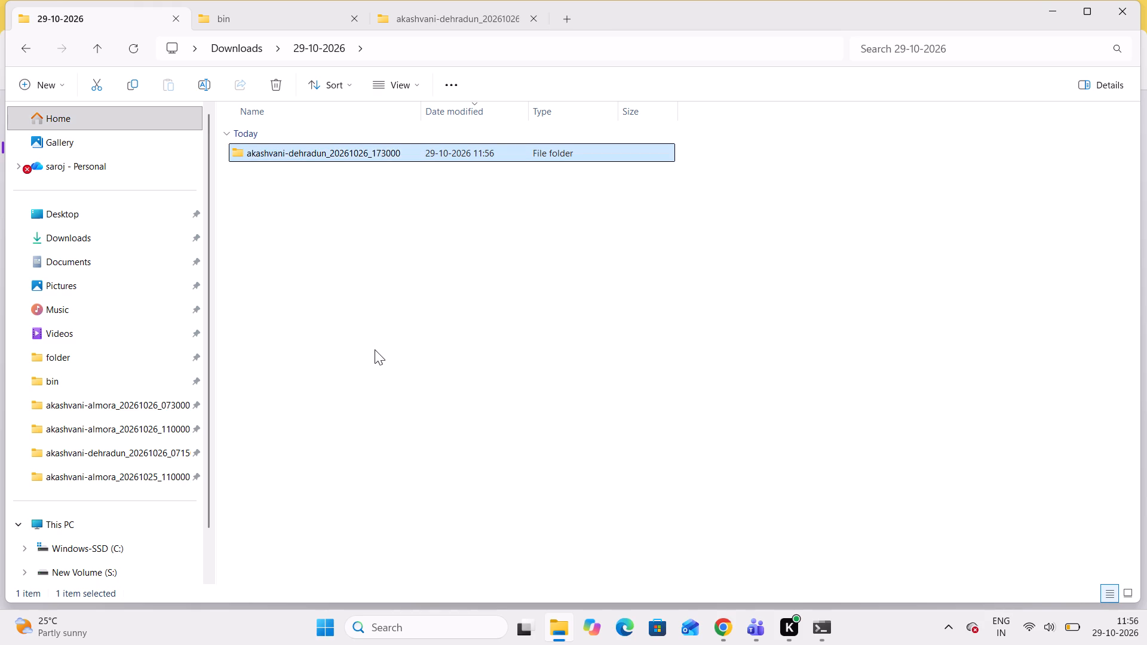
Switch back to Clipchamp, skip ahead in the akashvani-dehradun recording, pause, and split the audio at 0:22:44.
{"action": "key", "text": "alt+Tab"}
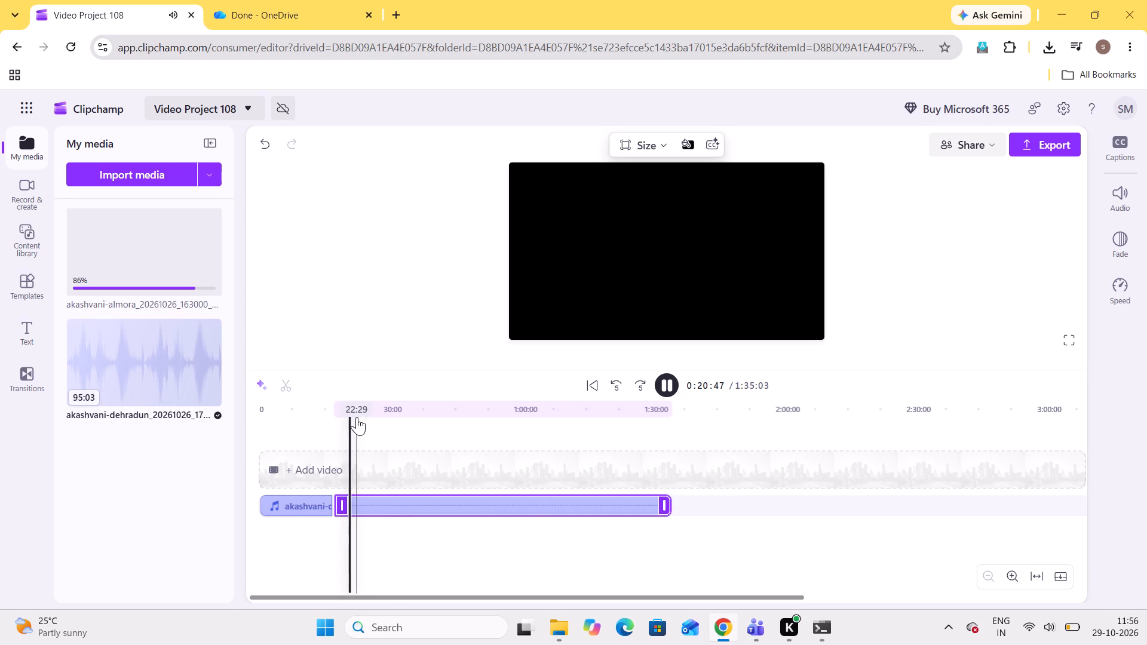
{"action": "triple_click", "coordinate": [640, 380]}
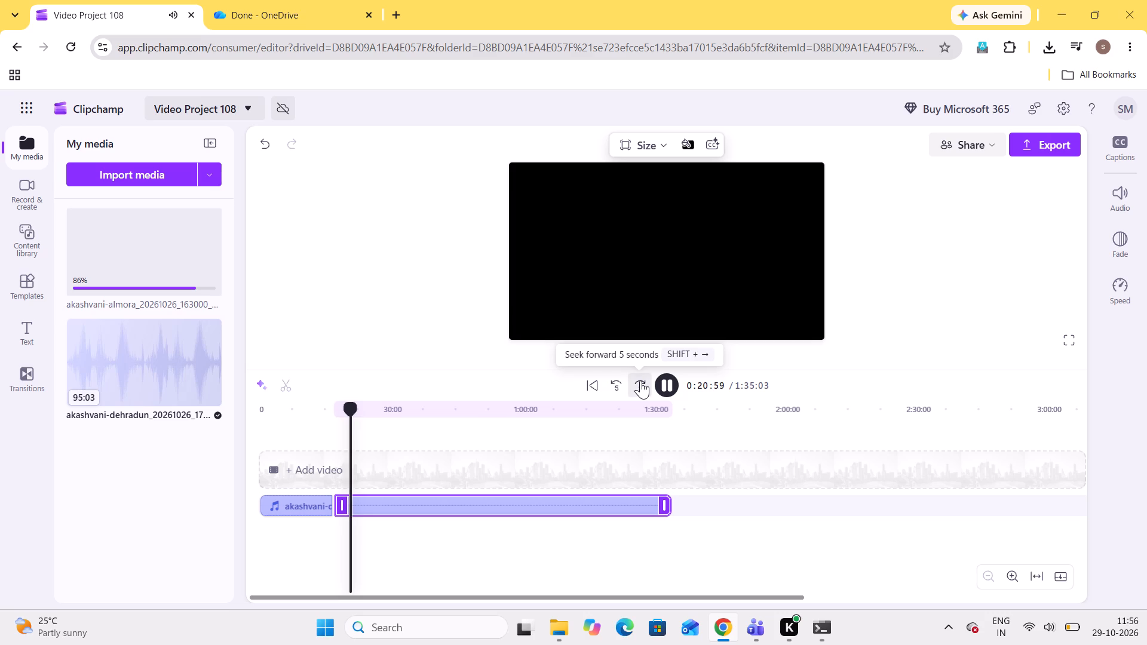
{"action": "triple_click", "coordinate": [640, 380]}
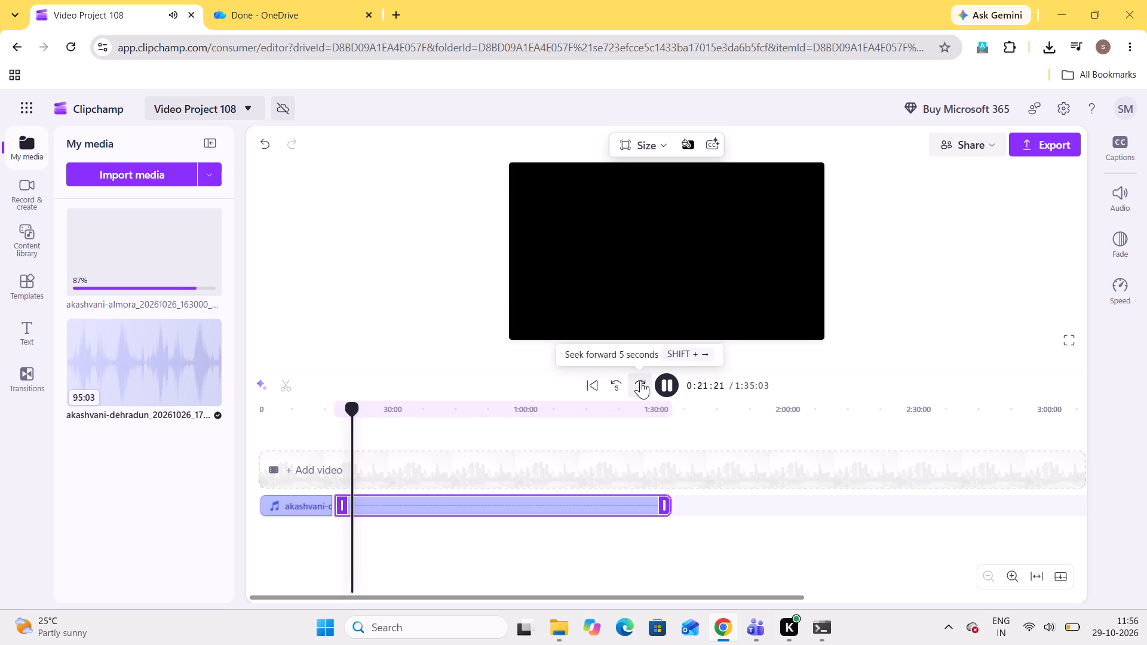
{"action": "triple_click", "coordinate": [640, 380]}
{"action": "triple_click", "coordinate": [640, 380]}
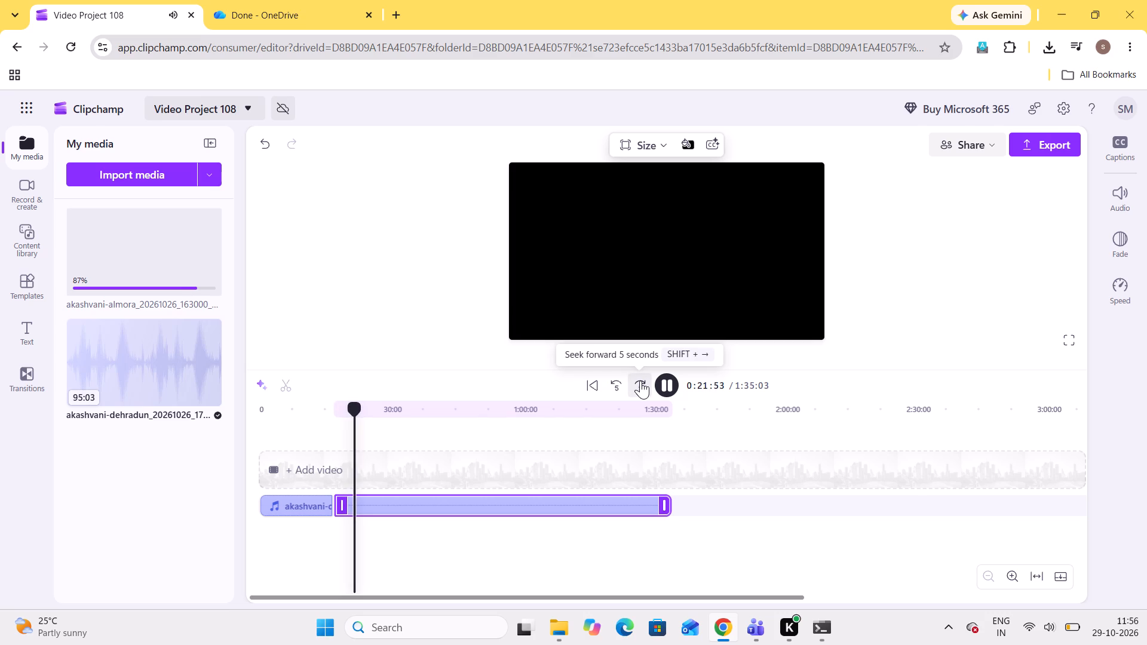
{"action": "triple_click", "coordinate": [640, 380]}
{"action": "triple_click", "coordinate": [640, 380]}
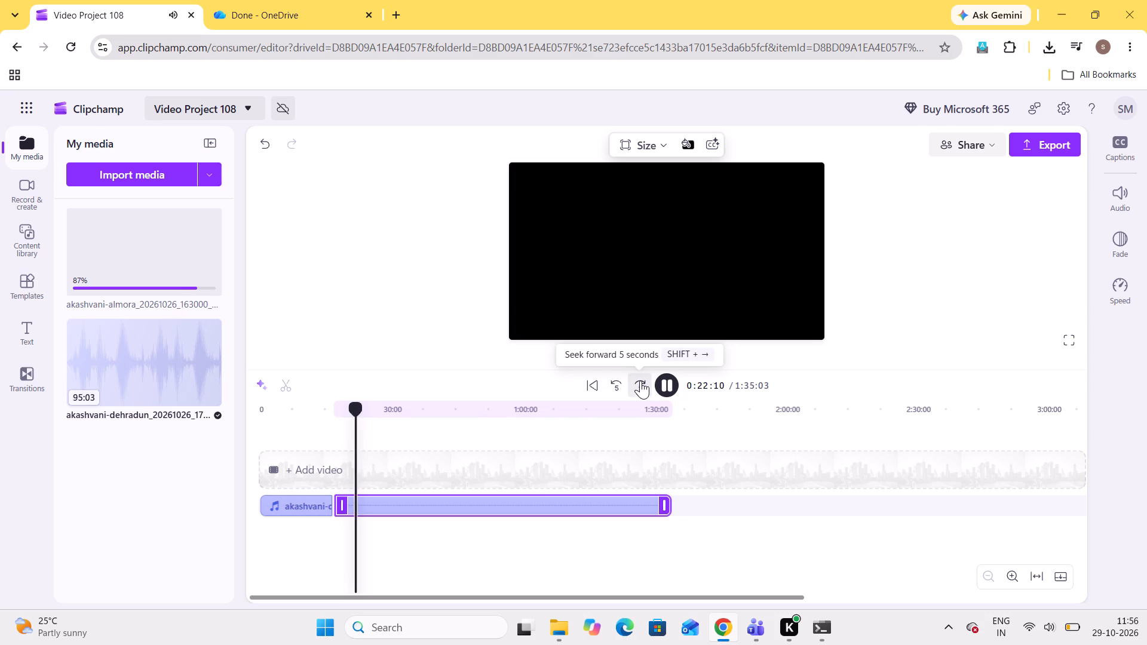
{"action": "triple_click", "coordinate": [640, 380]}
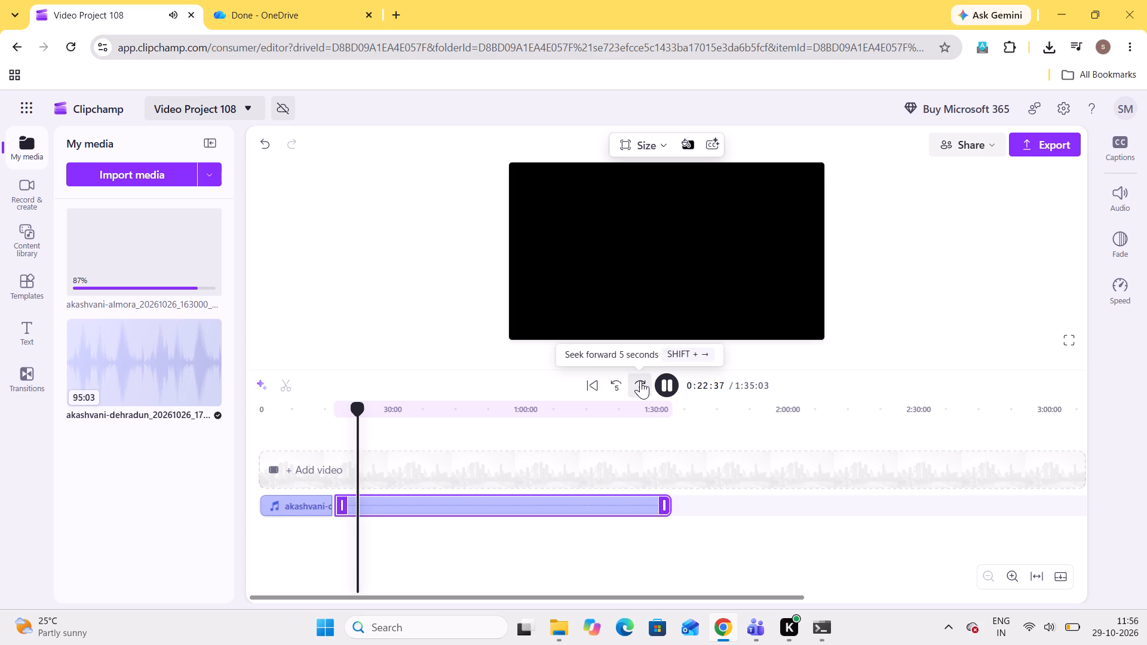
{"action": "left_click", "coordinate": [640, 380]}
{"action": "double_click", "coordinate": [607, 388]}
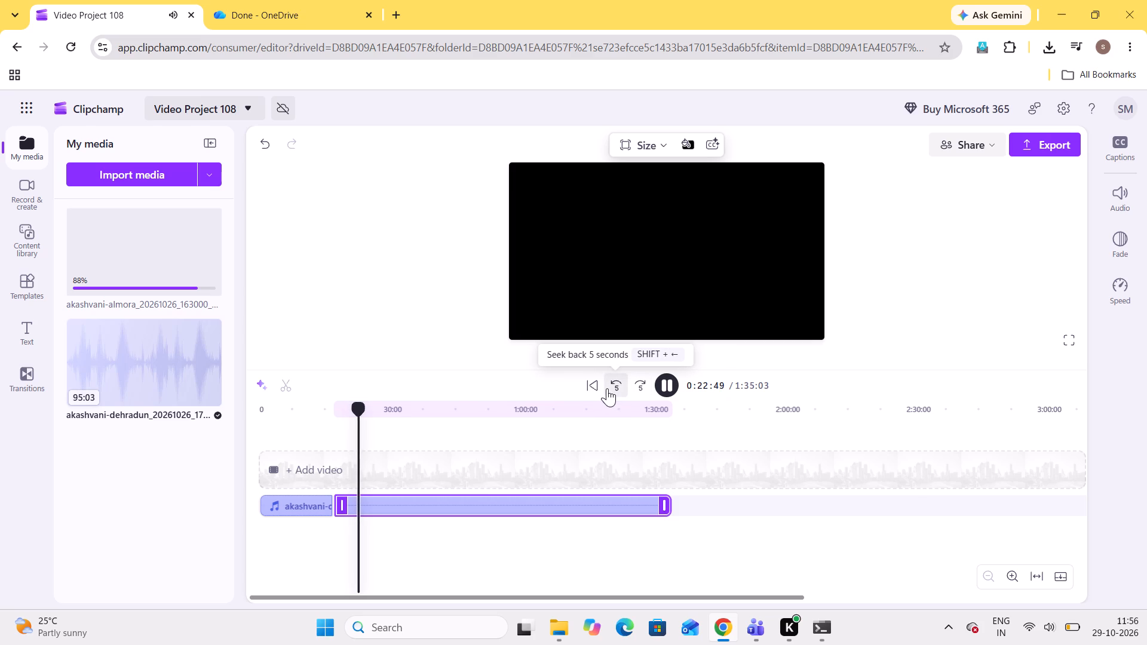
{"action": "left_click", "coordinate": [663, 386]}
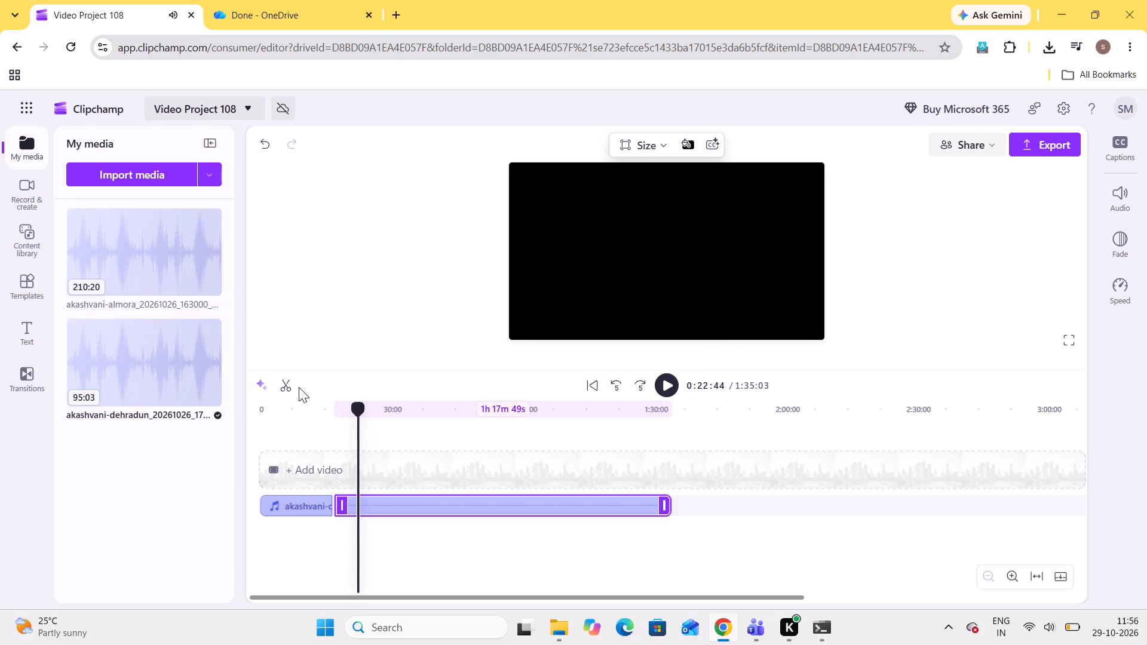
{"action": "left_click", "coordinate": [292, 385]}
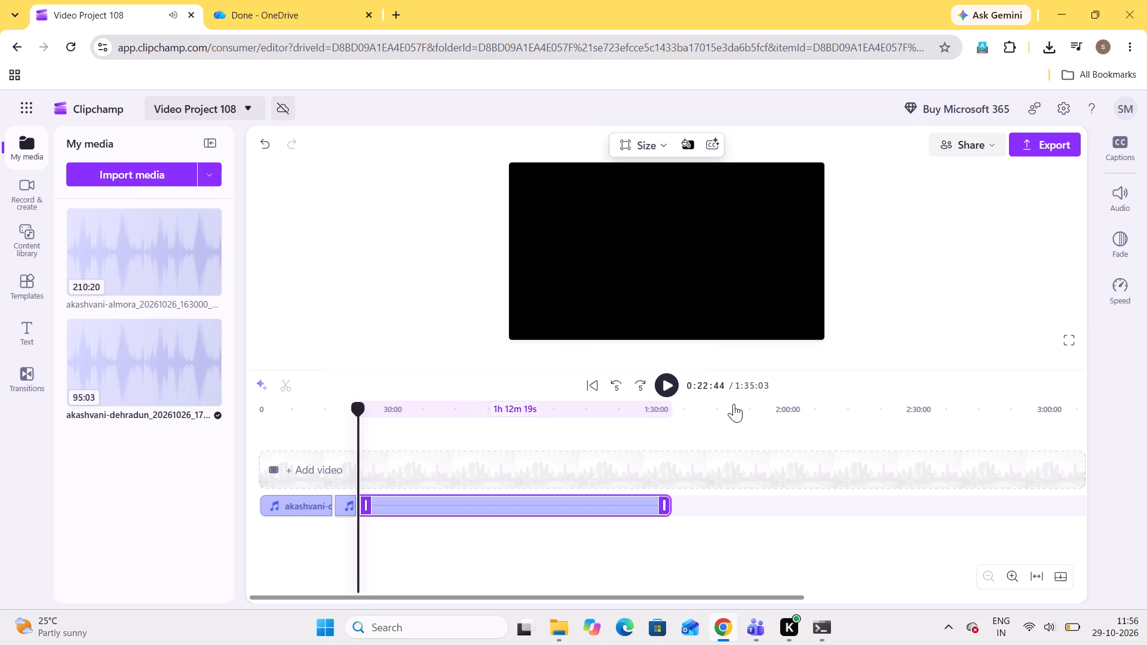
Resume playback and delete the first audio clip at the start of the timeline.
{"action": "left_click", "coordinate": [668, 381]}
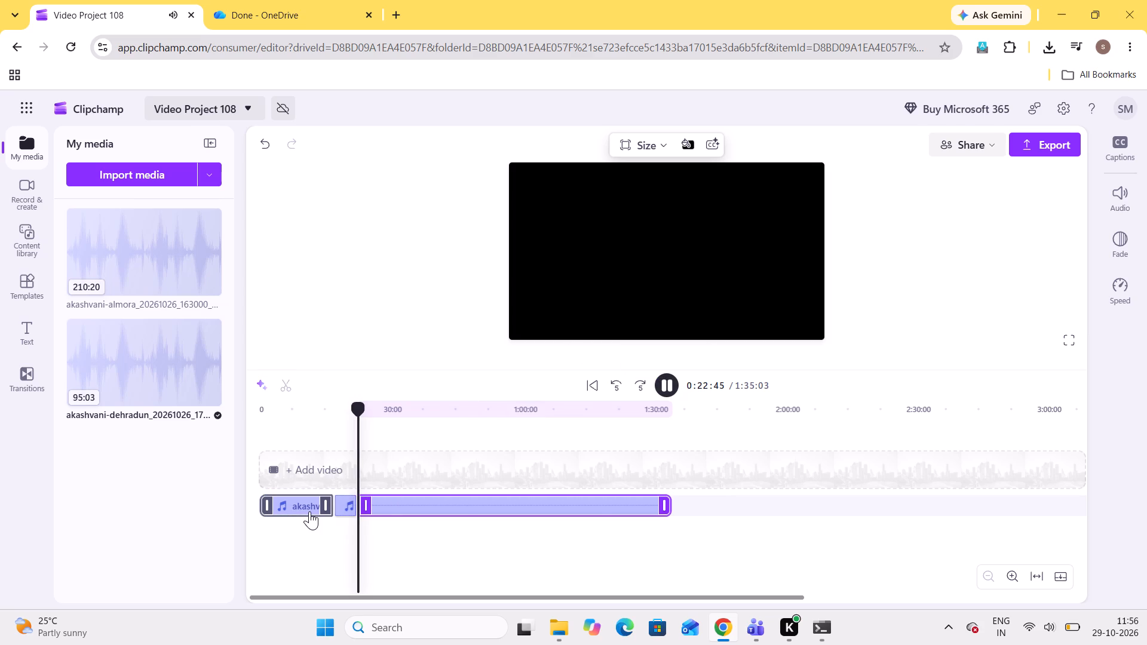
{"action": "left_click", "coordinate": [309, 511]}
{"action": "key", "text": "Delete"}
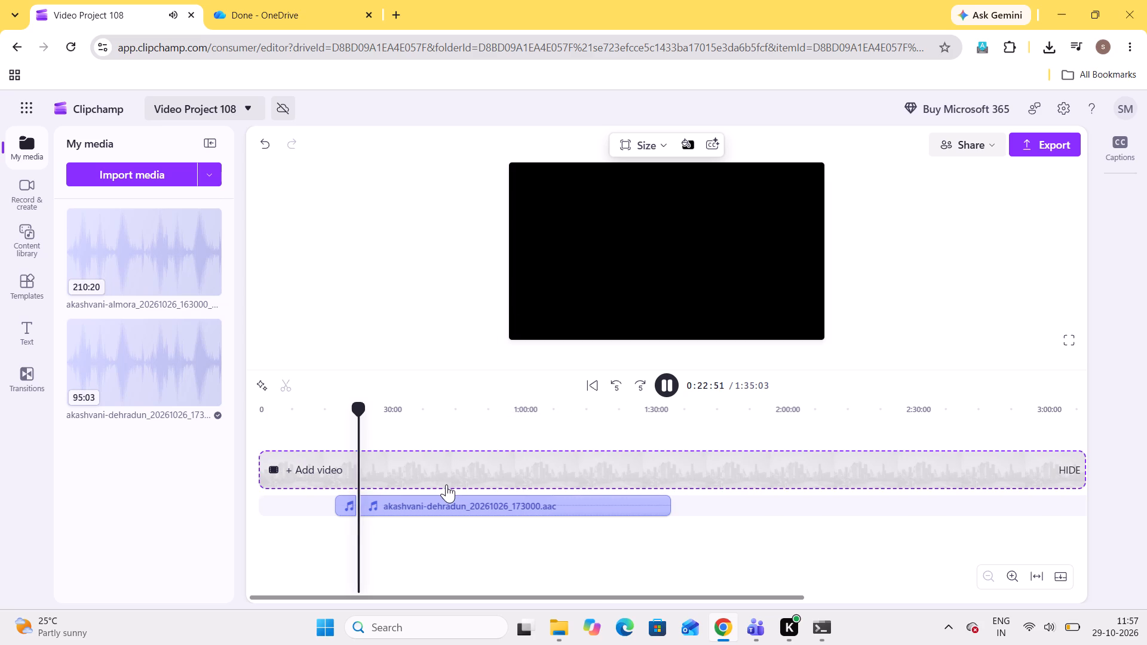
Skip playback ahead to about 0:24:43 in the remaining akashvani-dehradun audio.
{"action": "key", "text": "Right"}
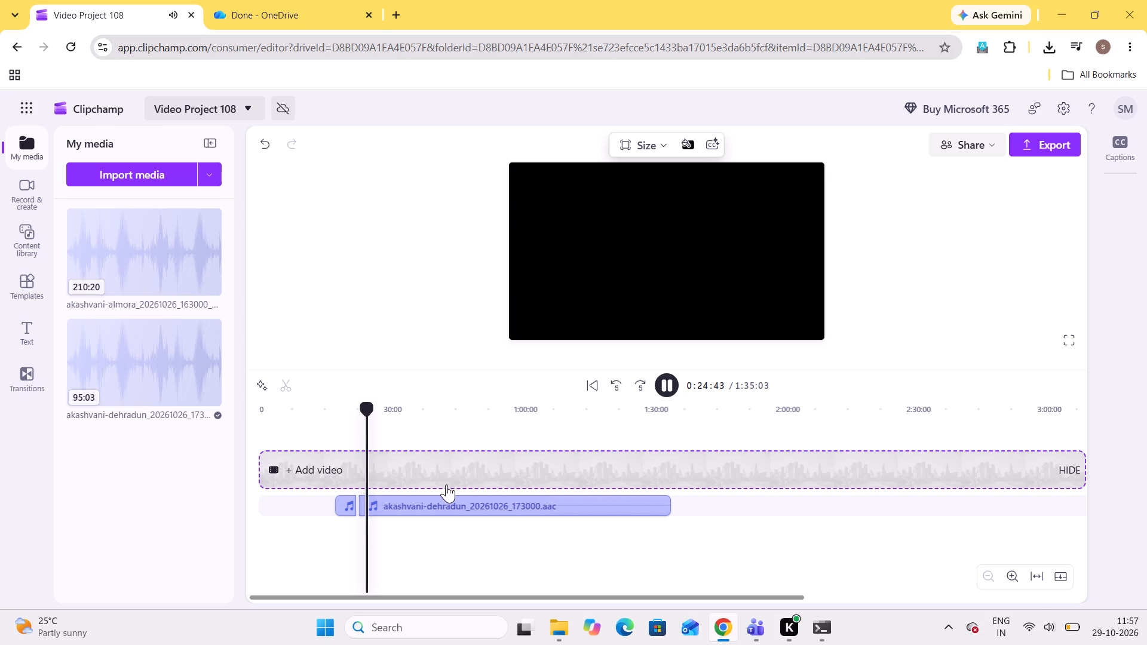
{"action": "key", "text": "space"}
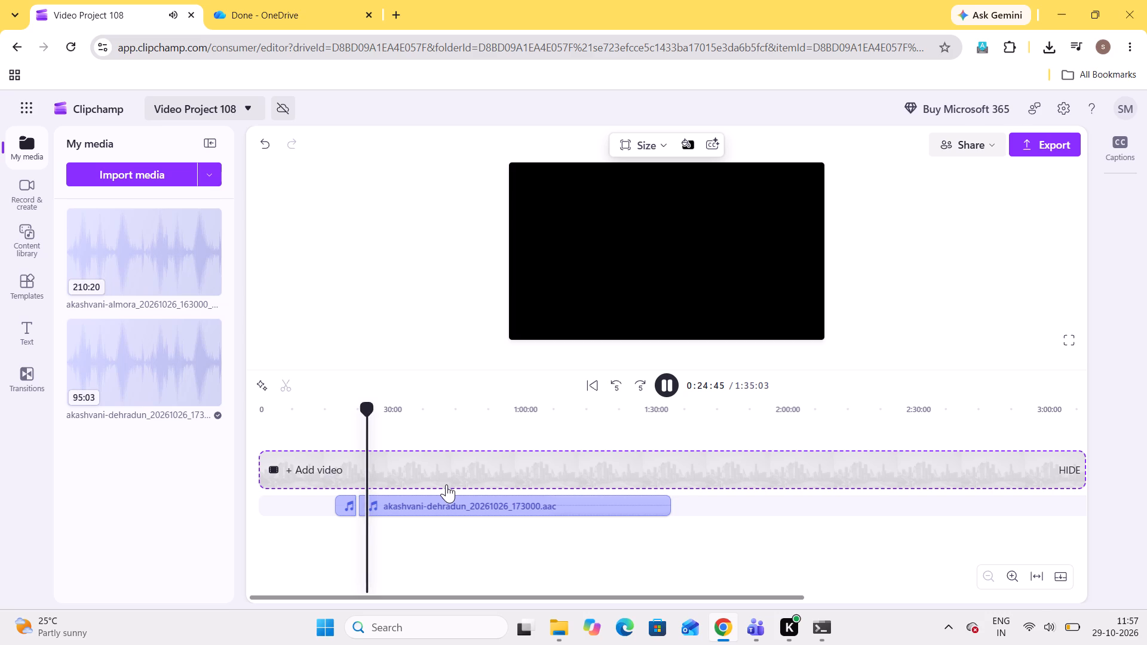
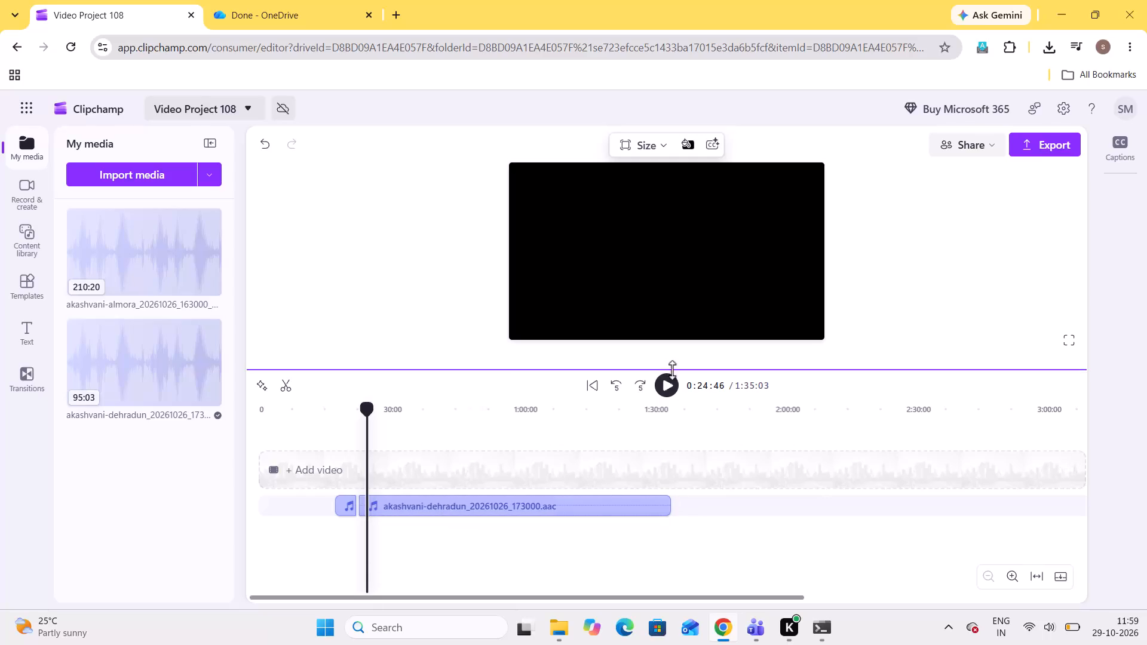
Listen further past the song, delete the long audio clip after the 0:22:44 split, and close the gap before the remaining song clip.
{"action": "left_click", "coordinate": [668, 379]}
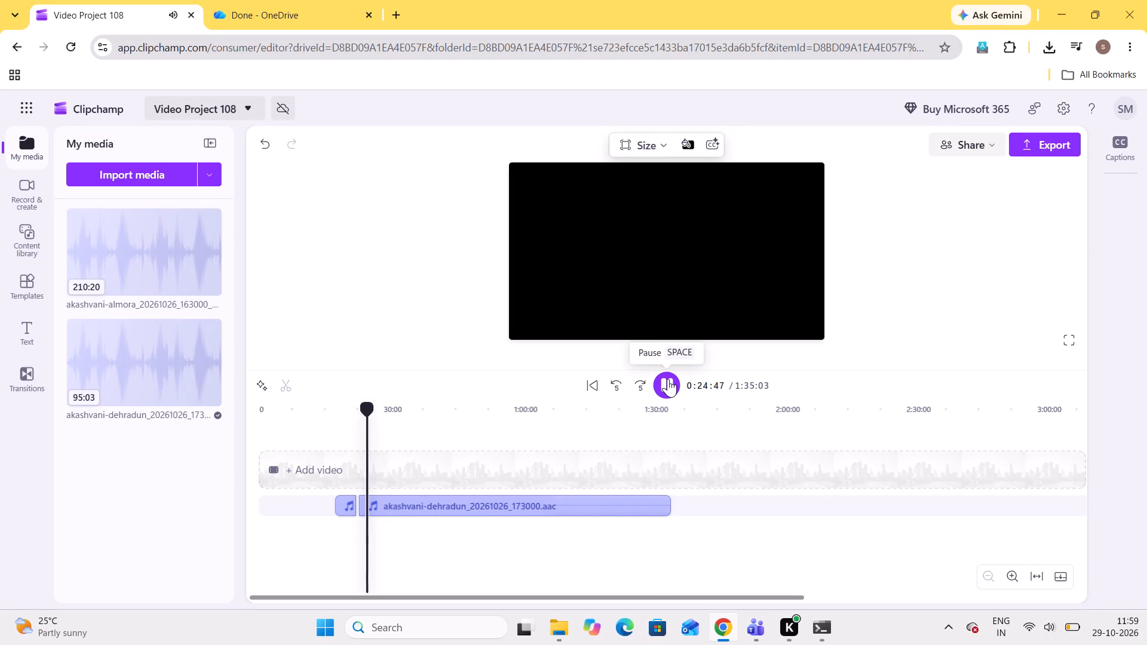
{"action": "key", "text": "Right"}
{"action": "key", "text": "Right"}
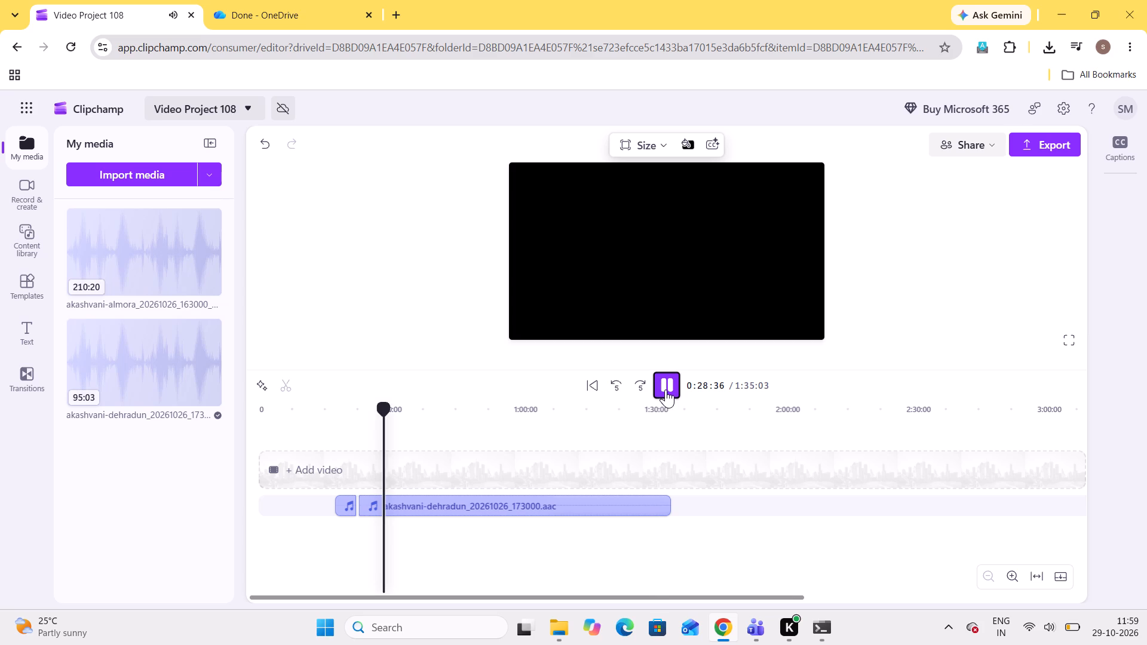
{"action": "left_click", "coordinate": [665, 389]}
{"action": "left_click", "coordinate": [503, 496]}
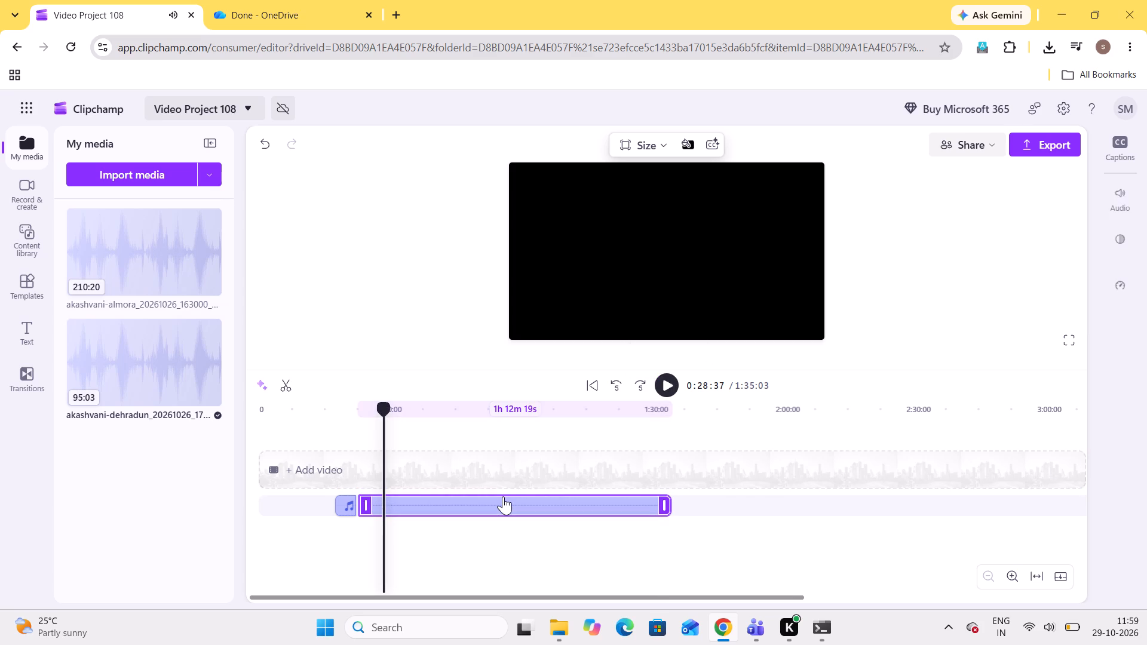
{"action": "key", "text": "Delete"}
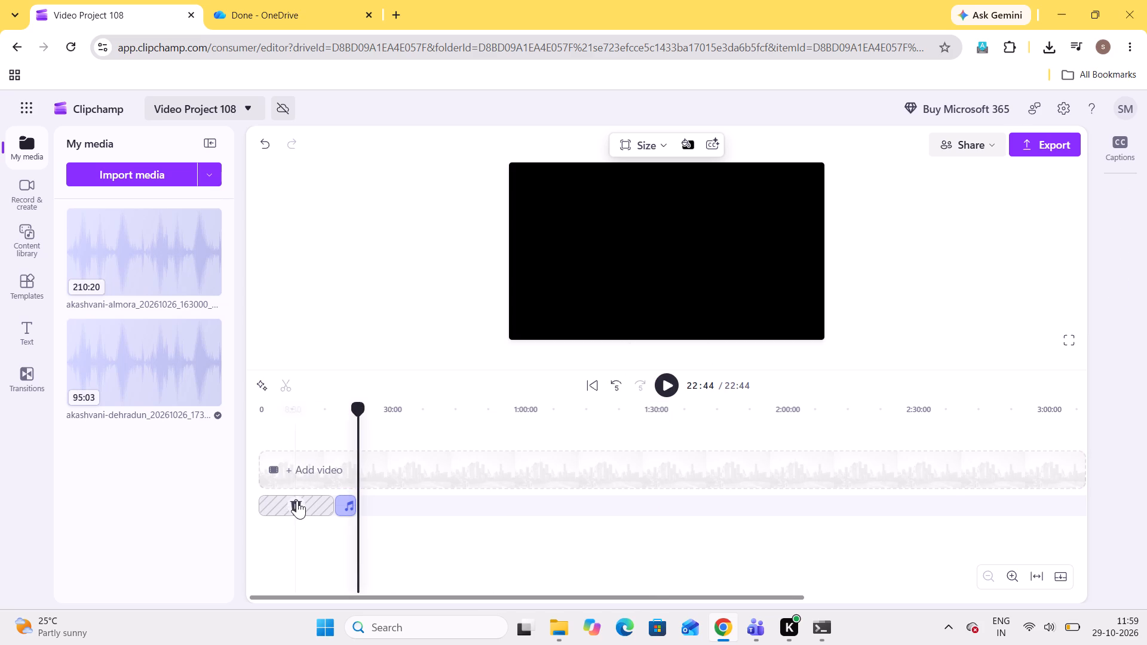
{"action": "left_click", "coordinate": [298, 504]}
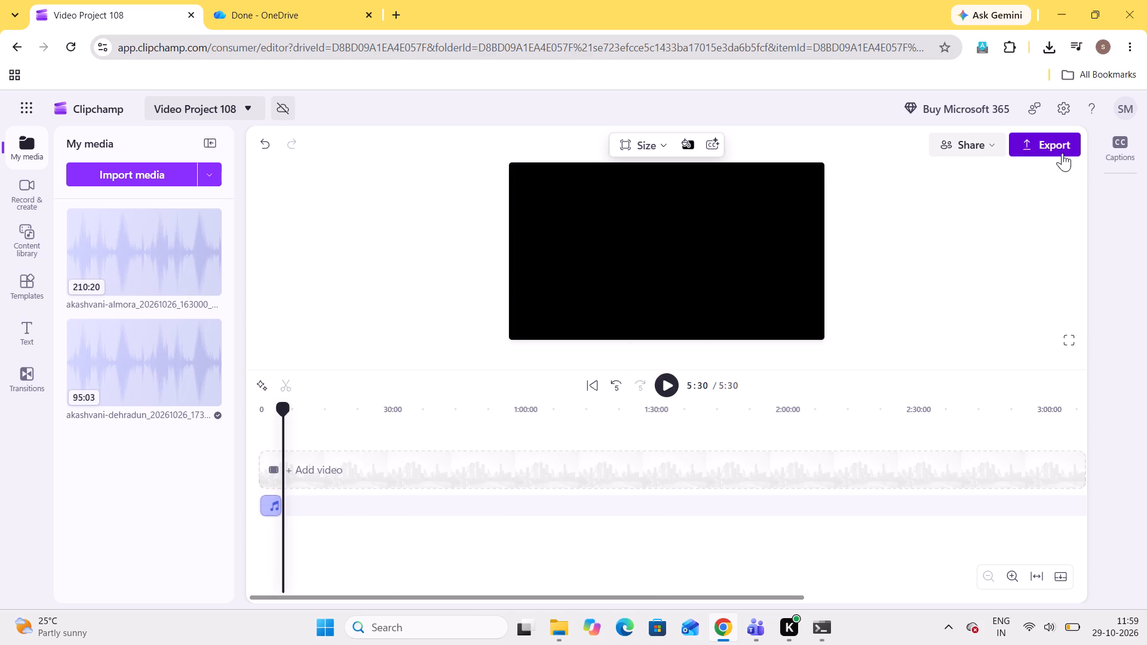
Export the song audio-only as gadhwali-narendra singh negi-ke gwa ki holi.m4a and save it in Downloads > 29-10-2026 > akashvani-dehradun_20261026_173000.
{"action": "left_click", "coordinate": [1053, 152]}
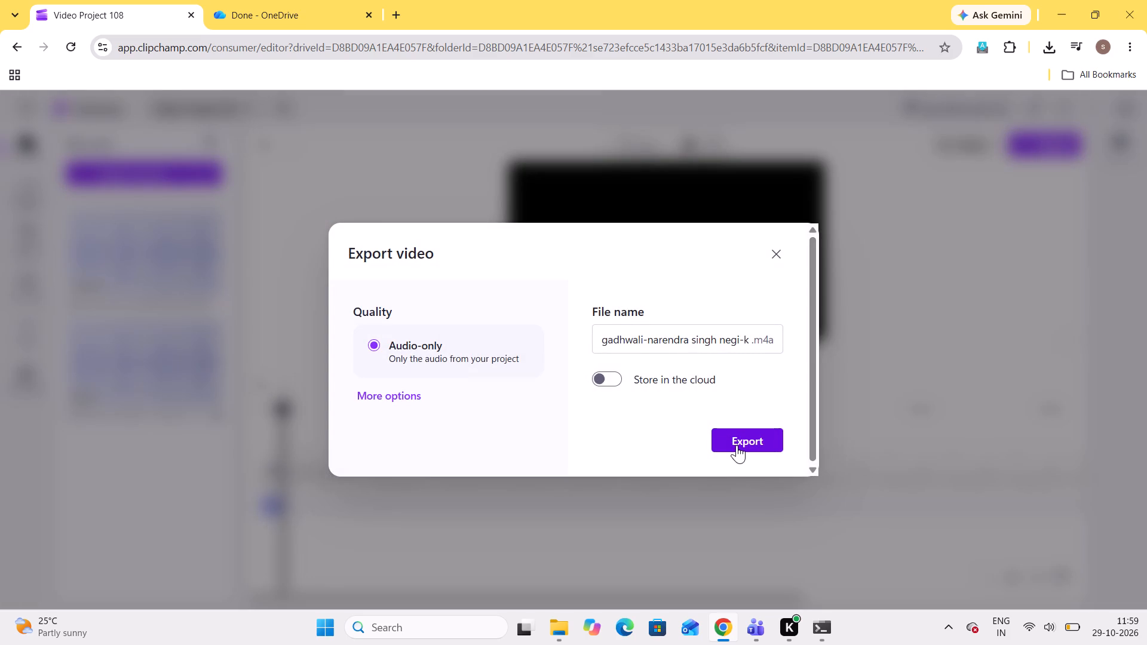
{"action": "left_click", "coordinate": [737, 444]}
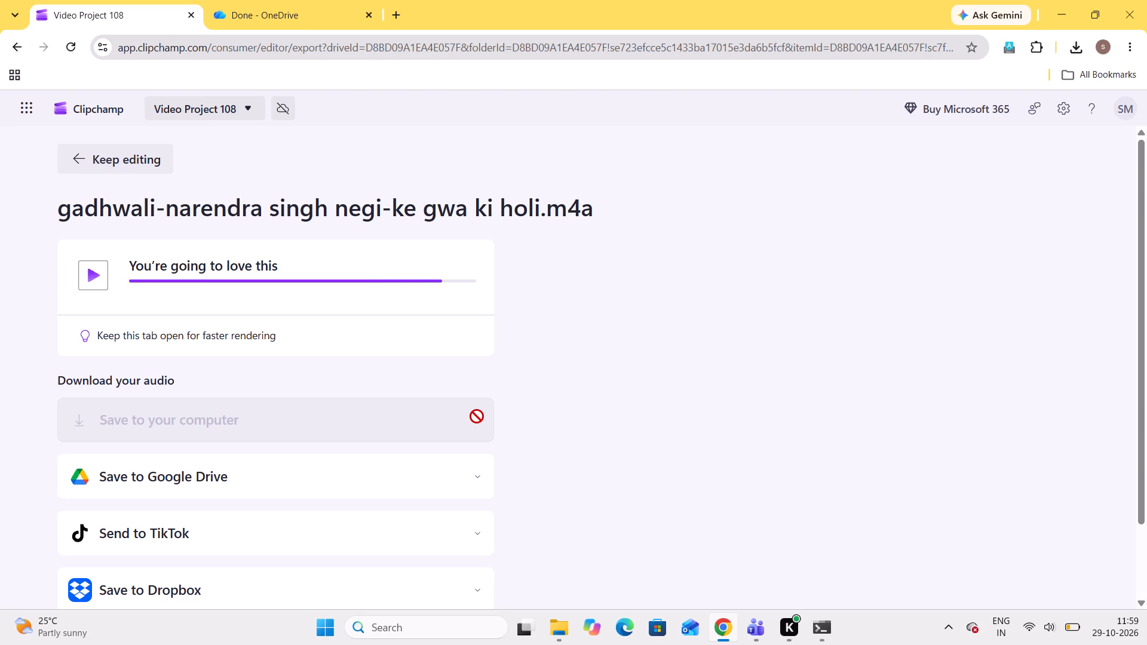
{"action": "left_click", "coordinate": [460, 383]}
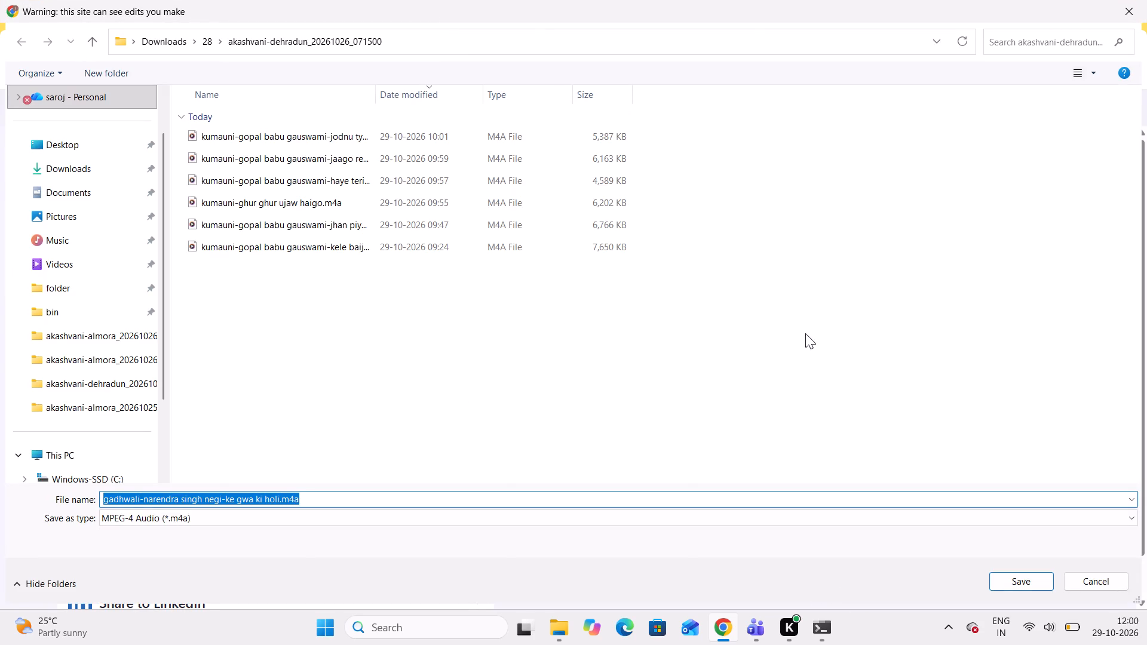
{"action": "left_click", "coordinate": [158, 33]}
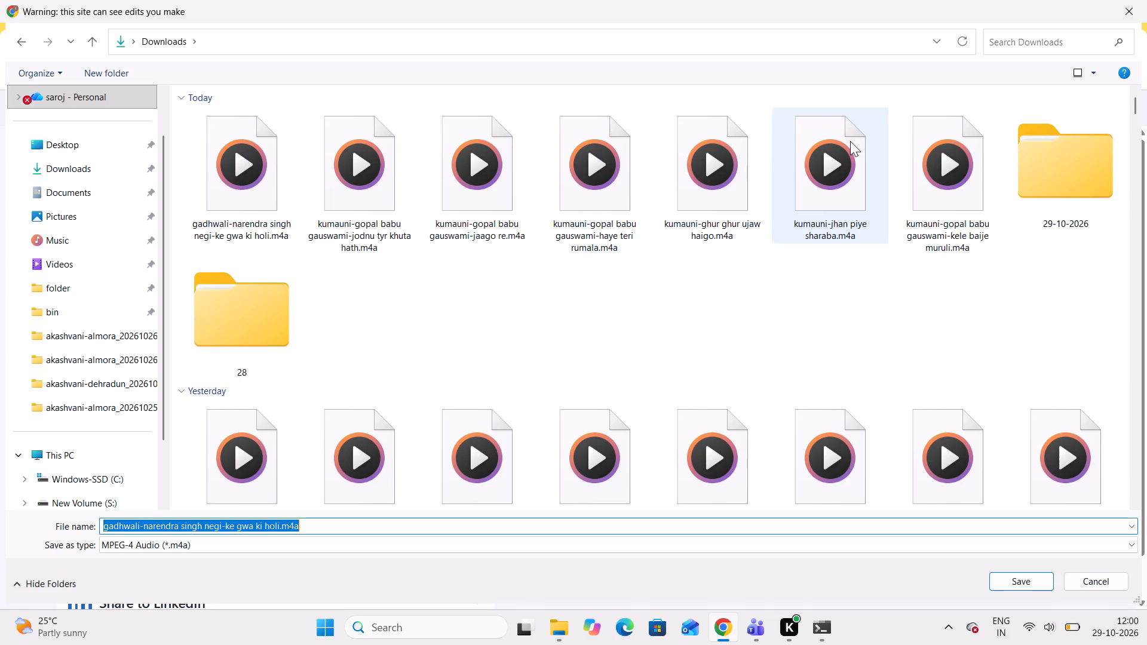
{"action": "double_click", "coordinate": [1023, 175]}
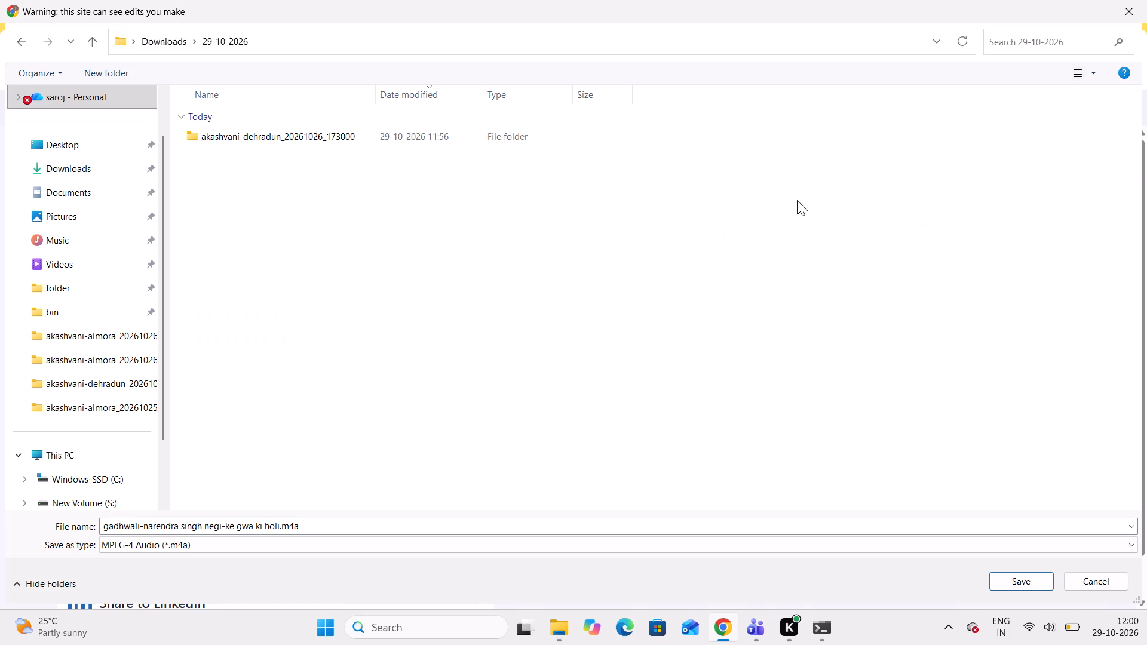
{"action": "double_click", "coordinate": [367, 137]}
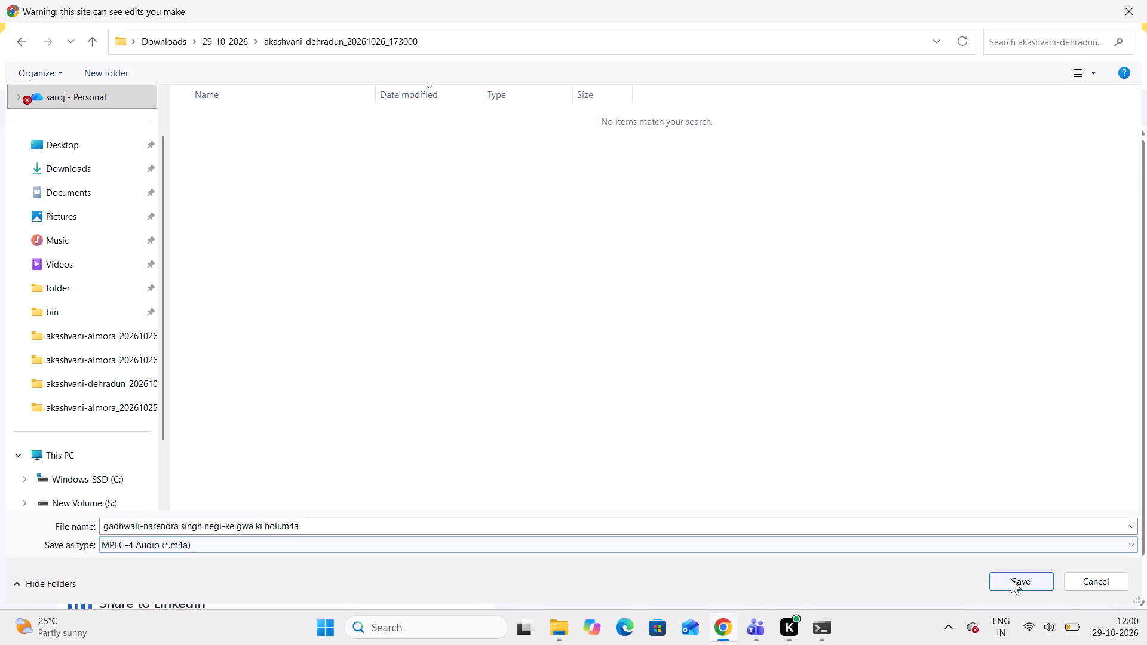
{"action": "left_click", "coordinate": [1011, 579]}
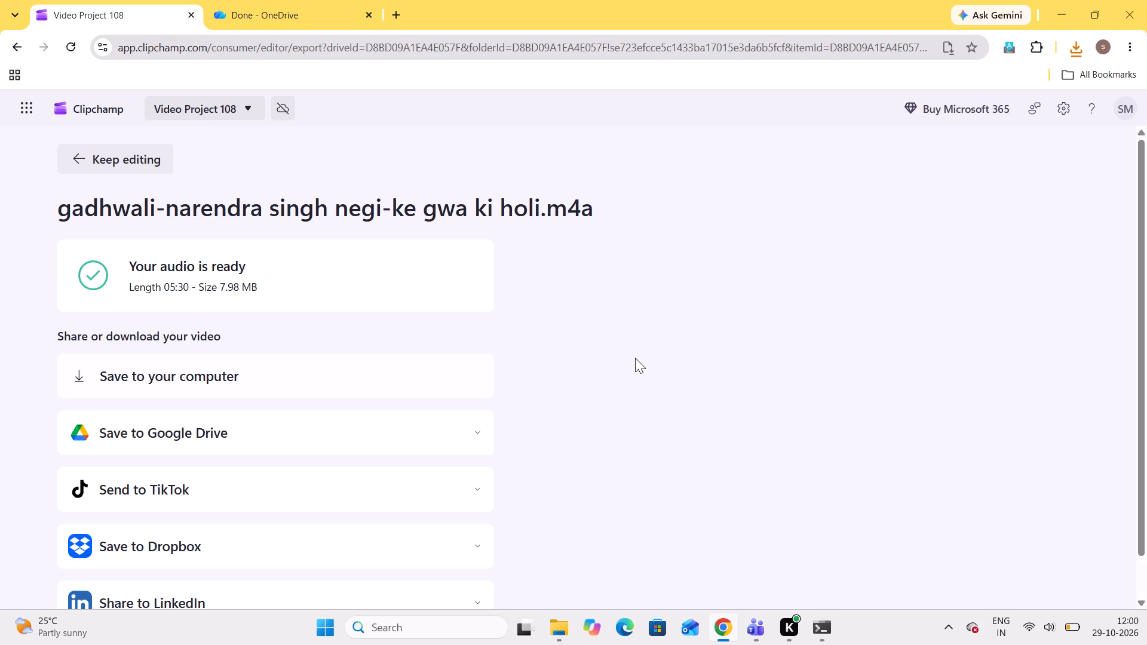
Return to editing, delete the exported song clip, and place the full akashvani-dehradun_20261026_173000 recording on the timeline again.
{"action": "left_click", "coordinate": [91, 156]}
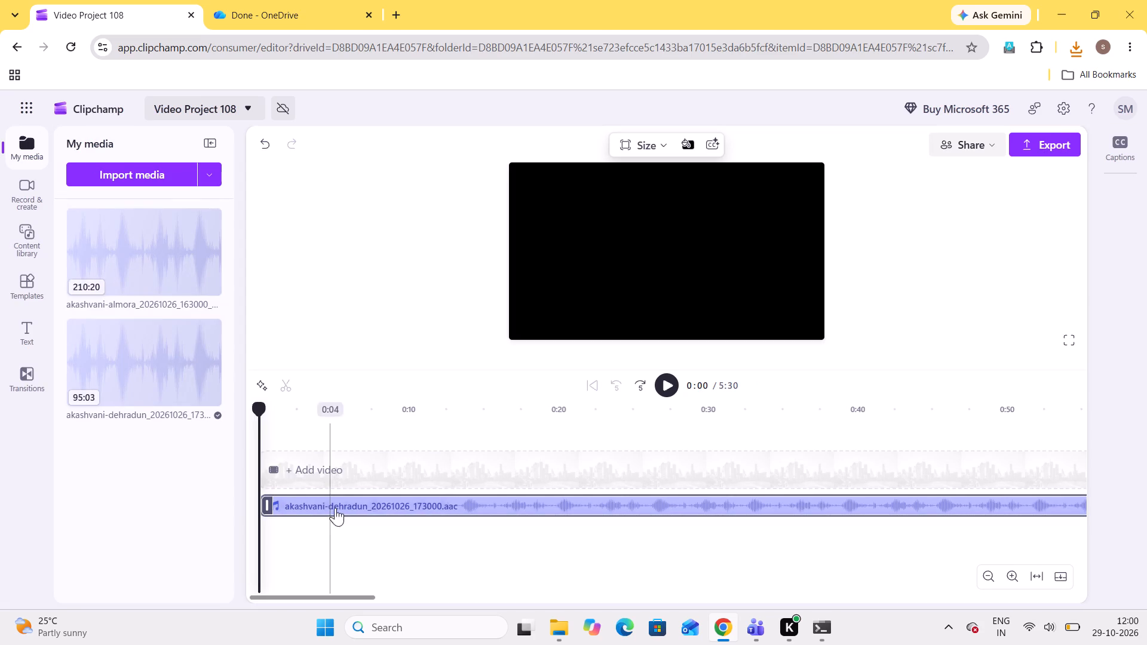
{"action": "left_click", "coordinate": [338, 505]}
{"action": "key", "text": "Delete"}
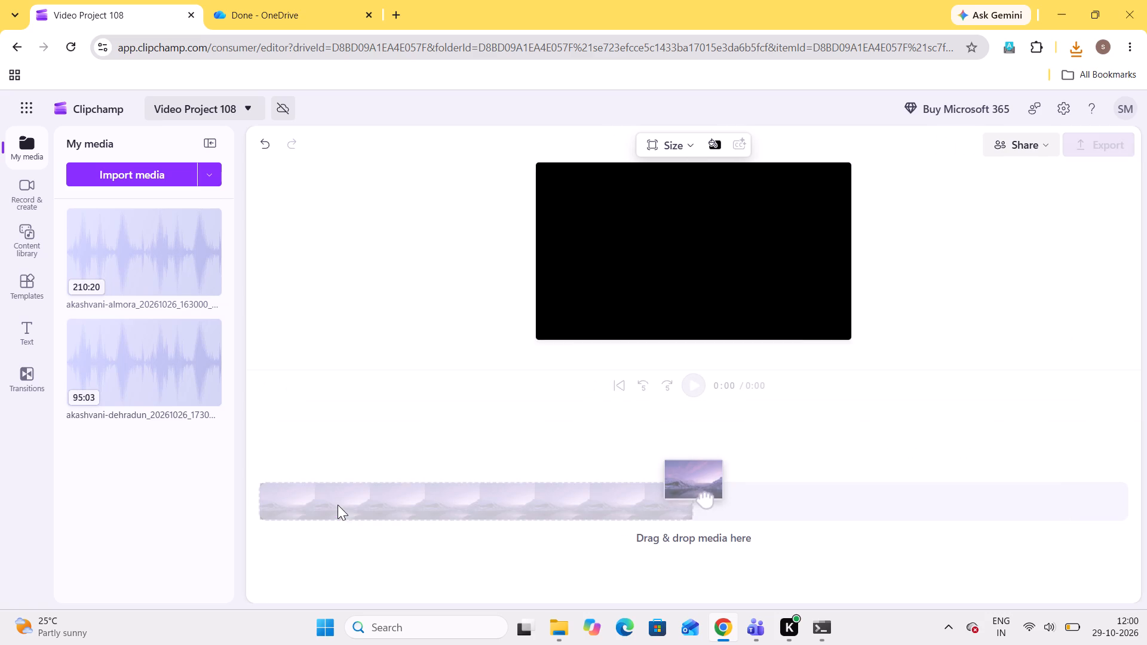
{"action": "left_click", "coordinate": [126, 362]}
{"action": "left_click_drag", "start_coordinate": [126, 362], "coordinate": [301, 478]}
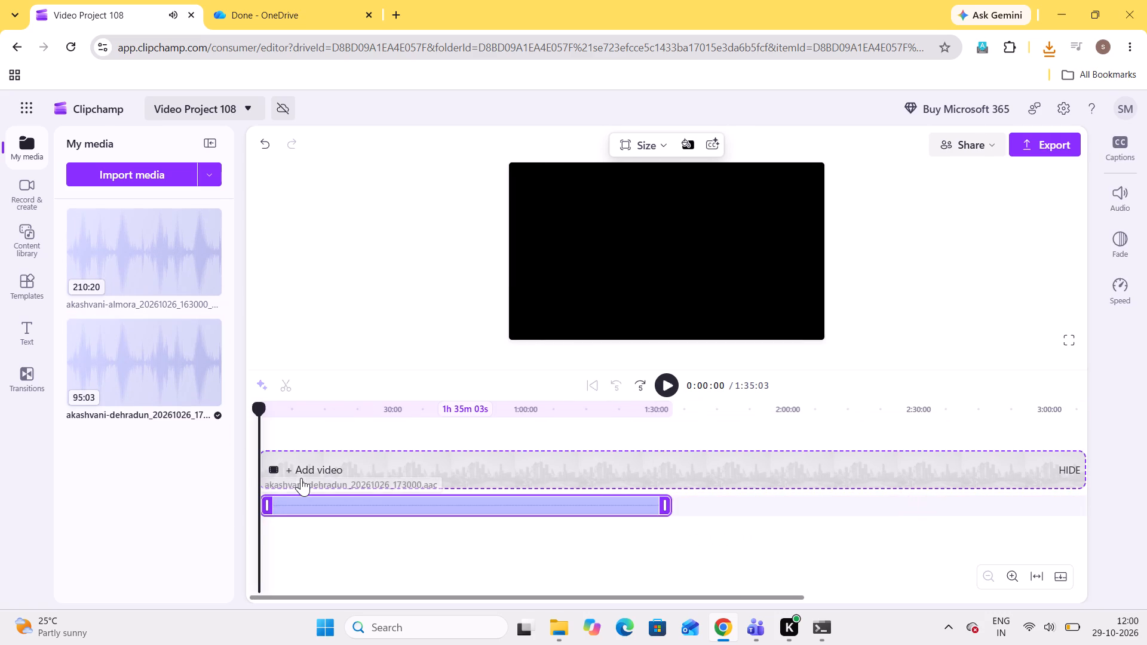
Play the akashvani-dehradun recording from 0:16:27, skipping ahead and back to about 0:26:28, to find the next song.
{"action": "left_click", "coordinate": [330, 424]}
{"action": "key", "text": "space"}
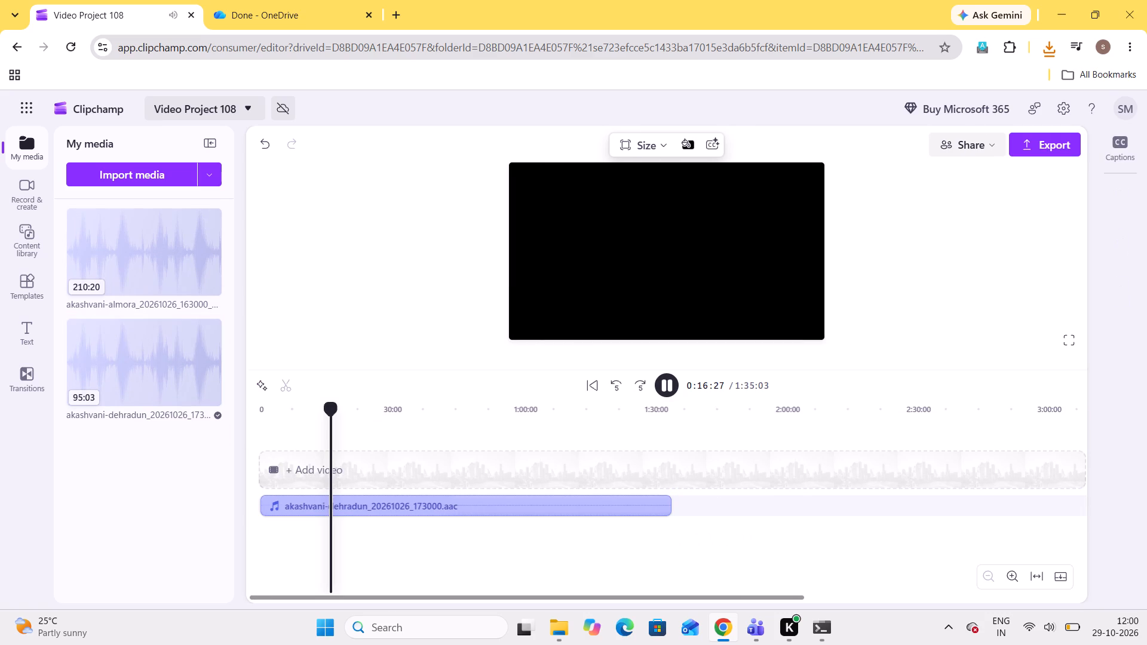
{"action": "key", "text": "Right"}
{"action": "key", "text": "Right"}
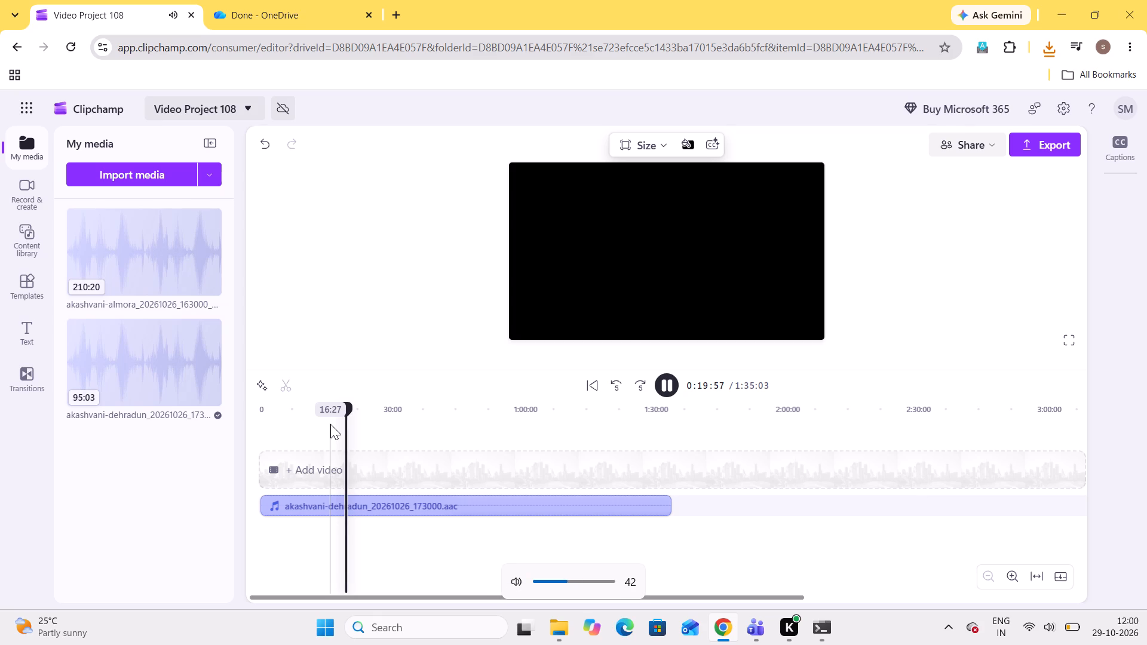
{"action": "key", "text": "Right"}
{"action": "key", "text": "Right"}
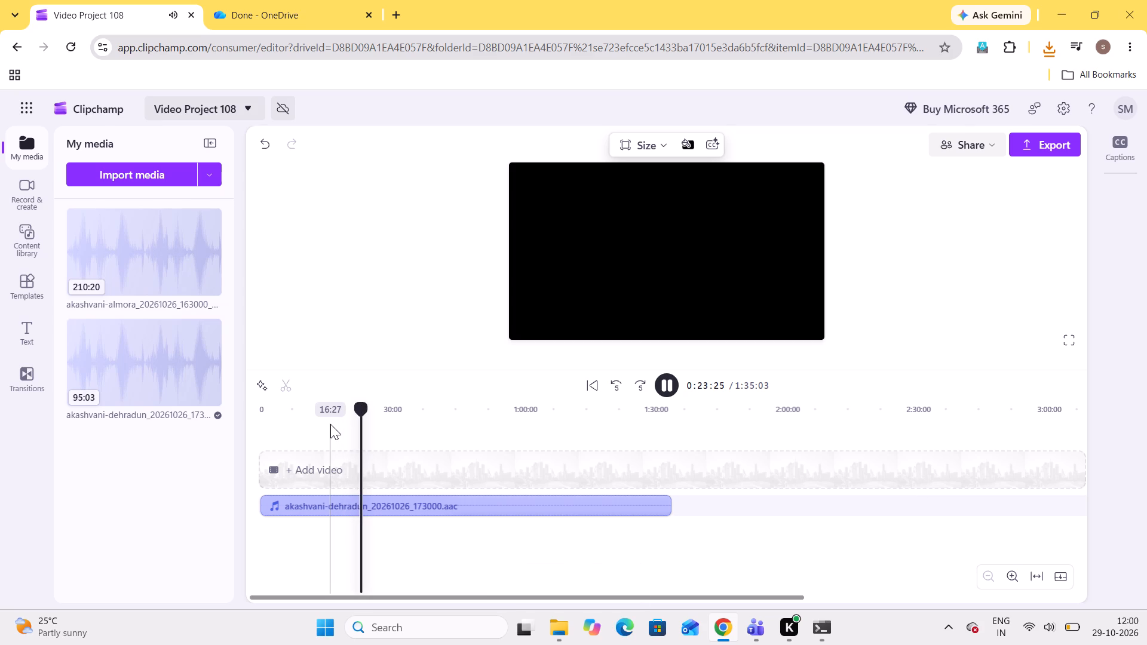
{"action": "key", "text": "Right"}
{"action": "key", "text": "Right"}
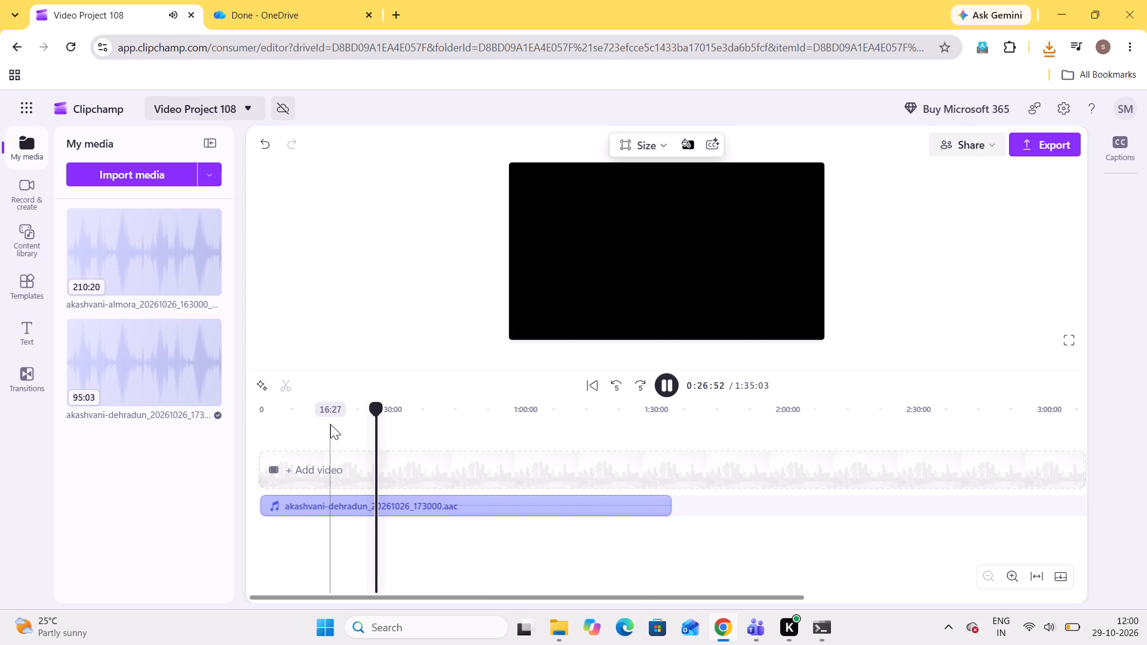
{"action": "key", "text": "Right"}
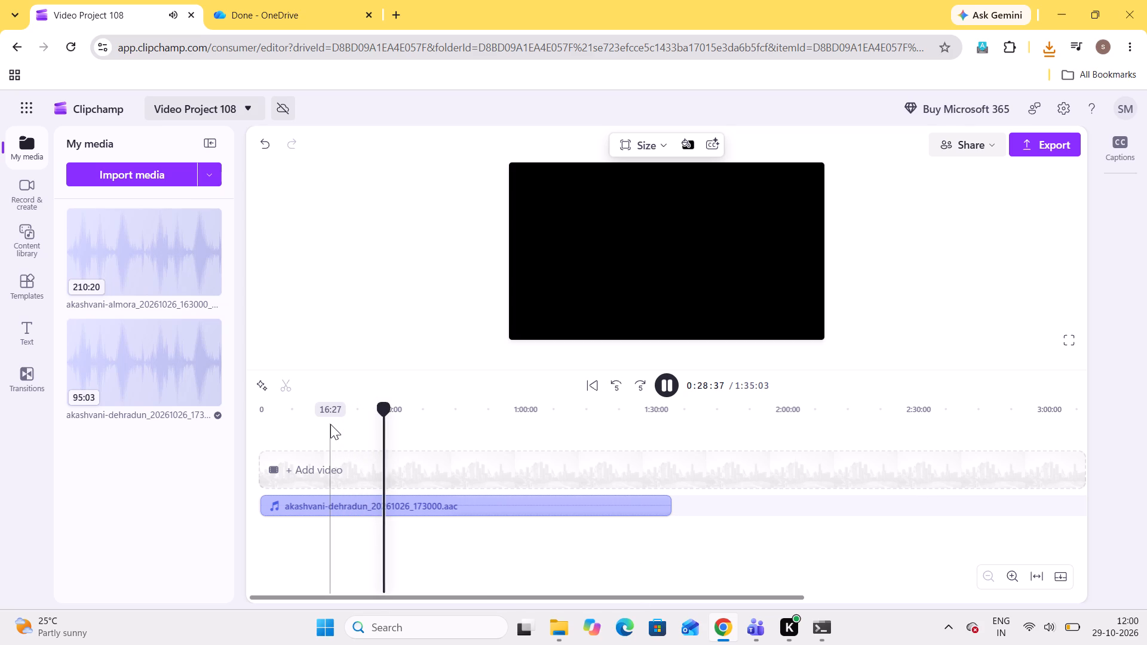
{"action": "double_click", "coordinate": [380, 422]}
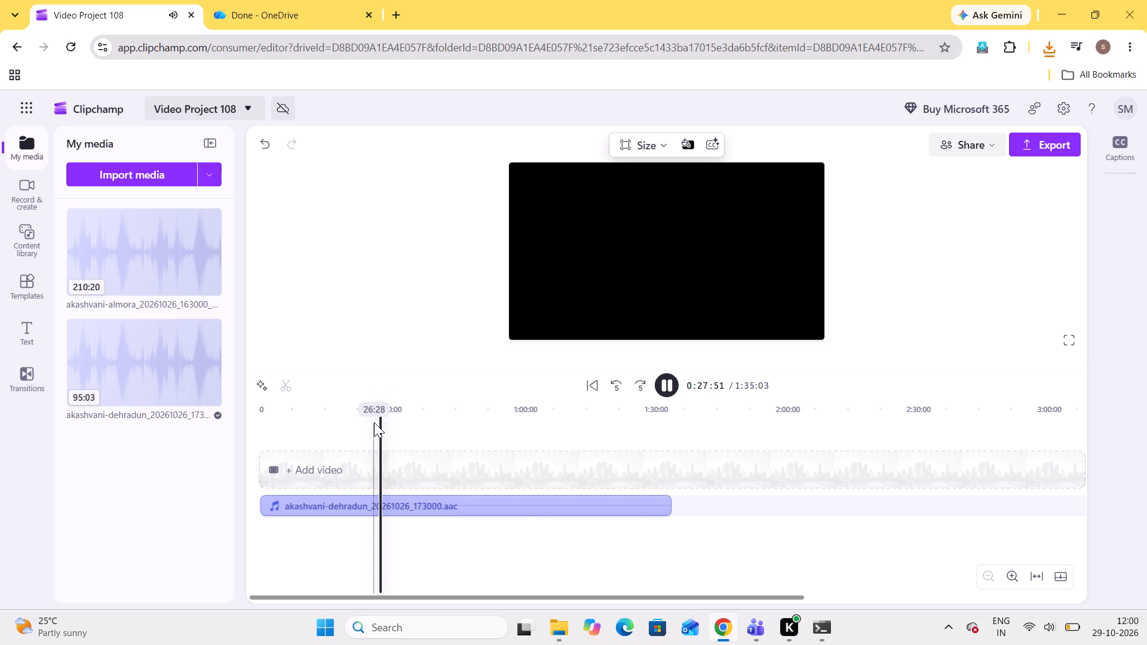
{"action": "left_click", "coordinate": [374, 422]}
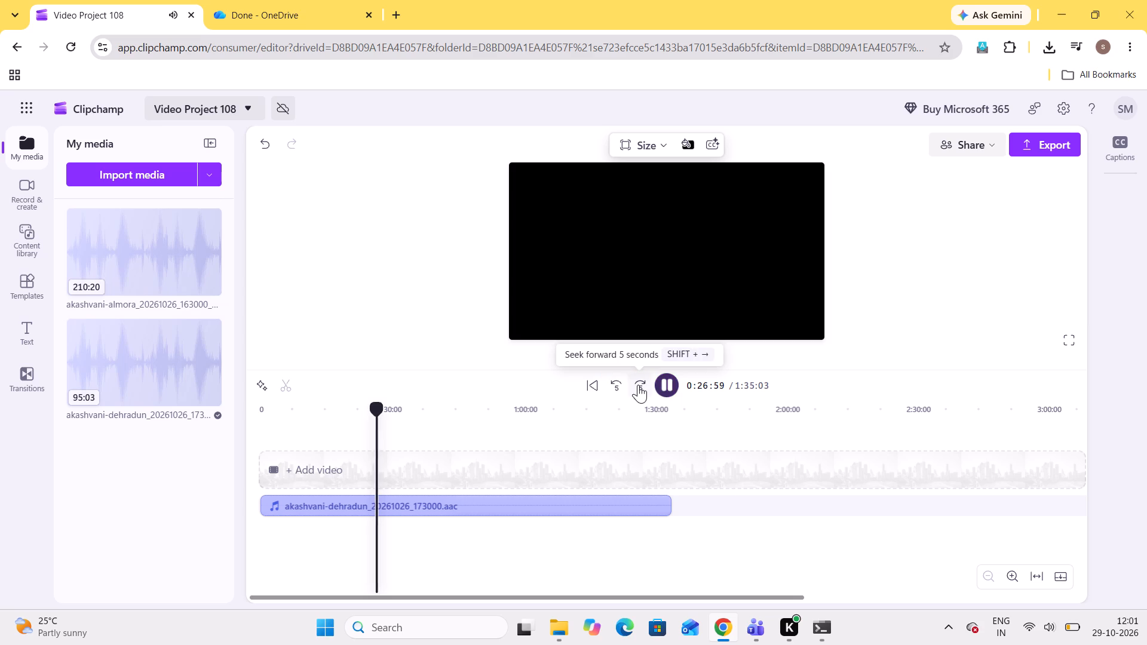
Seek in five-second jumps to the song's start, pause, and split the akashvani-dehradun audio at 0:27:14.
{"action": "left_click", "coordinate": [637, 385]}
{"action": "left_click", "coordinate": [637, 385]}
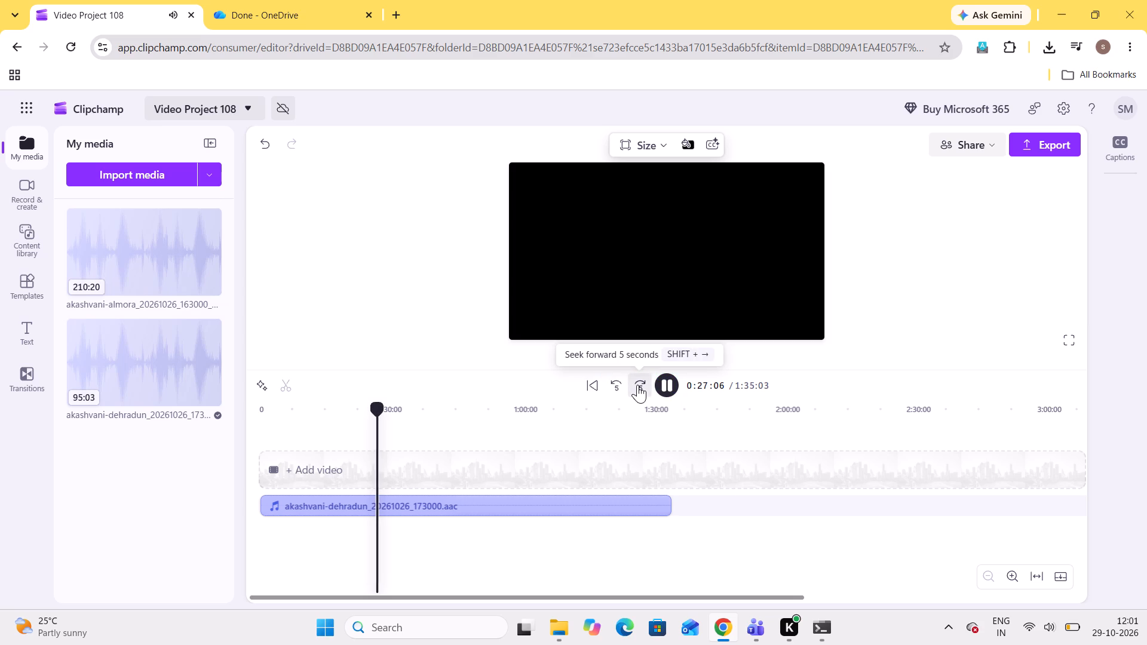
{"action": "left_click", "coordinate": [637, 385]}
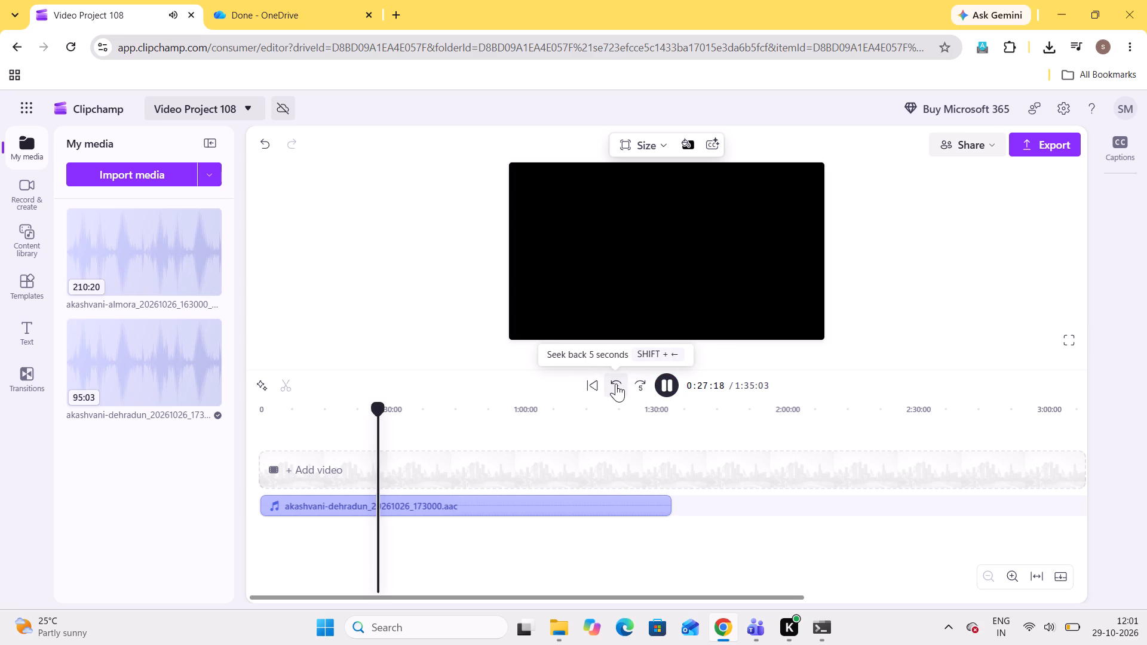
{"action": "left_click", "coordinate": [616, 383]}
{"action": "left_click", "coordinate": [616, 383]}
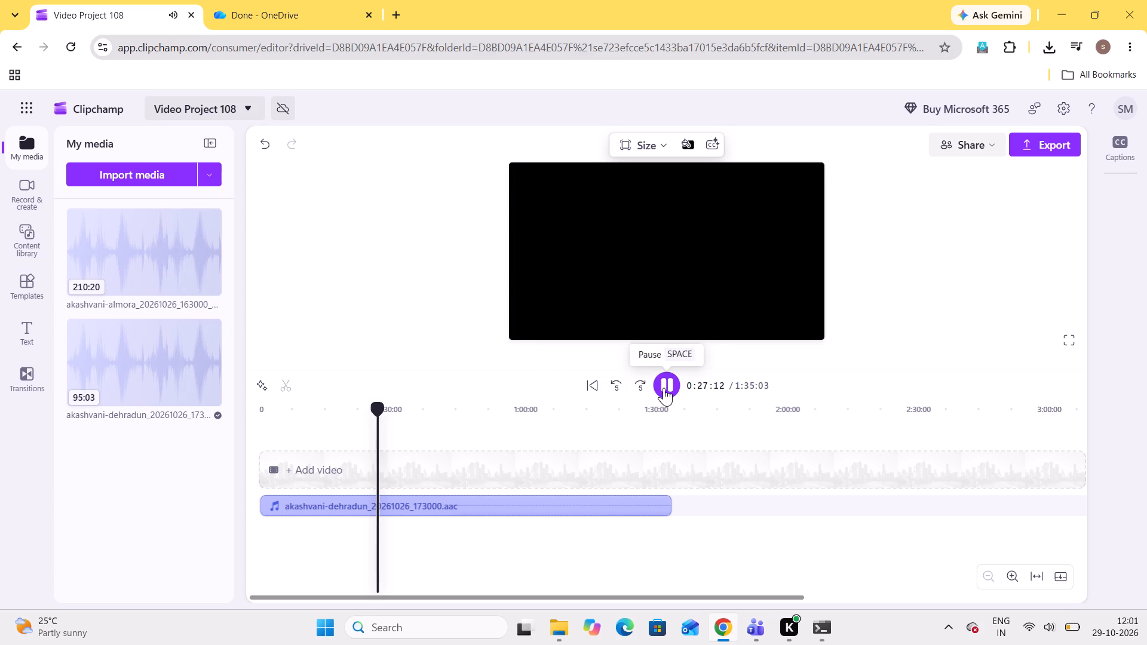
{"action": "left_click", "coordinate": [613, 388]}
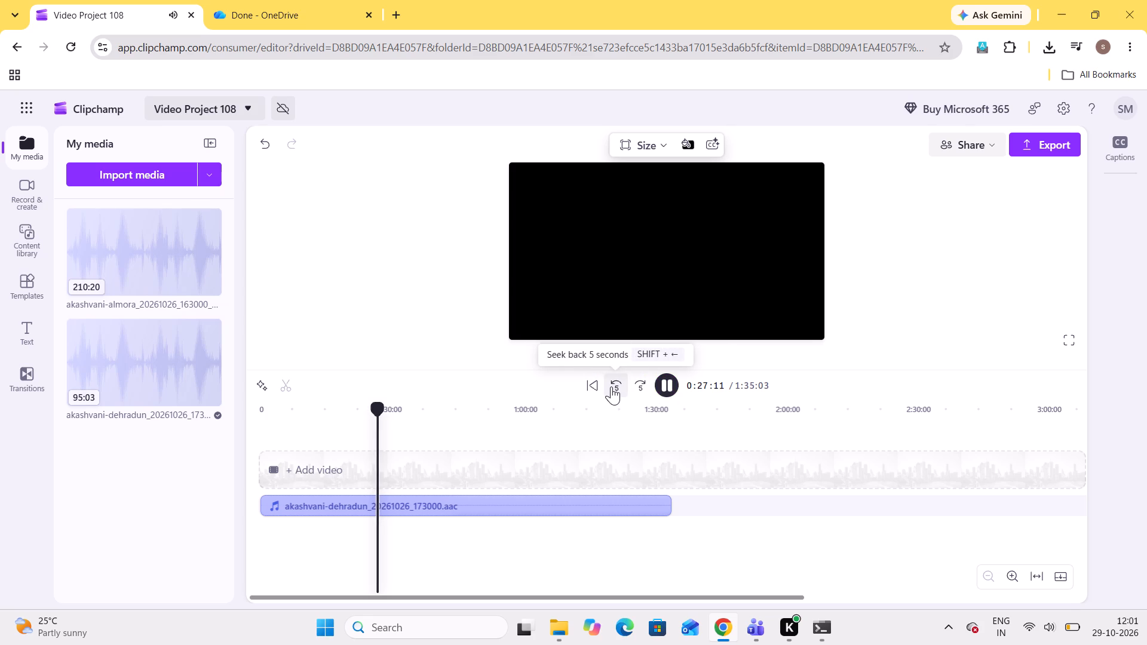
{"action": "left_click", "coordinate": [611, 386]}
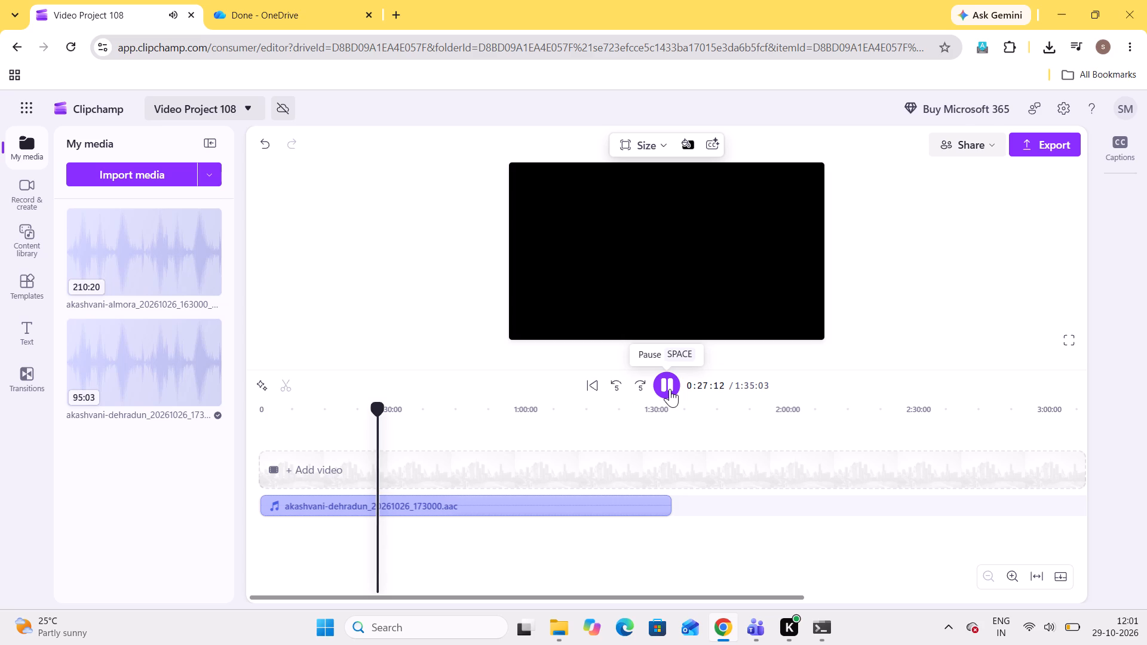
{"action": "left_click", "coordinate": [670, 389]}
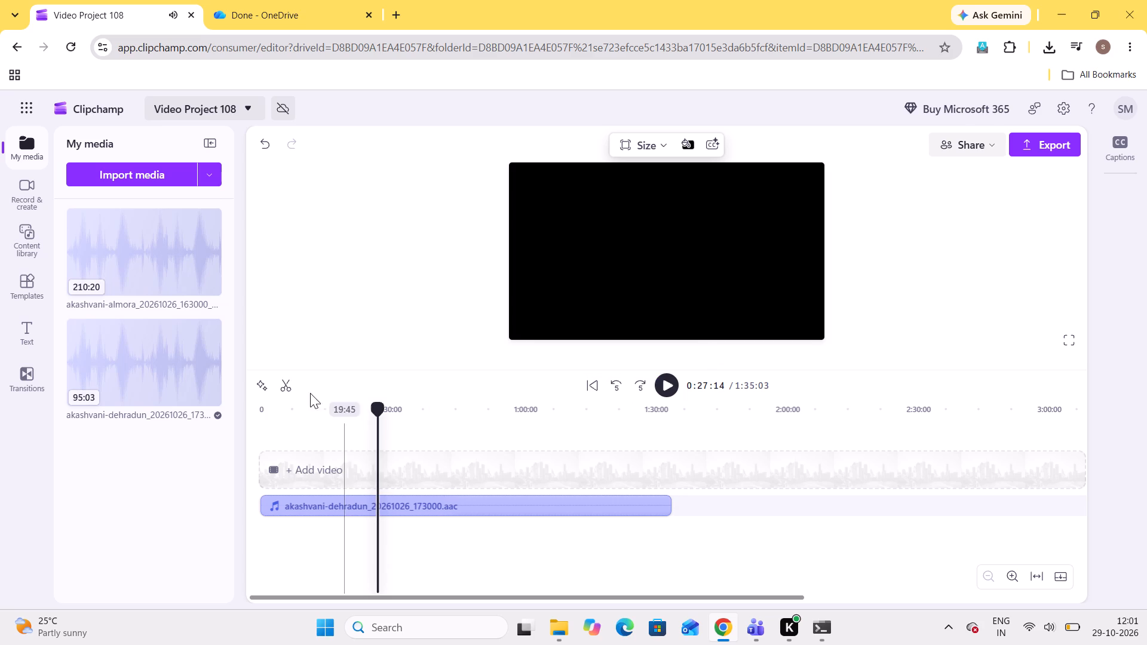
{"action": "left_click", "coordinate": [293, 384]}
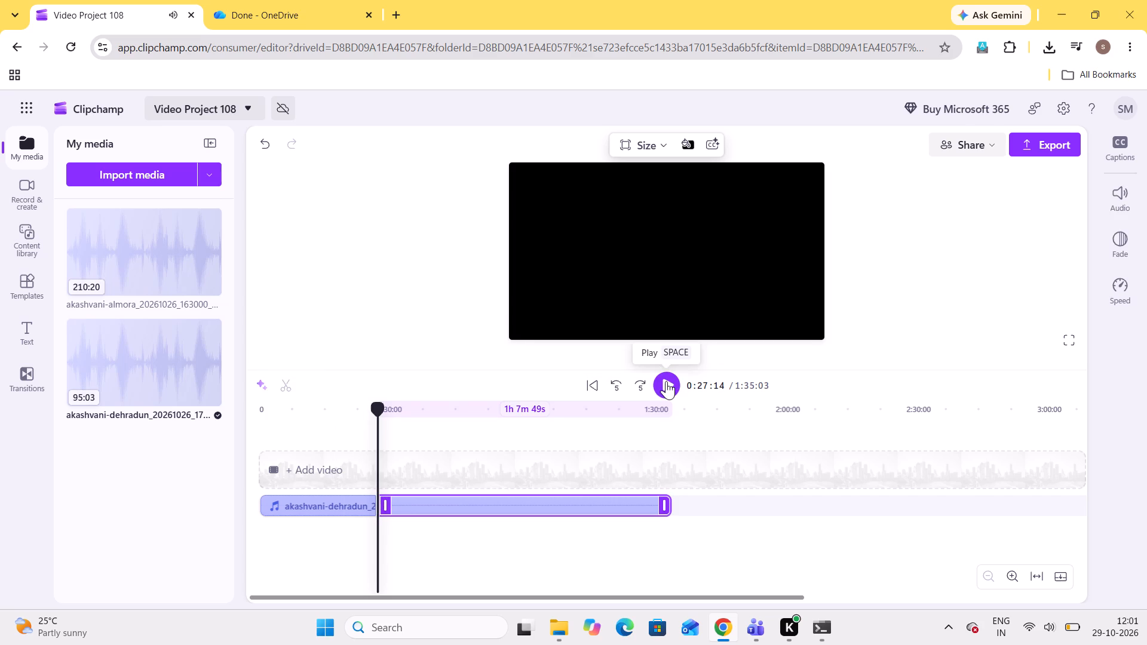
Start playback at 0:27:14 and set the audio-only export's file name to kumauni-heera singh rana-myr nyoli parana.
{"action": "left_click", "coordinate": [666, 381]}
{"action": "left_click", "coordinate": [1033, 143]}
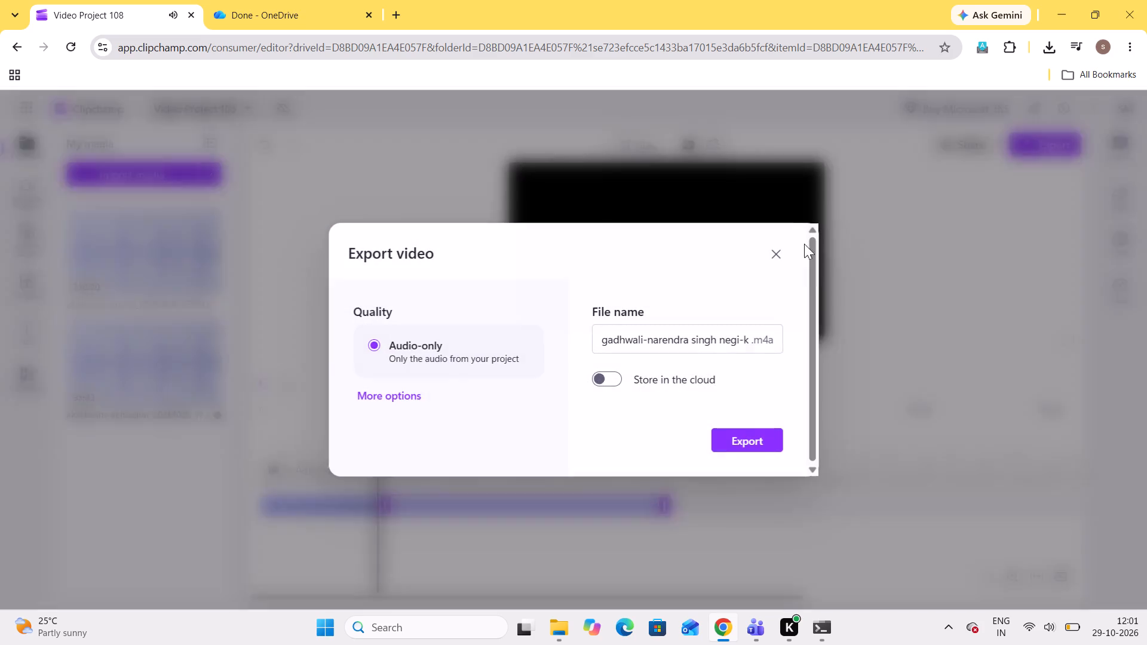
{"action": "left_click_drag", "start_coordinate": [645, 339], "coordinate": [988, 334]}
{"action": "key", "text": "BackSpace"}
{"action": "key", "text": "BackSpace"}
{"action": "key", "text": "BackSpace"}
{"action": "key", "text": "BackSpace"}
{"action": "key", "text": "BackSpace"}
{"action": "key", "text": "BackSpace"}
{"action": "key", "text": "BackSpace"}
{"action": "key", "text": "BackSpace"}
{"action": "key", "text": "BackSpace"}
{"action": "key", "text": "BackSpace"}
{"action": "key", "text": "BackSpace"}
{"action": "key", "text": "BackSpace"}
{"action": "key", "text": "BackSpace"}
{"action": "key", "text": "BackSpace"}
{"action": "key", "text": "BackSpace"}
{"action": "key", "text": "BackSpace"}
{"action": "key", "text": "BackSpace"}
{"action": "key", "text": "BackSpace"}
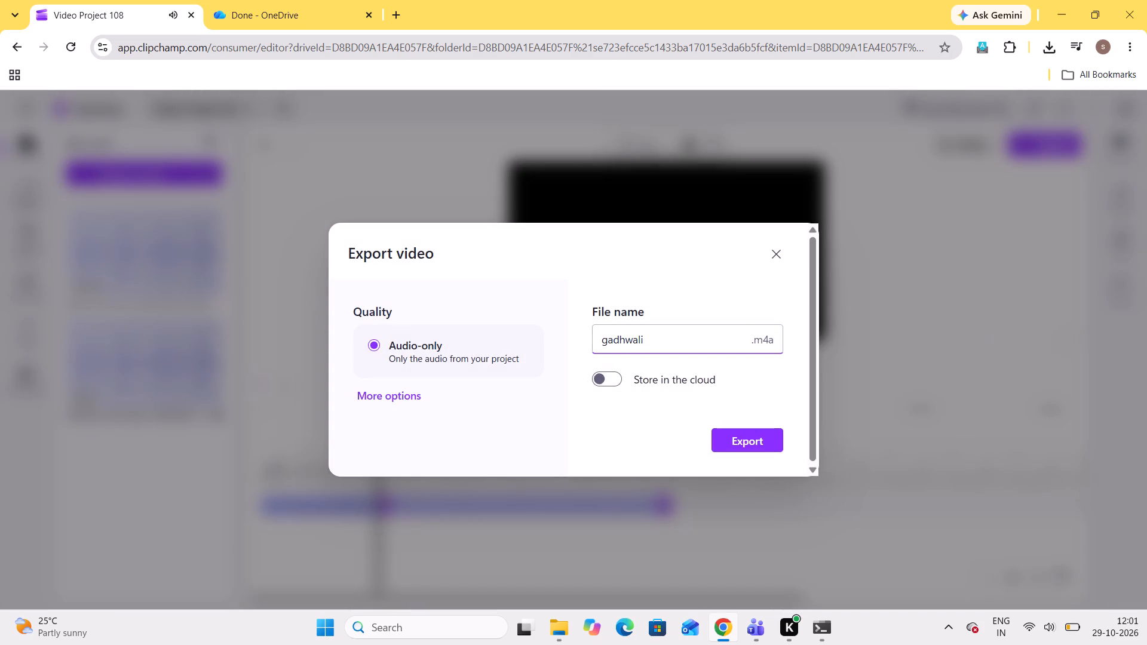
{"action": "type", "text": "kumauni-heera singh rana-"}
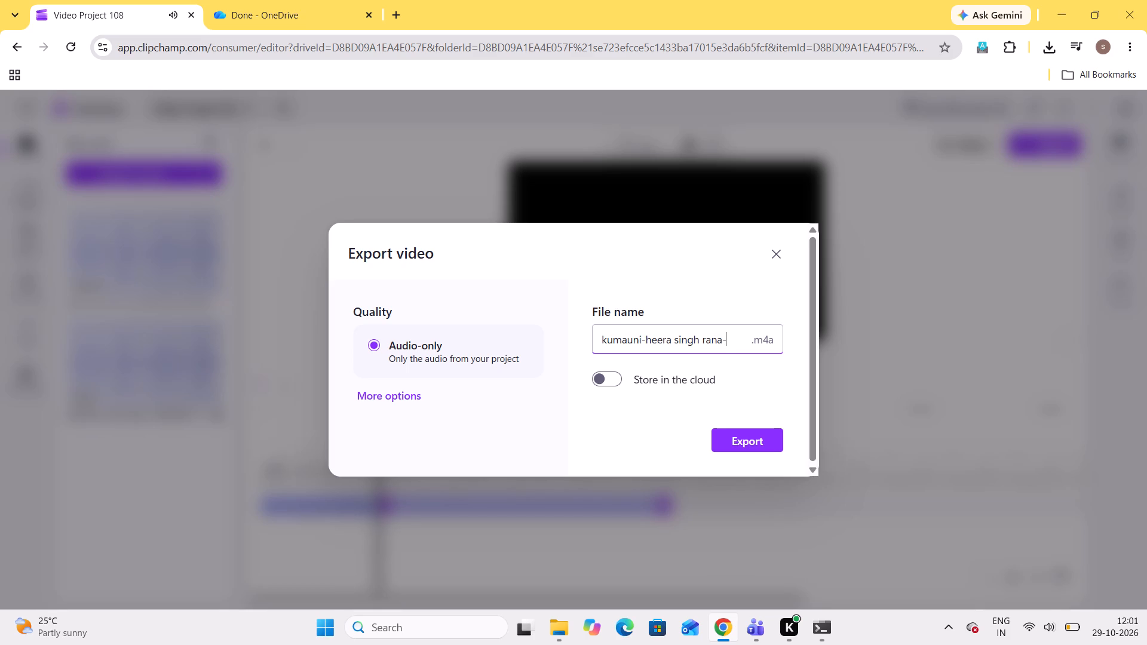
{"action": "type", "text": "ajkl h"}
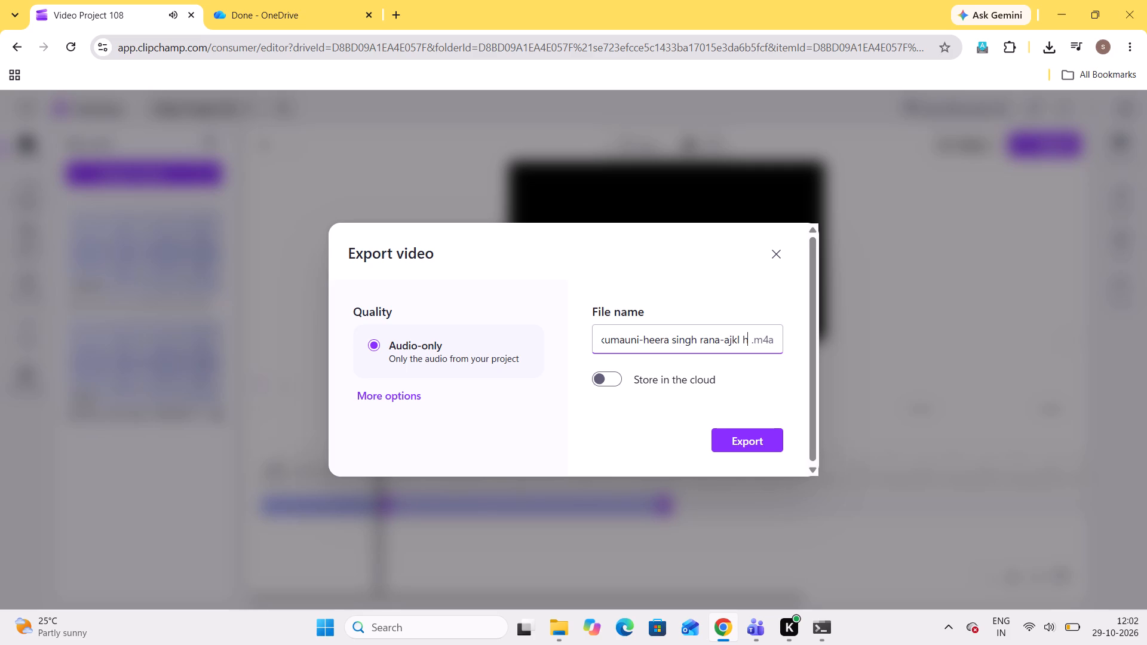
{"action": "type", "text": "ere jawna"}
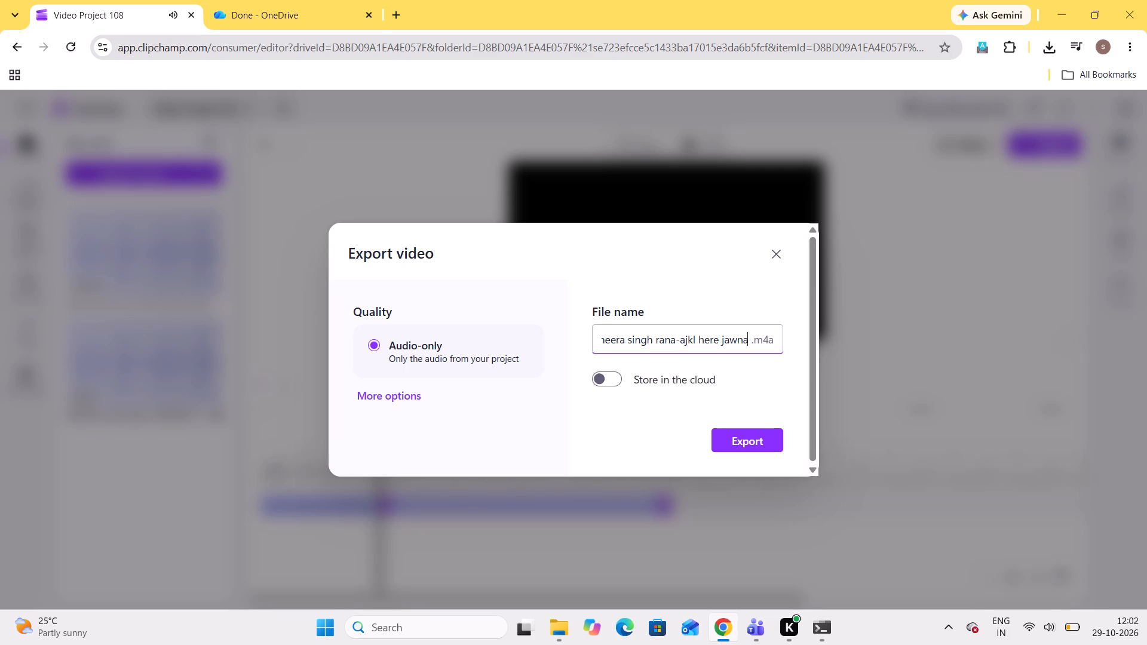
{"action": "key", "text": "BackSpace"}
{"action": "key", "text": "BackSpace"}
{"action": "key", "text": "BackSpace"}
{"action": "key", "text": "BackSpace"}
{"action": "key", "text": "BackSpace"}
{"action": "key", "text": "BackSpace"}
{"action": "key", "text": "BackSpace"}
{"action": "key", "text": "BackSpace"}
{"action": "key", "text": "BackSpace"}
{"action": "key", "text": "BackSpace"}
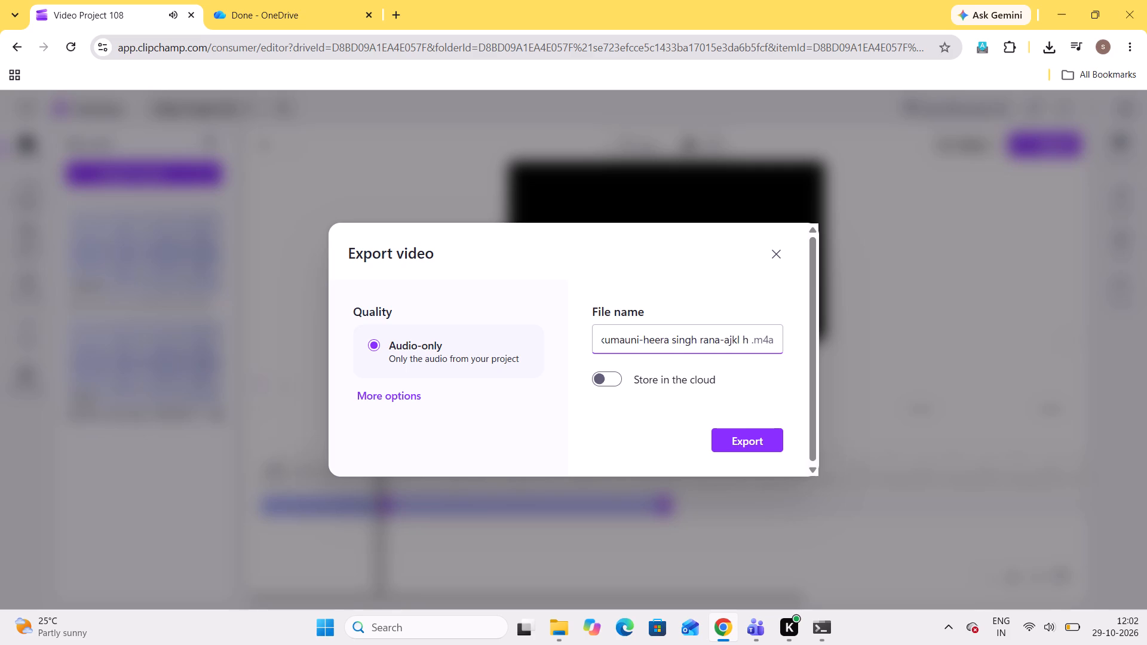
{"action": "key", "text": "BackSpace"}
{"action": "key", "text": "BackSpace"}
{"action": "key", "text": "BackSpace"}
{"action": "key", "text": "BackSpace"}
{"action": "key", "text": "BackSpace"}
{"action": "type", "text": "myr nyoli parana"}
{"action": "left_click", "coordinate": [931, 199]}
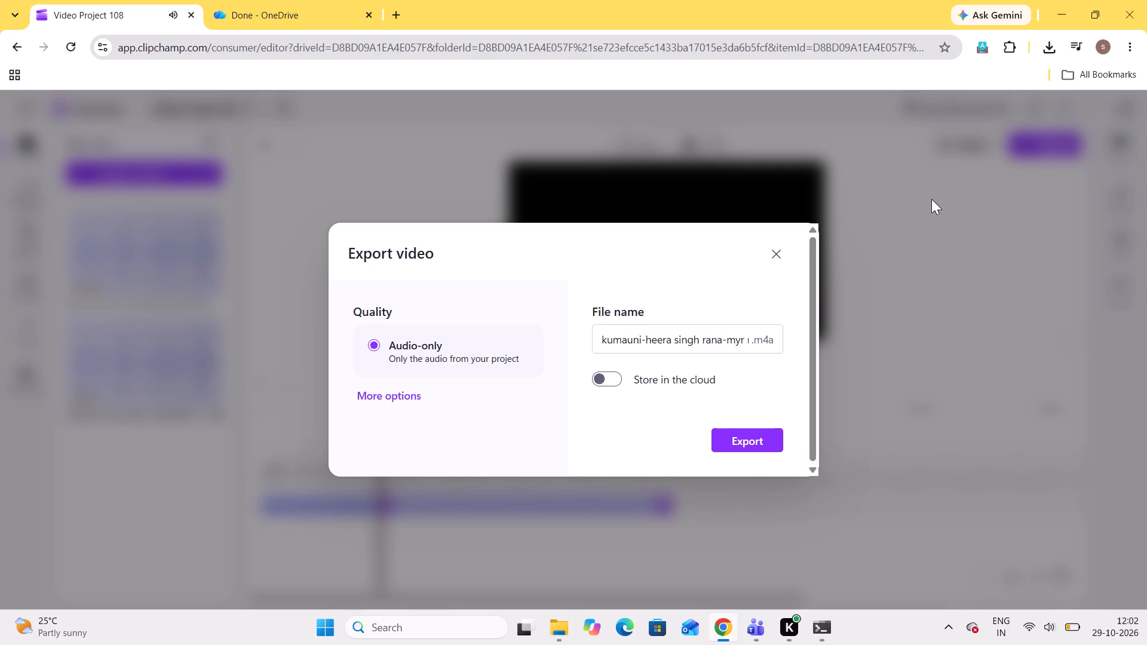
Seek through the playing song from about 0:29:48 to its end, pause, and split the akashvani-dehradun audio at 0:32:00.
{"action": "left_click", "coordinate": [388, 415]}
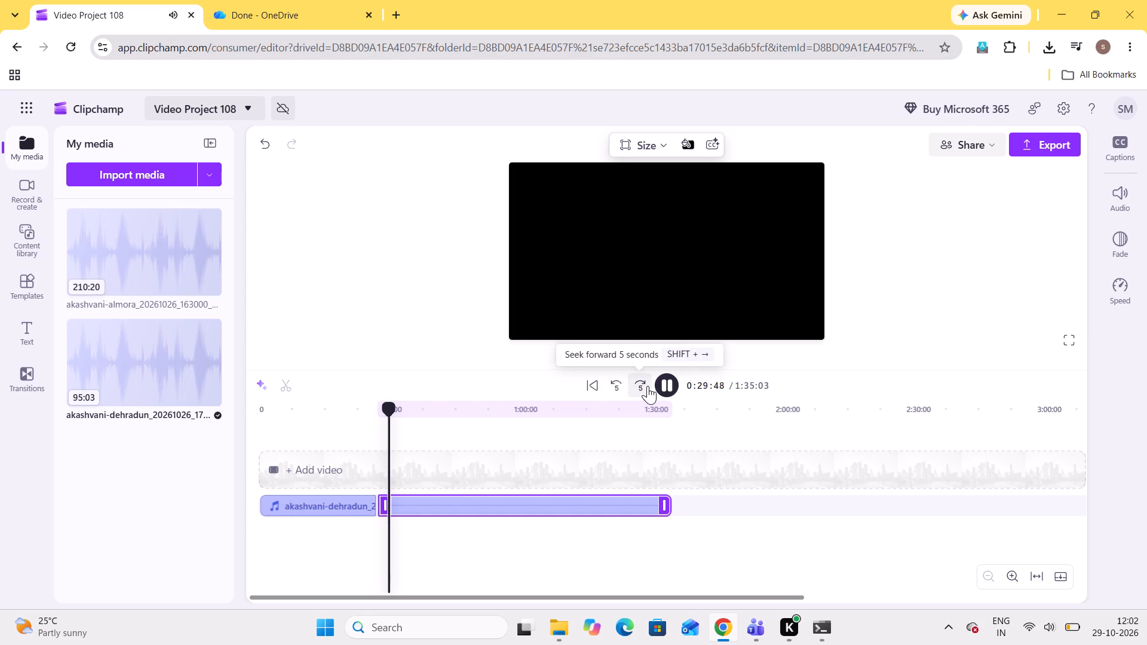
{"action": "left_click", "coordinate": [648, 386]}
{"action": "left_click", "coordinate": [648, 386]}
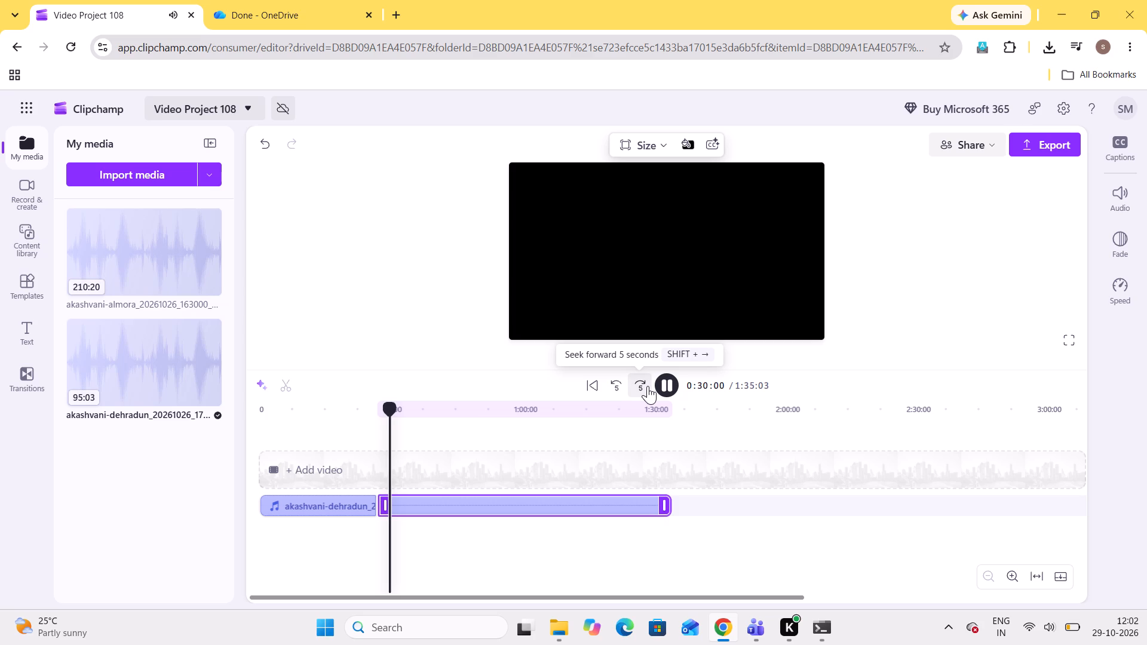
{"action": "double_click", "coordinate": [648, 386]}
{"action": "triple_click", "coordinate": [648, 386]}
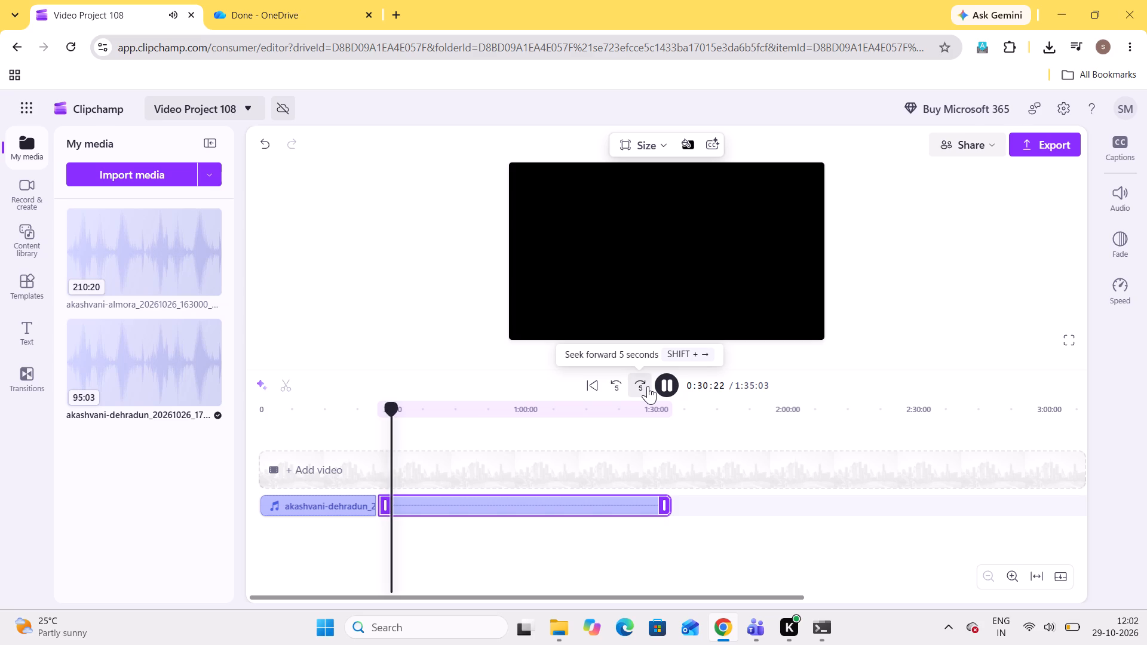
{"action": "left_click", "coordinate": [648, 386]}
{"action": "triple_click", "coordinate": [648, 386]}
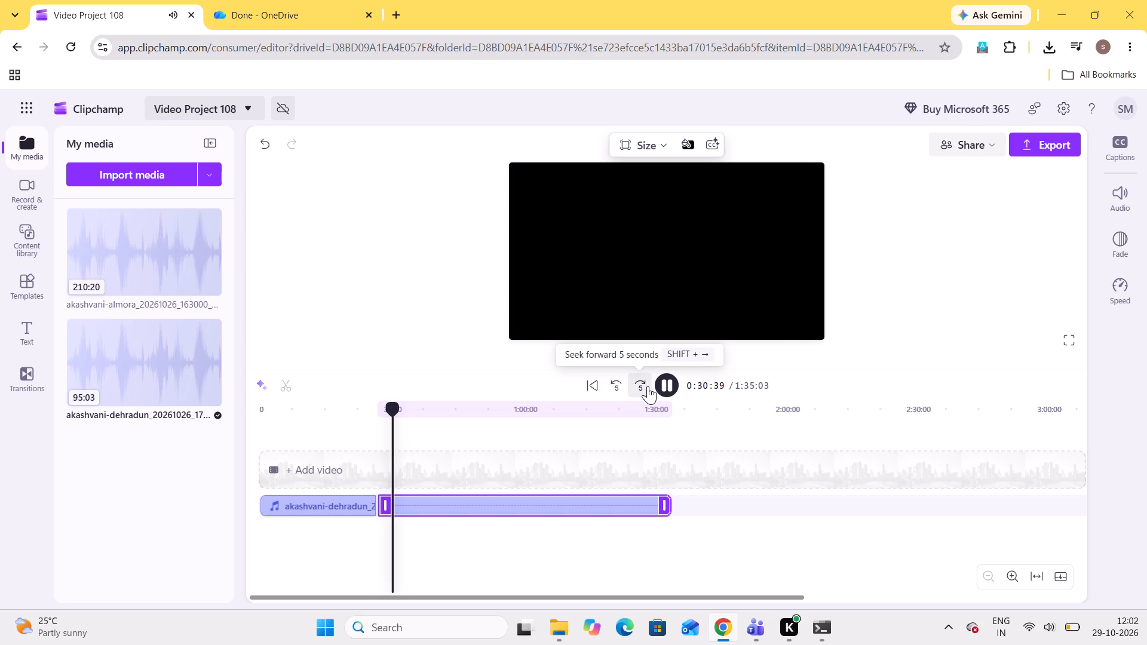
{"action": "triple_click", "coordinate": [648, 386]}
{"action": "triple_click", "coordinate": [648, 386]}
{"action": "triple_click", "coordinate": [648, 386]}
{"action": "triple_click", "coordinate": [648, 386]}
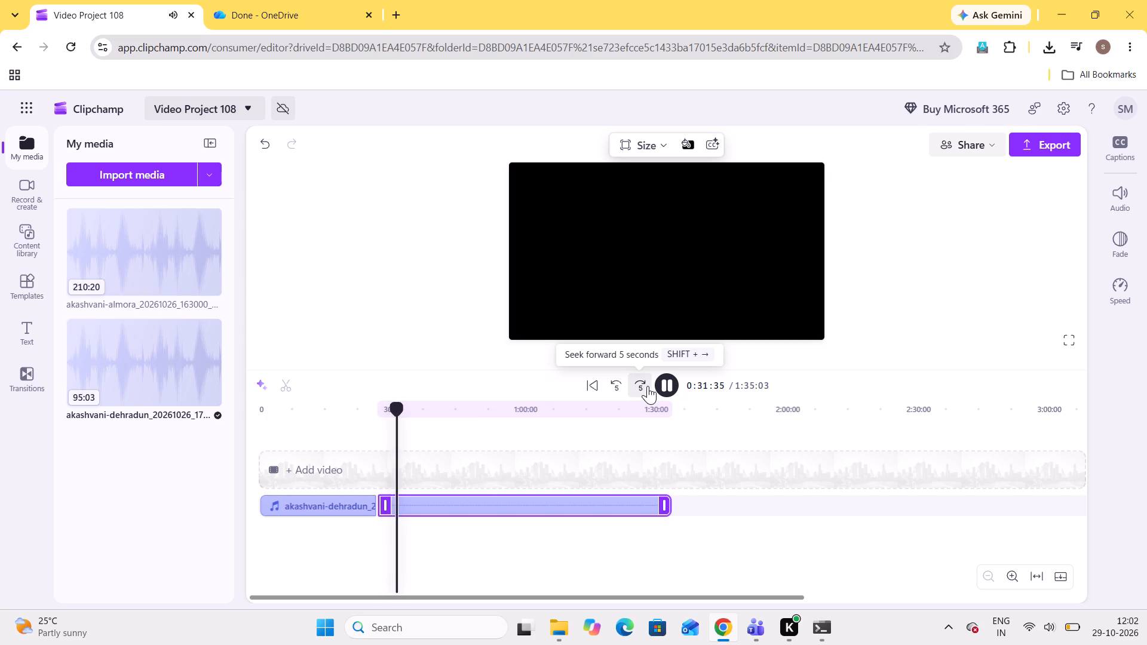
{"action": "triple_click", "coordinate": [648, 386]}
{"action": "double_click", "coordinate": [648, 386]}
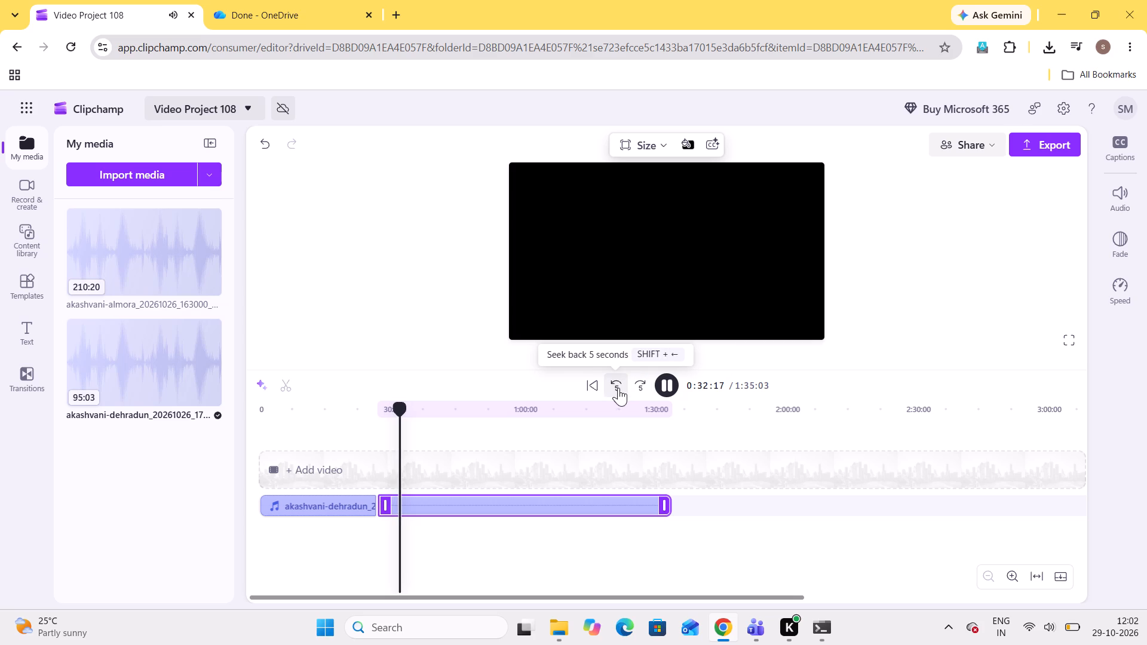
{"action": "double_click", "coordinate": [618, 388]}
{"action": "double_click", "coordinate": [618, 388]}
{"action": "left_click", "coordinate": [618, 388]}
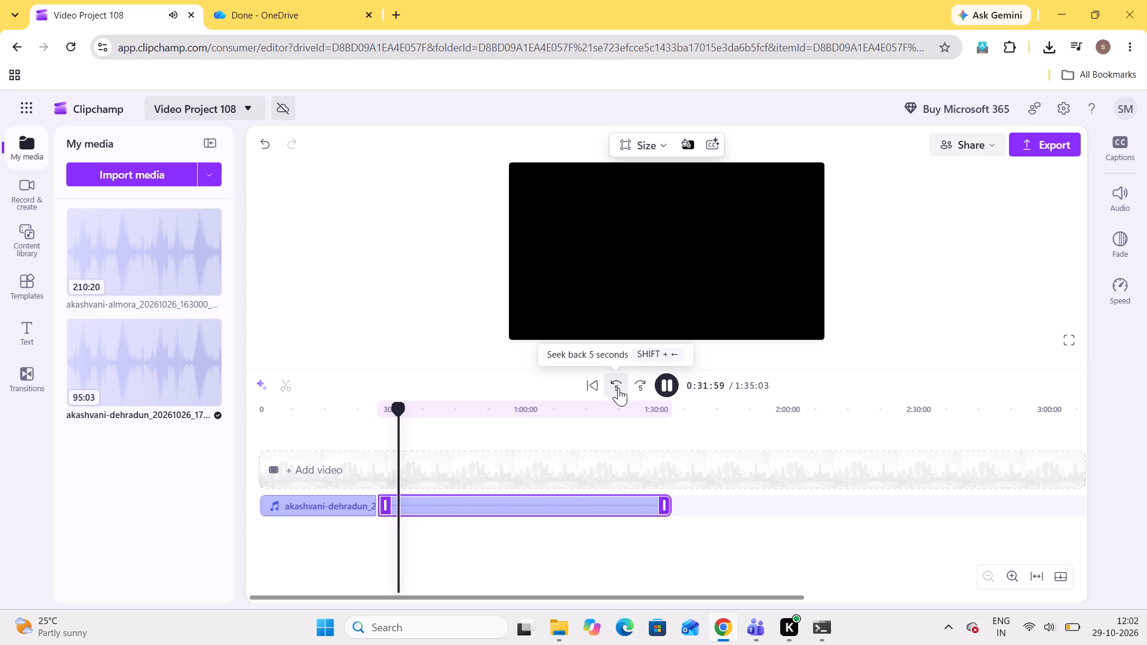
{"action": "left_click", "coordinate": [663, 385]}
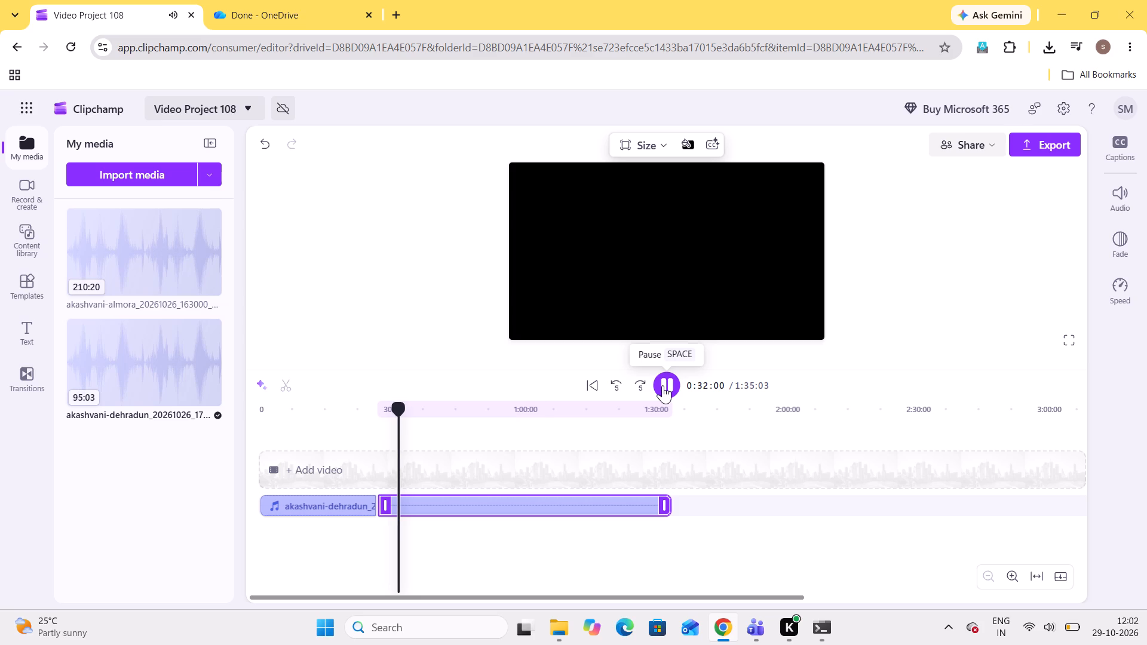
{"action": "left_click", "coordinate": [285, 379]}
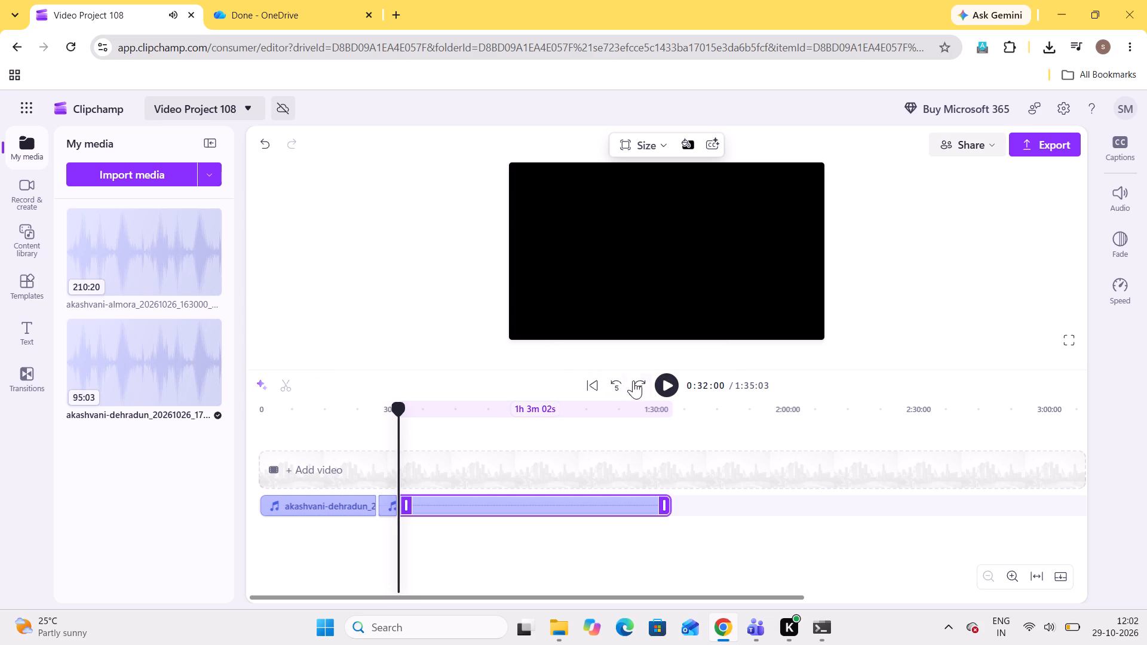
Delete the akashvani-dehradun audio after and before the split-out song, and close the gap left at the timeline's start.
{"action": "key", "text": "Delete"}
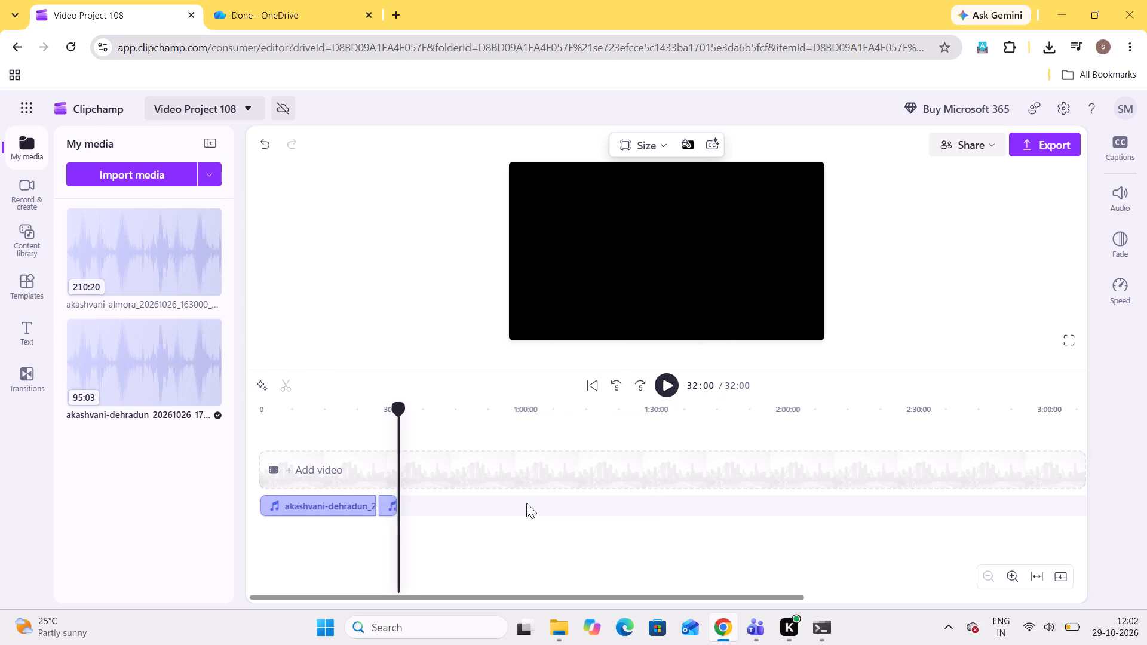
{"action": "left_click", "coordinate": [351, 502]}
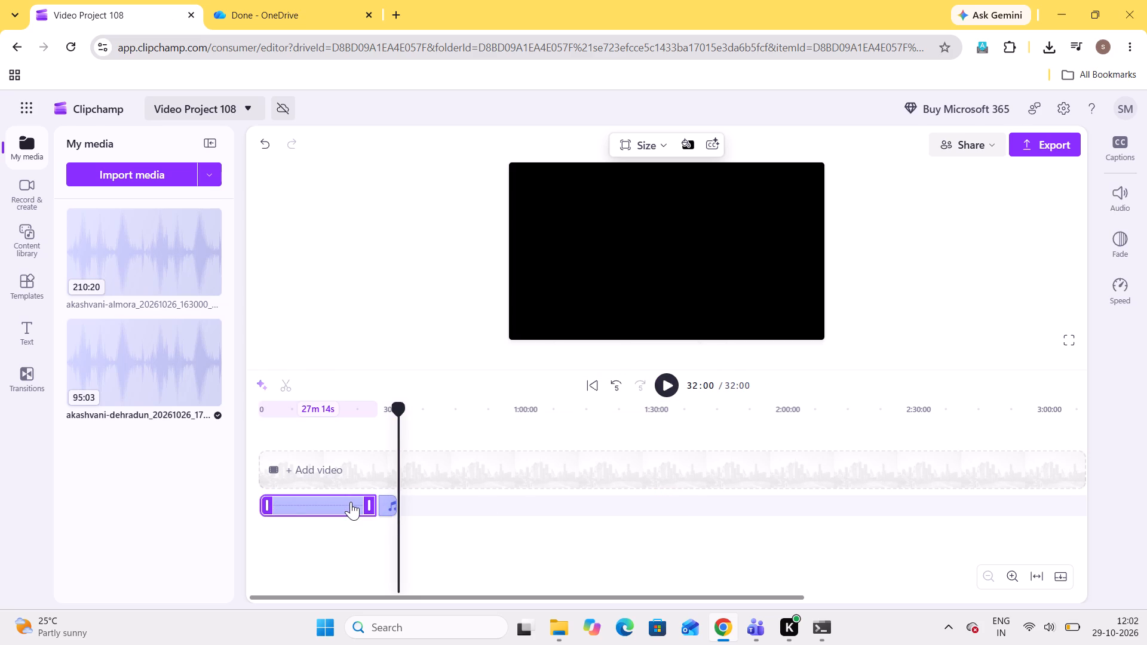
{"action": "key", "text": "Delete"}
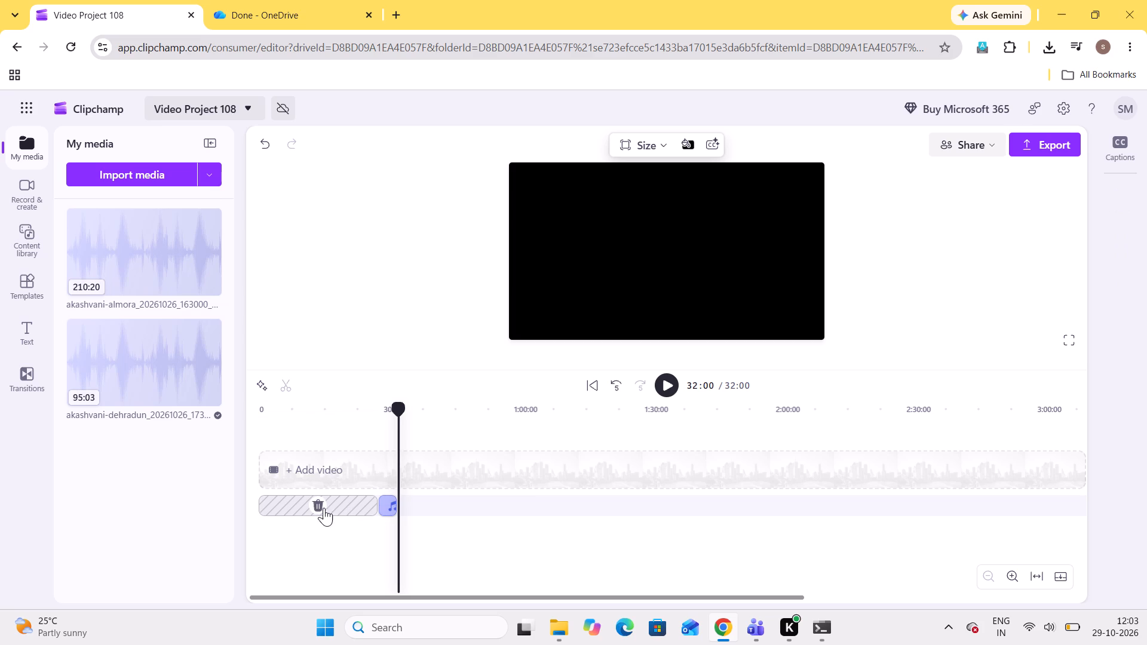
{"action": "left_click", "coordinate": [323, 506]}
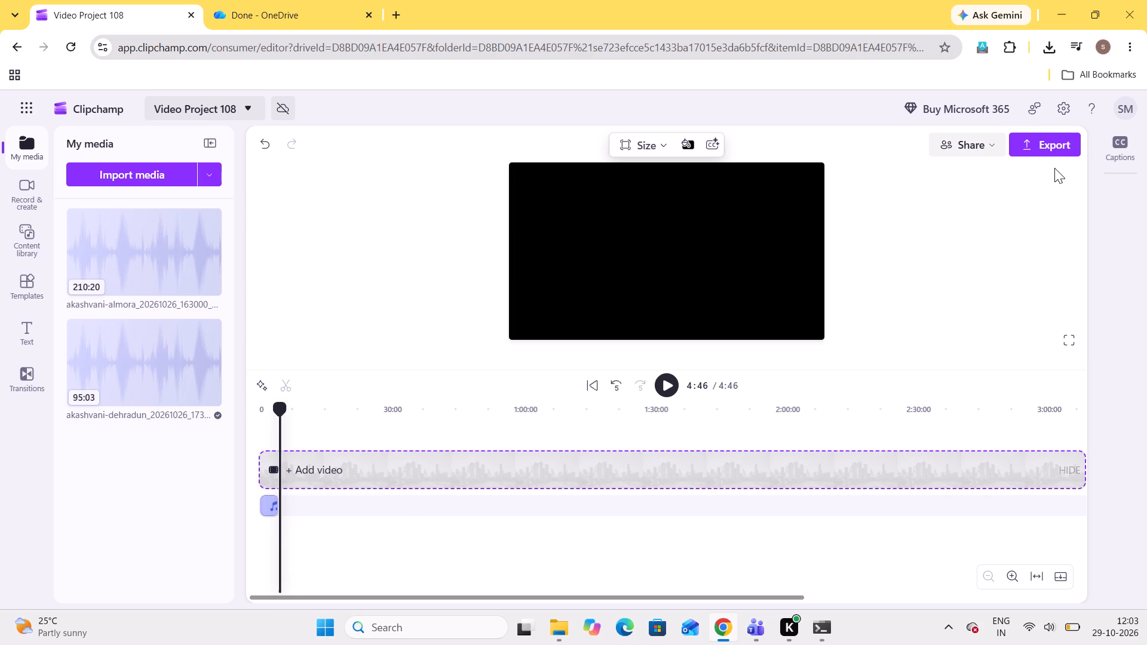
Export the song as kumauni-heera singh rana-myr nyoli parana.m4a and save it in Downloads > 29-10-2026 > akashvani-dehradun_20261026_173000.
{"action": "left_click", "coordinate": [1048, 153]}
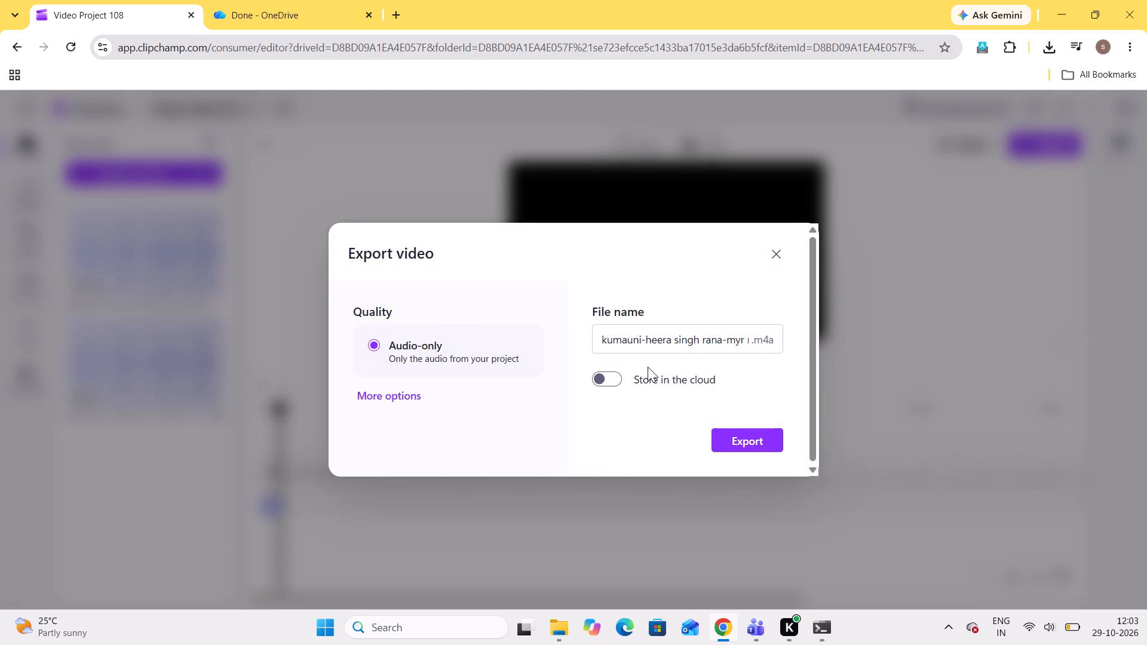
{"action": "left_click", "coordinate": [746, 432]}
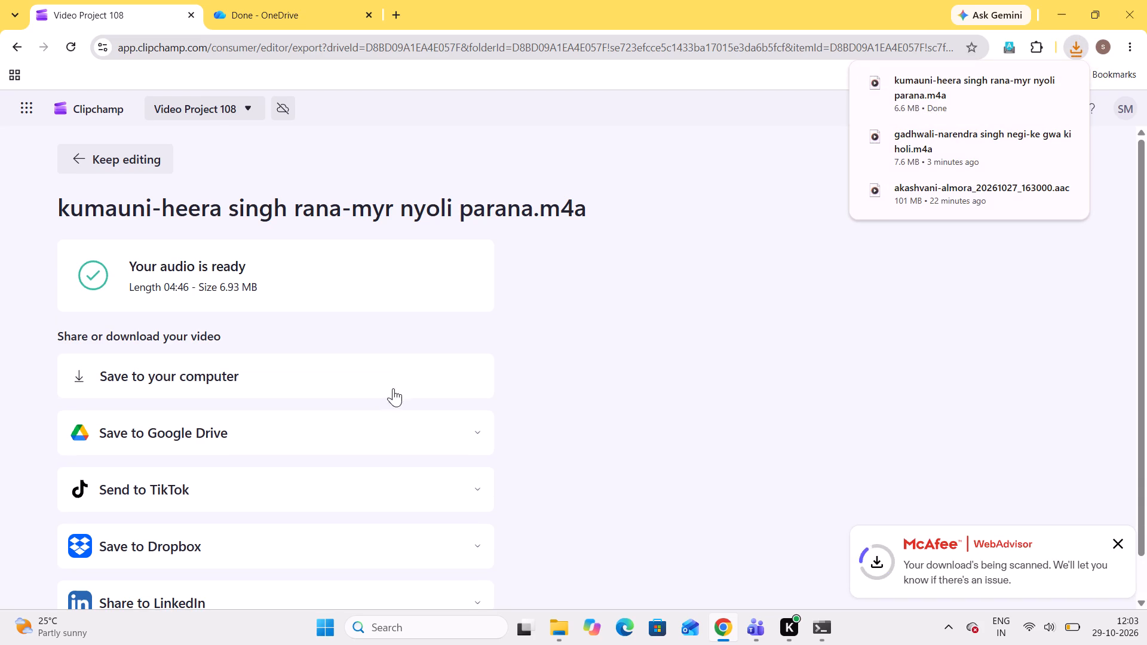
{"action": "left_click", "coordinate": [397, 383]}
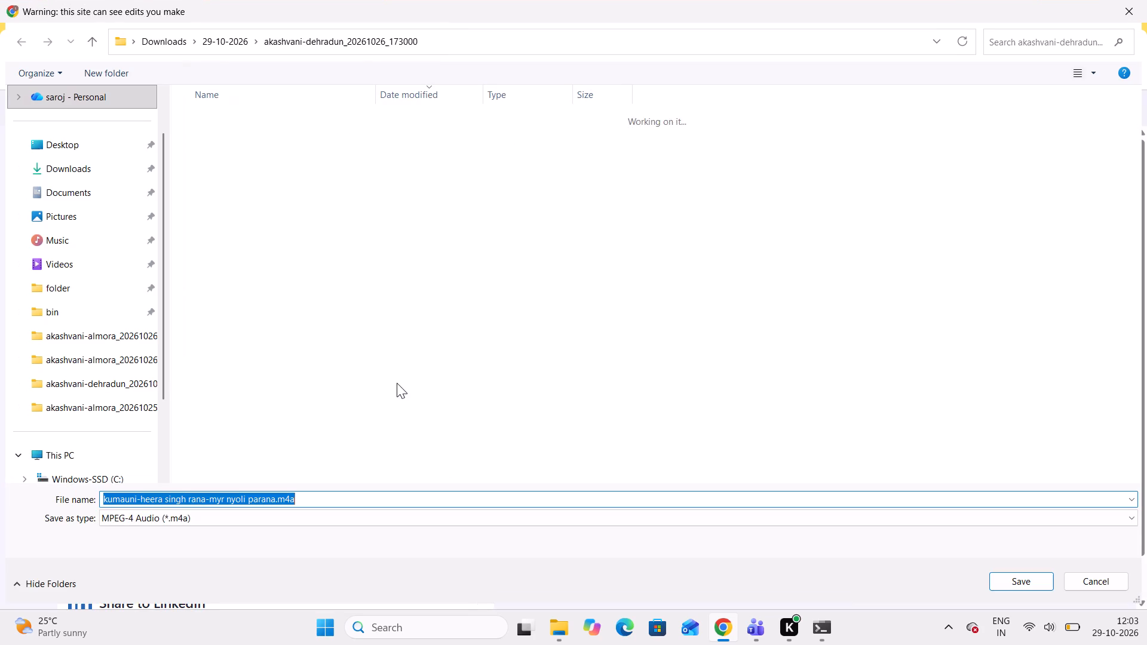
{"action": "left_click", "coordinate": [1011, 589]}
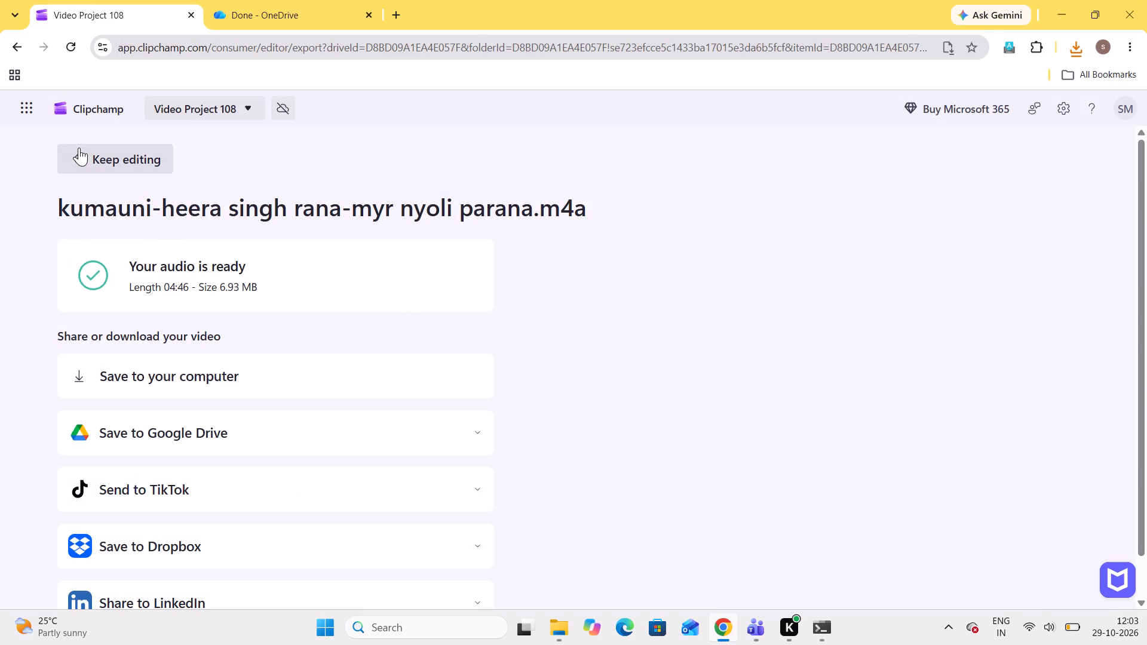
Return to editing, delete the exported song clip, and place the full akashvani-dehradun_20261026_173000 recording on the timeline again.
{"action": "left_click", "coordinate": [75, 154]}
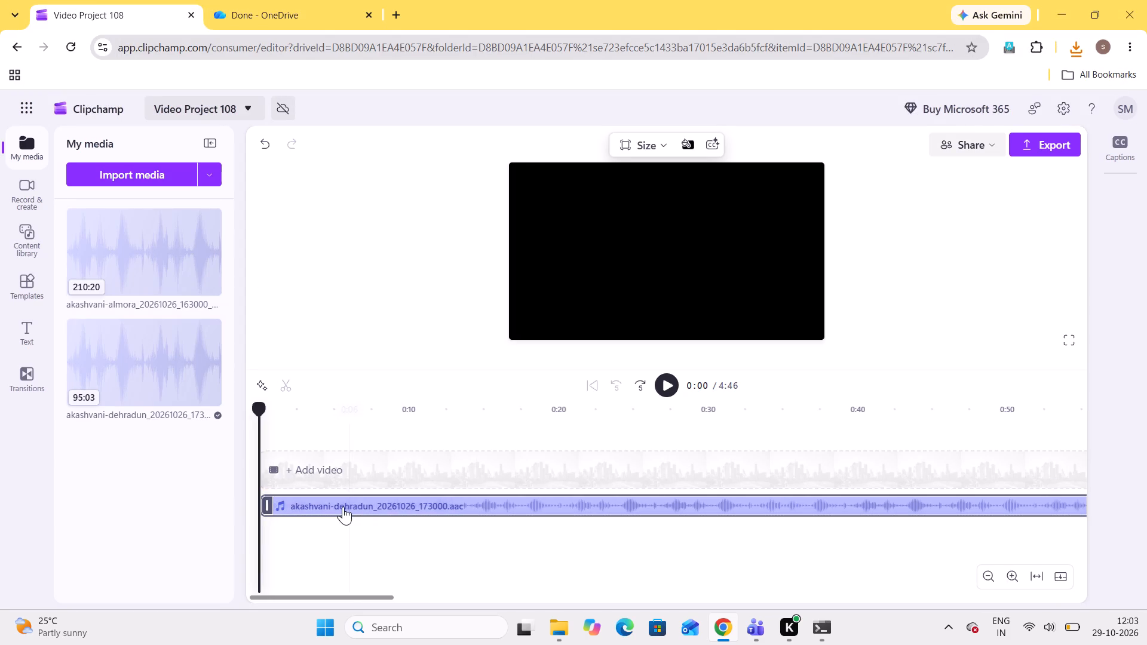
{"action": "left_click", "coordinate": [343, 506]}
{"action": "key", "text": "Delete"}
{"action": "left_click_drag", "start_coordinate": [154, 360], "coordinate": [398, 526]}
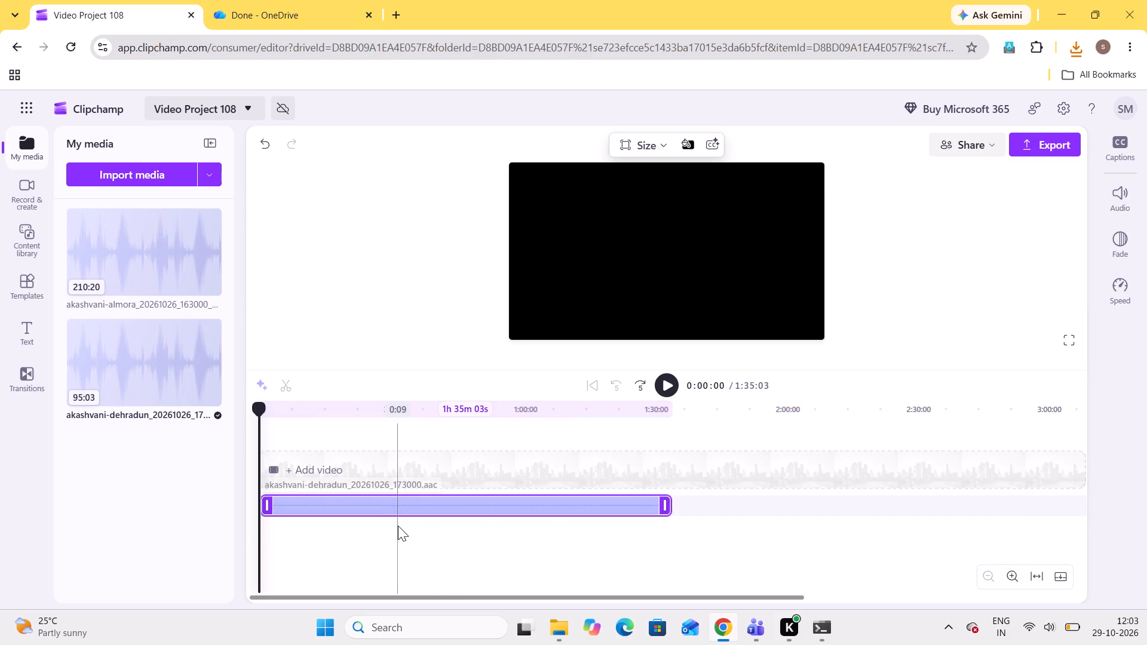
Play the akashvani-dehradun recording from 0:21:56, skip forward and back to locate the next song, and pause at 0:27:37.
{"action": "left_click", "coordinate": [354, 466]}
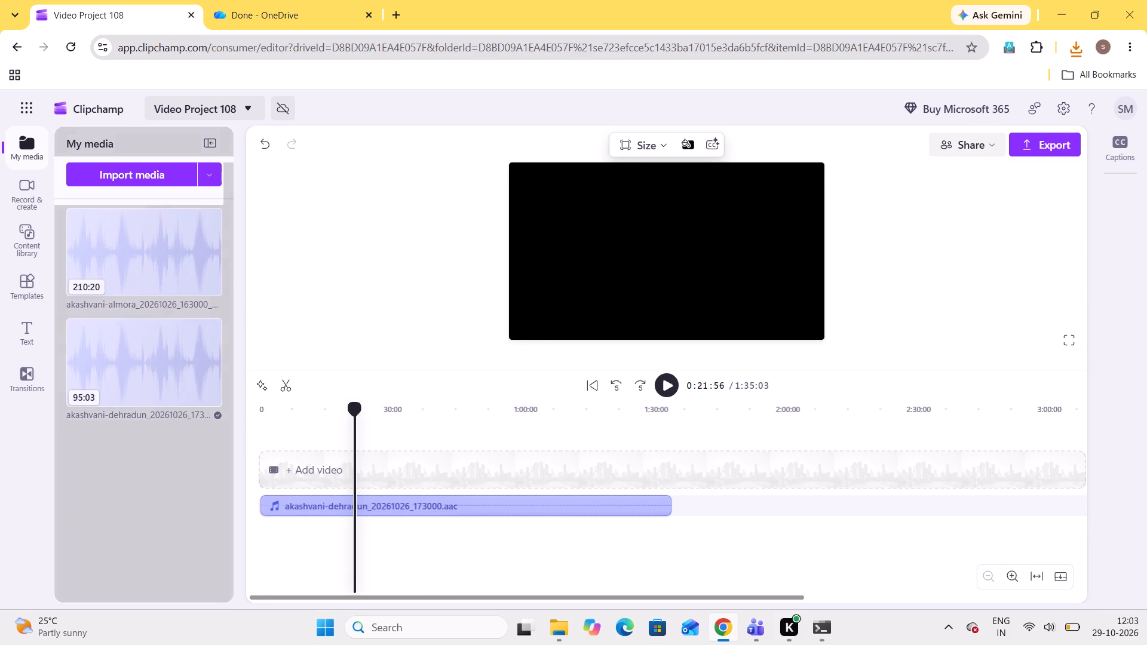
{"action": "left_click", "coordinate": [663, 383]}
{"action": "key", "text": "Right"}
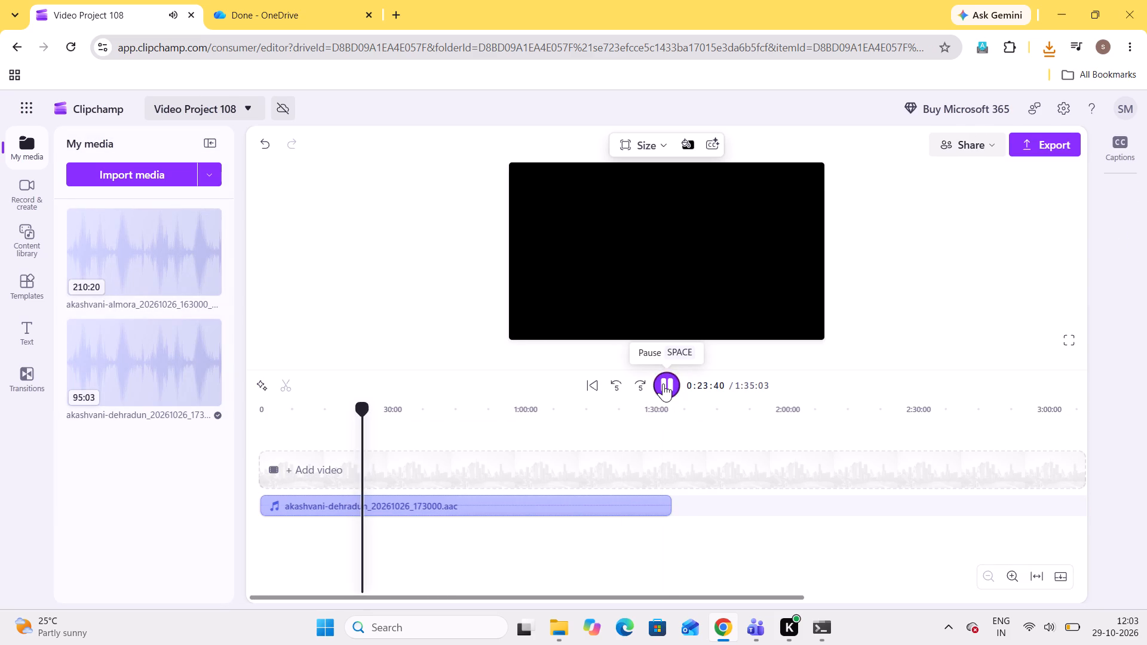
{"action": "key", "text": "Right"}
{"action": "key", "text": "Left"}
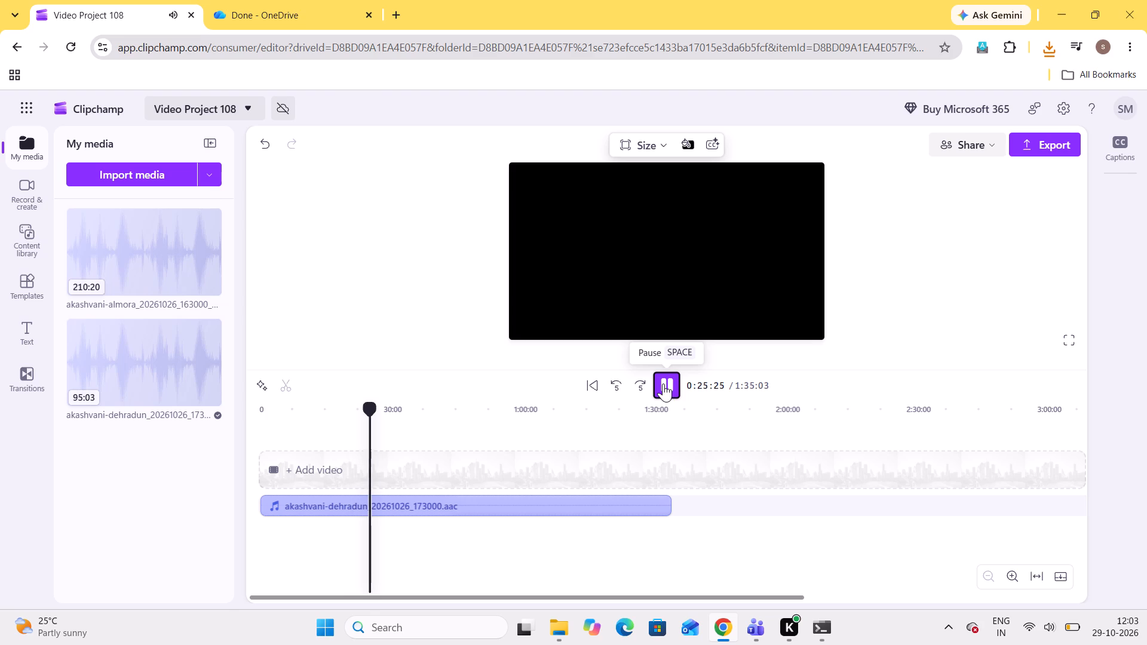
{"action": "key", "text": "Left"}
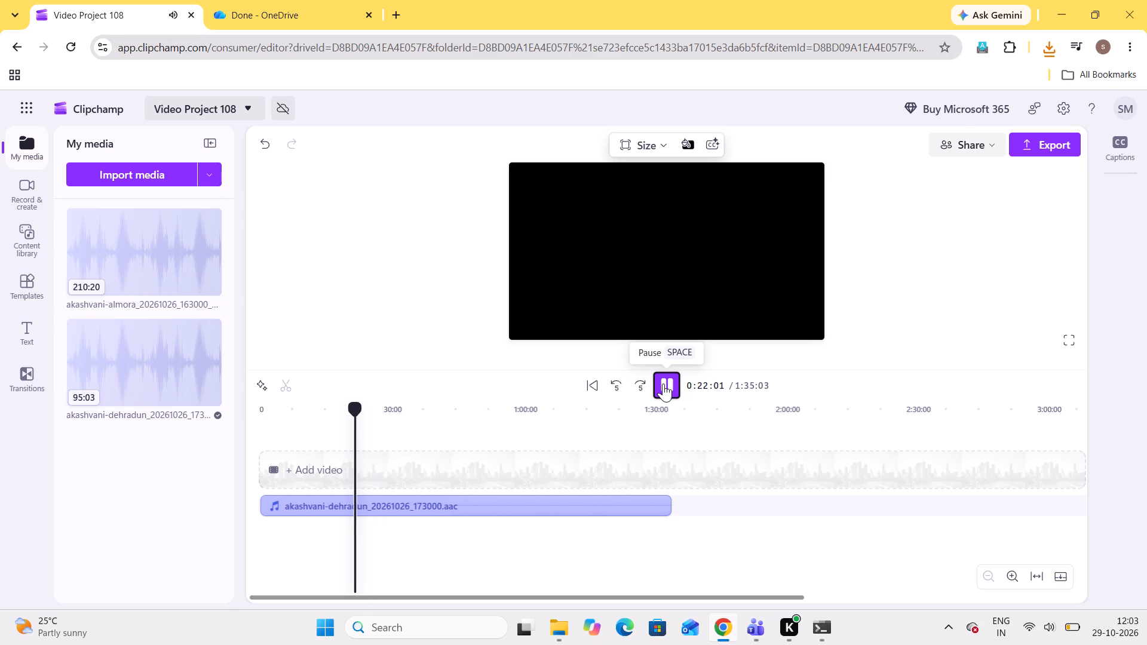
{"action": "key", "text": "Left"}
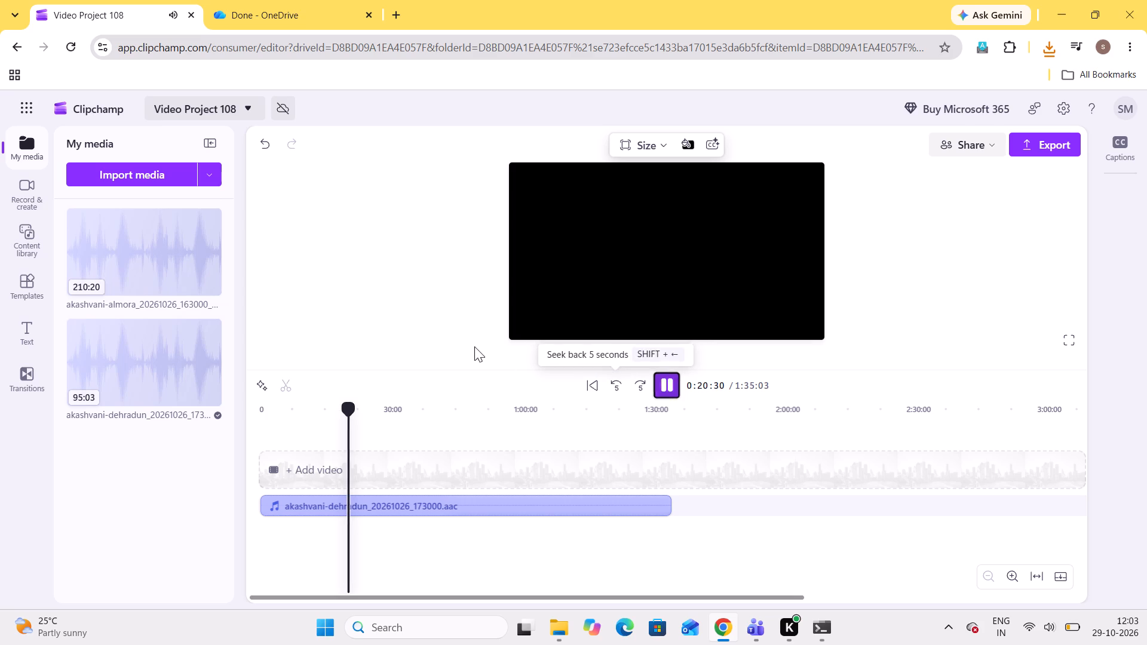
{"action": "left_click", "coordinate": [379, 428]}
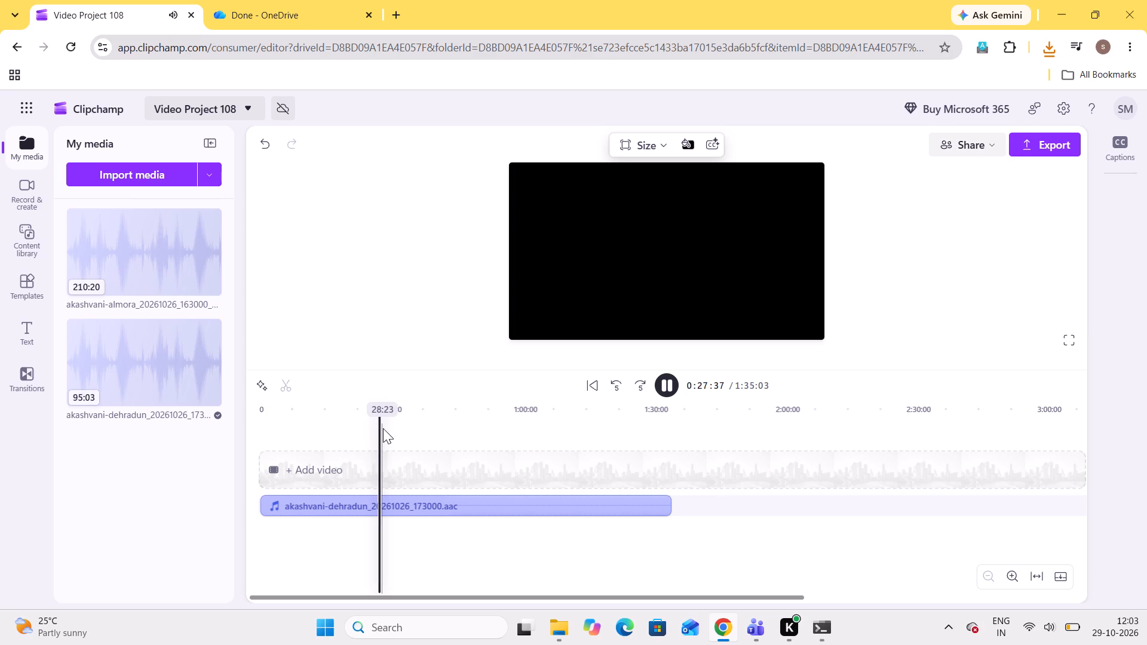
{"action": "key", "text": "space"}
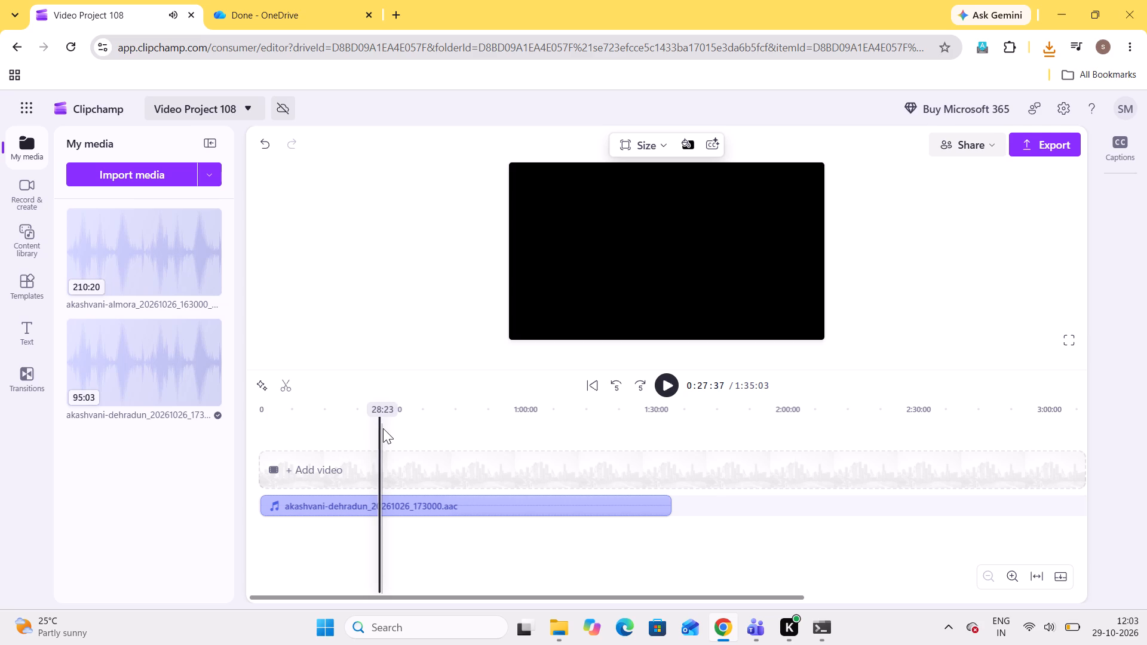
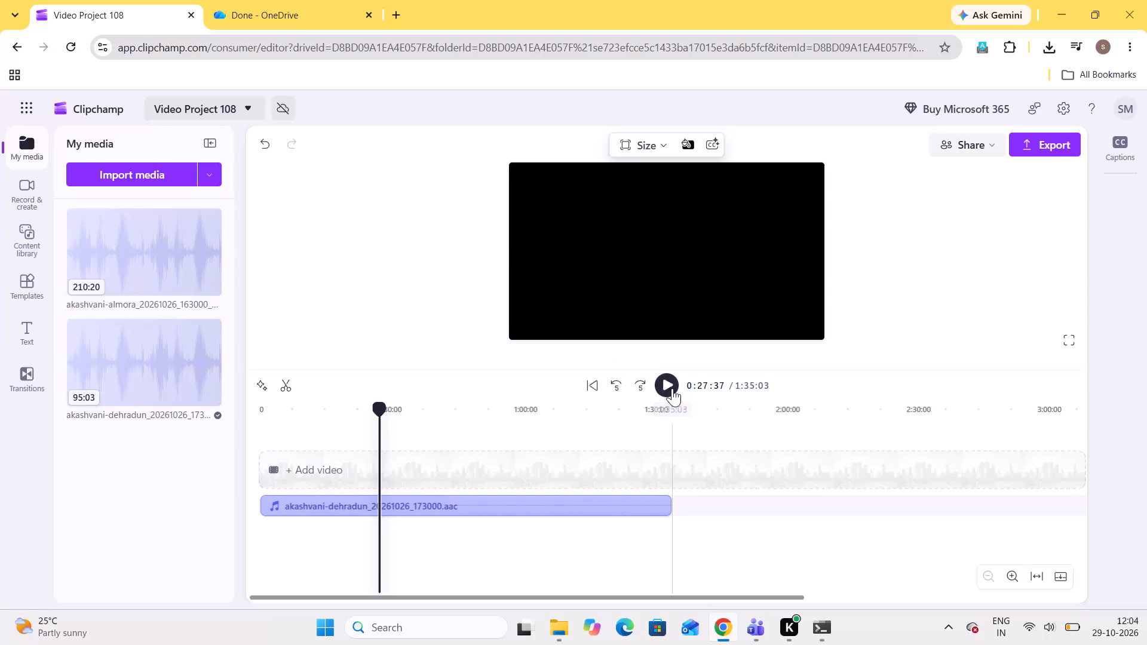
Play the akashvani-dehradun recording onward from 0:27:37, pausing and resuming at 0:27:55 and 0:28:01 to listen for the song boundary.
{"action": "left_click", "coordinate": [670, 386]}
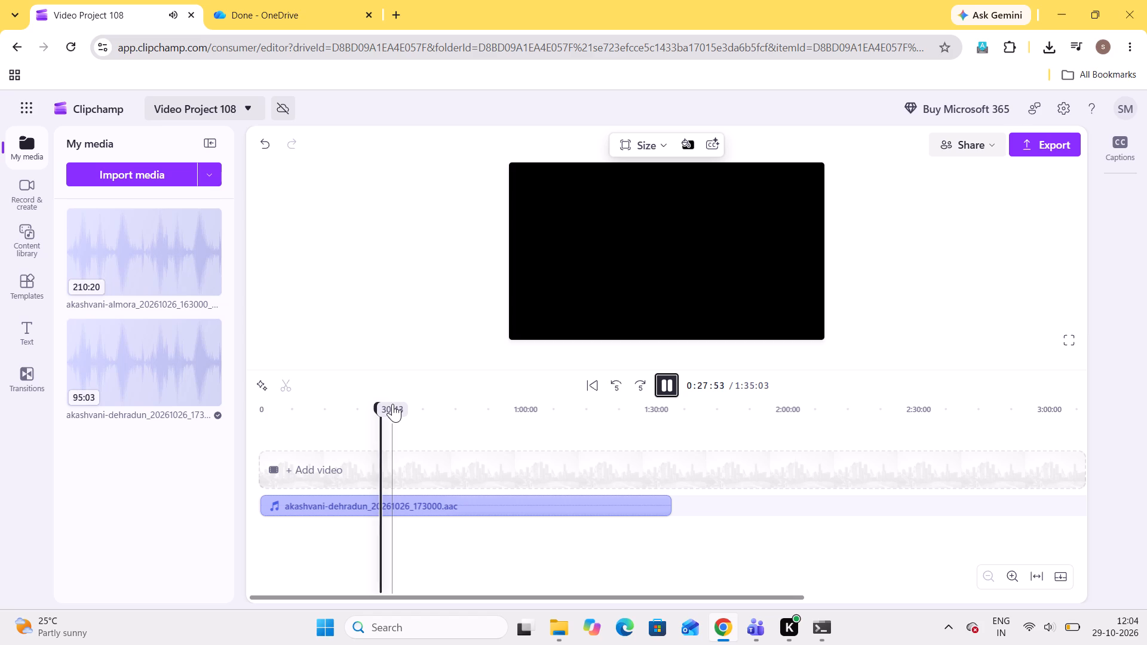
{"action": "key", "text": "space"}
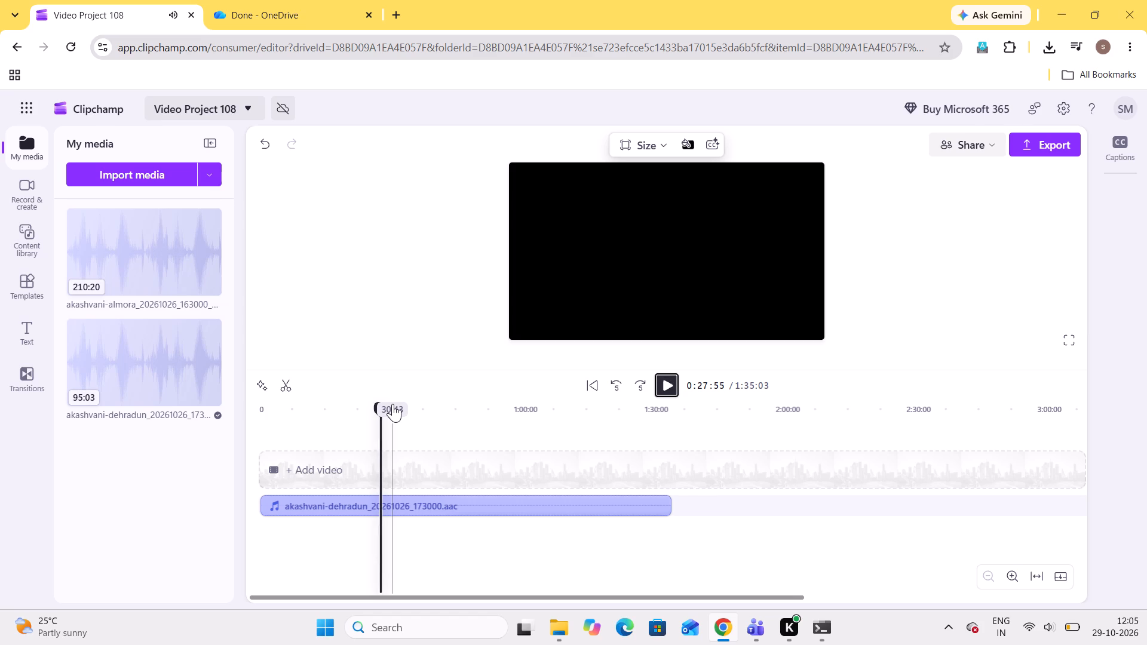
{"action": "key", "text": "space"}
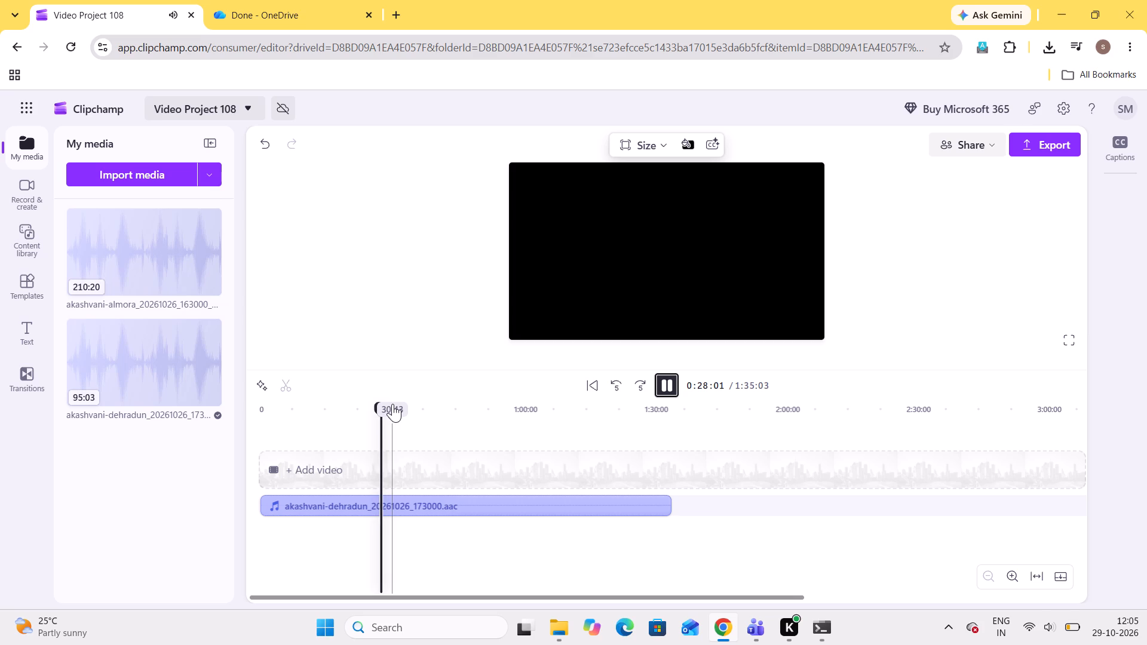
{"action": "key", "text": "space"}
{"action": "key", "text": "space"}
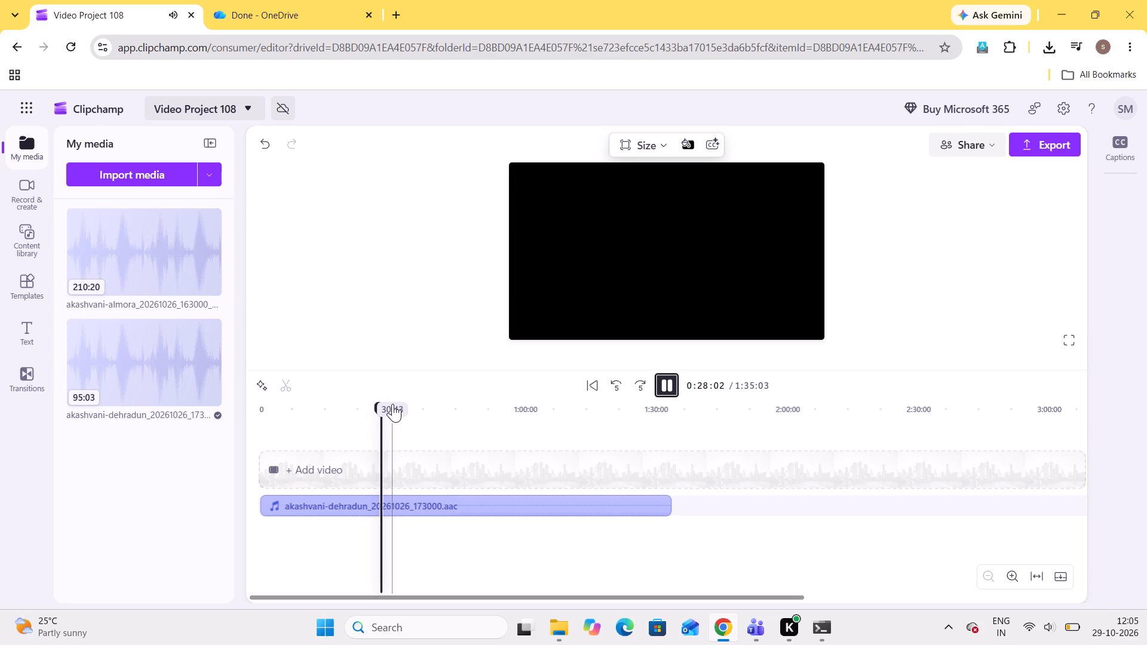
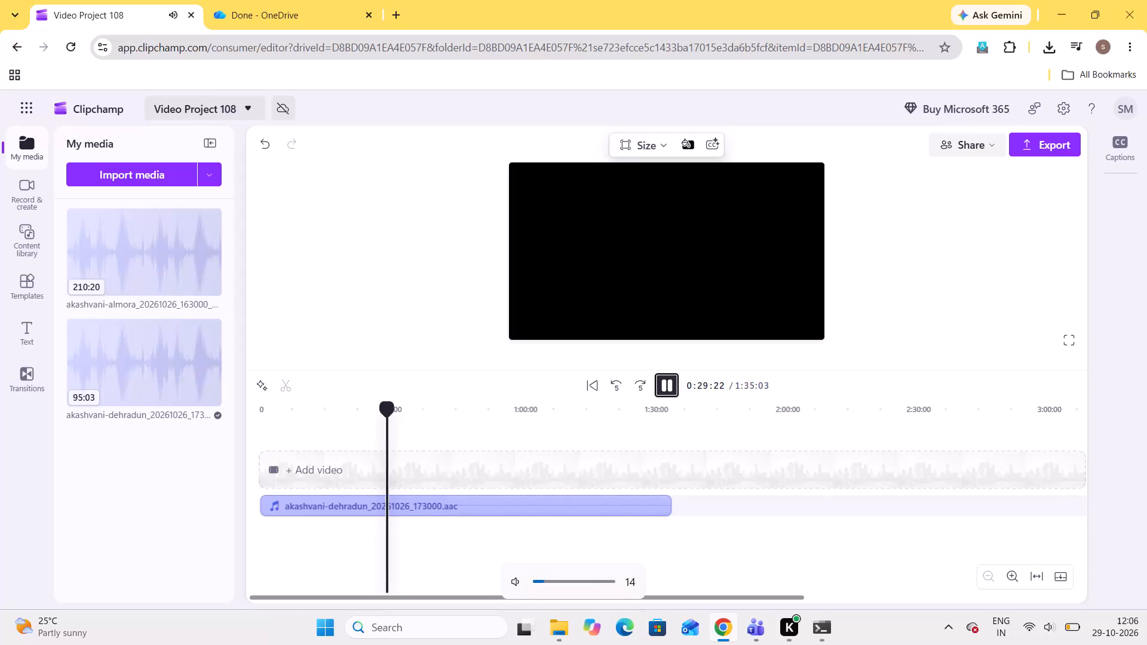
Skip forward through the akashvani-dehradun recording from 0:29:22, split it at 0:46:19, and resume playback.
{"action": "left_click", "coordinate": [400, 413]}
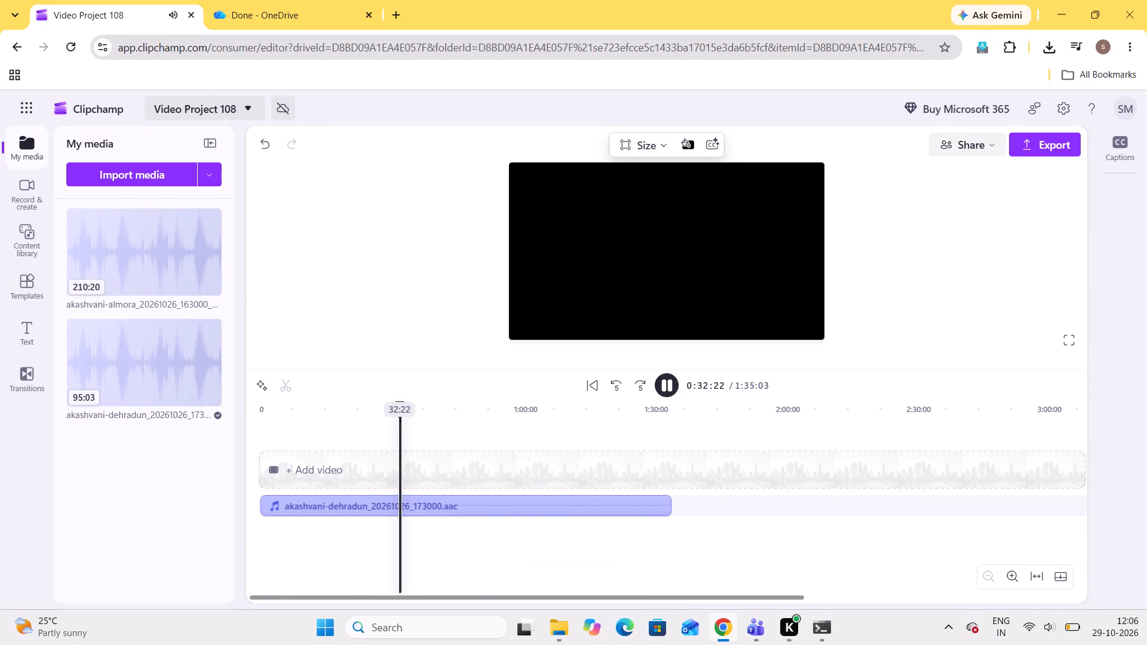
{"action": "left_click", "coordinate": [405, 413]}
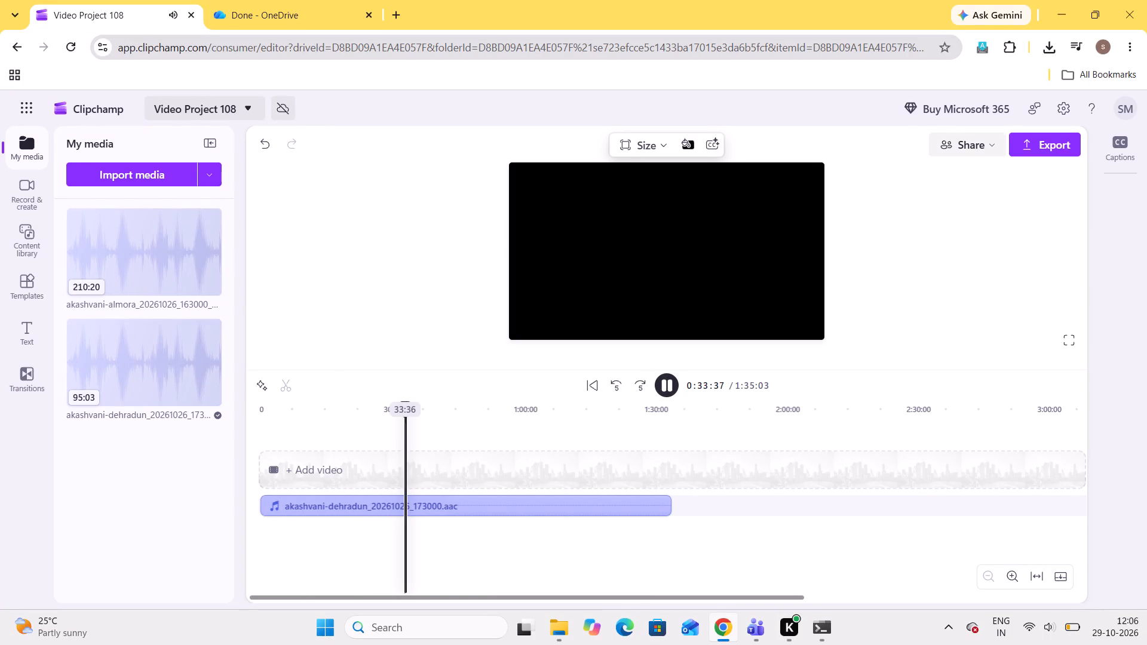
{"action": "key", "text": "Right"}
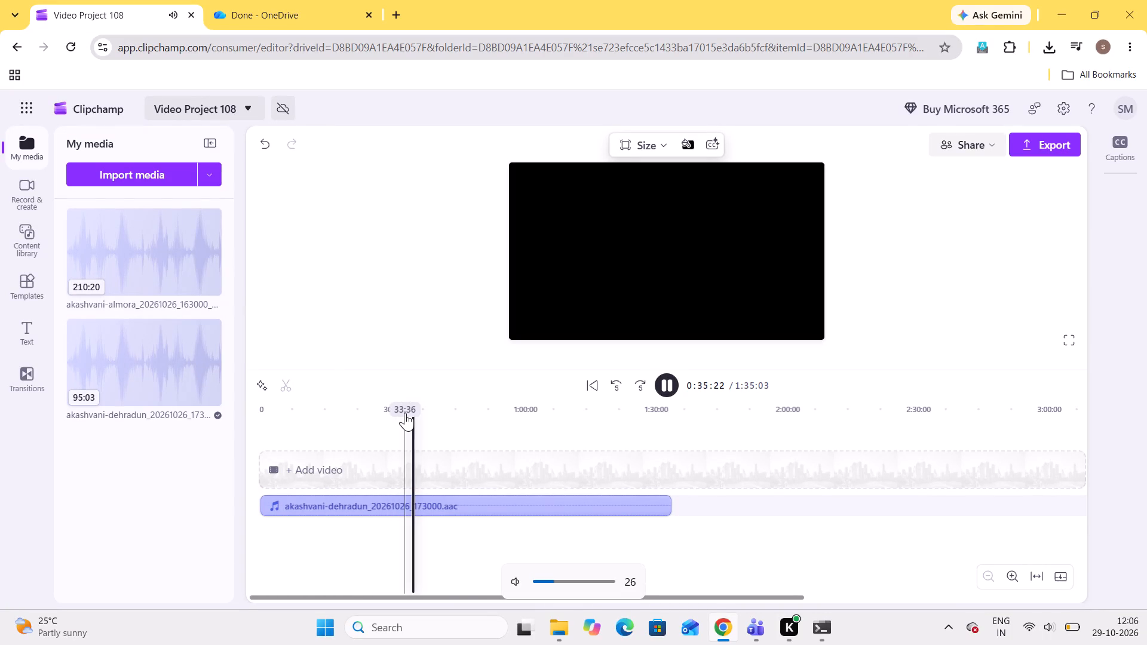
{"action": "key", "text": "Right"}
{"action": "key", "text": "Right"}
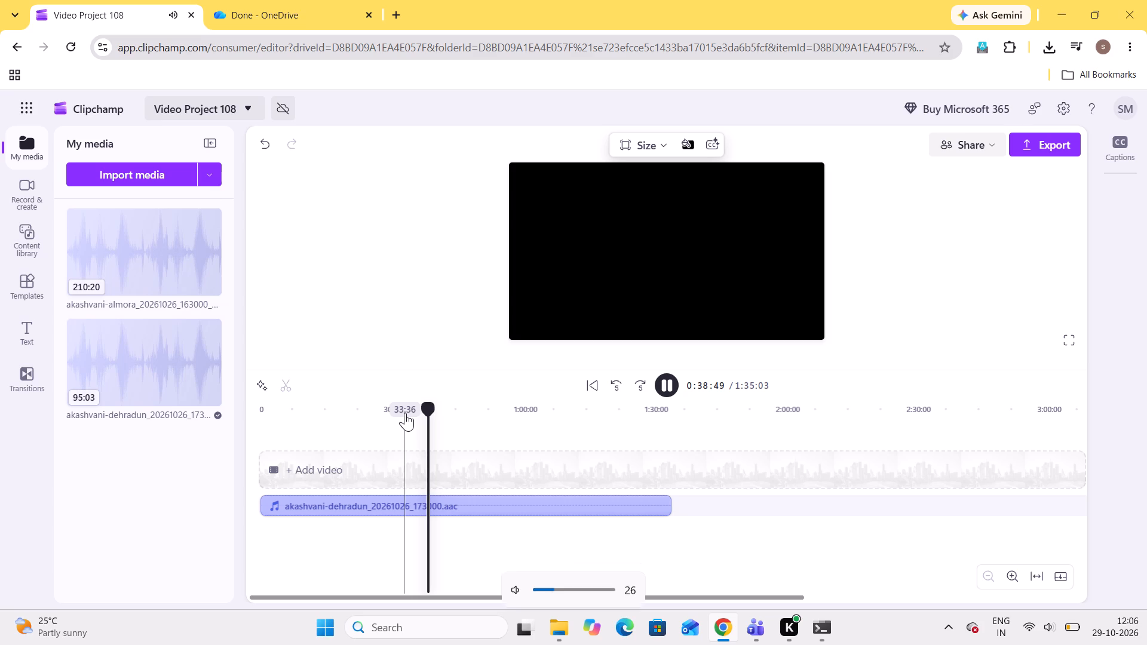
{"action": "key", "text": "Right"}
{"action": "key", "text": "Right"}
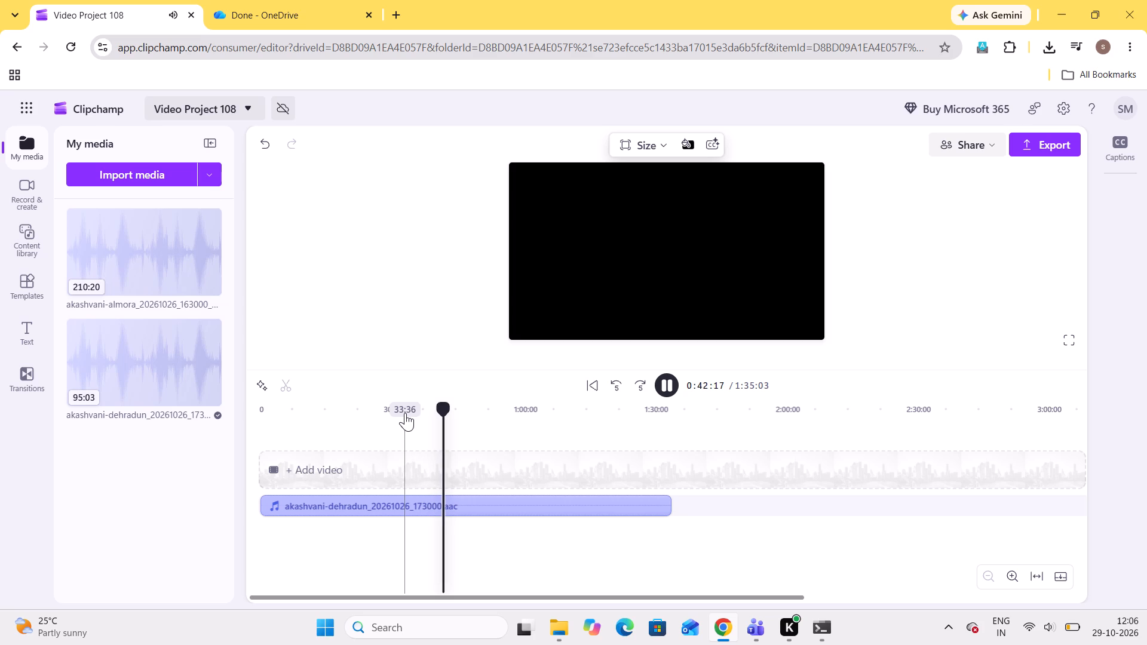
{"action": "key", "text": "Right"}
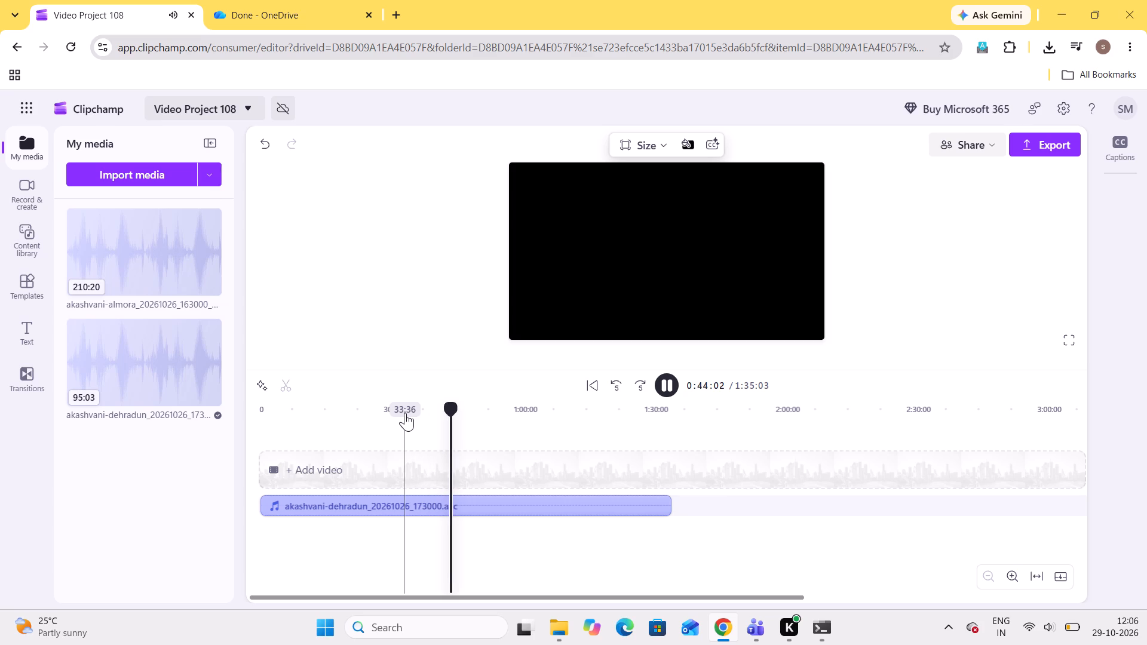
{"action": "key", "text": "Right"}
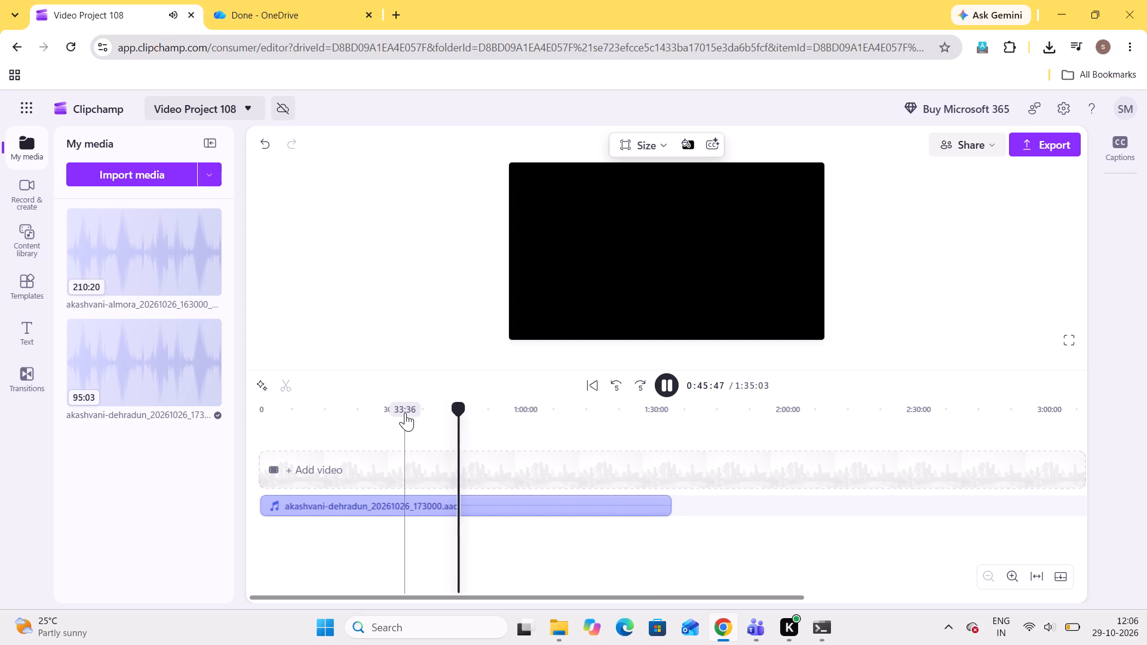
{"action": "key", "text": "Right"}
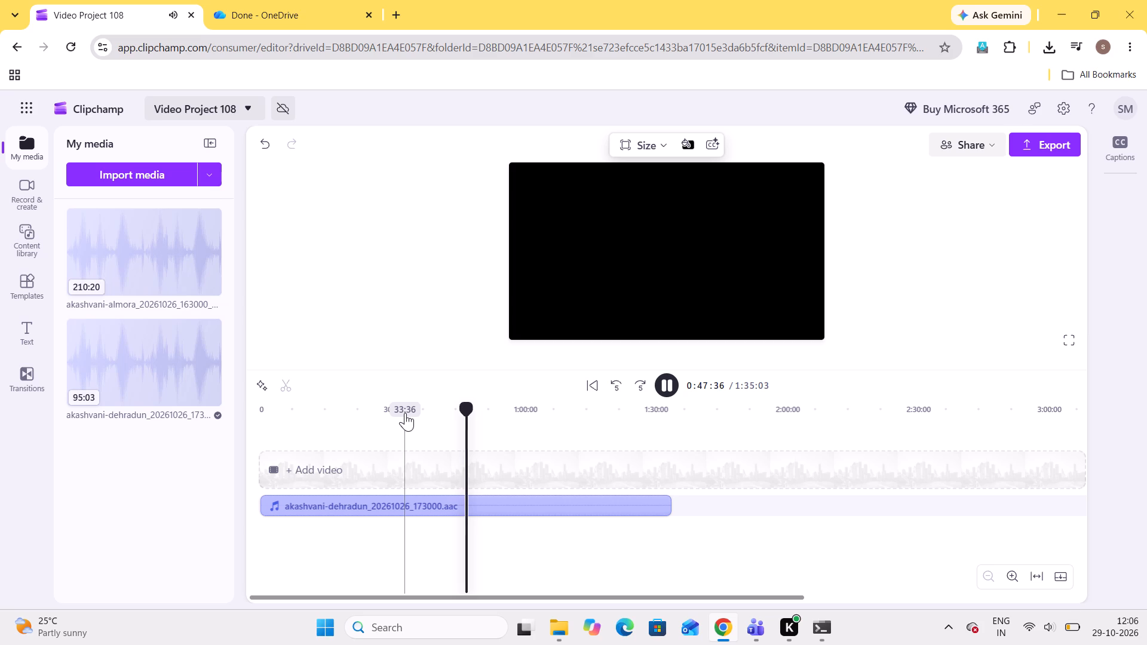
{"action": "key", "text": "Left"}
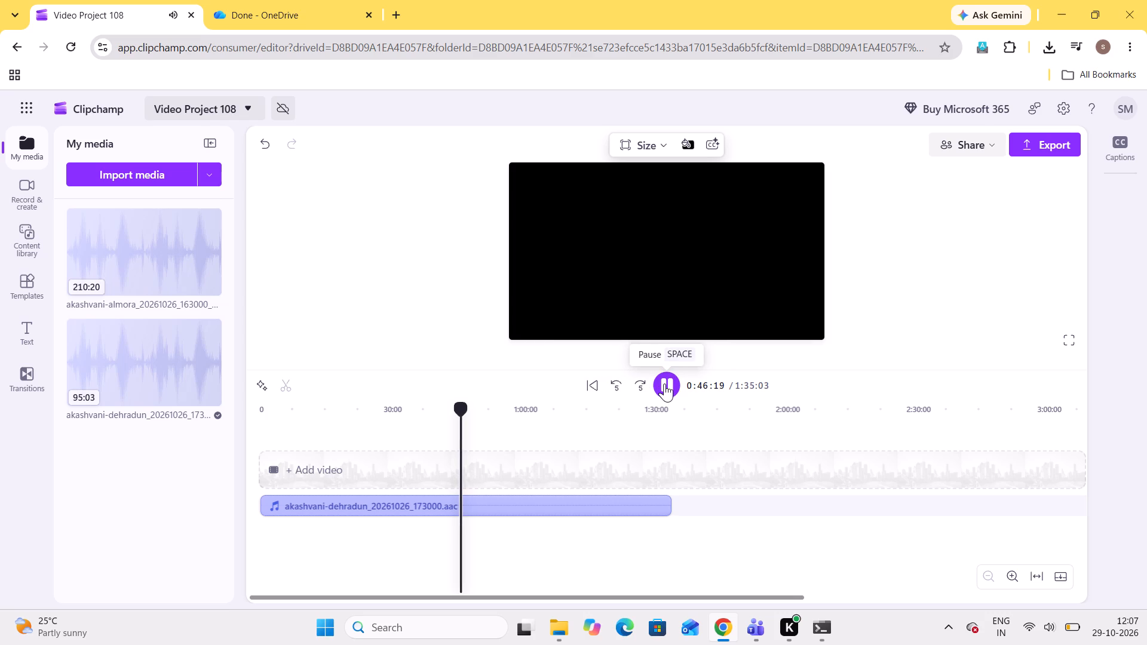
{"action": "left_click", "coordinate": [664, 383]}
{"action": "left_click", "coordinate": [280, 390]}
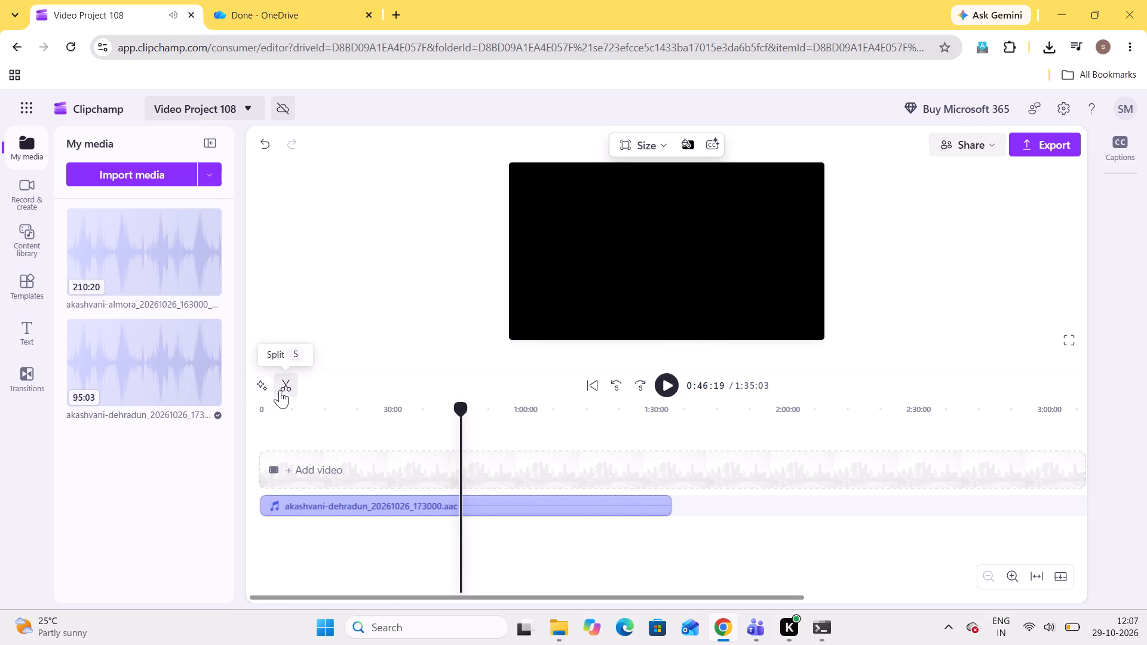
{"action": "left_click", "coordinate": [664, 384]}
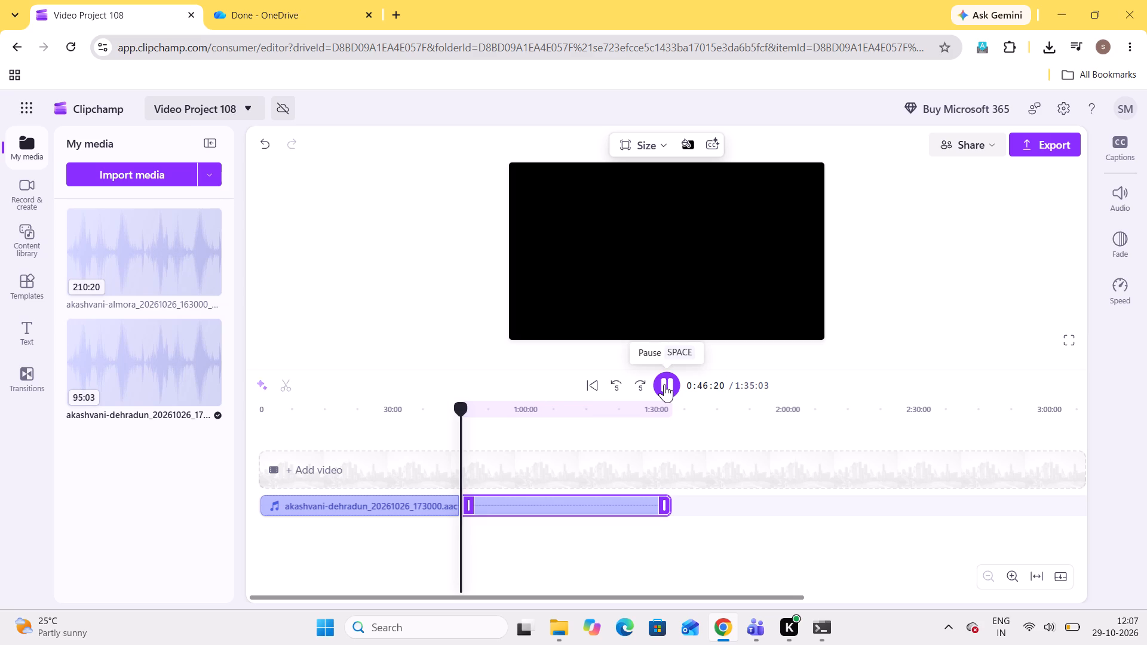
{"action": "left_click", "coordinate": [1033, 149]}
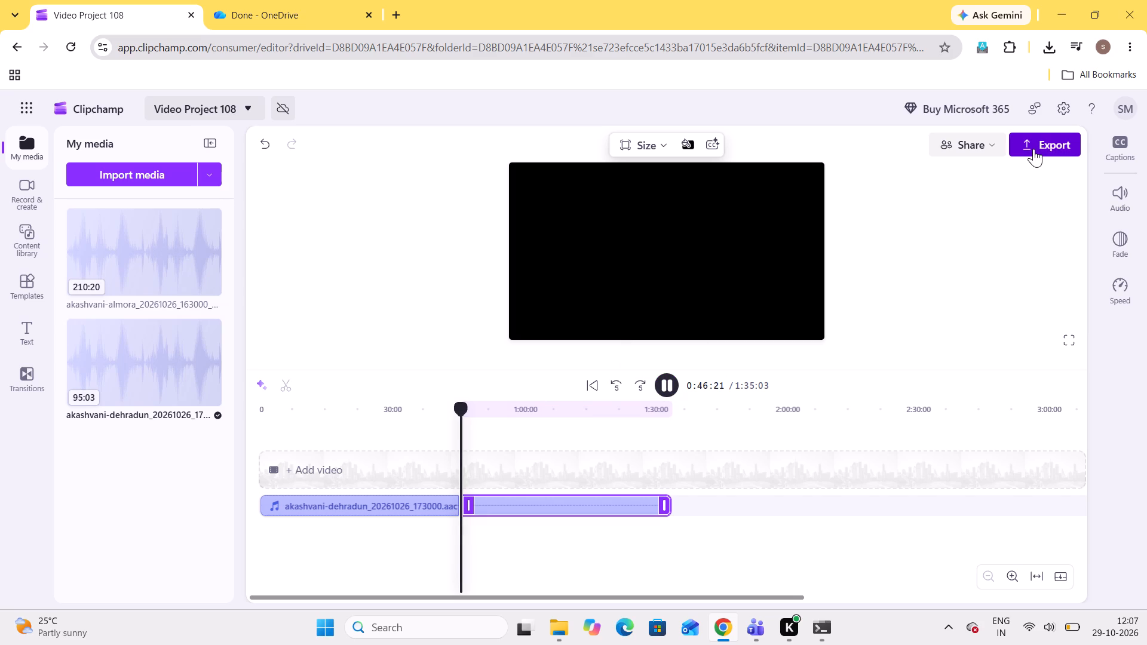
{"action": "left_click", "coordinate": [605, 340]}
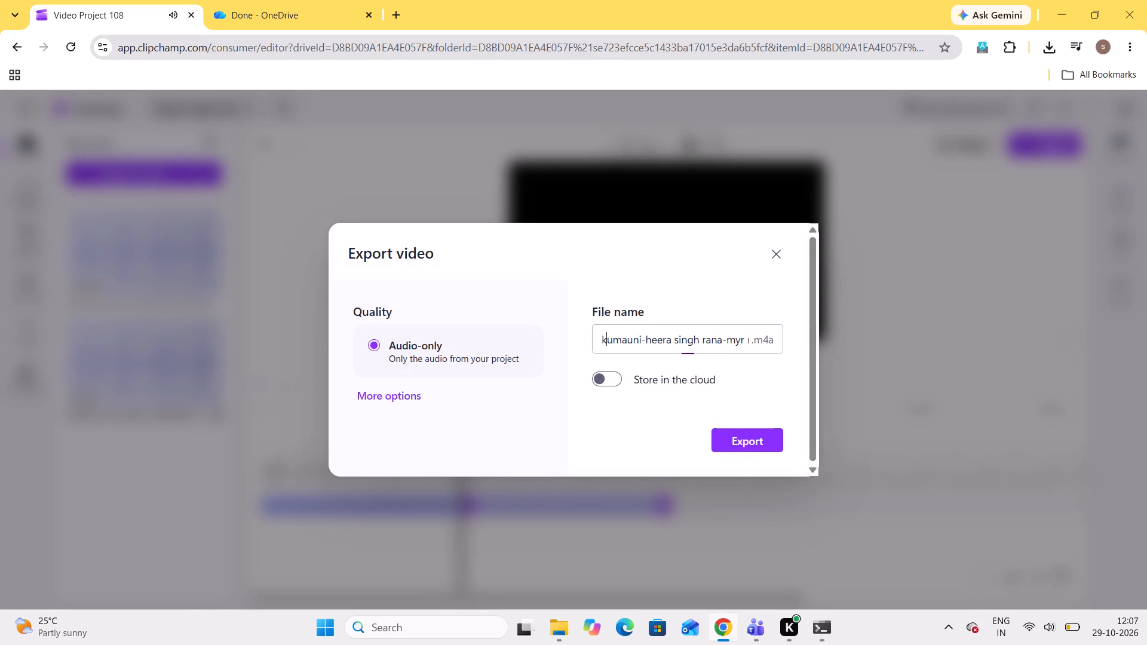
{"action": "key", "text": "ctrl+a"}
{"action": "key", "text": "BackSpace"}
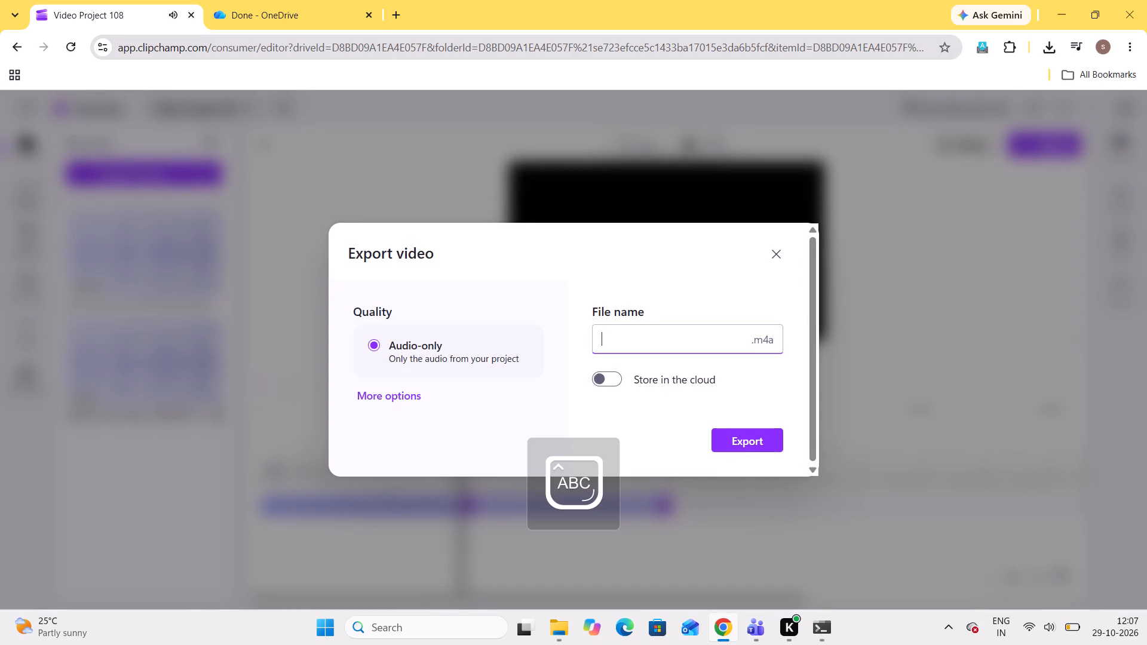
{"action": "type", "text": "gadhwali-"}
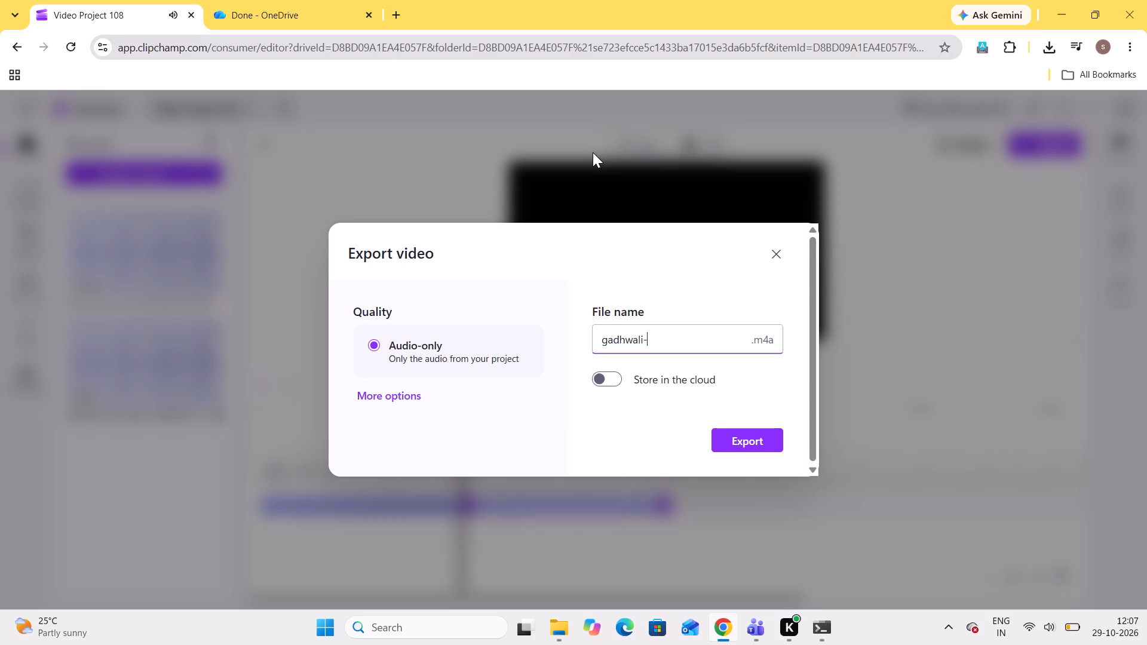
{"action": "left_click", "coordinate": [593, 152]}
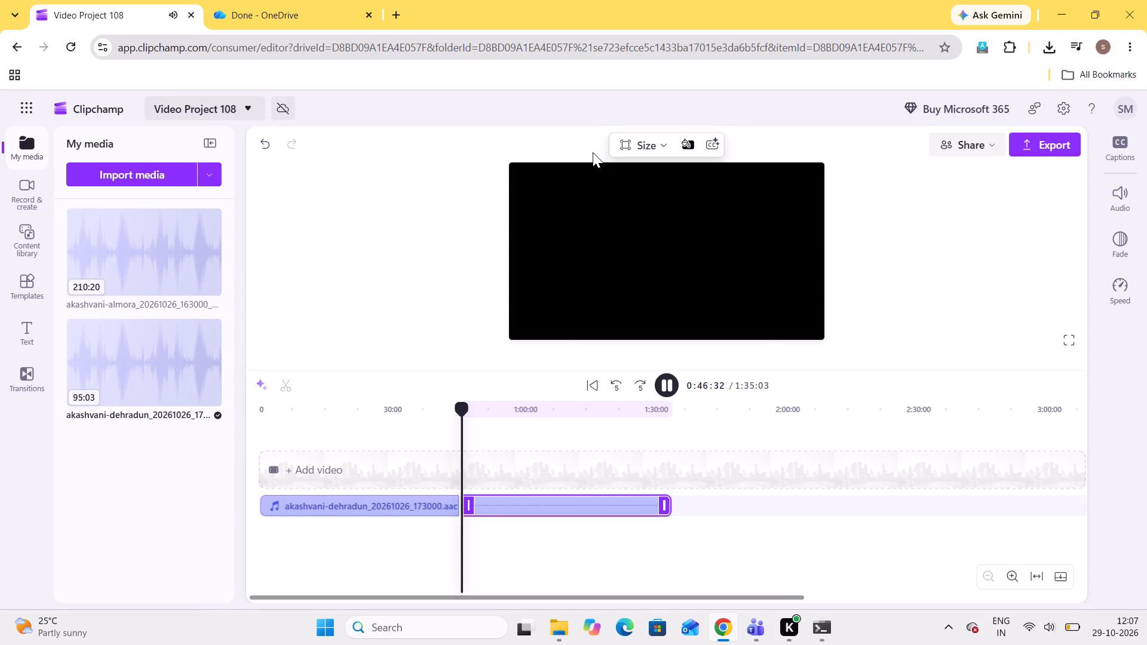
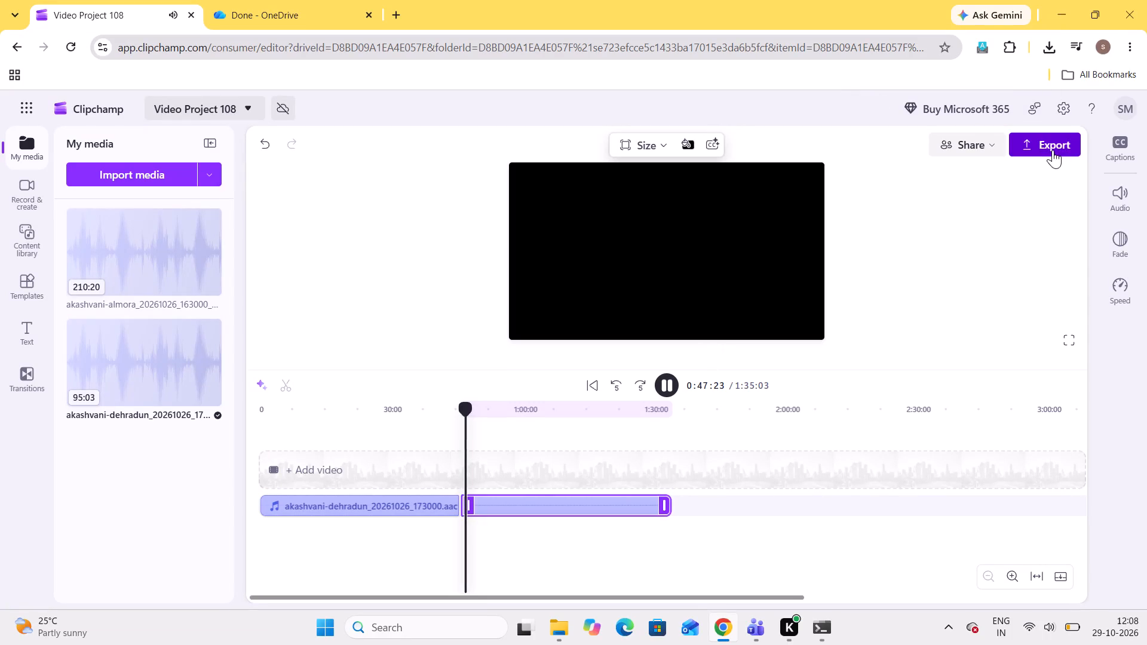
Complete the audio-only export file name as "gadhwali-meri suwe maa" and return to the timeline without exporting.
{"action": "left_click", "coordinate": [1053, 150]}
{"action": "left_click", "coordinate": [695, 336]}
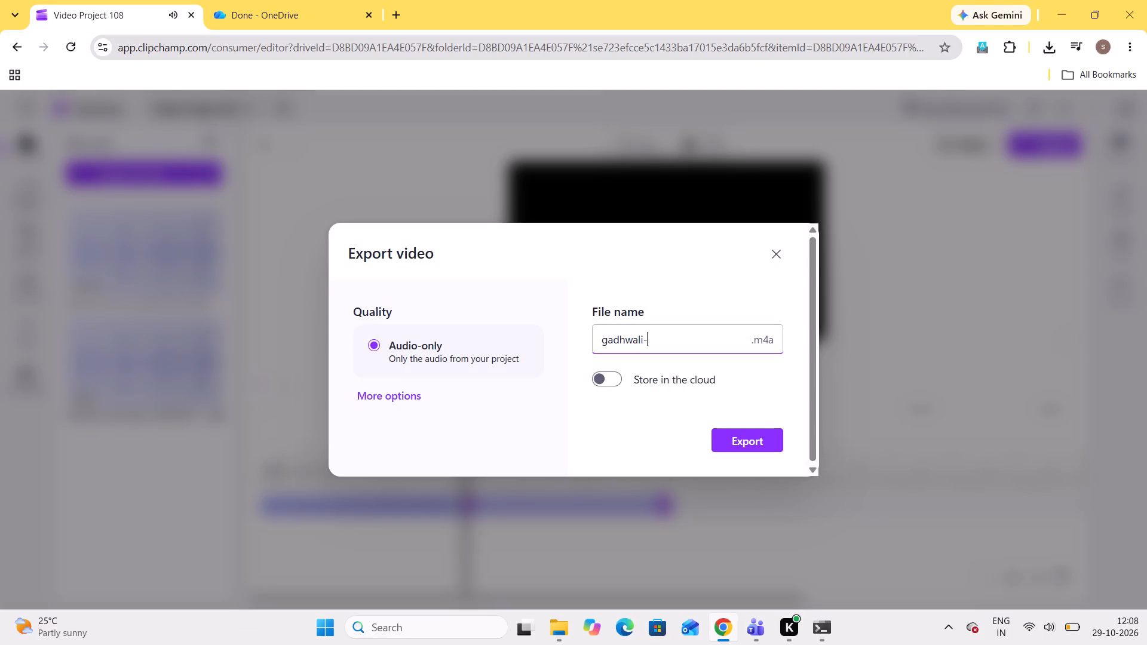
{"action": "type", "text": "meri s"}
{"action": "type", "text": "uwa maa"}
{"action": "key", "text": "Left"}
{"action": "key", "text": "Left"}
{"action": "key", "text": "Left"}
{"action": "key", "text": "Left"}
{"action": "key", "text": "BackSpace"}
{"action": "key", "text": "e"}
{"action": "left_click", "coordinate": [830, 155]}
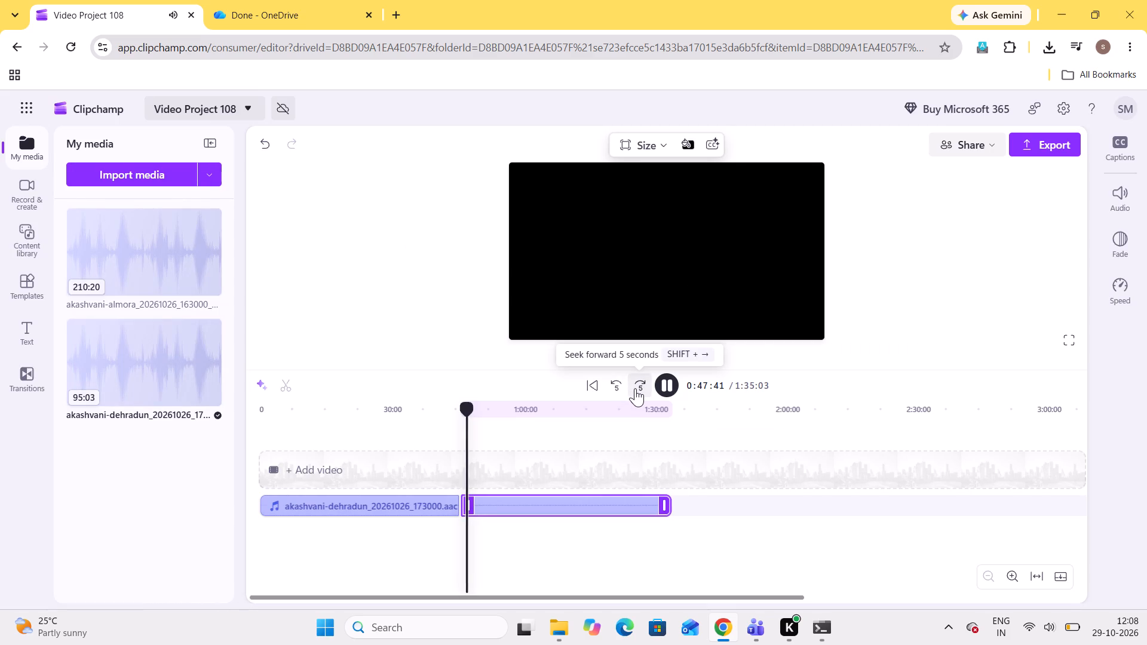
Skip ahead to about 0:56:58 in the akashvani-dehradun recording, seek back in 5-second jumps to the song's end, and split the clip at 0:55:28.
{"action": "key", "text": "Right"}
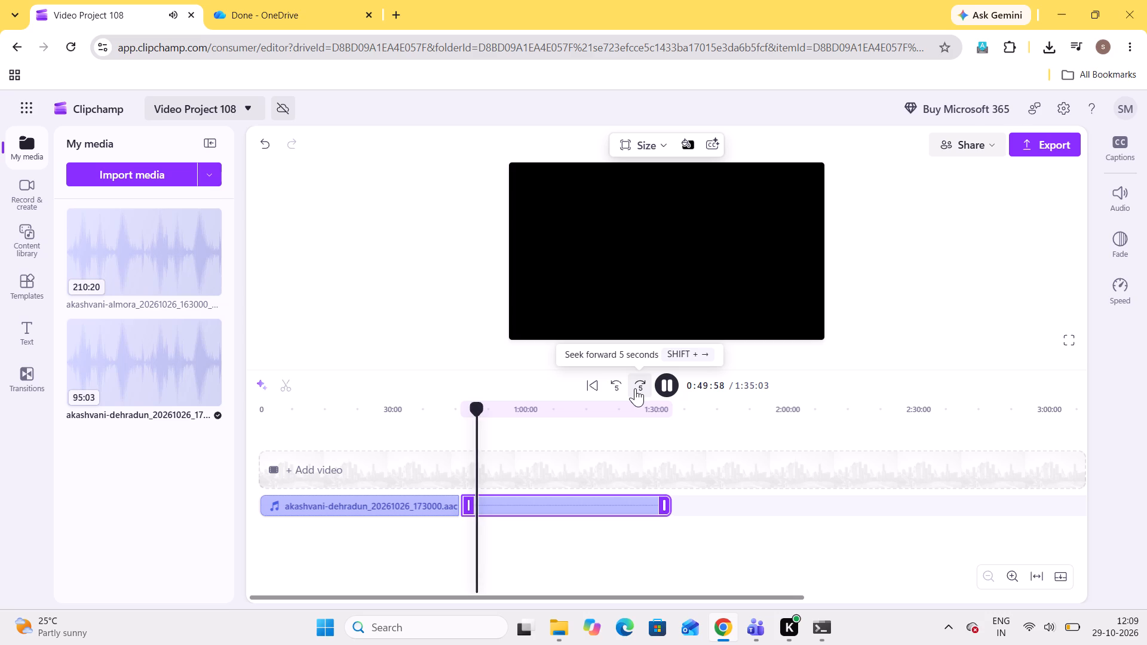
{"action": "left_click", "coordinate": [635, 388]}
{"action": "key", "text": "Right"}
{"action": "key", "text": "Right"}
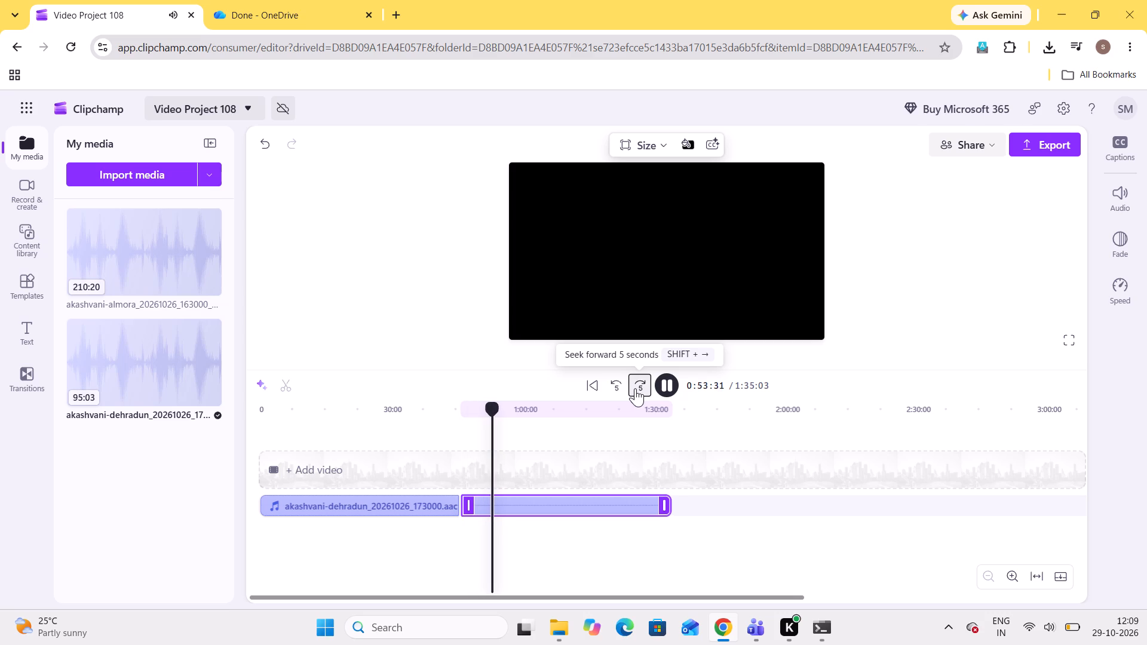
{"action": "key", "text": "Right"}
{"action": "key", "text": "Right"}
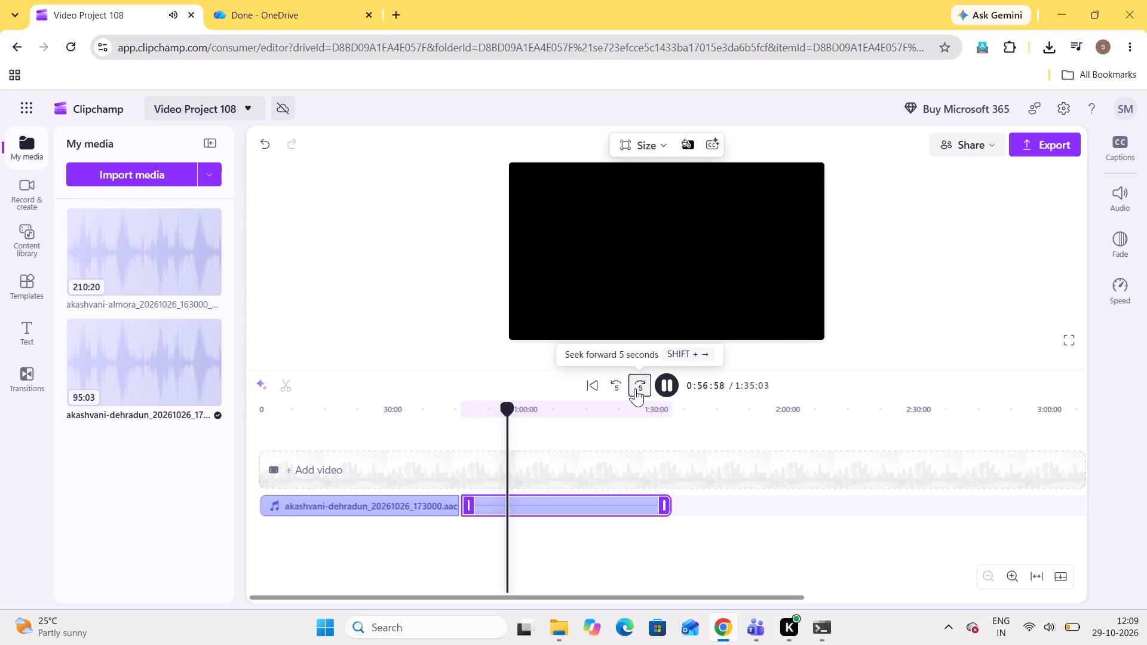
{"action": "double_click", "coordinate": [618, 385]}
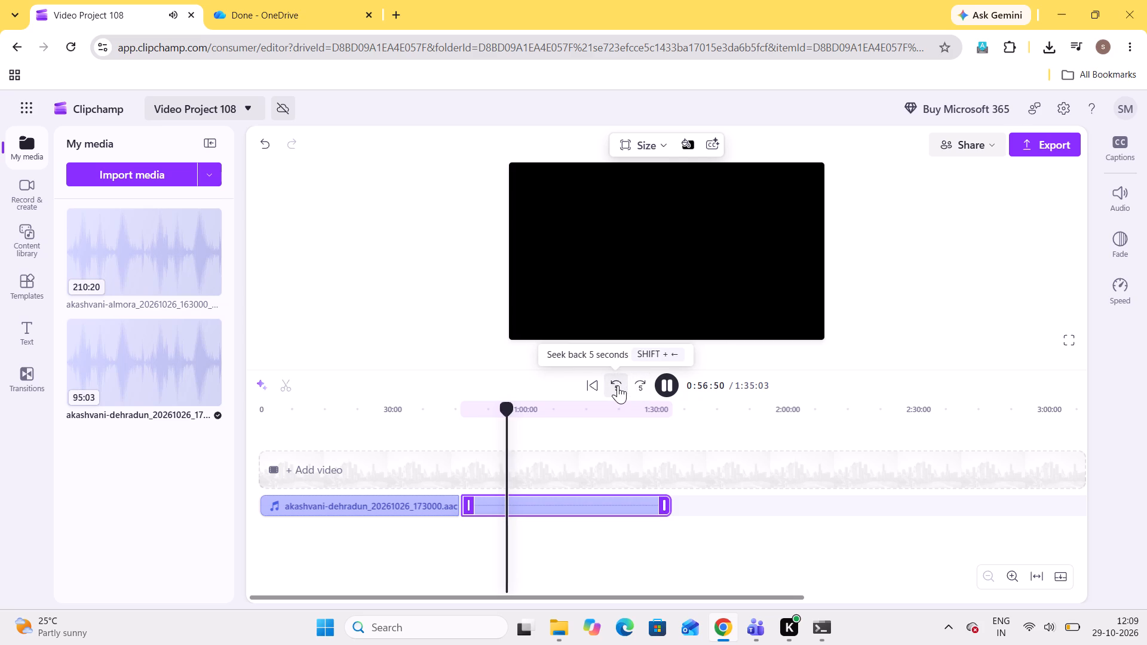
{"action": "triple_click", "coordinate": [618, 385]}
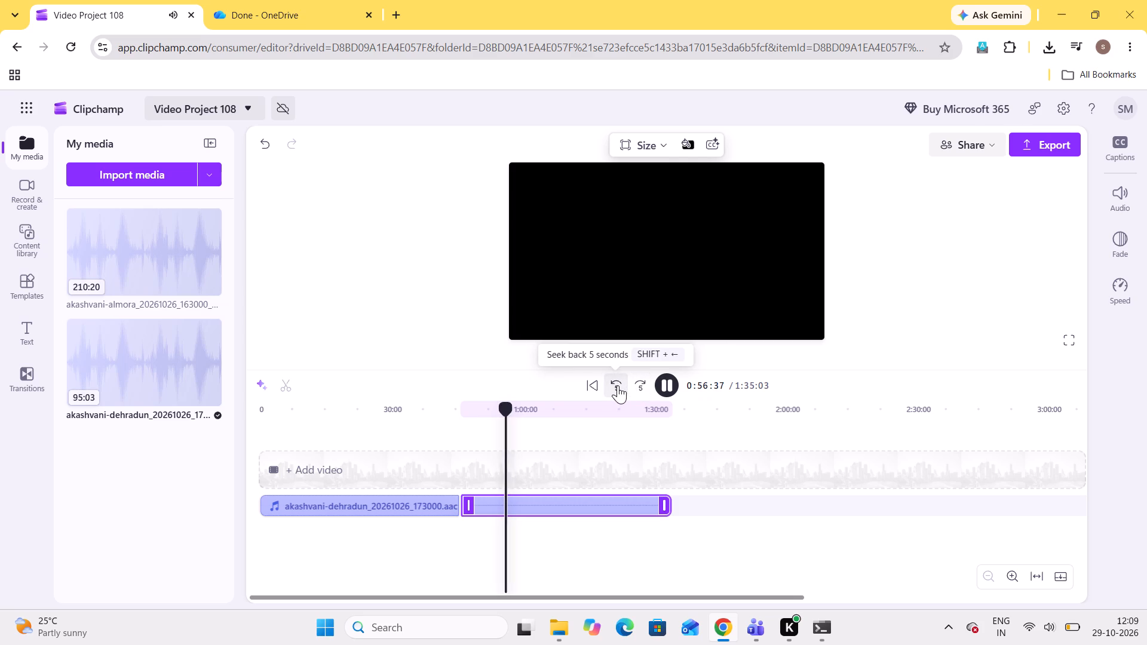
{"action": "left_click", "coordinate": [618, 385]}
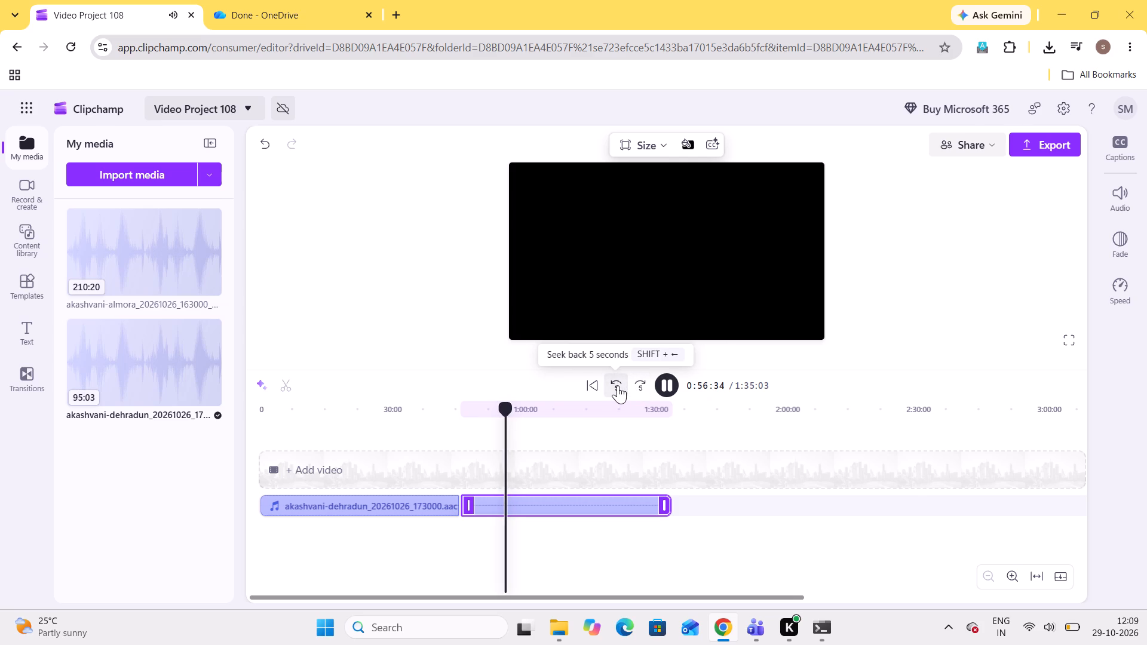
{"action": "left_click", "coordinate": [618, 385]}
{"action": "left_click", "coordinate": [618, 385]}
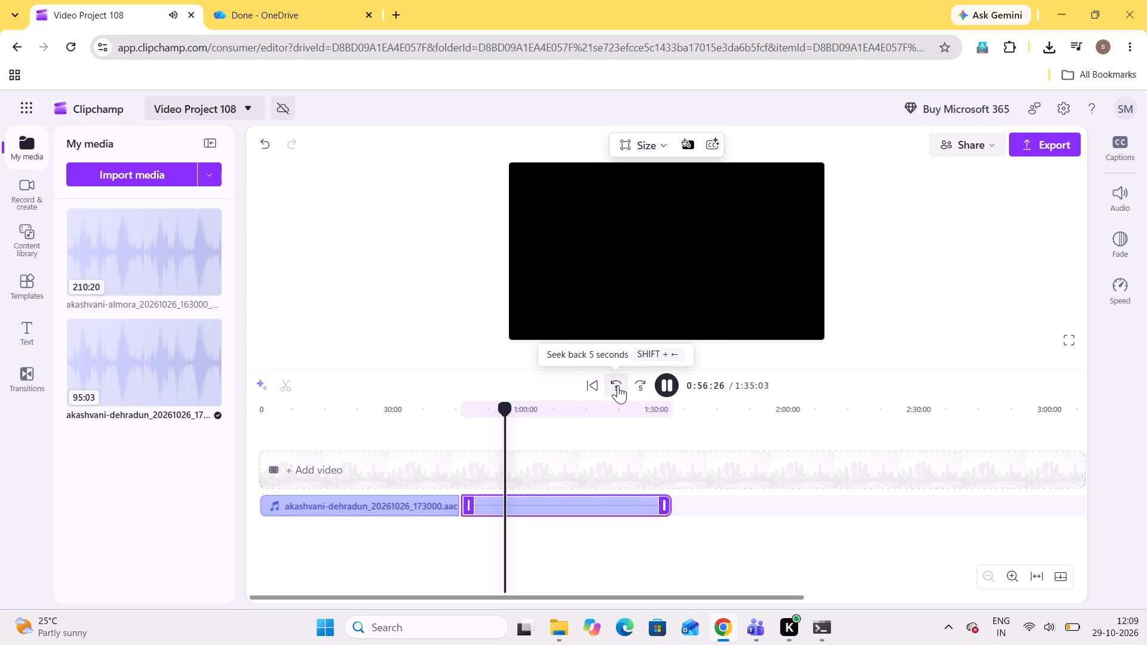
{"action": "left_click", "coordinate": [618, 385]}
{"action": "double_click", "coordinate": [618, 385]}
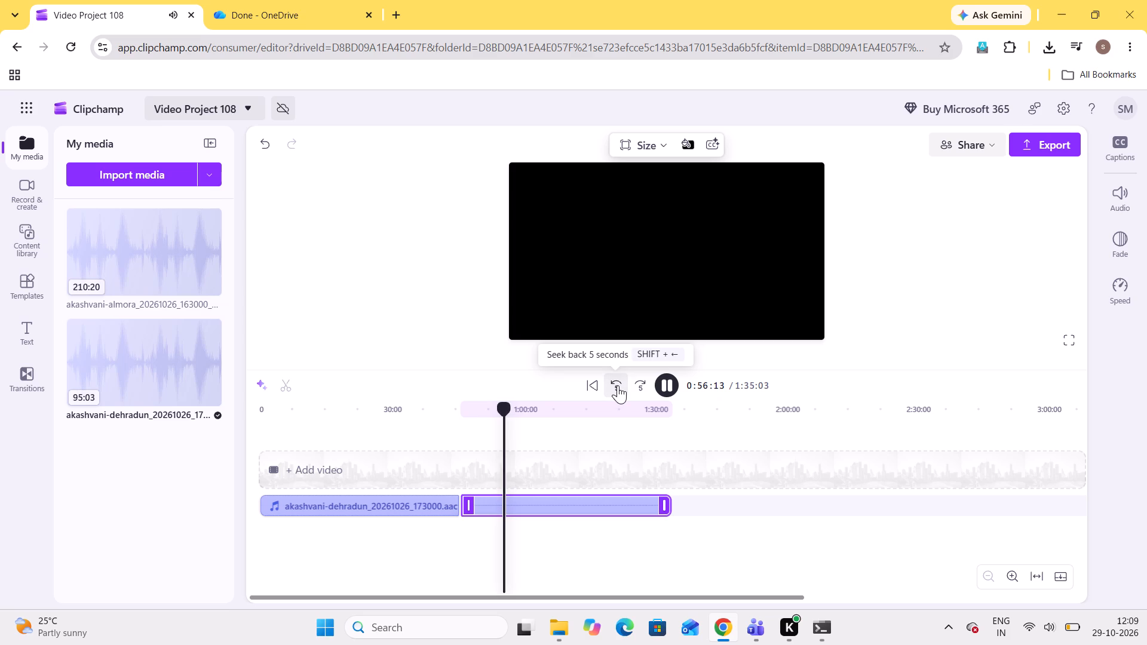
{"action": "double_click", "coordinate": [618, 385]}
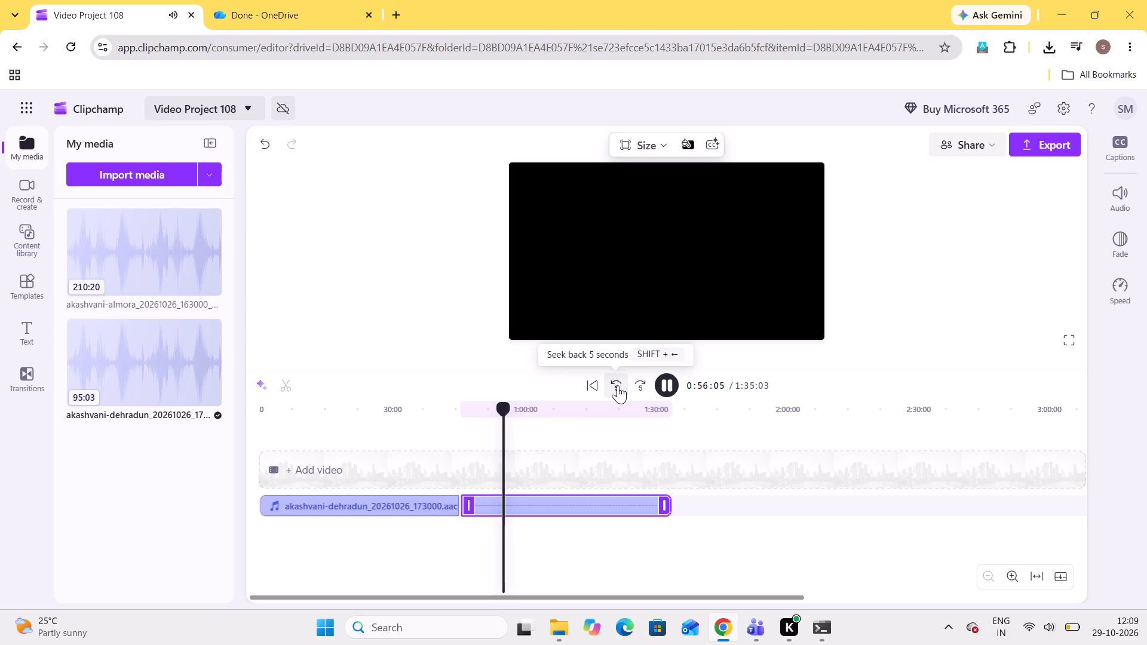
{"action": "triple_click", "coordinate": [618, 385]}
{"action": "triple_click", "coordinate": [618, 385]}
{"action": "triple_click", "coordinate": [618, 385]}
{"action": "double_click", "coordinate": [618, 385]}
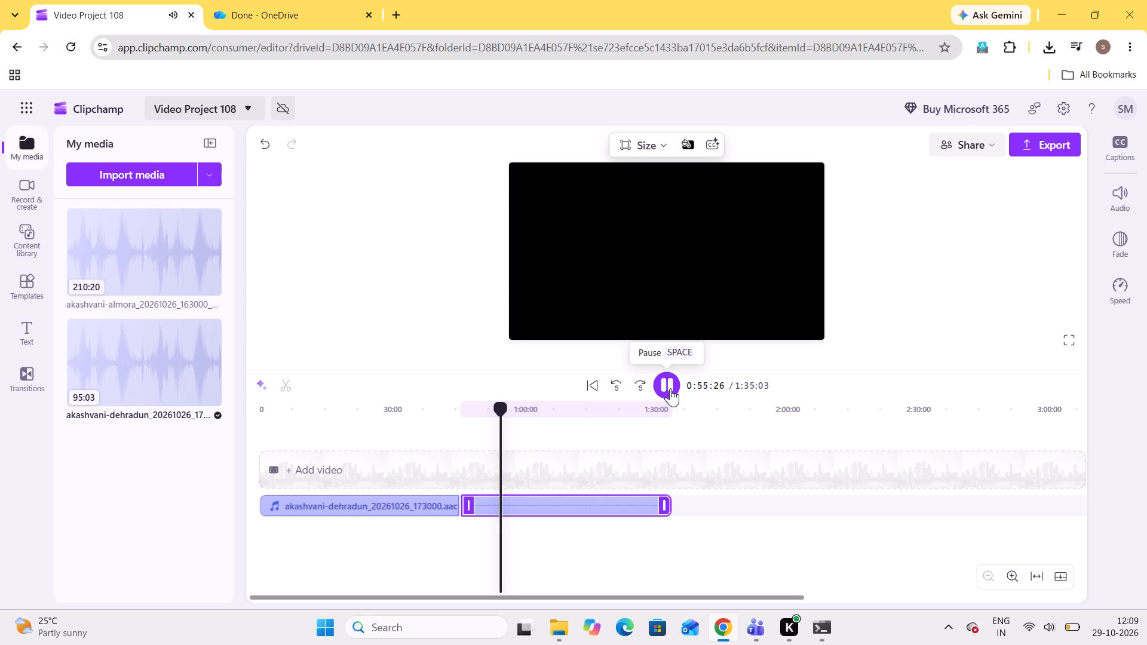
{"action": "left_click", "coordinate": [670, 388]}
{"action": "left_click", "coordinate": [670, 388]}
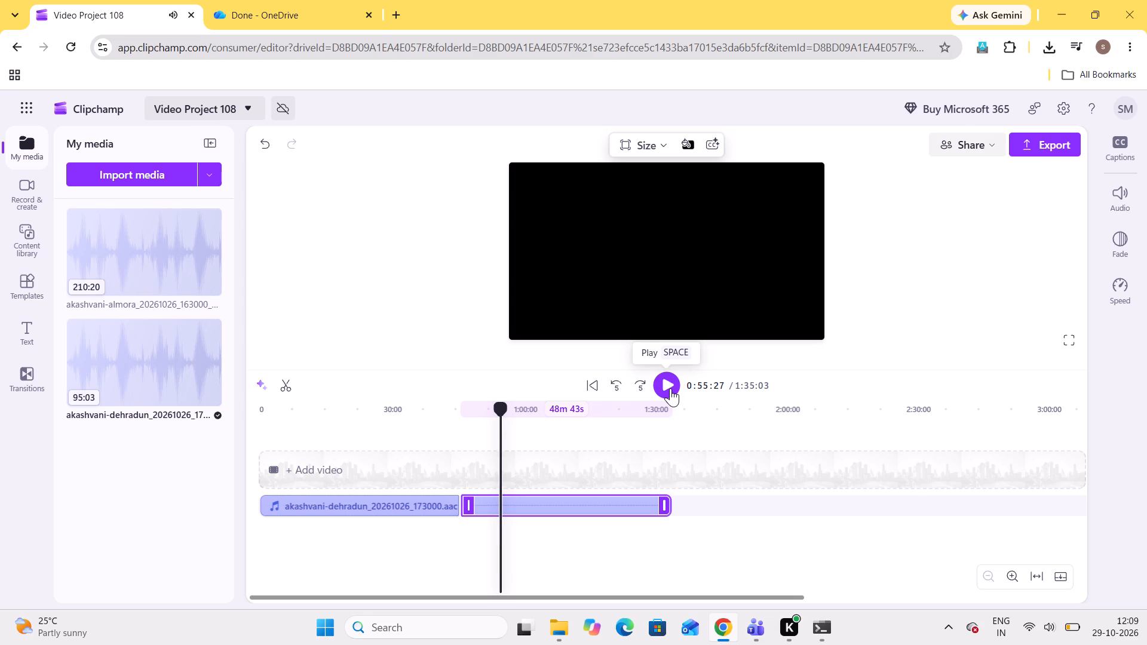
{"action": "left_click", "coordinate": [670, 388]}
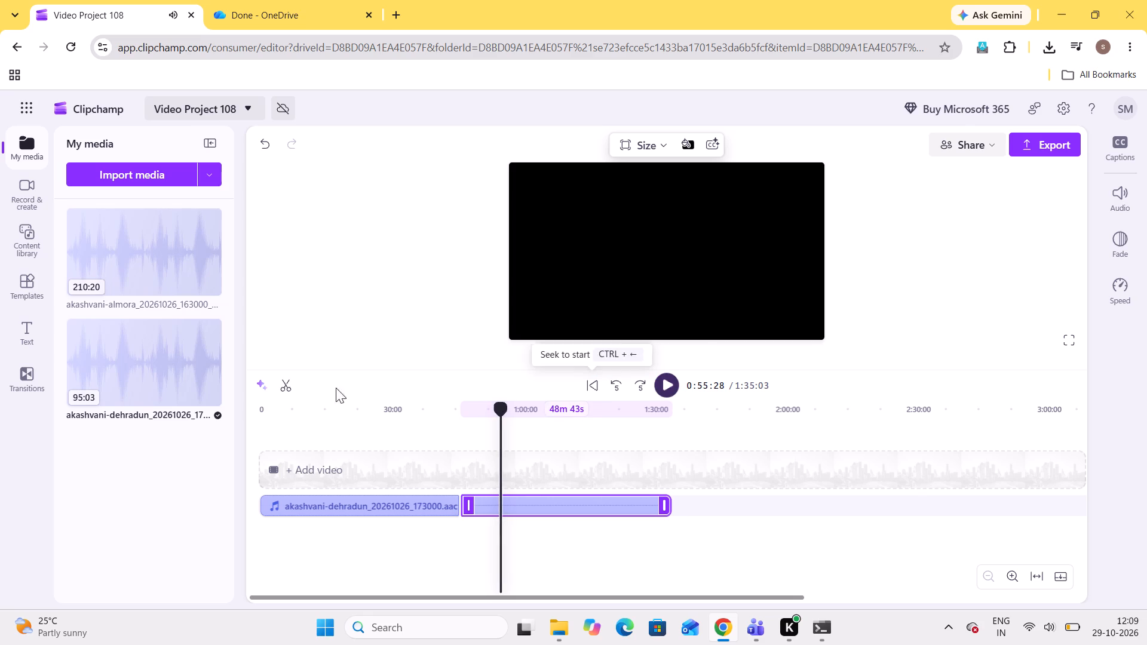
{"action": "left_click", "coordinate": [284, 385]}
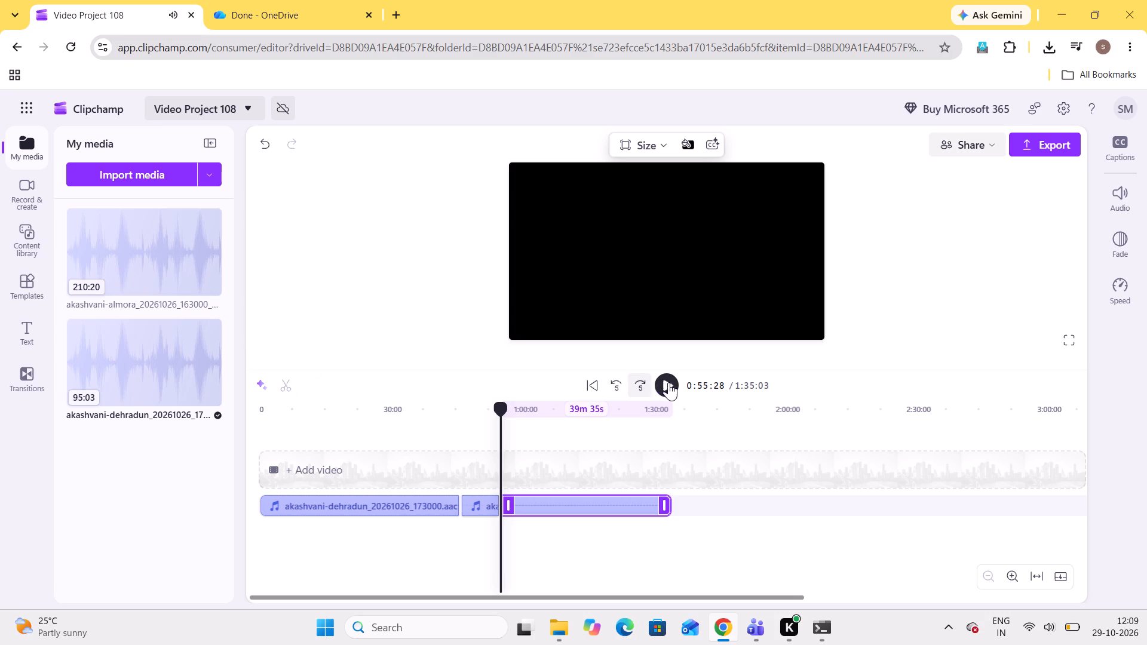
Listen past the split, replaying around 0:56:15, and insert the singer's name after "gadhwali" in the export file name without exporting.
{"action": "left_click", "coordinate": [673, 382]}
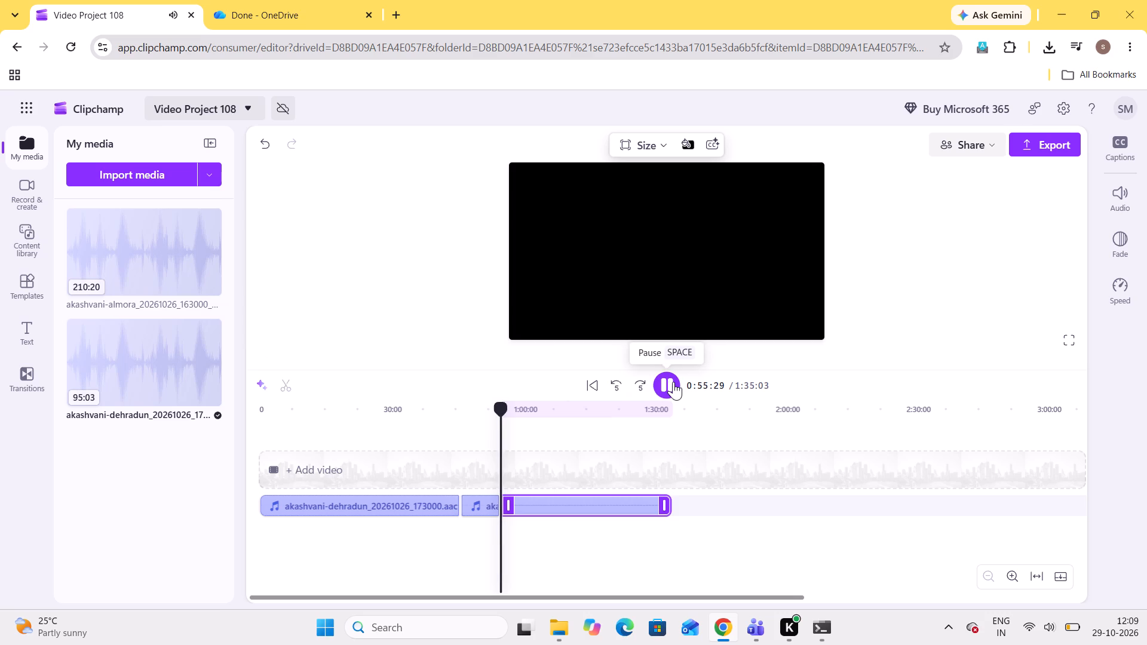
{"action": "triple_click", "coordinate": [642, 382]}
{"action": "triple_click", "coordinate": [642, 382]}
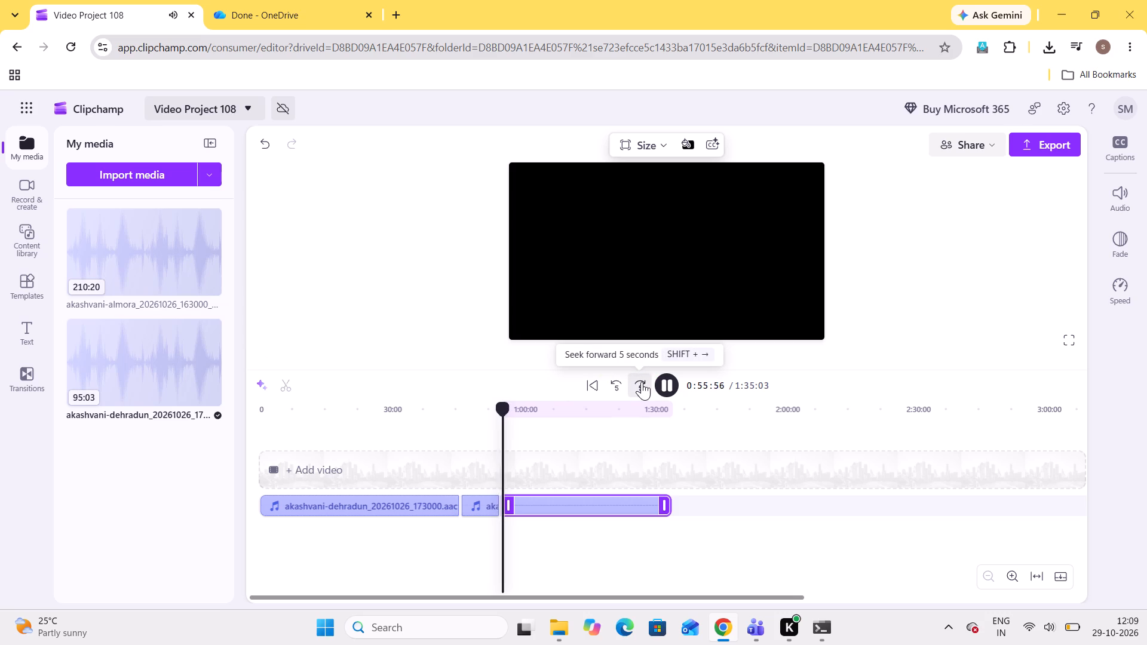
{"action": "triple_click", "coordinate": [642, 382]}
{"action": "double_click", "coordinate": [615, 385]}
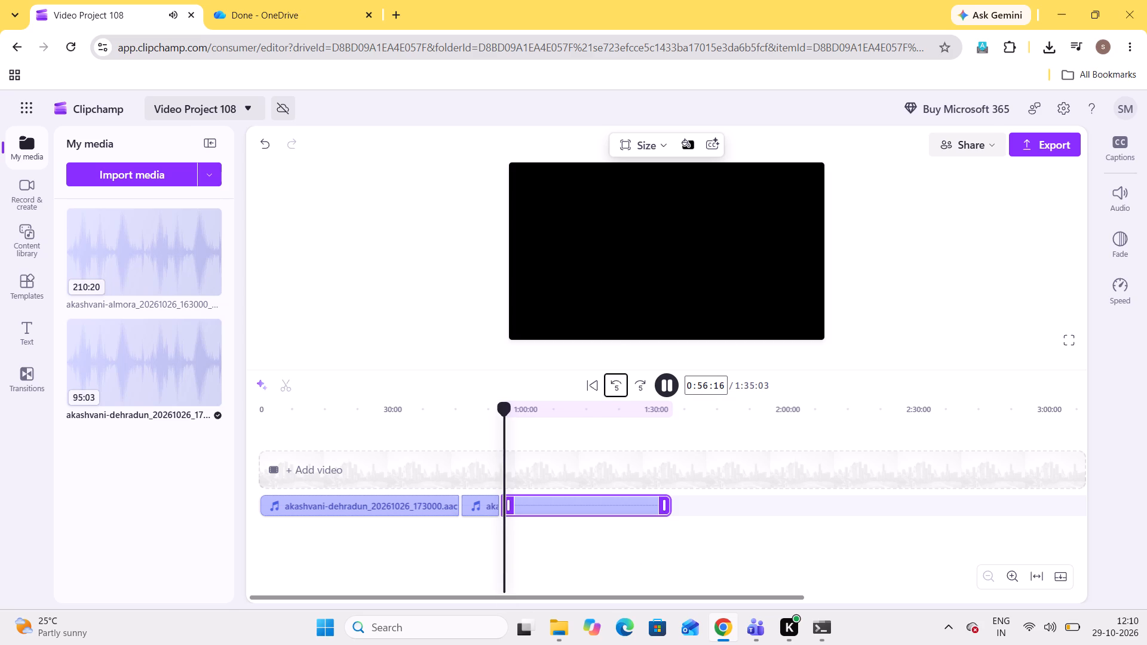
{"action": "left_click", "coordinate": [618, 377]}
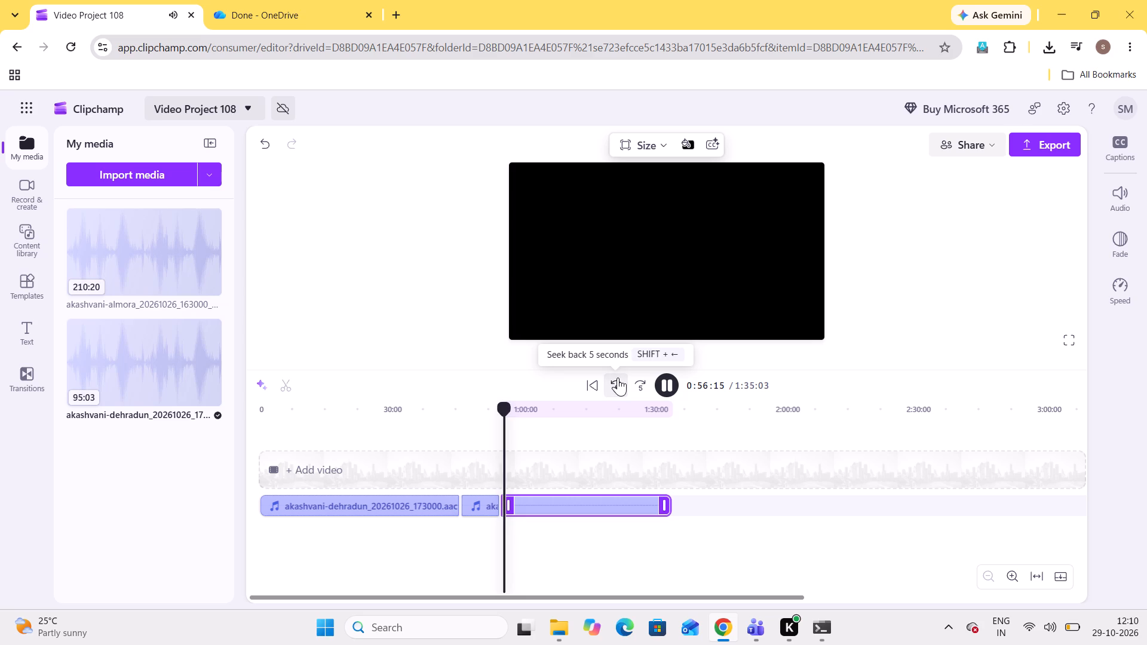
{"action": "left_click", "coordinate": [618, 377]}
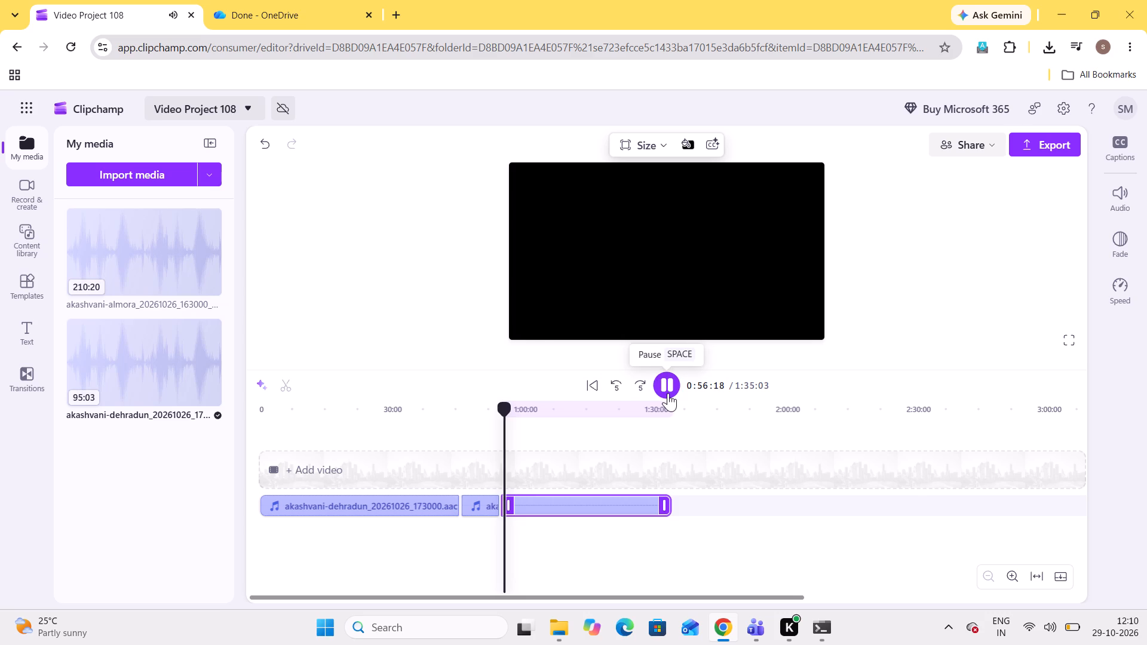
{"action": "left_click", "coordinate": [1017, 145]}
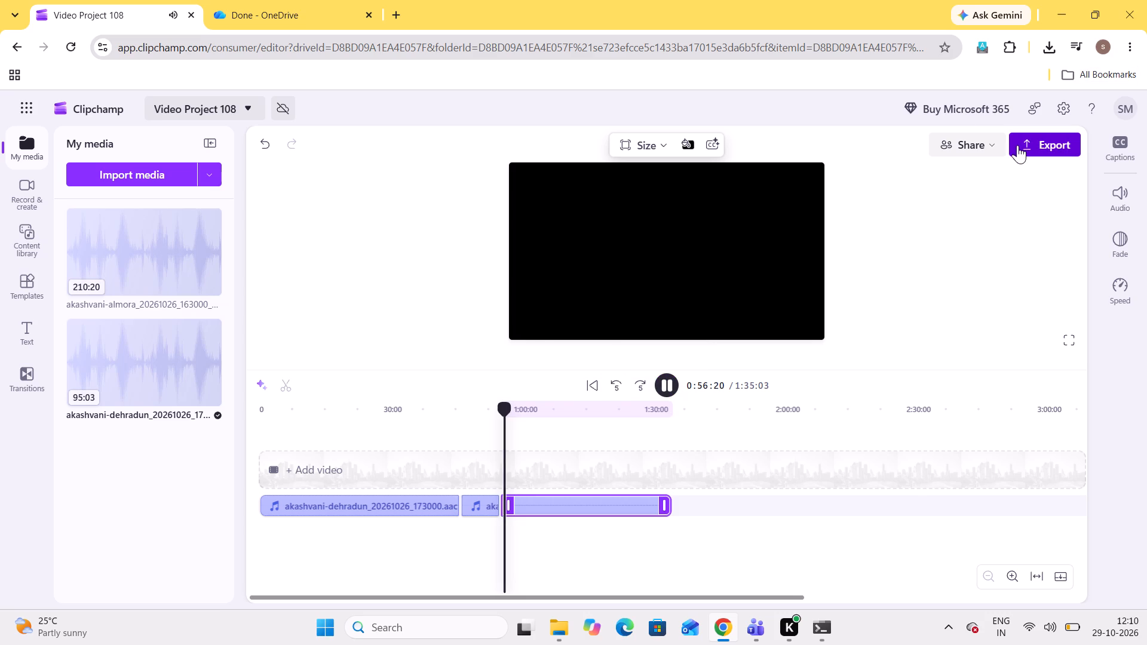
{"action": "left_click", "coordinate": [640, 337]}
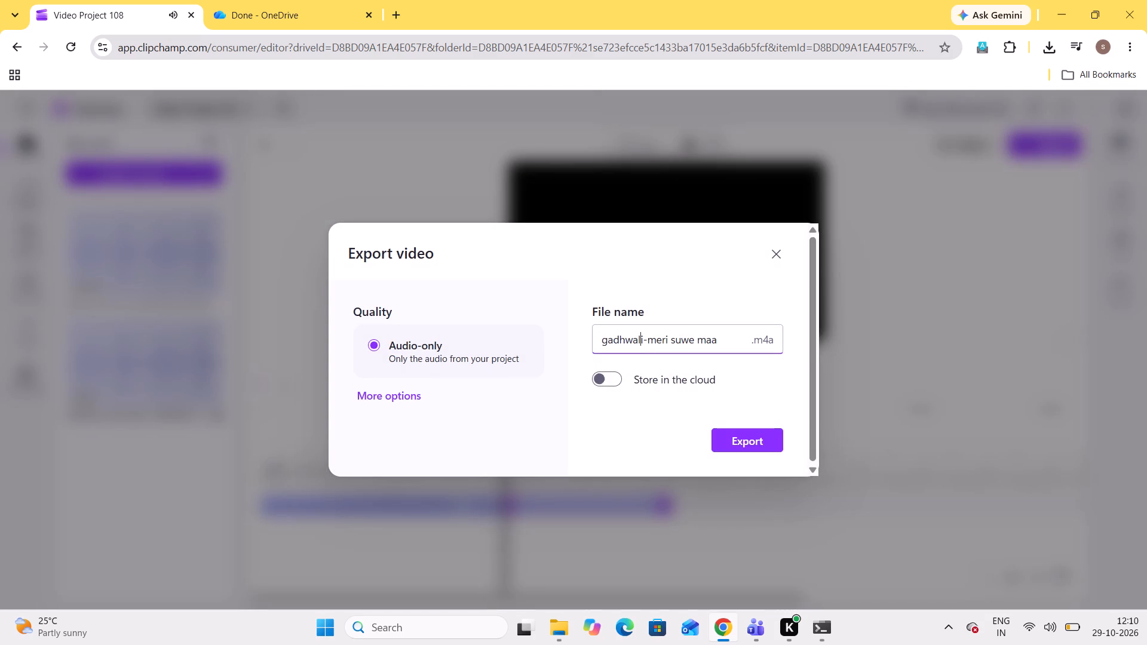
{"action": "key", "text": "Right"}
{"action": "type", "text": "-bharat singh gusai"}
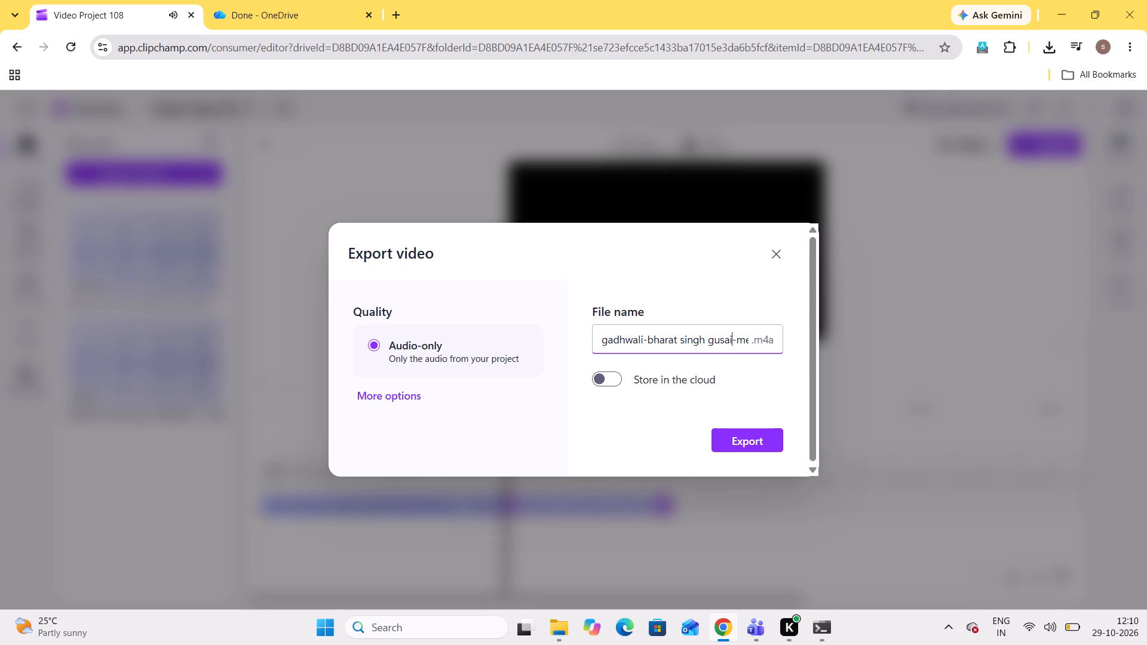
{"action": "left_click", "coordinate": [636, 179]}
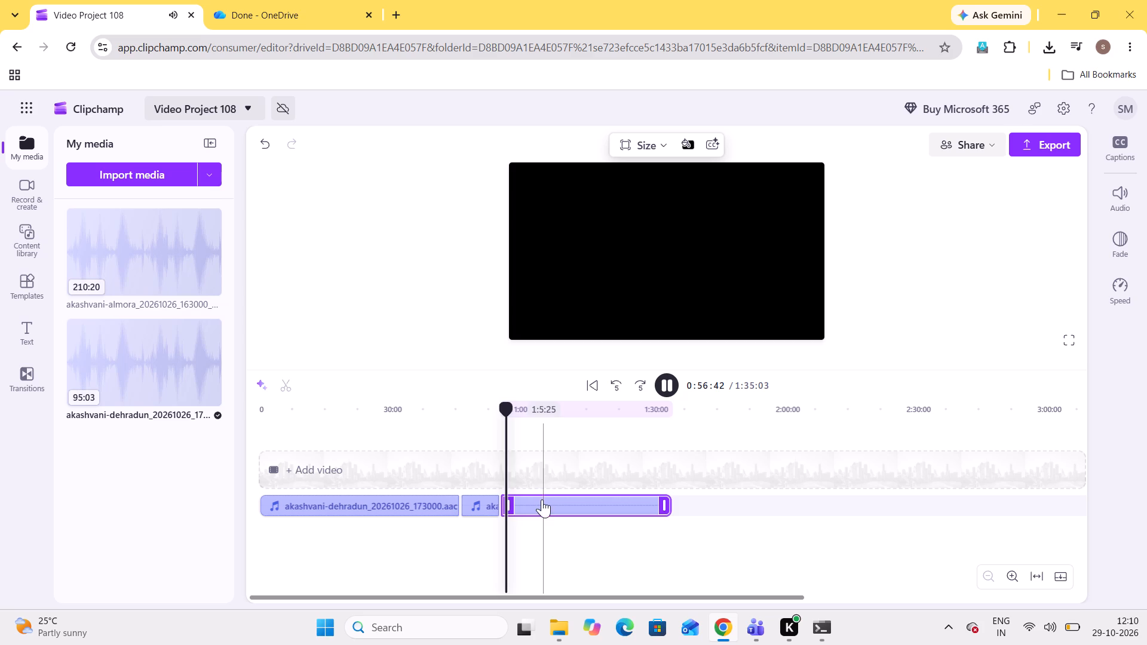
Replay the passage around 0:56:30, pause, and delete the clips after and before the song, leaving only the segment between the two splits.
{"action": "double_click", "coordinate": [616, 384]}
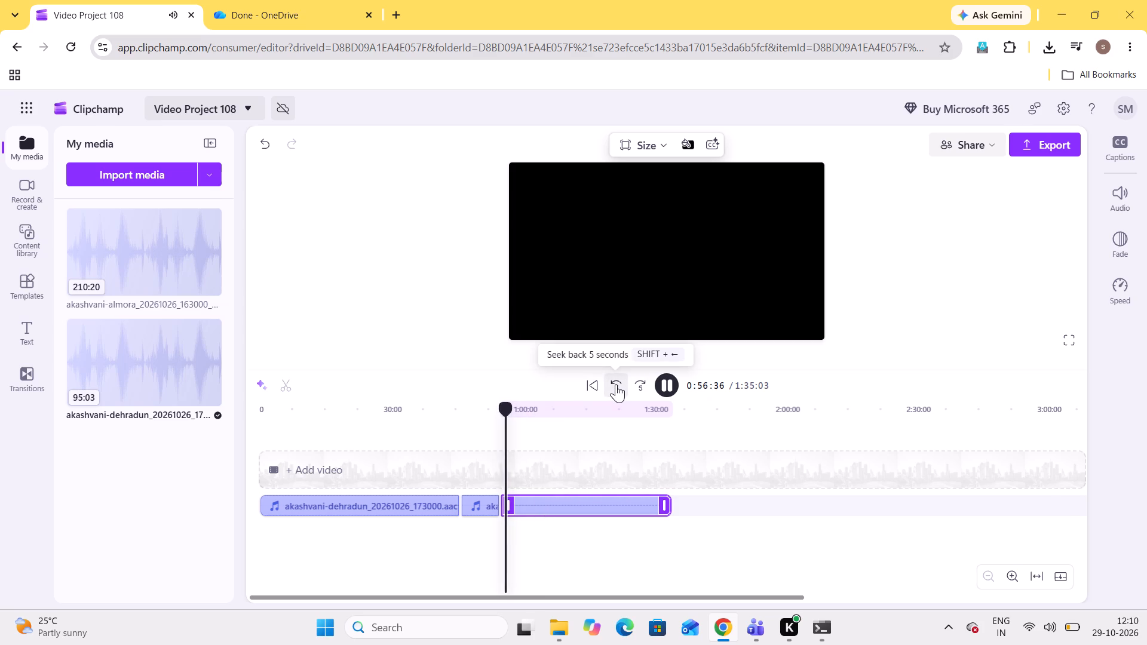
{"action": "triple_click", "coordinate": [616, 384]}
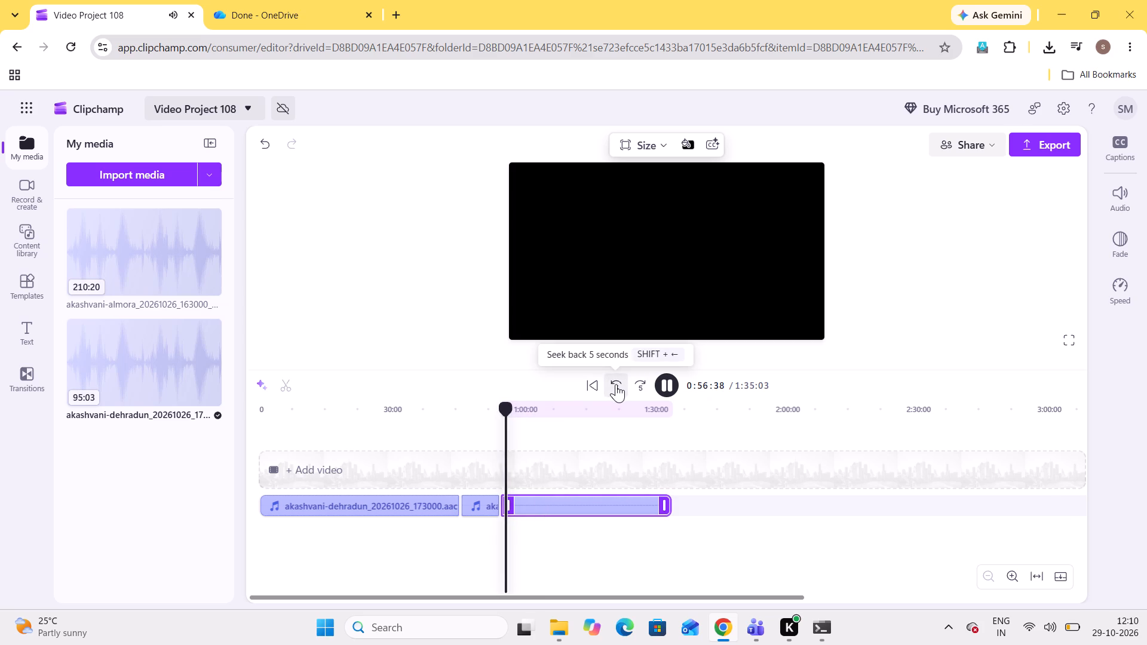
{"action": "left_click", "coordinate": [616, 384]}
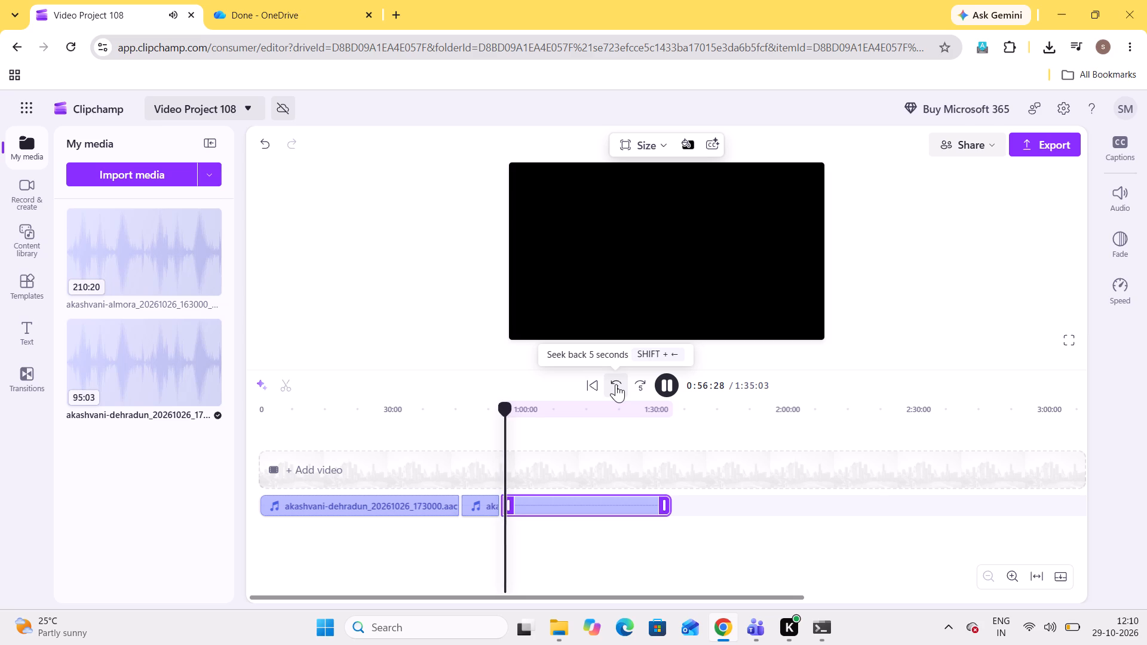
{"action": "left_click", "coordinate": [667, 385]}
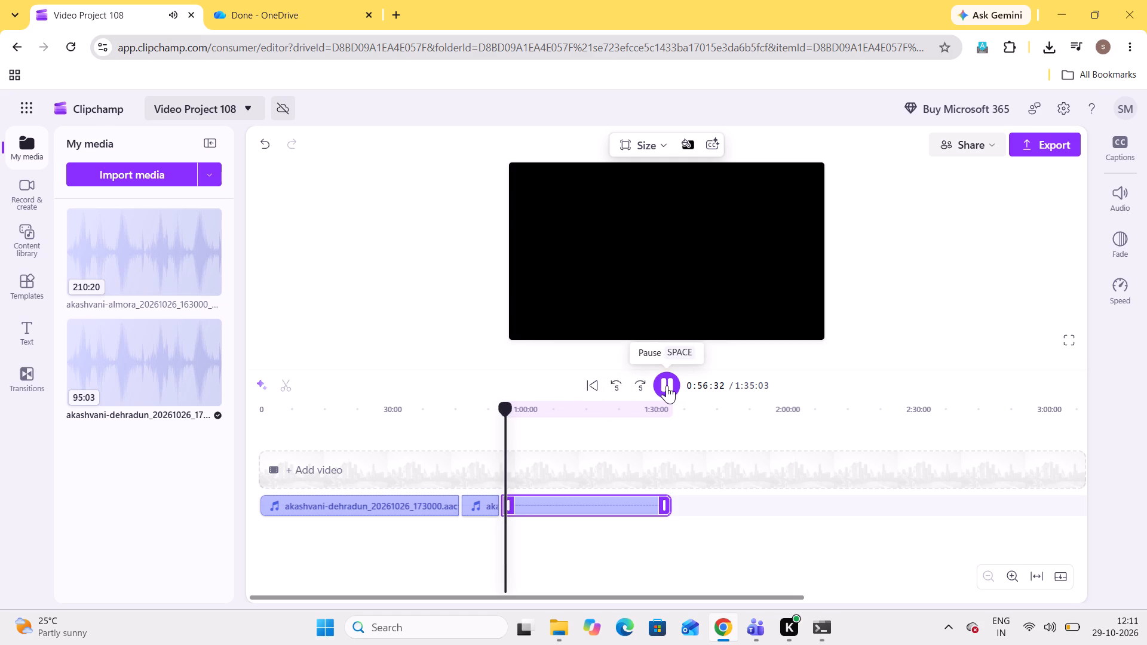
{"action": "left_click", "coordinate": [588, 510]}
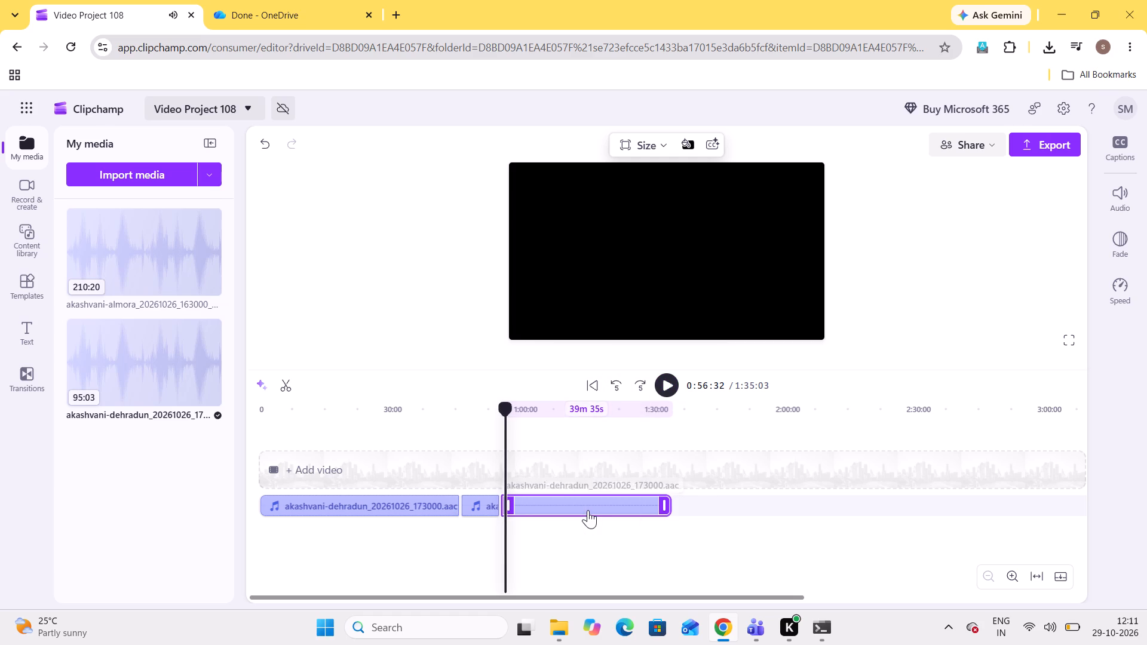
{"action": "key", "text": "Delete"}
{"action": "left_click", "coordinate": [398, 509]}
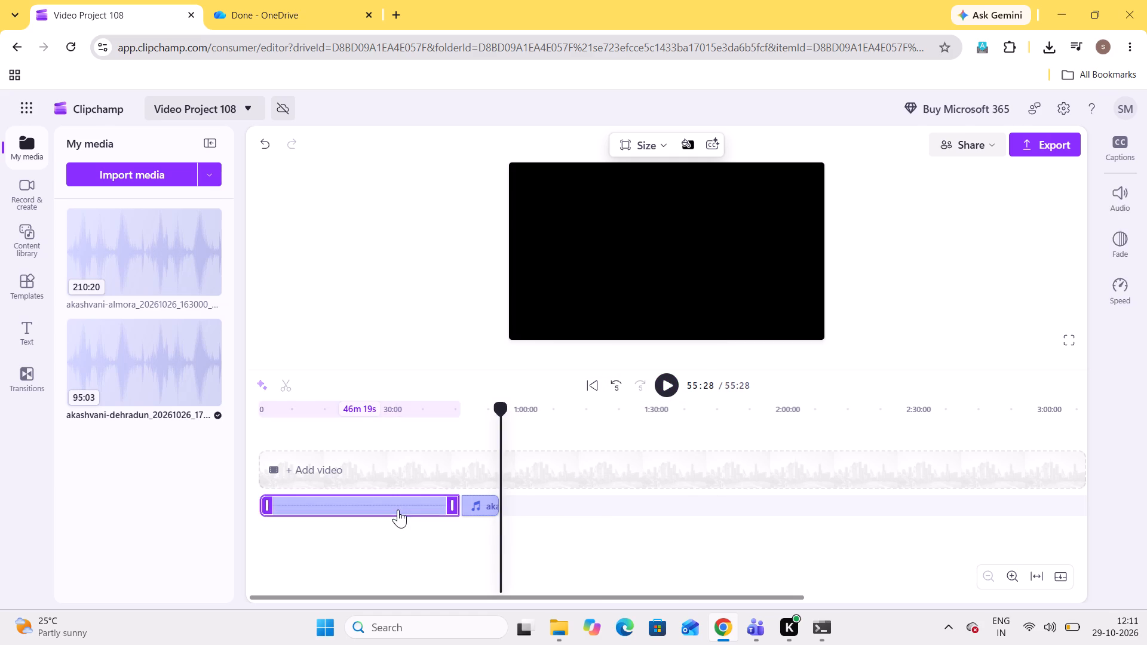
{"action": "key", "text": "Delete"}
{"action": "left_click", "coordinate": [360, 502]}
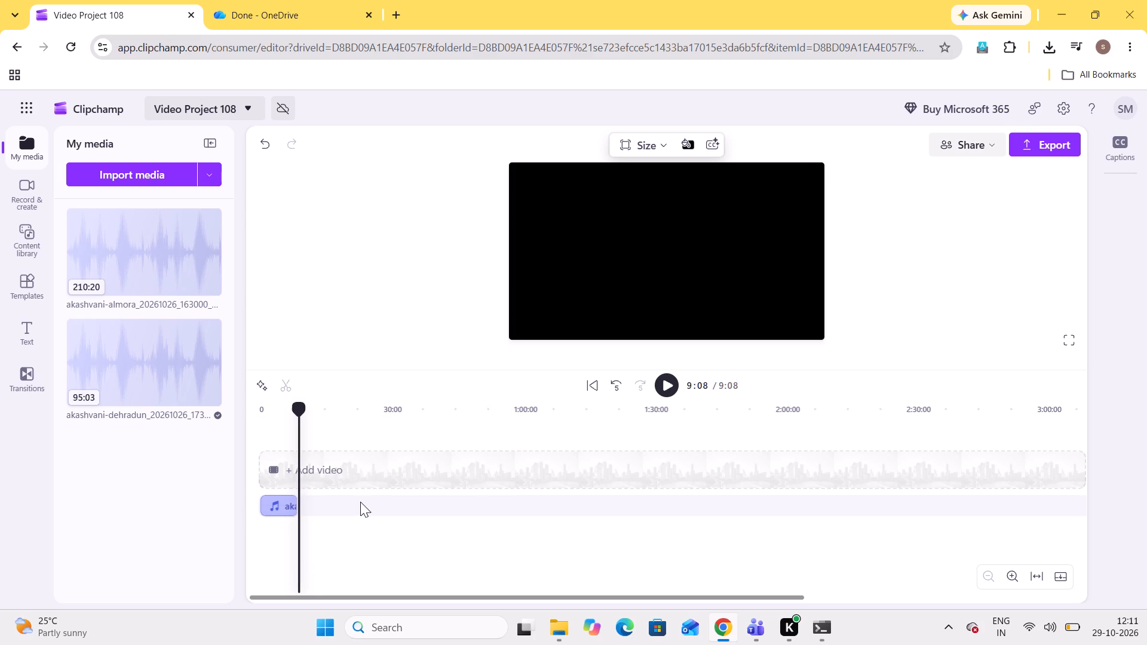
Export the isolated song as audio-only under its prepared "meri suwe maa" name and save it in the akashvani-dehradun_20261026_173000 folder.
{"action": "left_click", "coordinate": [1053, 150]}
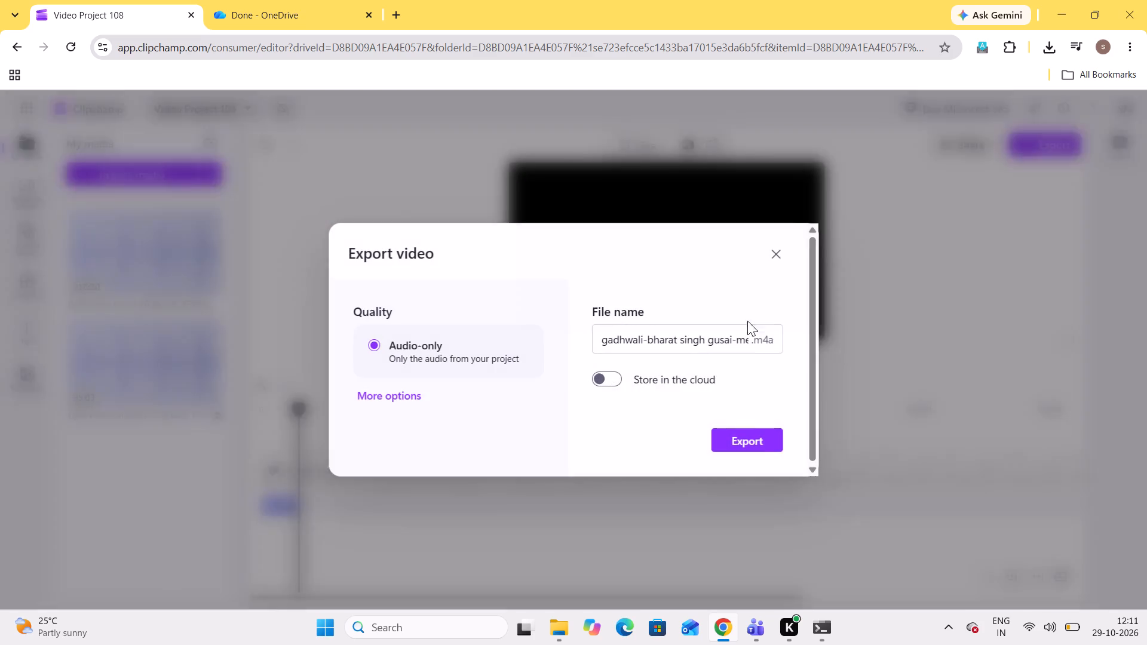
{"action": "left_click", "coordinate": [742, 434]}
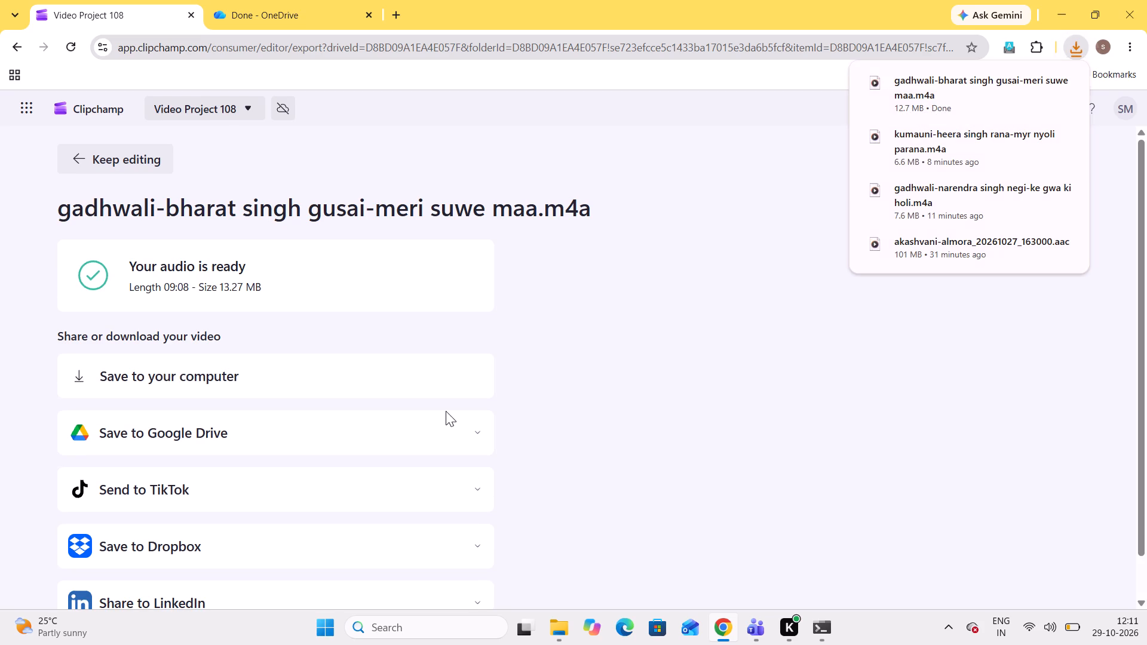
{"action": "left_click", "coordinate": [416, 371]}
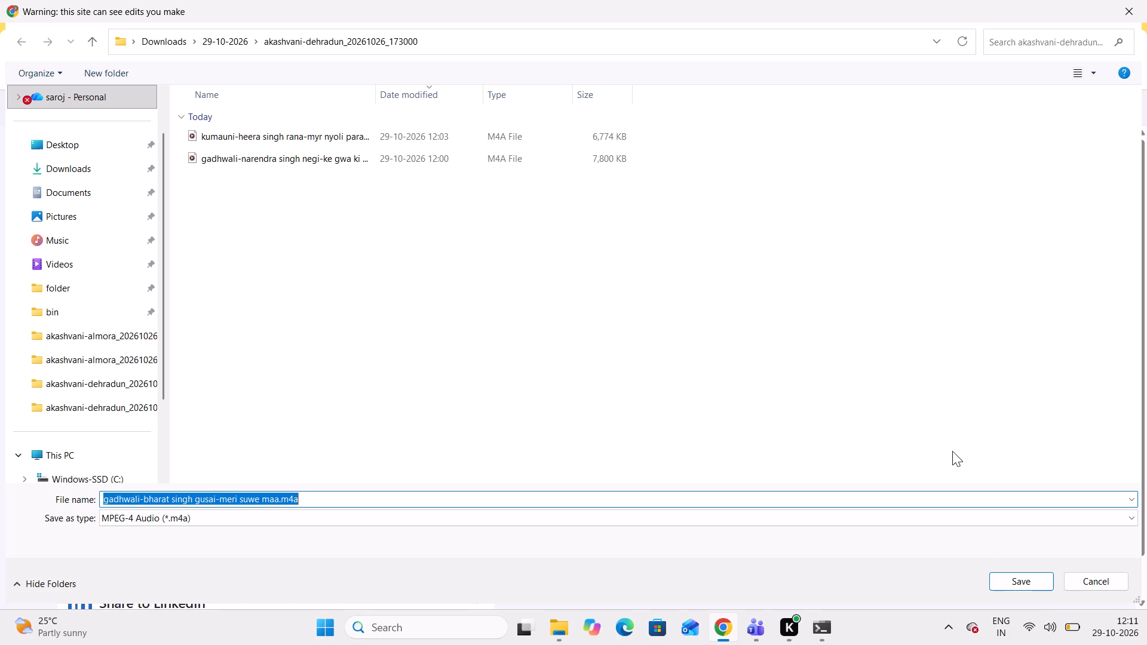
{"action": "left_click", "coordinate": [1005, 576]}
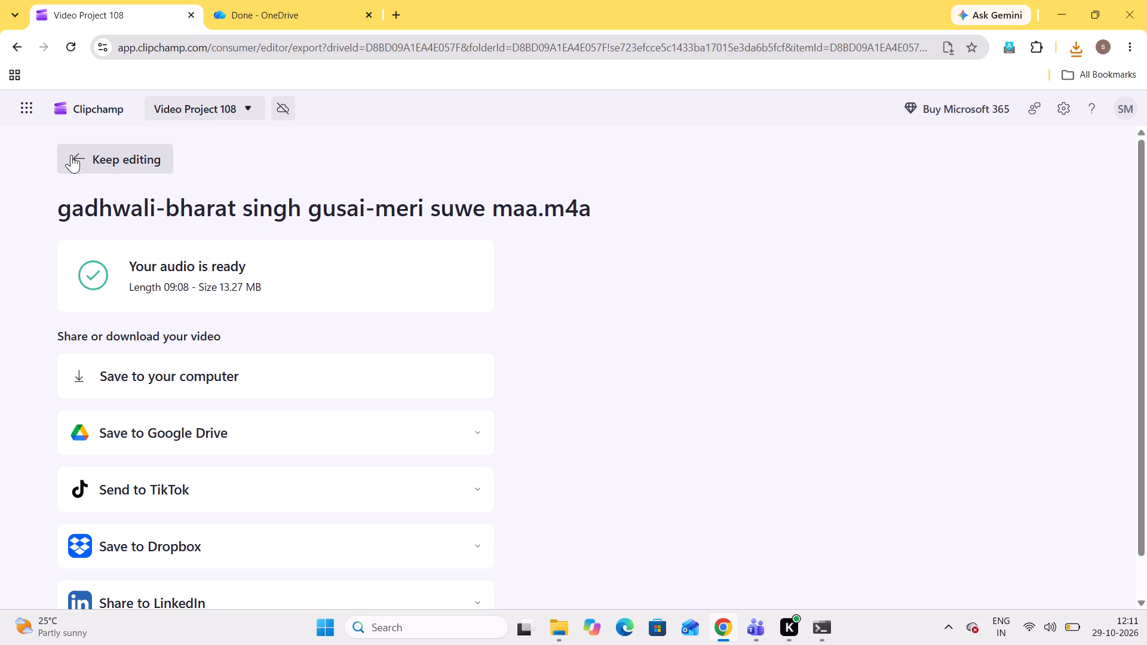
Return to editing and replace the exported segment on the timeline with the full akashvani-dehradun_20261026_173000 recording.
{"action": "left_click", "coordinate": [71, 155]}
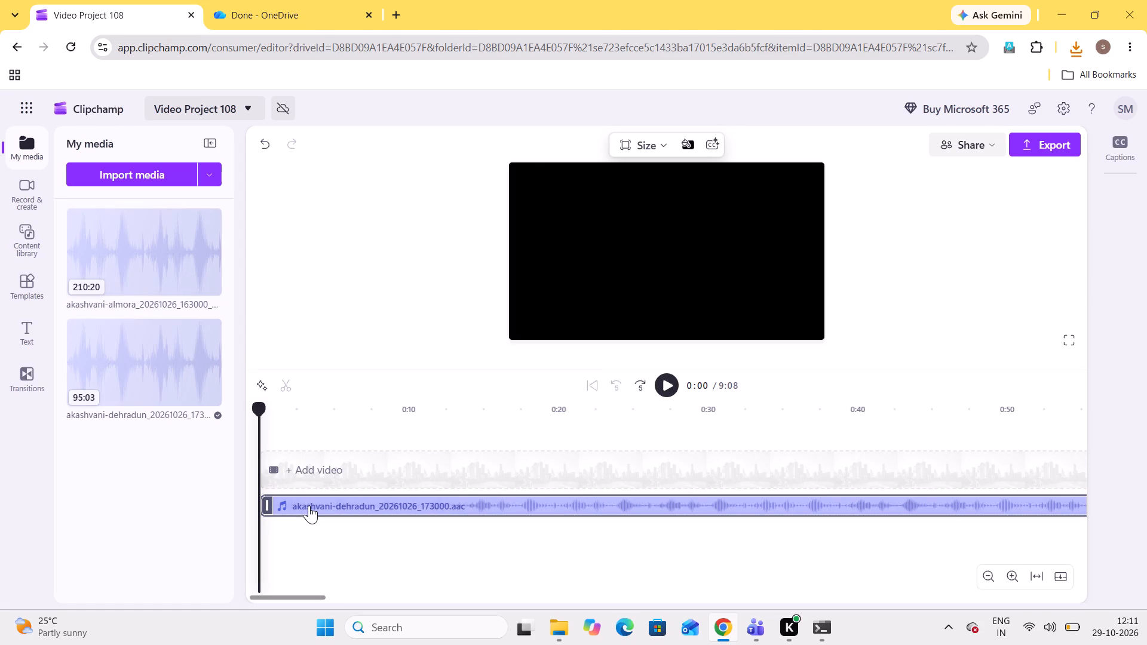
{"action": "left_click", "coordinate": [309, 505]}
{"action": "key", "text": "BackSpace"}
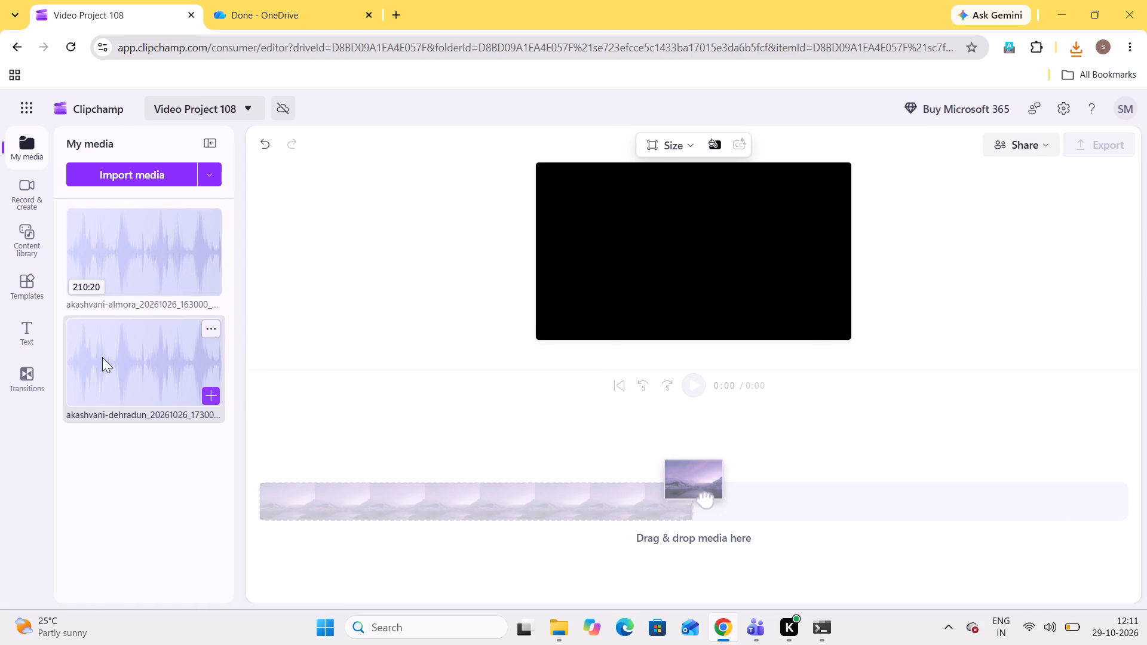
{"action": "left_click_drag", "start_coordinate": [118, 360], "coordinate": [345, 556]}
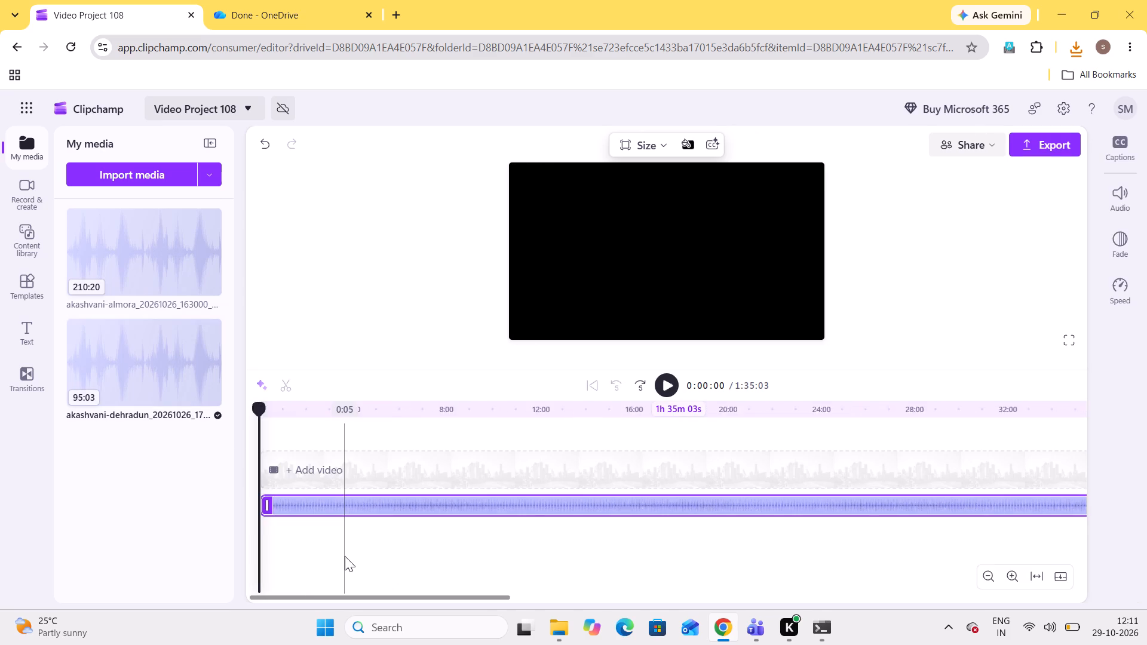
Play the akashvani-dehradun recording and skip forward through it to about 0:58:48, listening for the next song.
{"action": "key", "text": "space"}
{"action": "key", "text": "Right"}
{"action": "key", "text": "Right"}
{"action": "key", "text": "Right"}
{"action": "key", "text": "Right"}
{"action": "key", "text": "Right"}
{"action": "key", "text": "Right"}
{"action": "key", "text": "Right"}
{"action": "key", "text": "Right"}
{"action": "key", "text": "Right"}
{"action": "key", "text": "Right"}
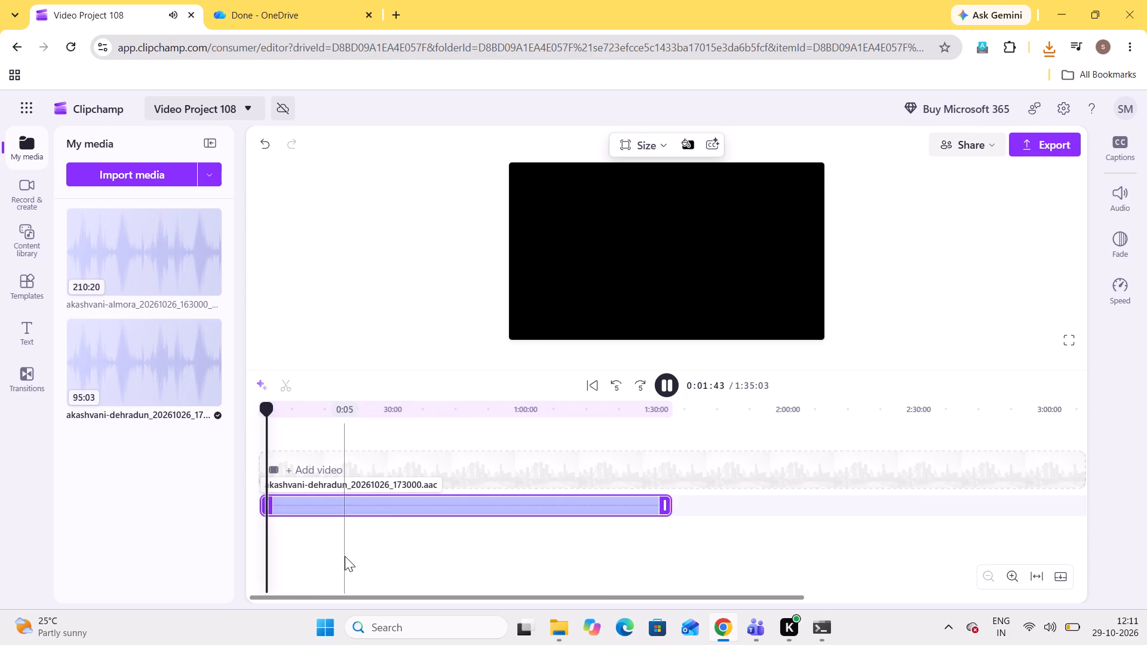
{"action": "key", "text": "Right"}
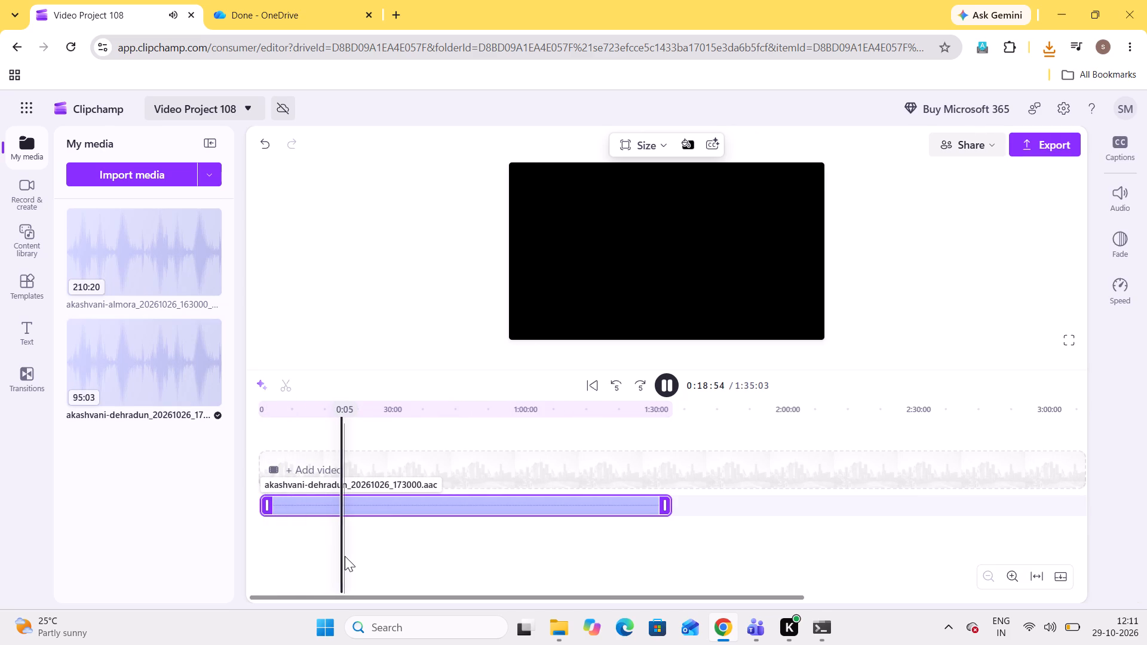
{"action": "key", "text": "Right"}
{"action": "key", "text": "Right"}
{"action": "key", "text": "Right"}
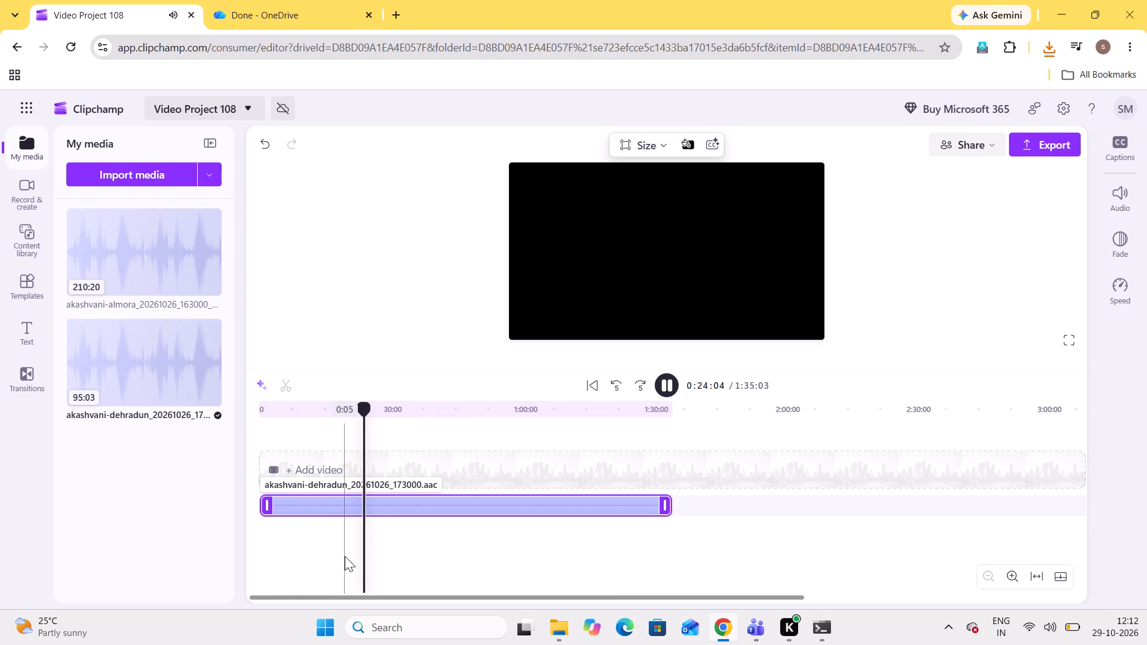
{"action": "key", "text": "Right"}
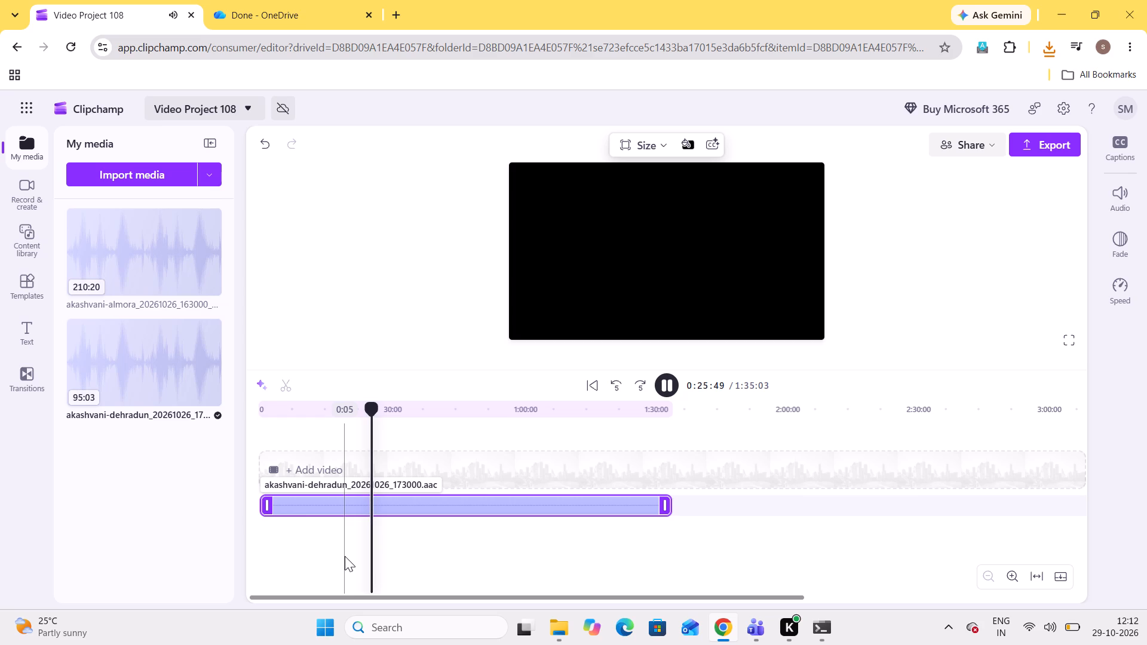
{"action": "key", "text": "Right"}
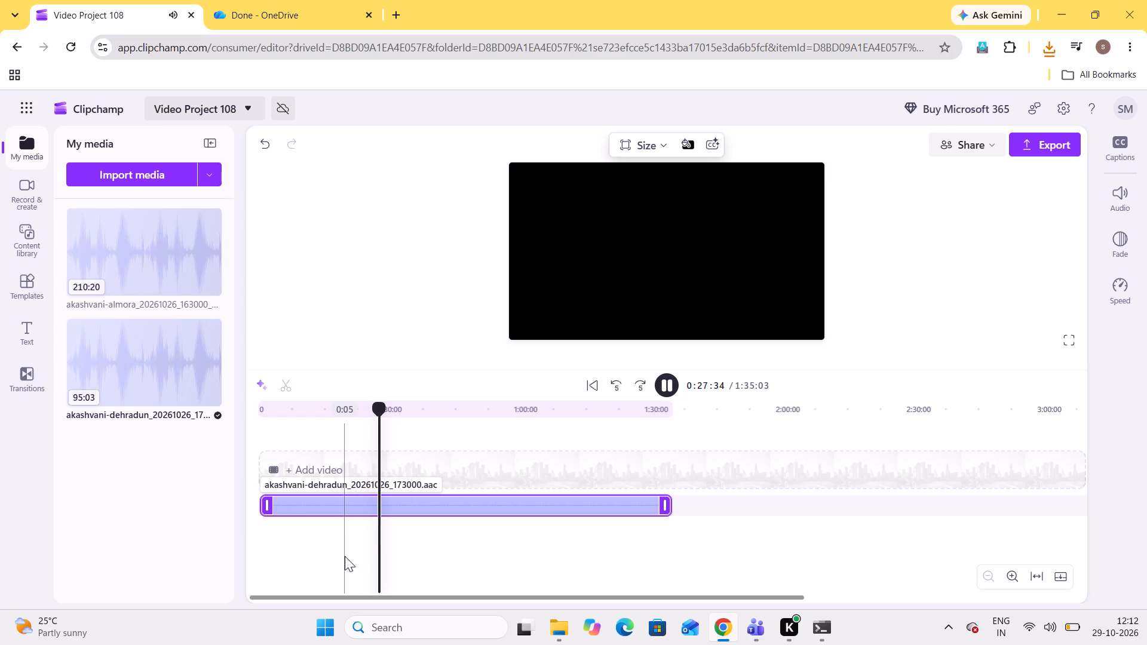
{"action": "key", "text": "Right"}
{"action": "key", "text": "Right"}
{"action": "key", "text": "Right"}
{"action": "key", "text": "Right"}
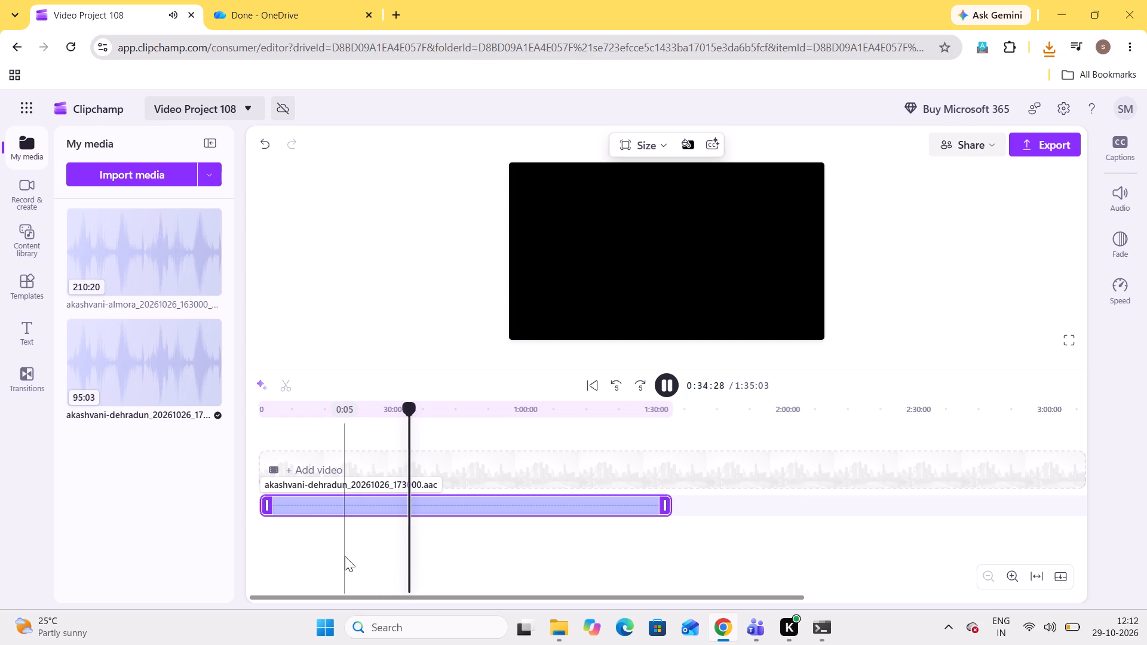
{"action": "key", "text": "Right"}
{"action": "key", "text": "Right"}
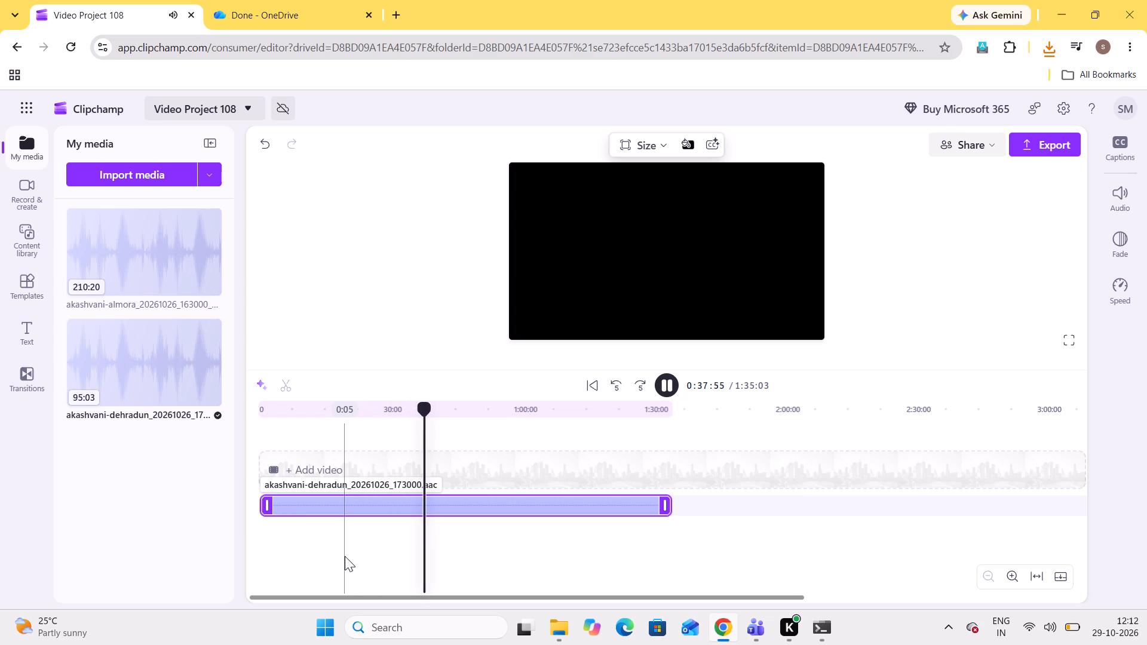
{"action": "key", "text": "Left"}
{"action": "key", "text": "Left"}
{"action": "key", "text": "Left"}
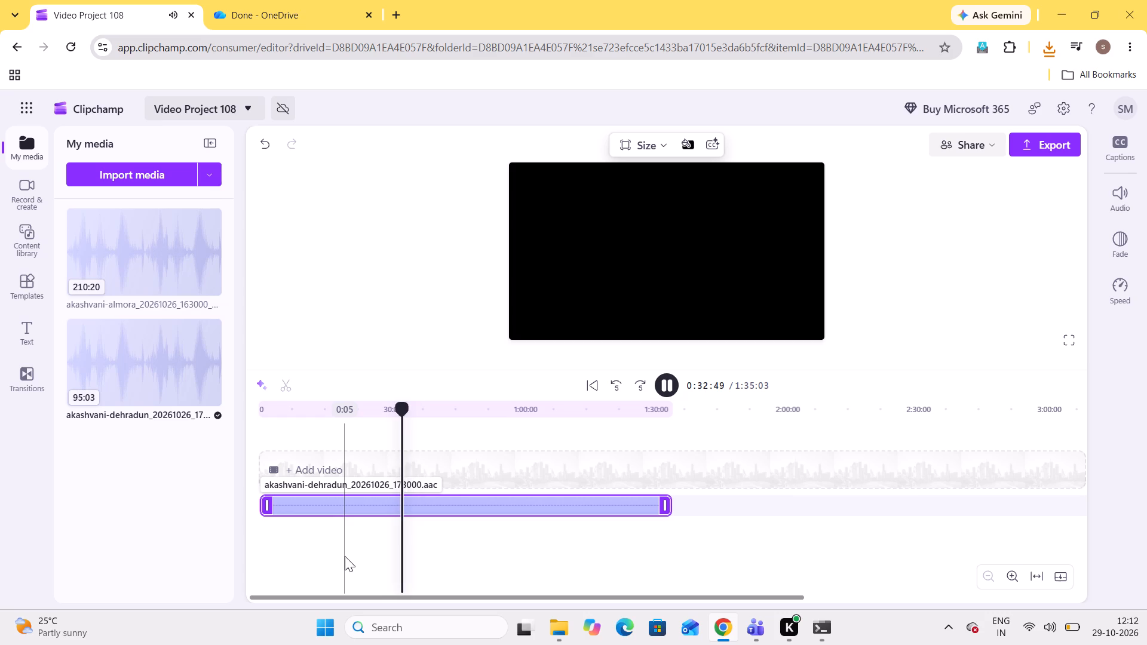
{"action": "key", "text": "Right"}
{"action": "key", "text": "Right"}
{"action": "key", "text": "Right"}
{"action": "key", "text": "Right"}
{"action": "key", "text": "Right"}
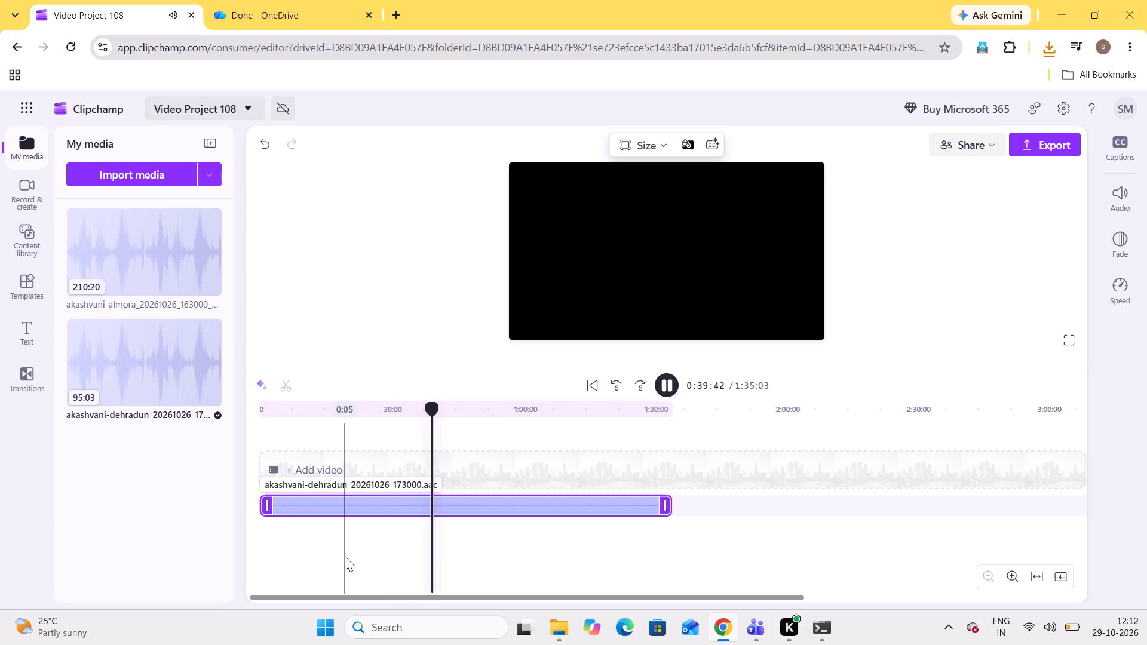
{"action": "key", "text": "Right"}
{"action": "key", "text": "Right"}
{"action": "key", "text": "Right"}
{"action": "key", "text": "Right"}
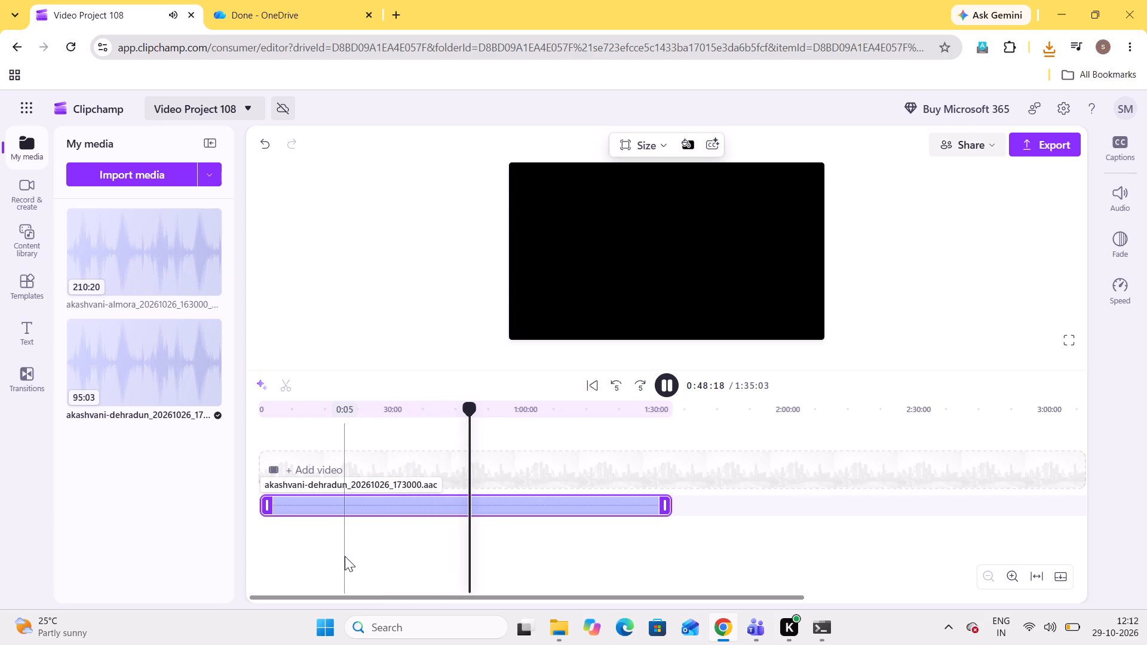
{"action": "key", "text": "Right"}
{"action": "key", "text": "Right"}
{"action": "key", "text": "Right"}
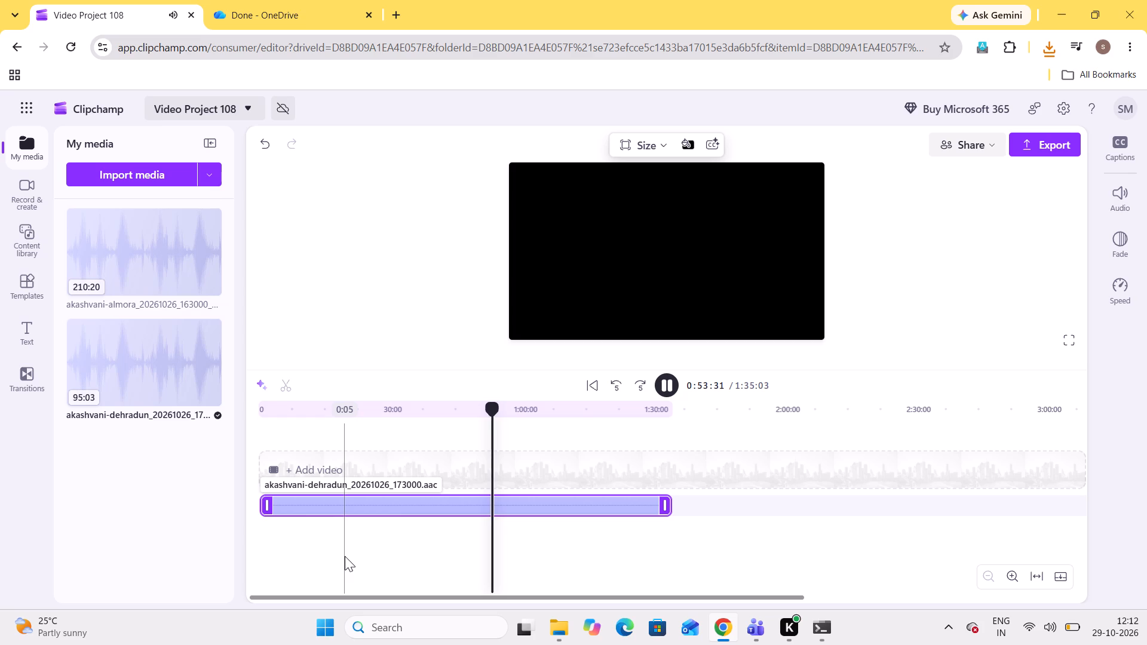
{"action": "key", "text": "Right"}
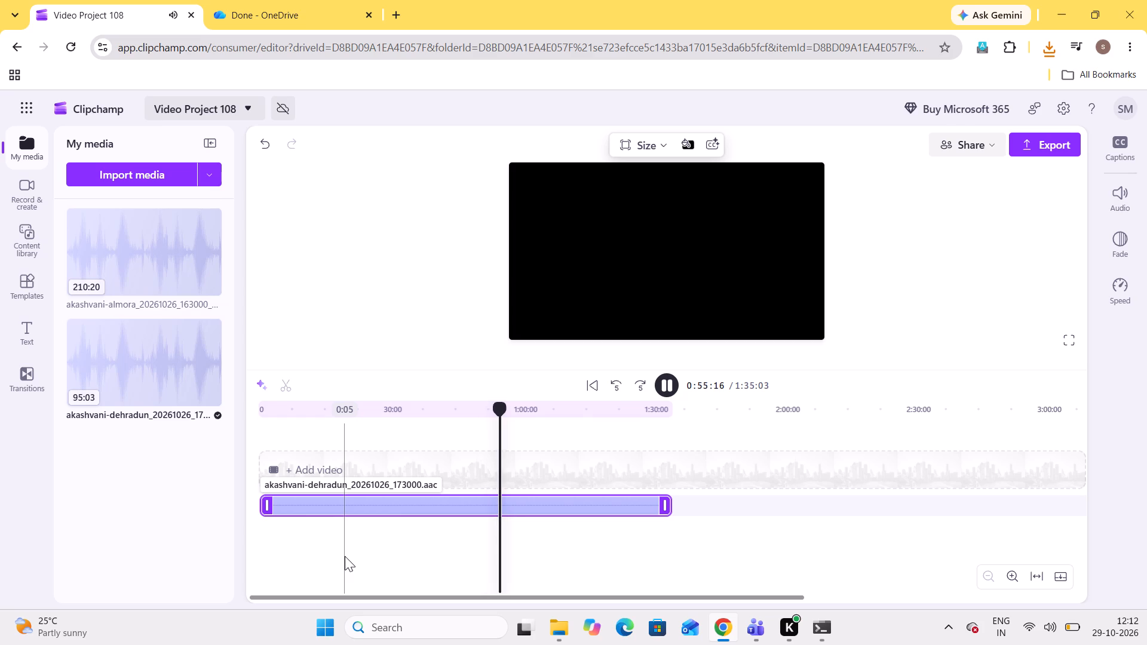
{"action": "key", "text": "Right"}
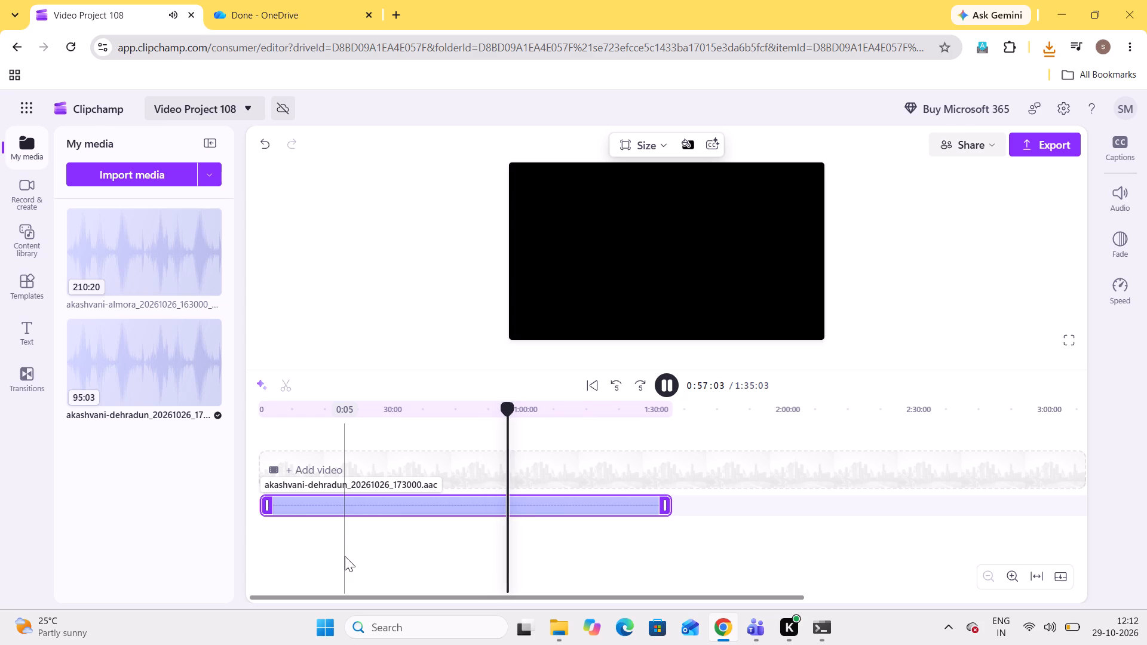
{"action": "key", "text": "Right"}
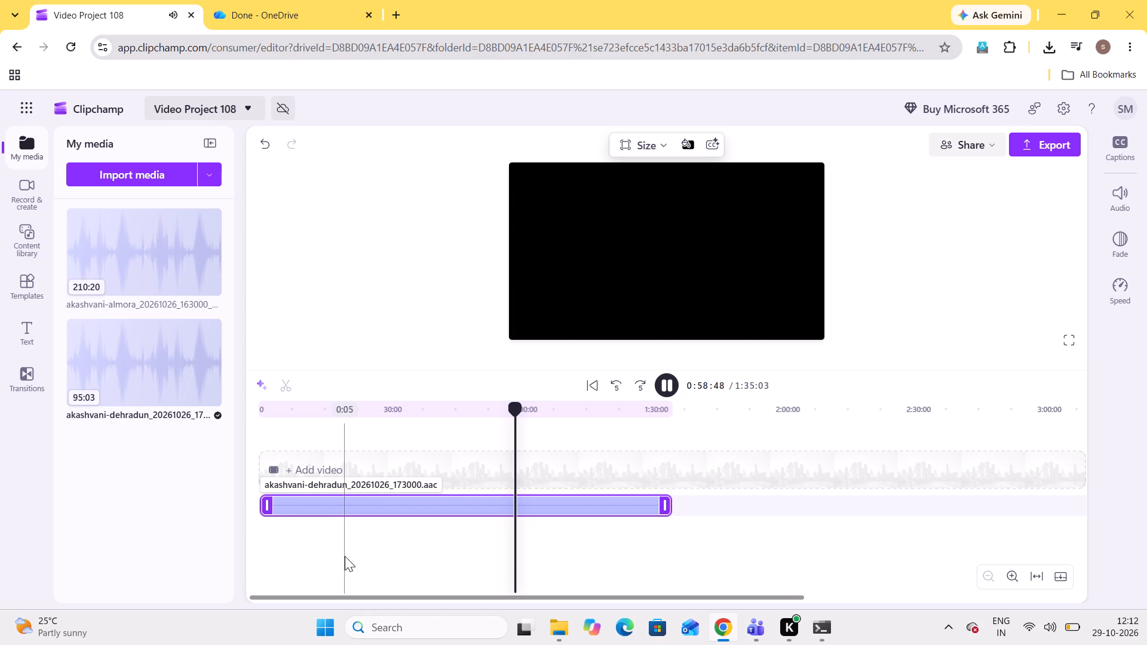
Seek between 0:51:00 and 0:58:20 to find the song's start, split the recording at 0:56:32, and resume playback.
{"action": "left_click", "coordinate": [481, 431]}
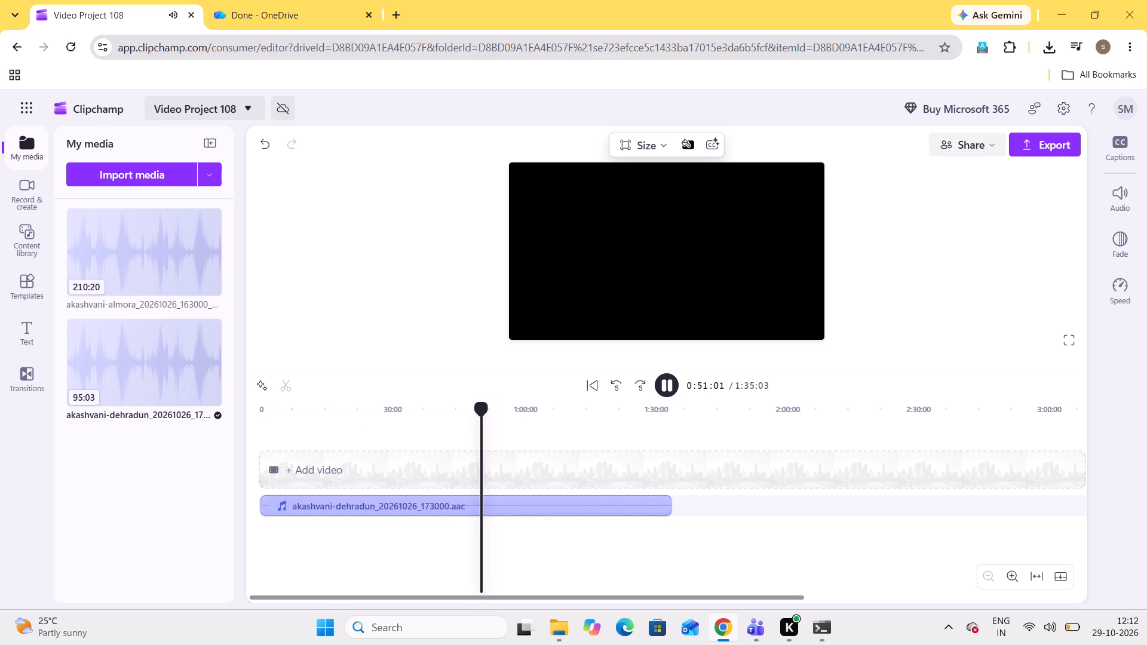
{"action": "left_click", "coordinate": [489, 420]}
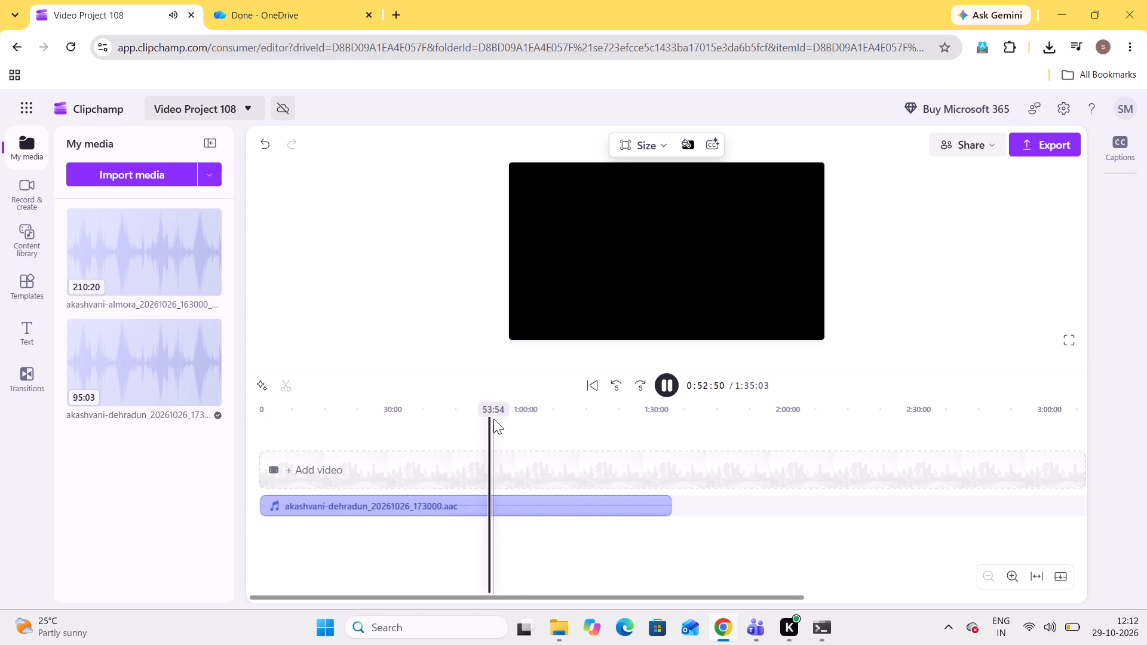
{"action": "left_click", "coordinate": [493, 419]}
{"action": "left_click", "coordinate": [499, 419]}
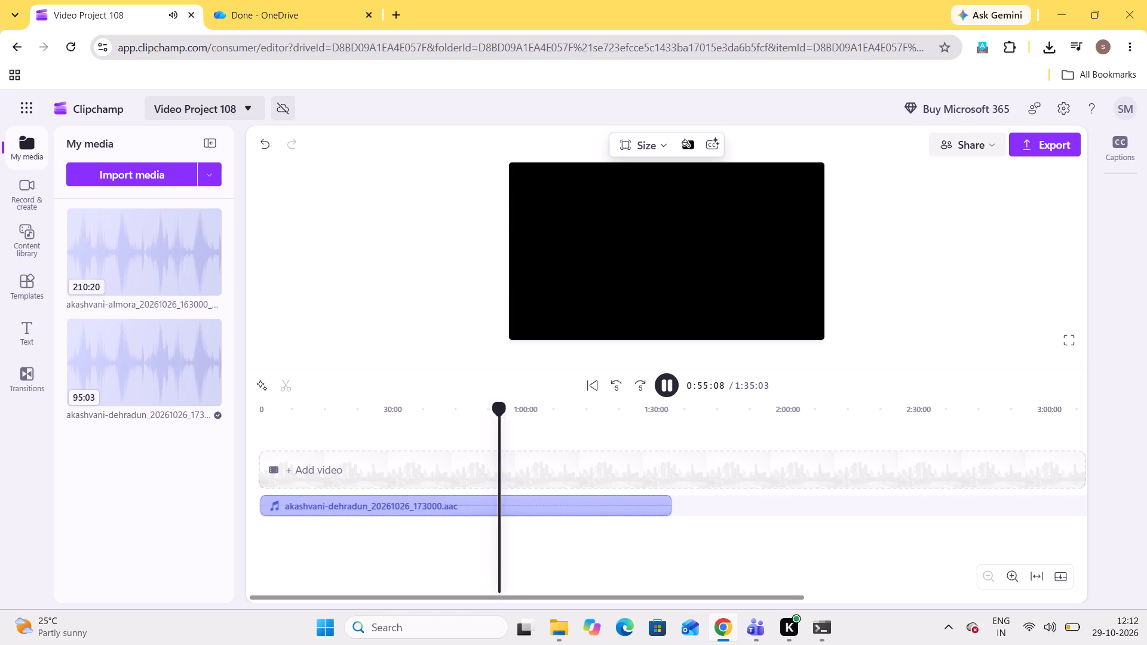
{"action": "left_click", "coordinate": [513, 417]}
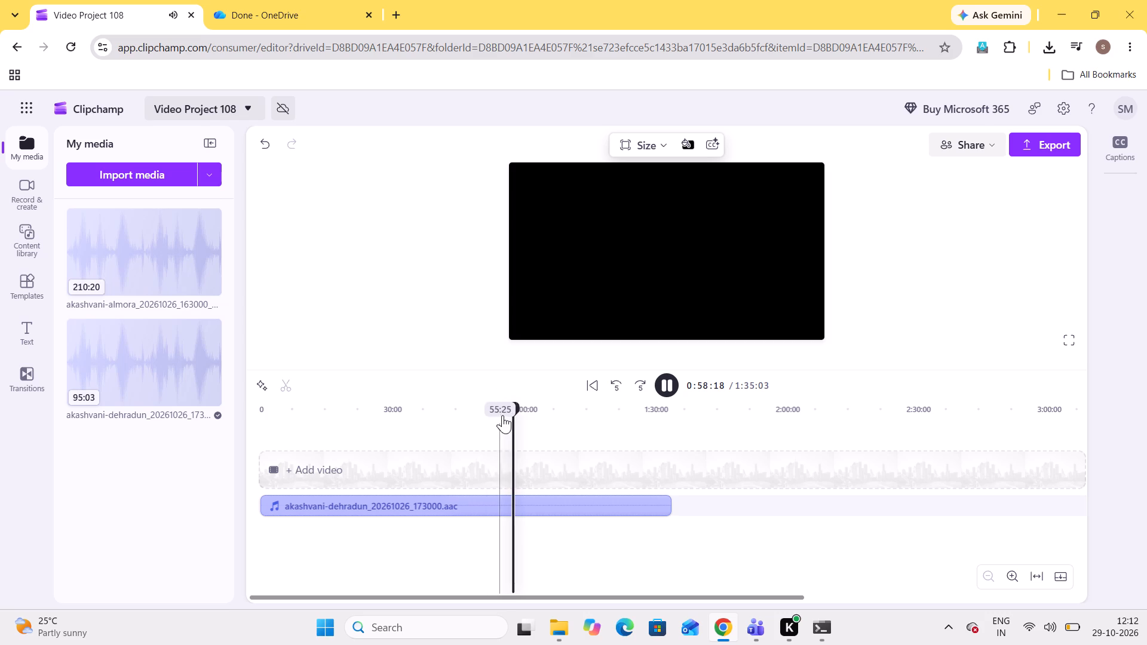
{"action": "left_click", "coordinate": [507, 417]}
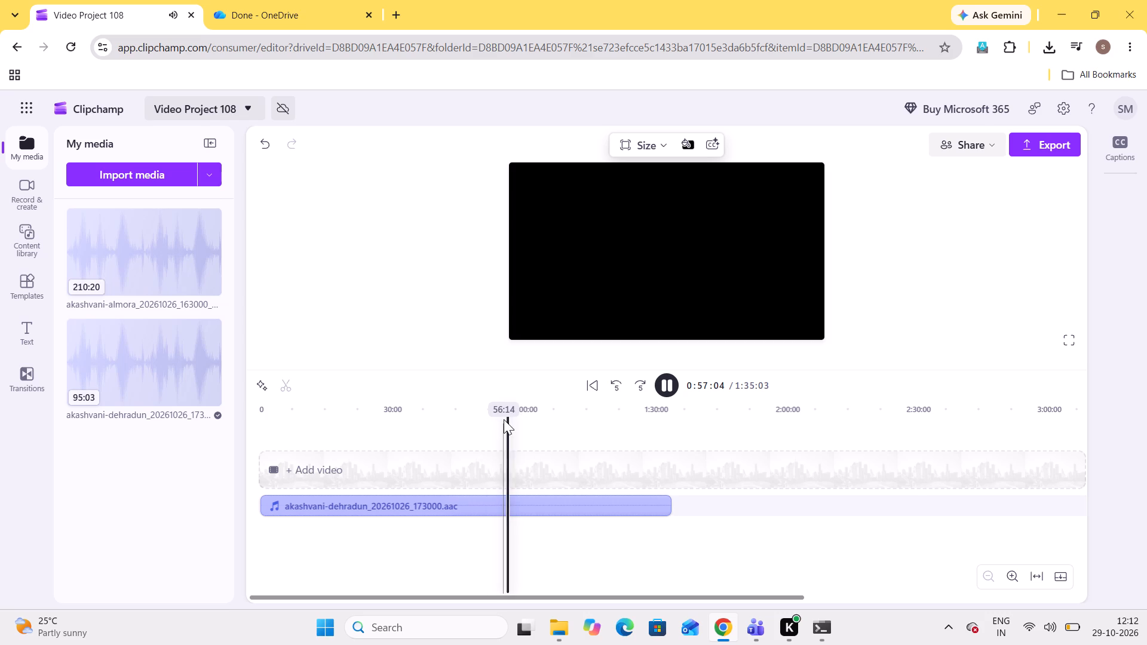
{"action": "left_click", "coordinate": [504, 419]}
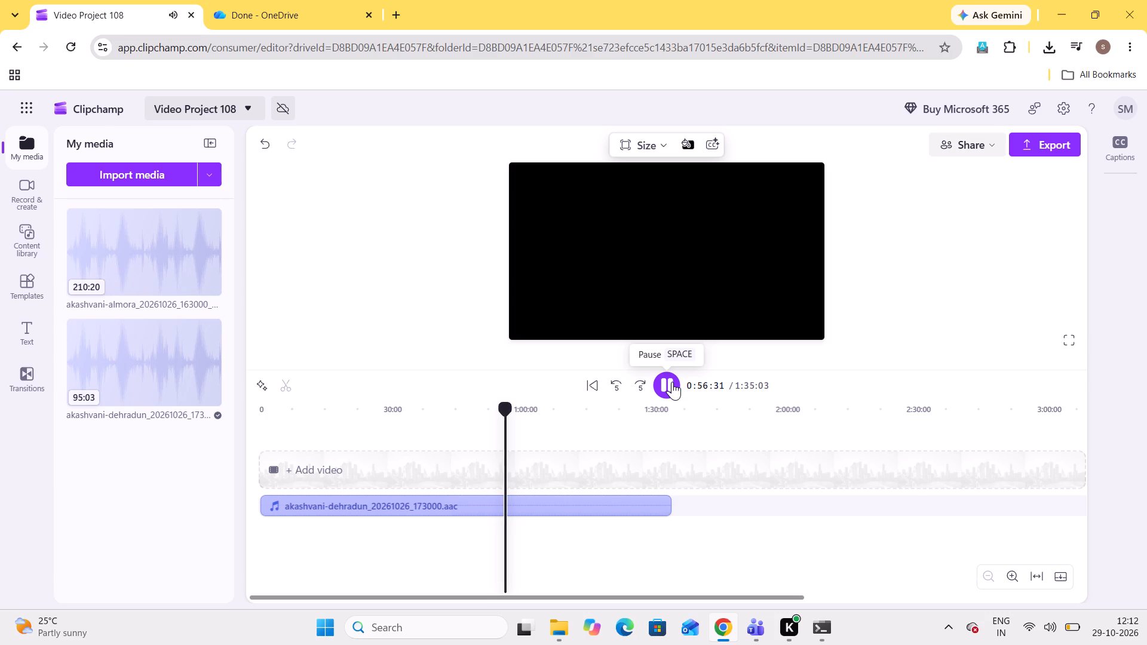
{"action": "left_click", "coordinate": [672, 382]}
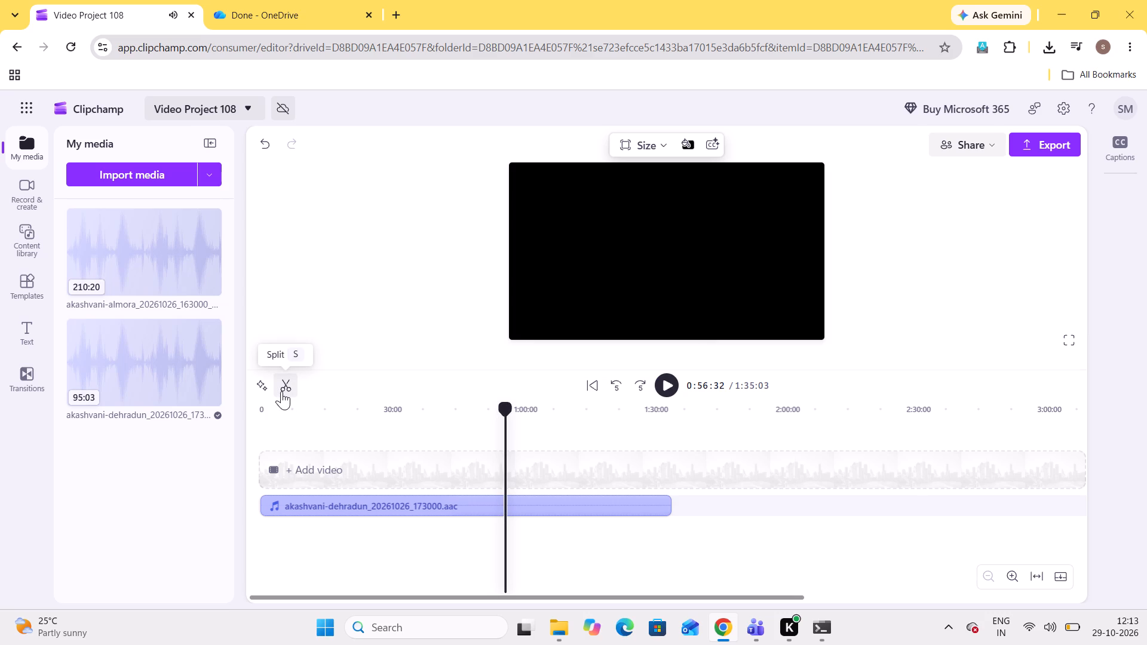
{"action": "left_click", "coordinate": [281, 391]}
{"action": "left_click", "coordinate": [672, 391]}
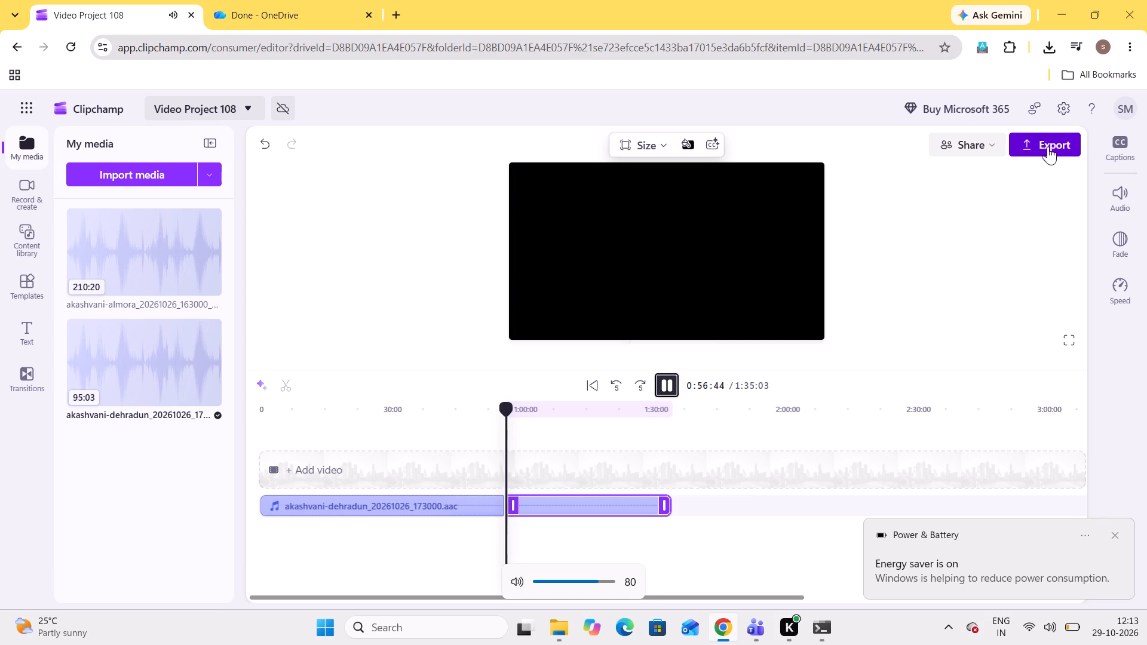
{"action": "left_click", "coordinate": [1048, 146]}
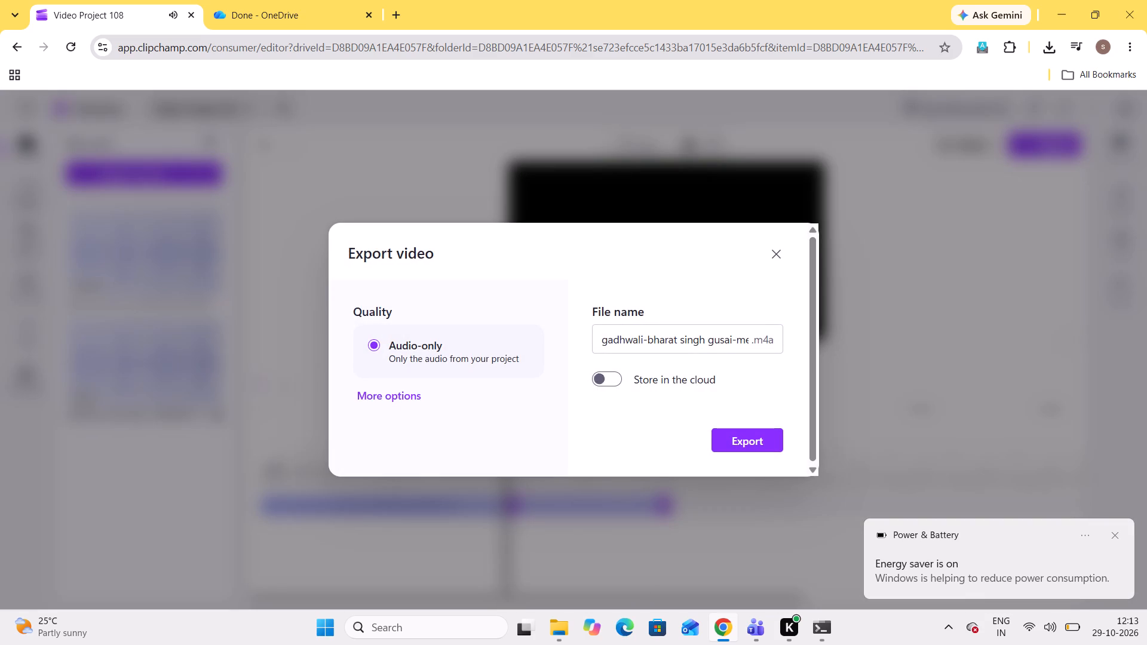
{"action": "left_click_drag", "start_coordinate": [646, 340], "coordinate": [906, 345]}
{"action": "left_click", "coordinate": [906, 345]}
Seek back in 5-second jumps and replay the passage around 0:56:30 at the new split.
{"action": "triple_click", "coordinate": [618, 383]}
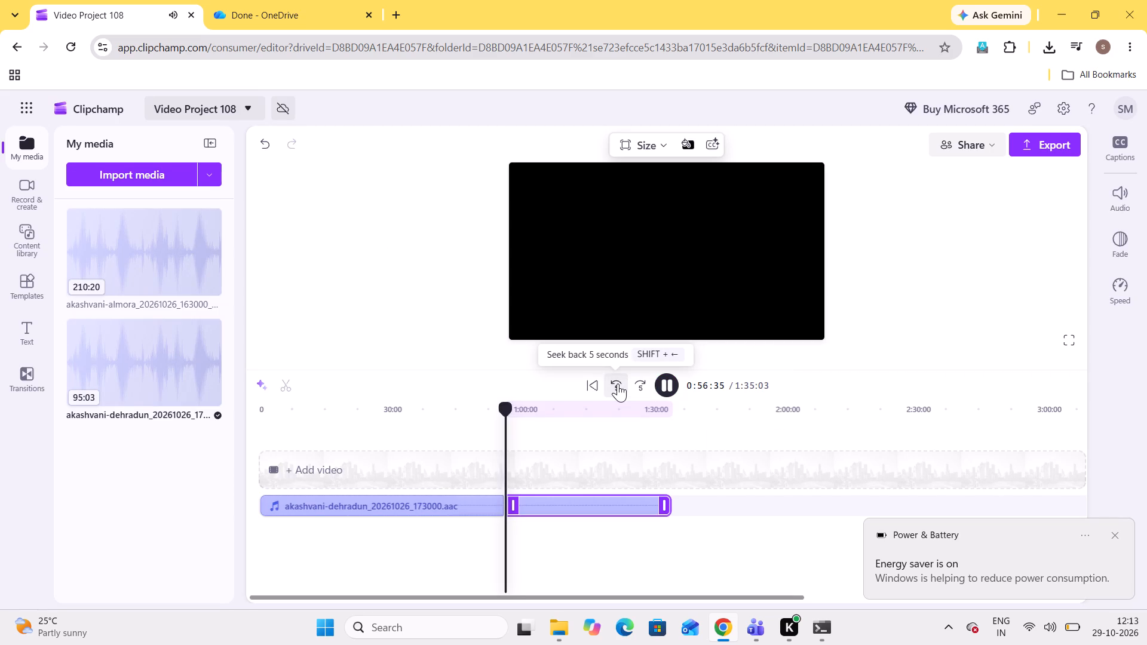
{"action": "left_click", "coordinate": [618, 383]}
{"action": "left_click", "coordinate": [618, 383]}
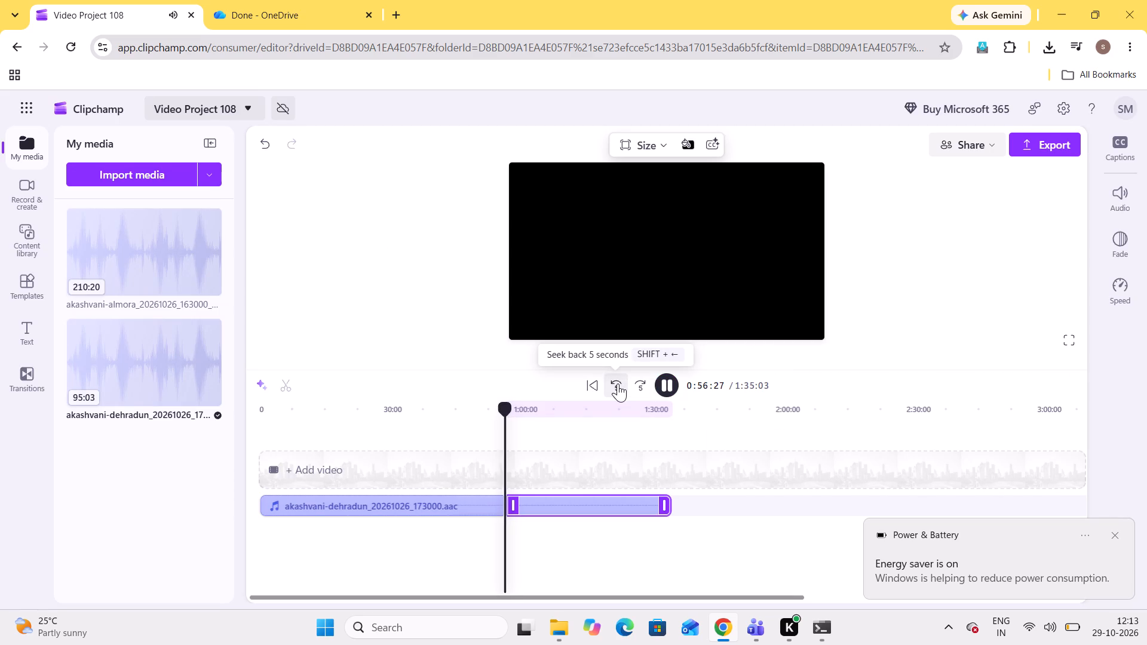
{"action": "left_click", "coordinate": [618, 383]}
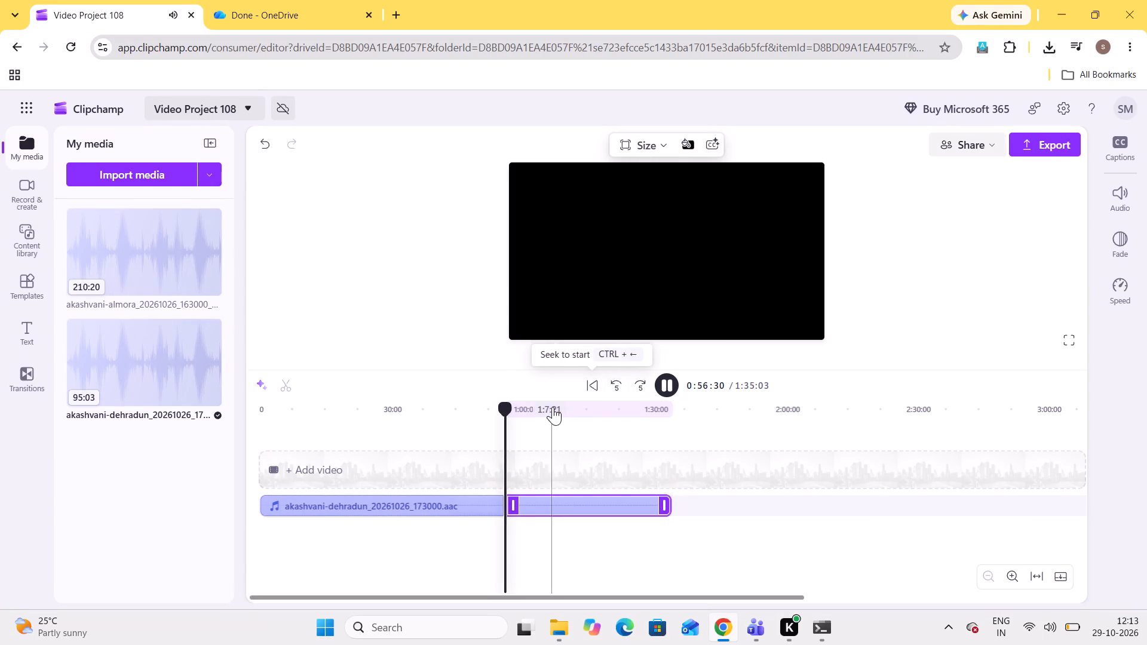
Play and skip forward through the recording from about 0:56:30 to the song boundary, and split the clip at 1:10:58.
{"action": "left_click", "coordinate": [525, 405]}
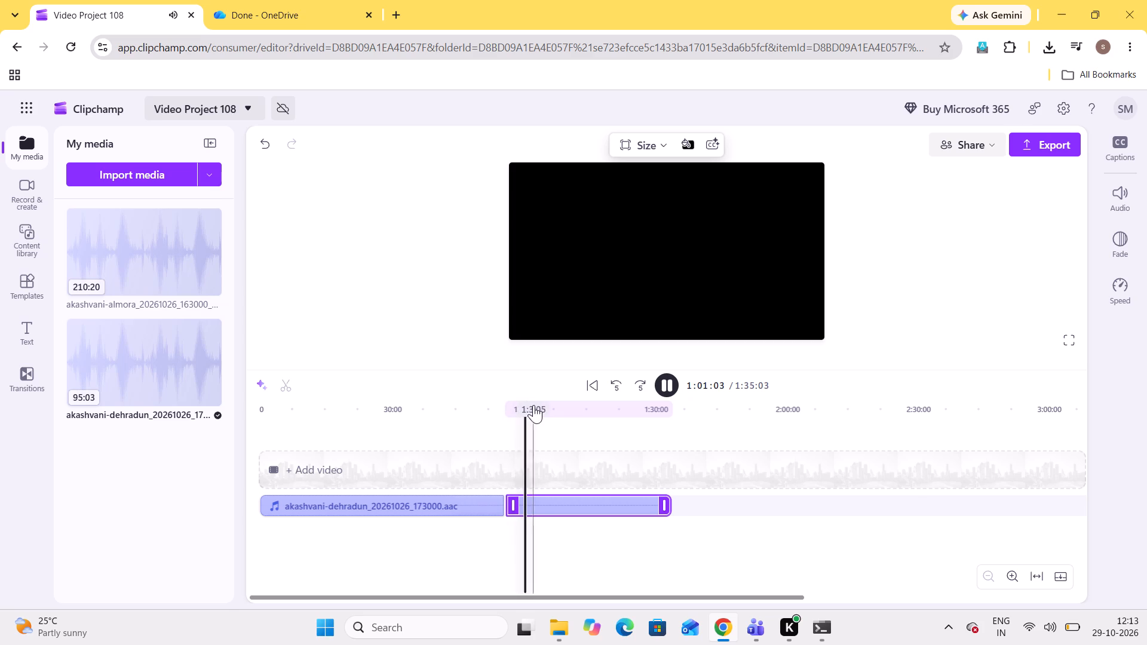
{"action": "left_click", "coordinate": [533, 405]}
{"action": "key", "text": "Right"}
{"action": "key", "text": "Right"}
{"action": "key", "text": "Right"}
{"action": "key", "text": "Right"}
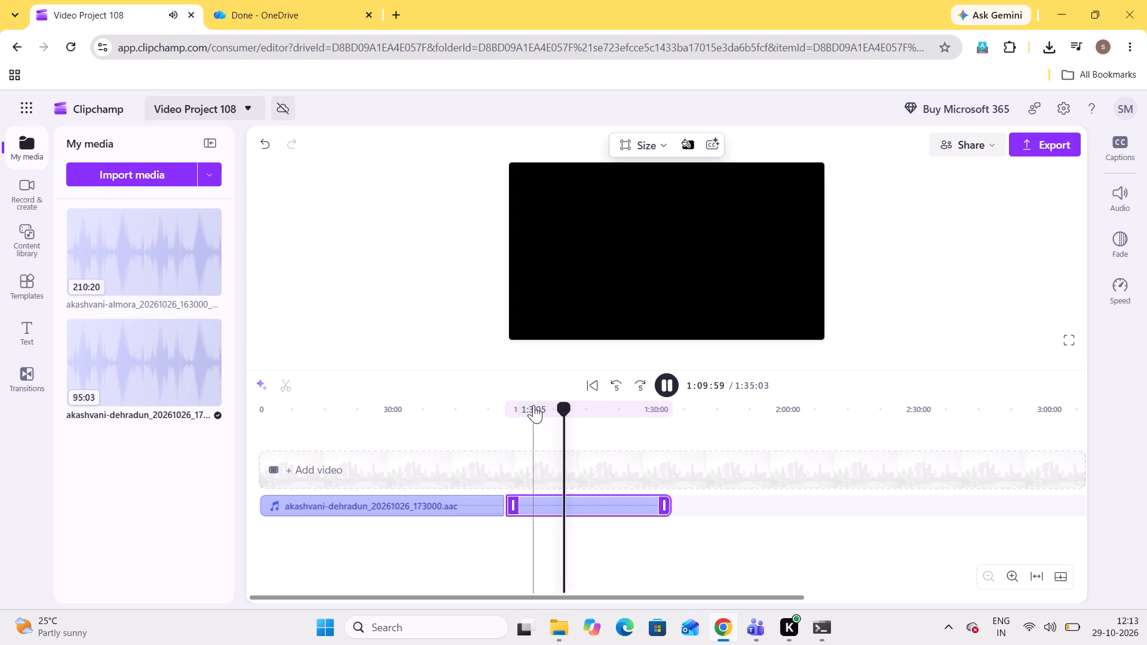
{"action": "key", "text": "Right"}
{"action": "key", "text": "Left"}
{"action": "double_click", "coordinate": [639, 379]}
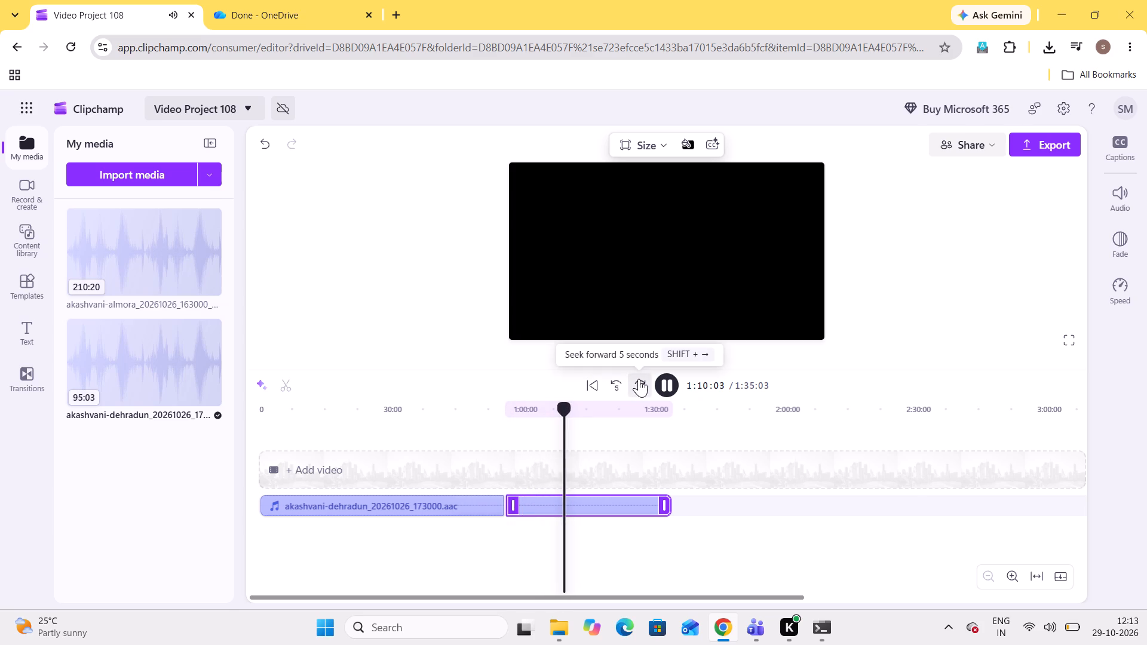
{"action": "double_click", "coordinate": [639, 379]}
{"action": "double_click", "coordinate": [639, 379]}
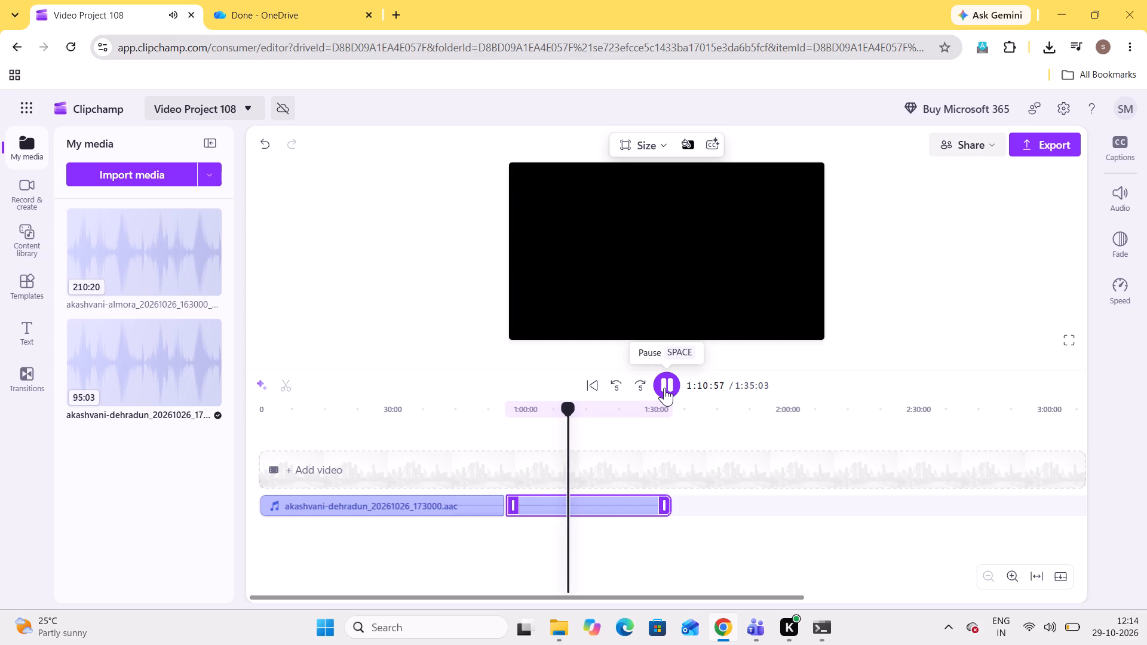
{"action": "left_click", "coordinate": [664, 388]}
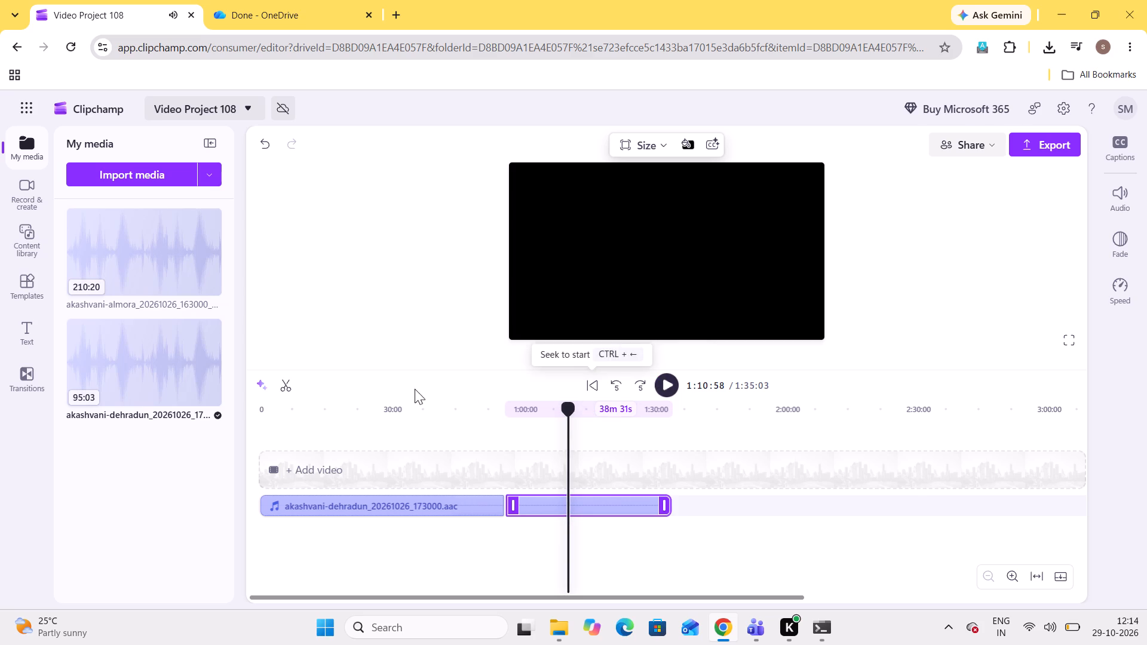
{"action": "left_click", "coordinate": [292, 376]}
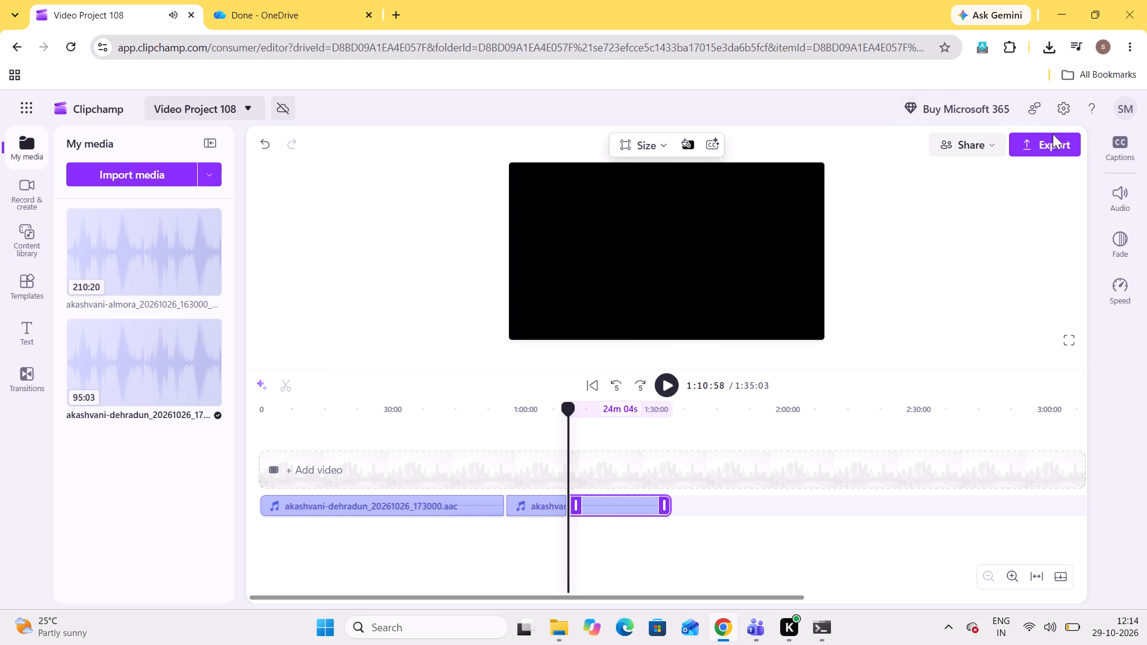
In the export settings, replace the file name after "gadhwali-" with the singer's name and a trailing hyphen, and return to editing without exporting.
{"action": "left_click", "coordinate": [1055, 142]}
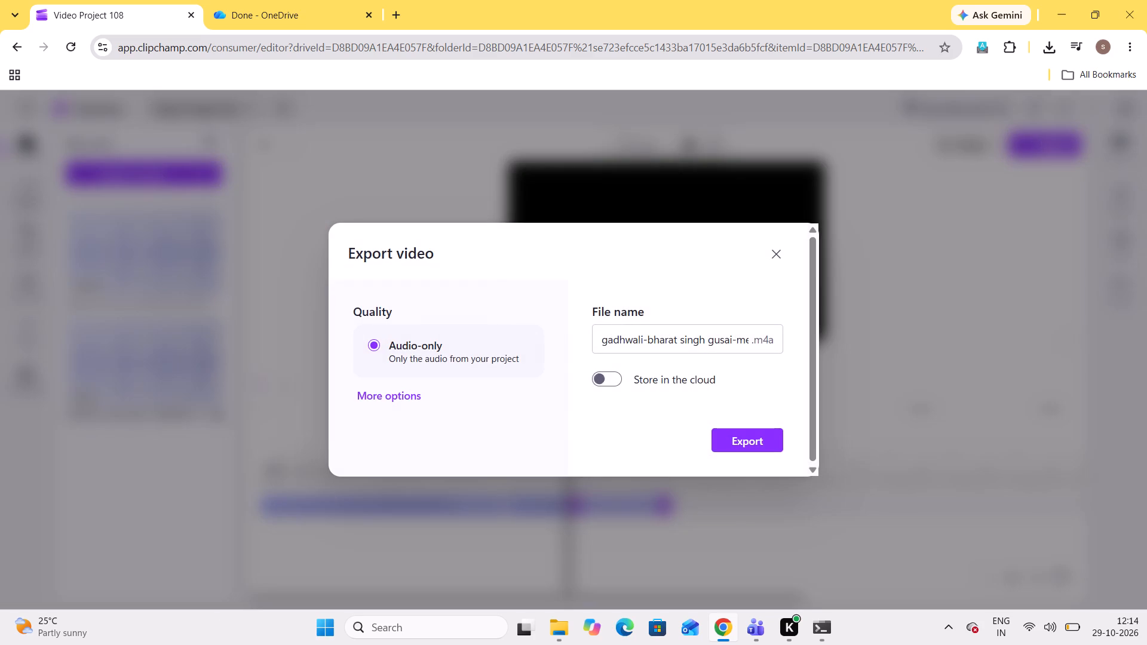
{"action": "left_click_drag", "start_coordinate": [648, 340], "coordinate": [918, 342]}
{"action": "key", "text": "BackSpace"}
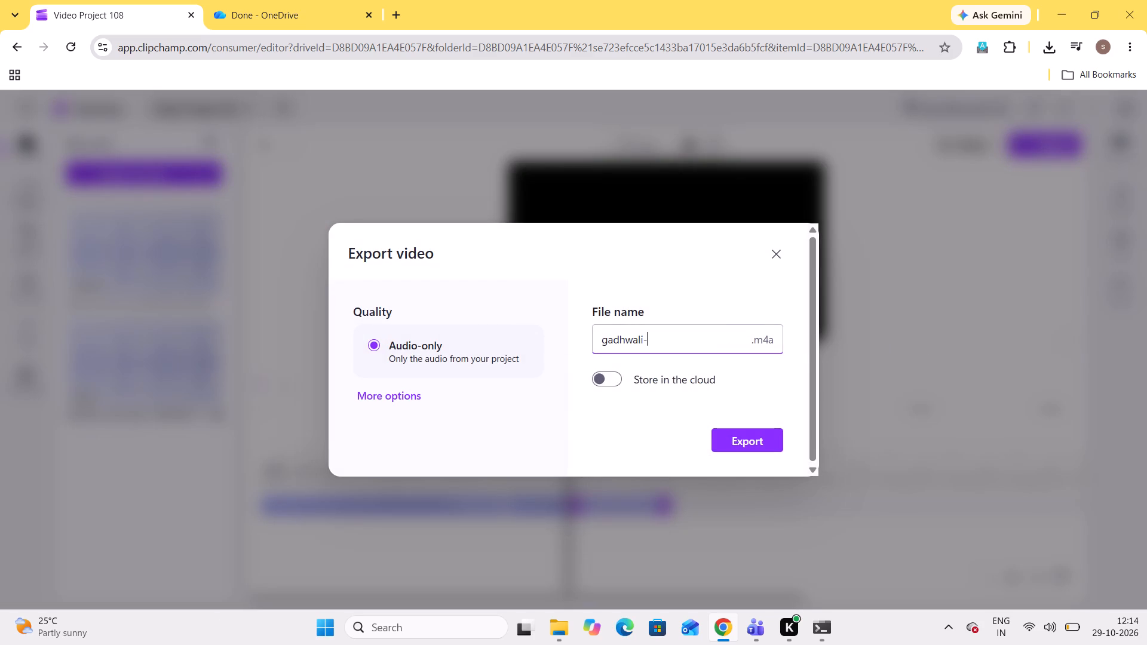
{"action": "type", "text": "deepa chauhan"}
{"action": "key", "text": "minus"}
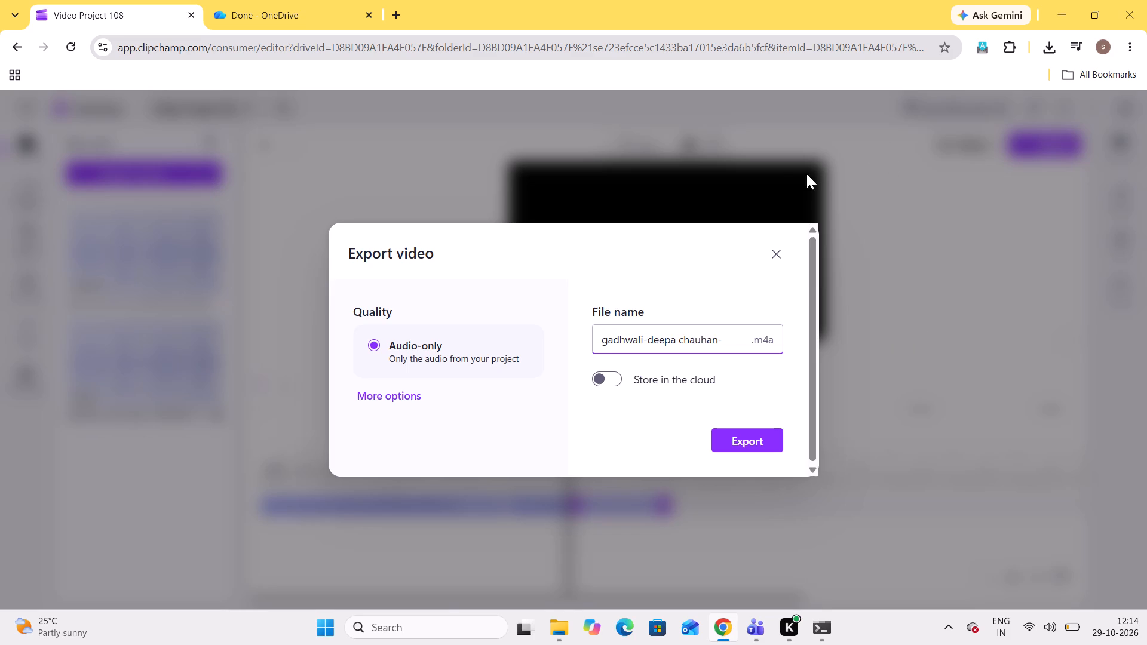
{"action": "left_click", "coordinate": [792, 174]}
Resume playback of the recording from the split at 1:10:58.
{"action": "left_click", "coordinate": [666, 380]}
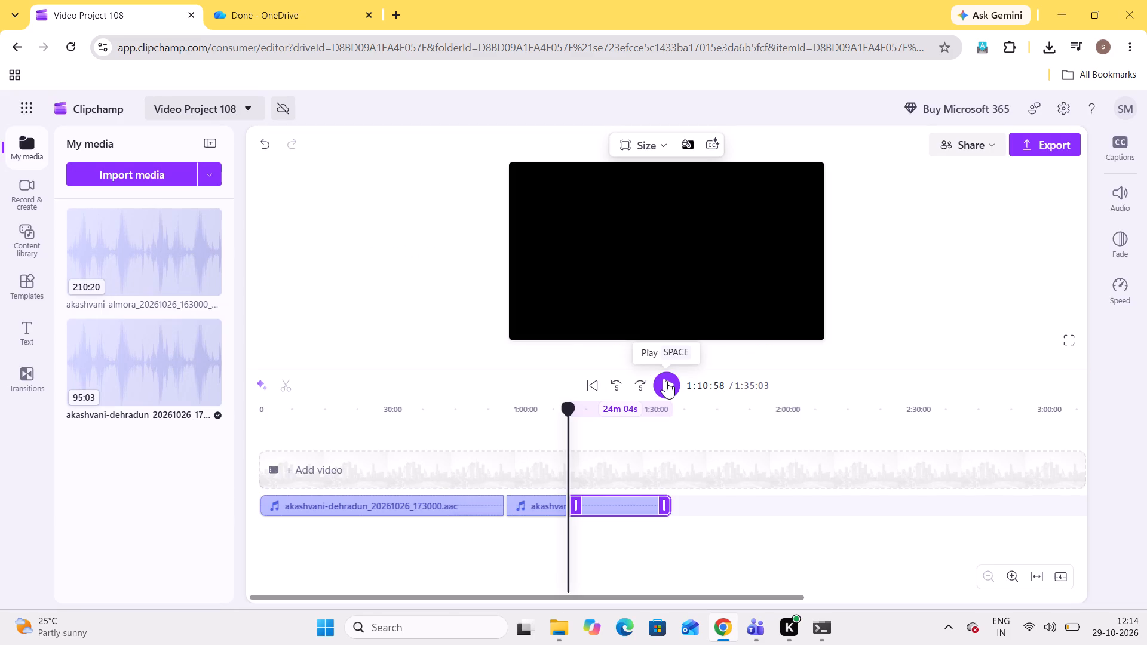
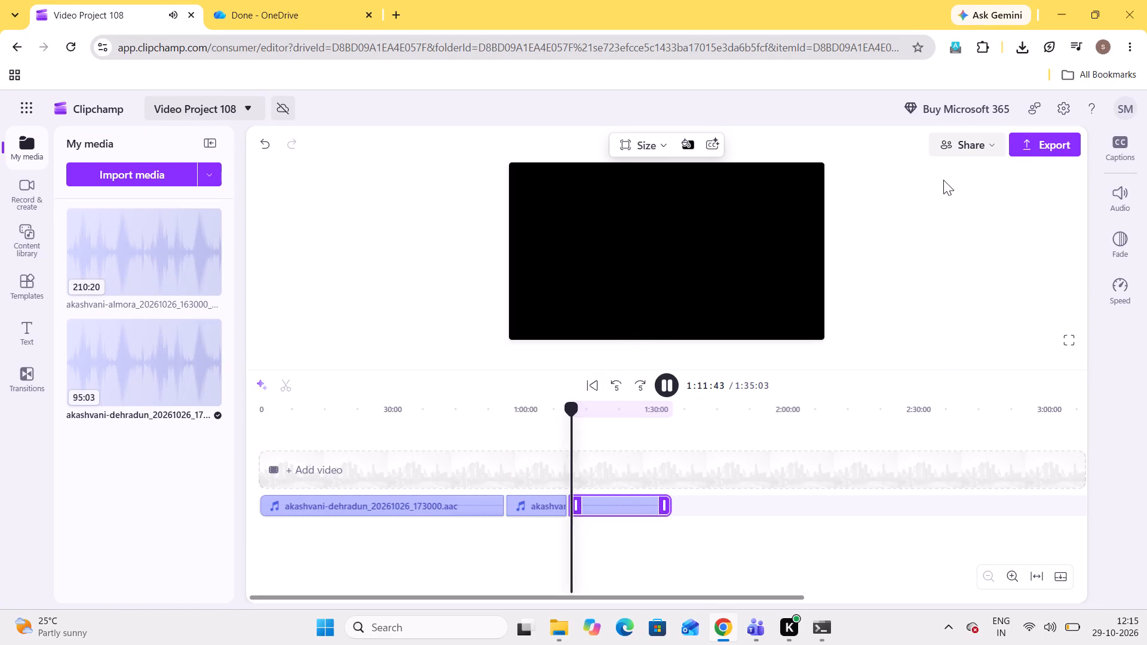
In the export settings, append the song title "pyari ghughuti jeli" to the file name and return to editing without exporting.
{"action": "left_click", "coordinate": [1036, 146]}
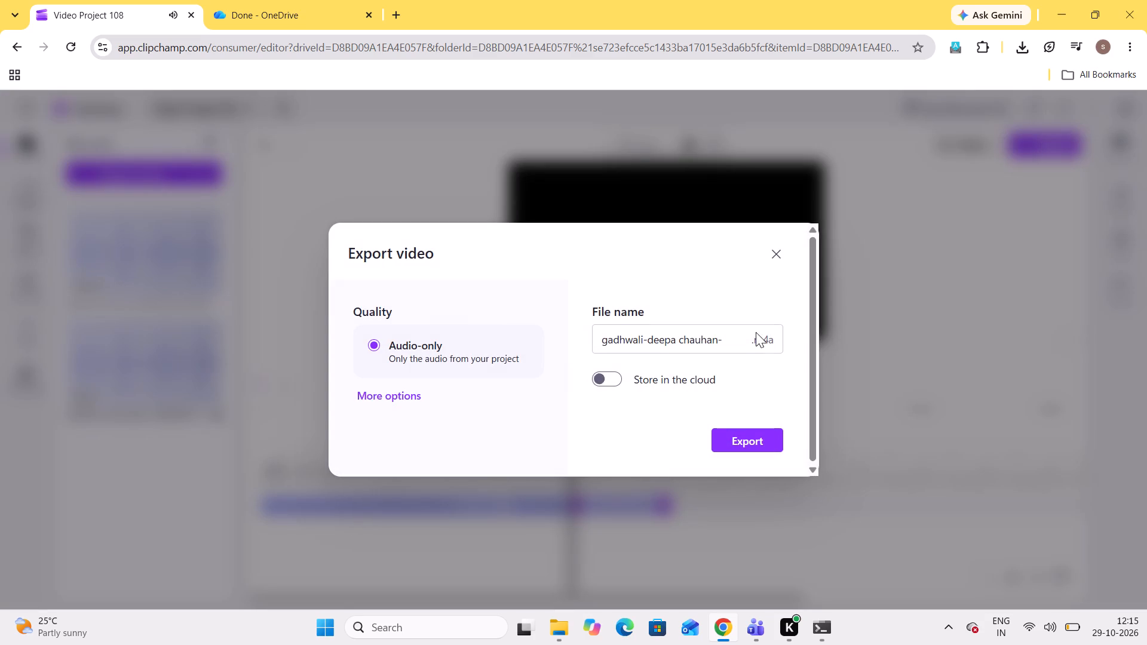
{"action": "left_click", "coordinate": [741, 339]}
{"action": "type", "text": "pyari ghughuti"}
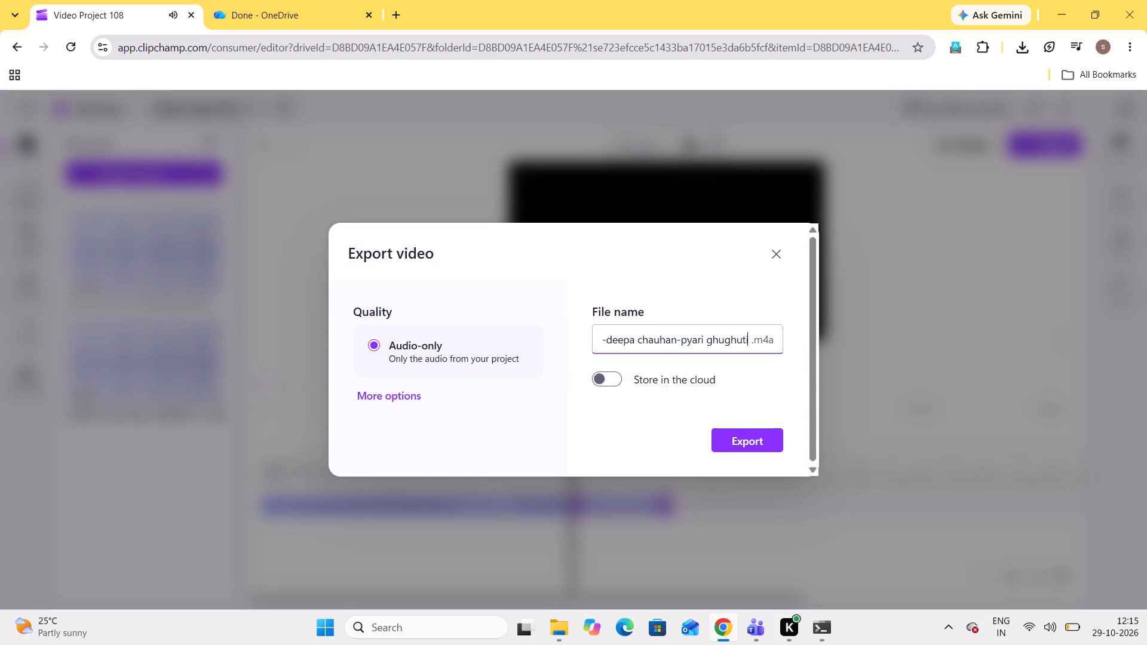
{"action": "key", "text": "space"}
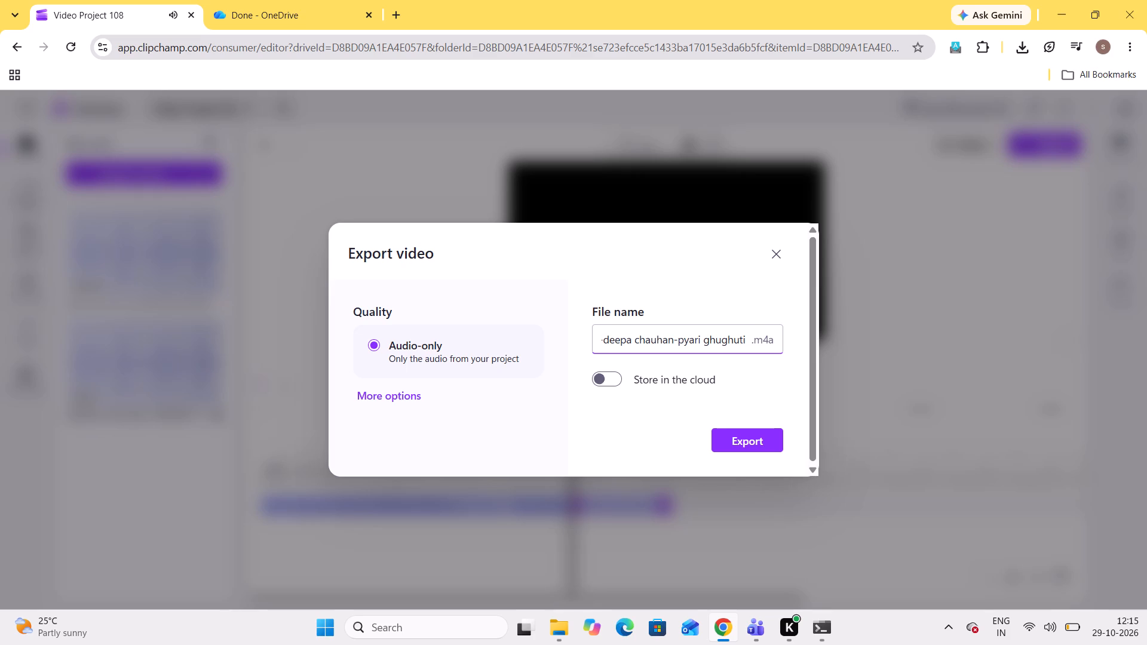
{"action": "type", "text": "jel"}
{"action": "key", "text": "i"}
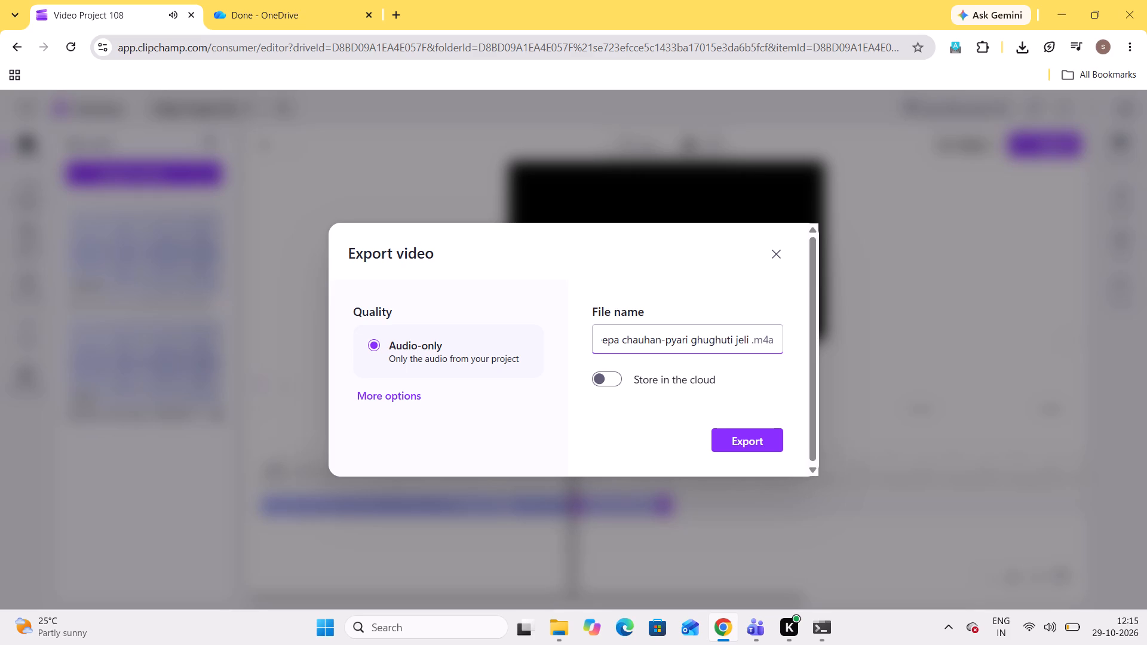
{"action": "left_click", "coordinate": [736, 173]}
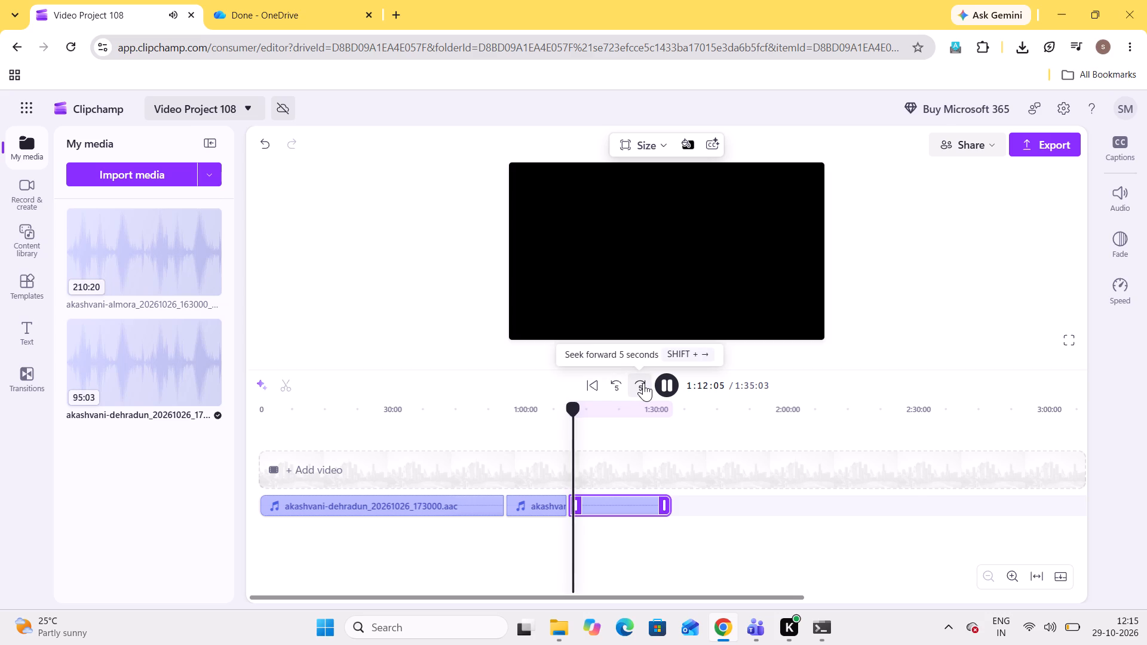
Skip forward through the recording to the end of the song, split the clip at 1:15:25, and resume playback.
{"action": "left_click", "coordinate": [579, 420]}
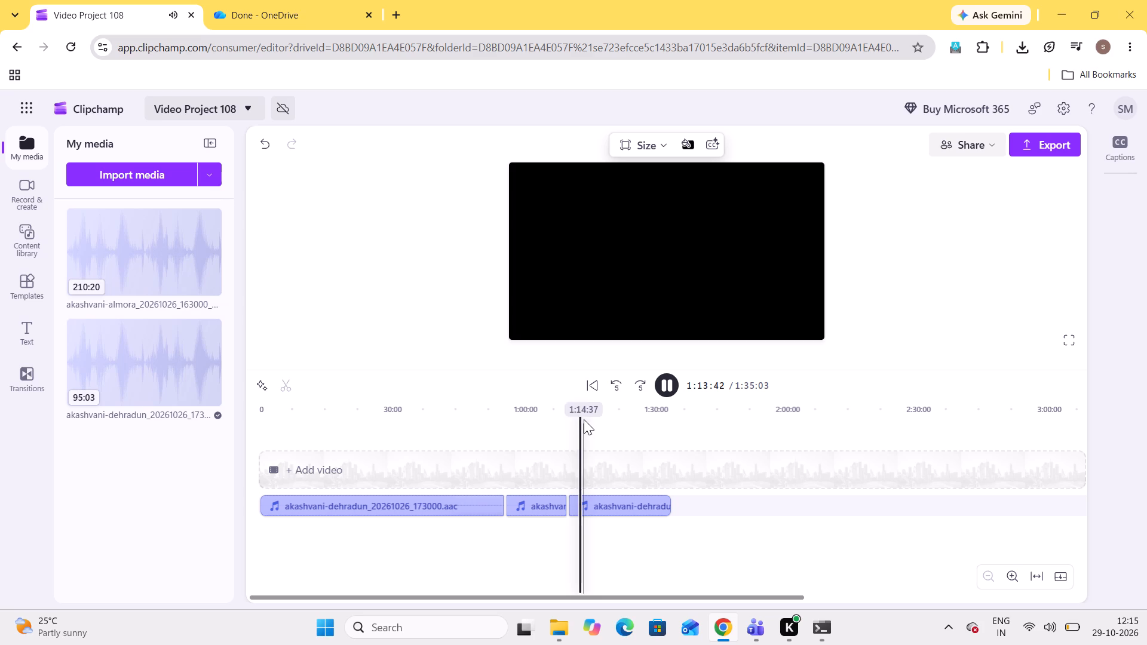
{"action": "left_click", "coordinate": [584, 419]}
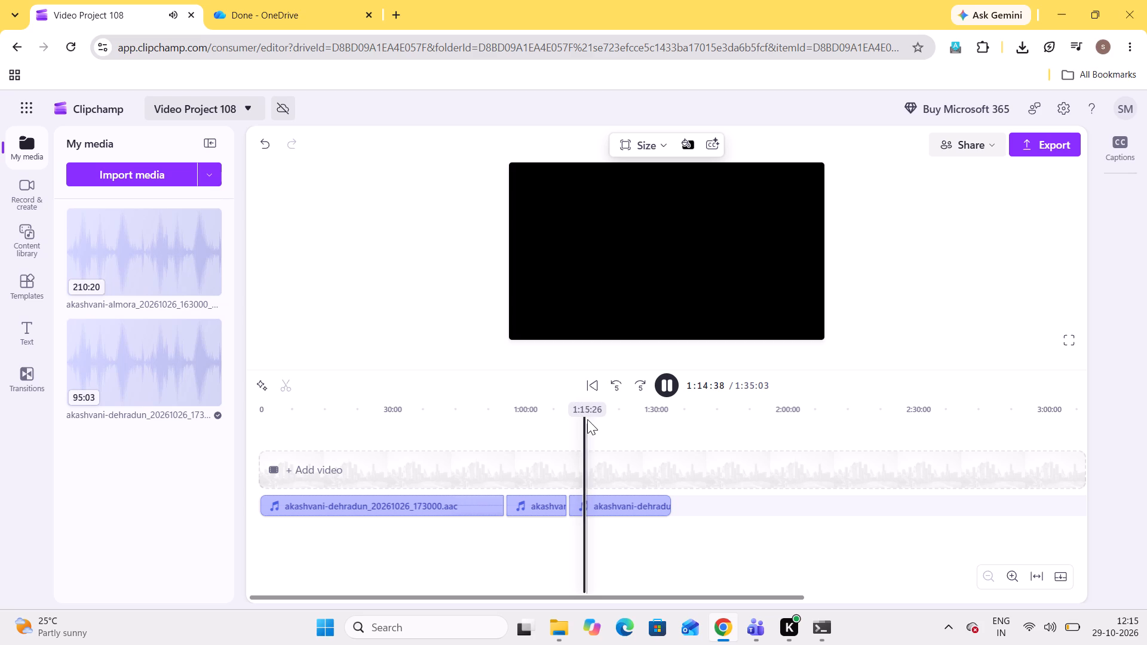
{"action": "triple_click", "coordinate": [645, 388]}
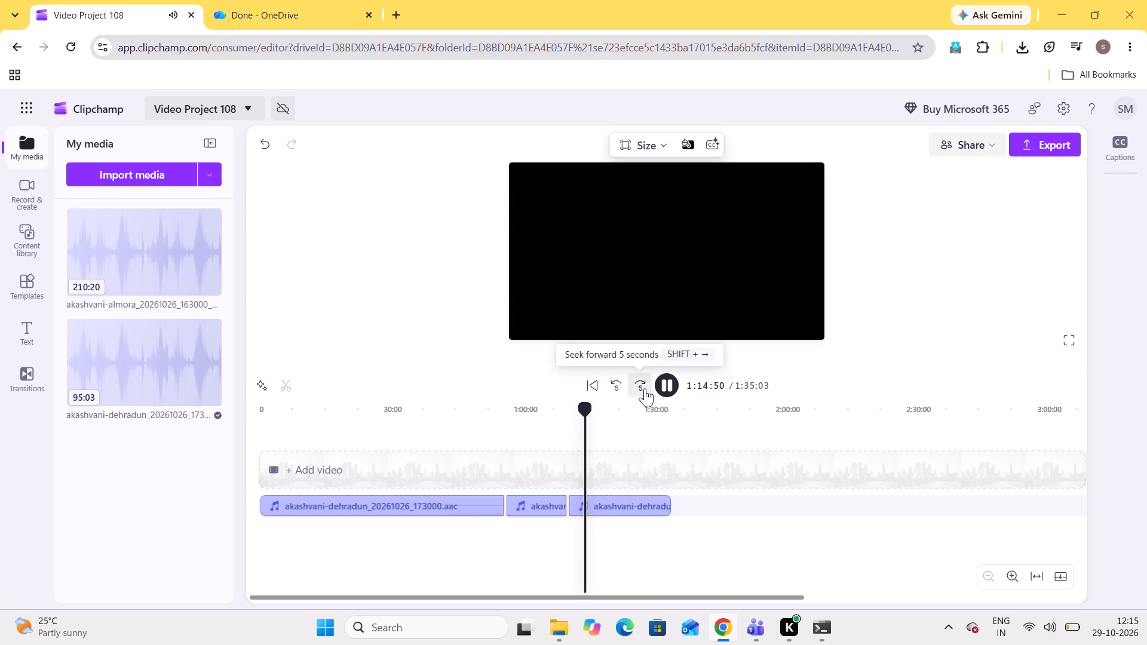
{"action": "triple_click", "coordinate": [645, 388]}
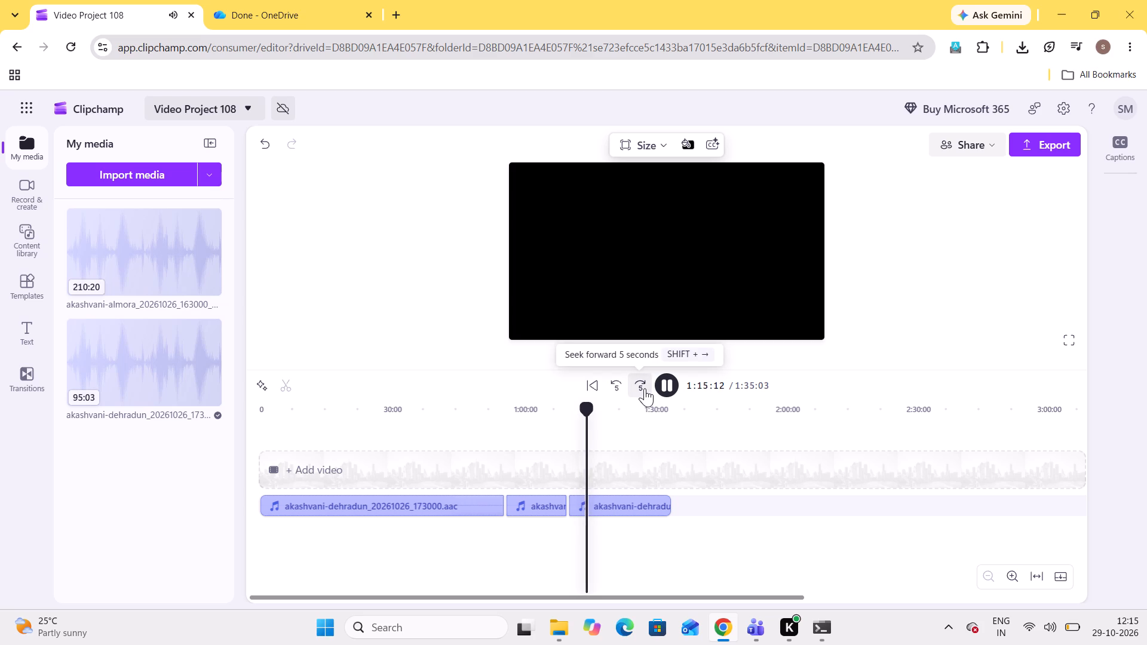
{"action": "double_click", "coordinate": [645, 388]}
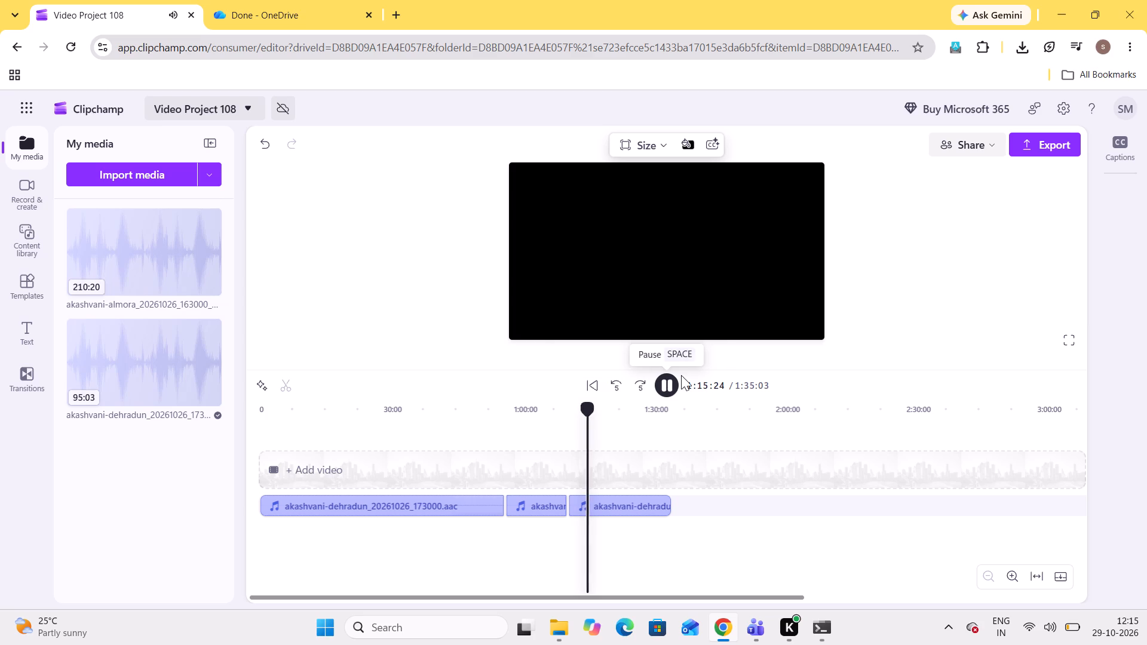
{"action": "left_click", "coordinate": [673, 383]}
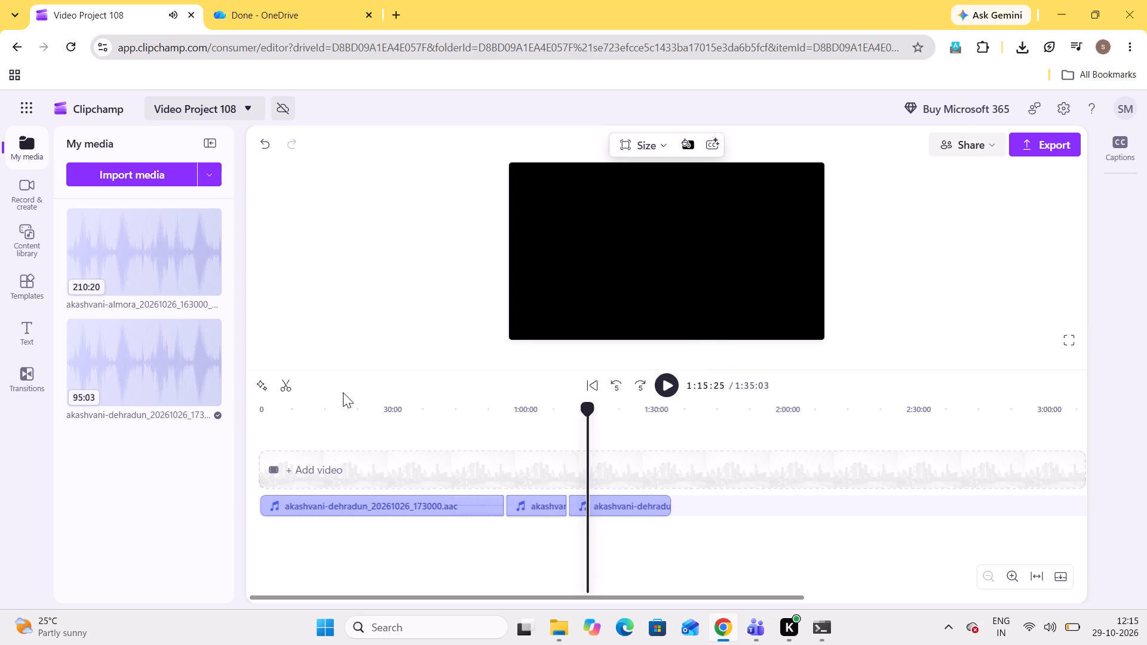
{"action": "left_click", "coordinate": [292, 389]}
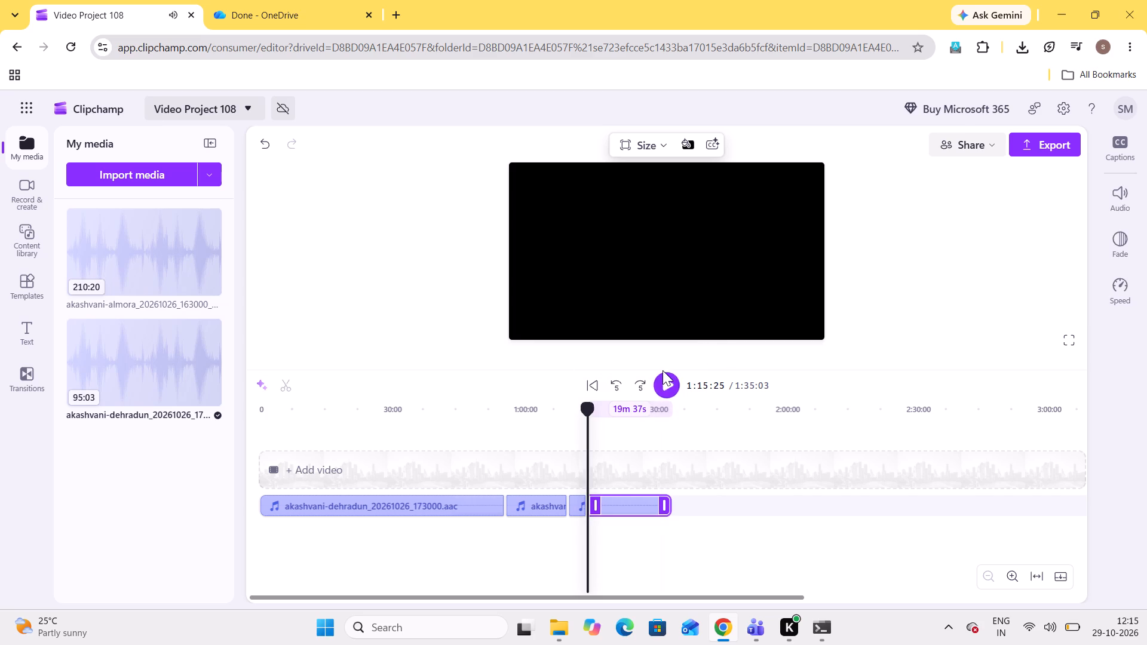
{"action": "left_click", "coordinate": [665, 388]}
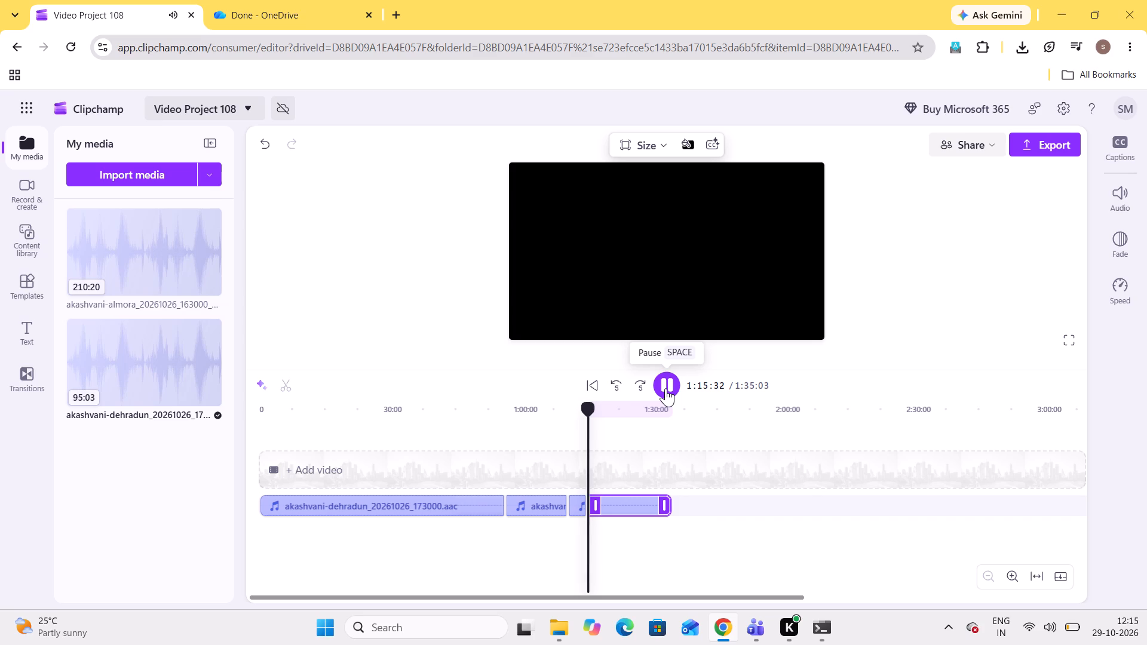
Delete the clips before and after the song between 1:10:58 and 1:15:25, and close the gap in front of it.
{"action": "left_click", "coordinate": [541, 506]}
{"action": "key", "text": "Delete"}
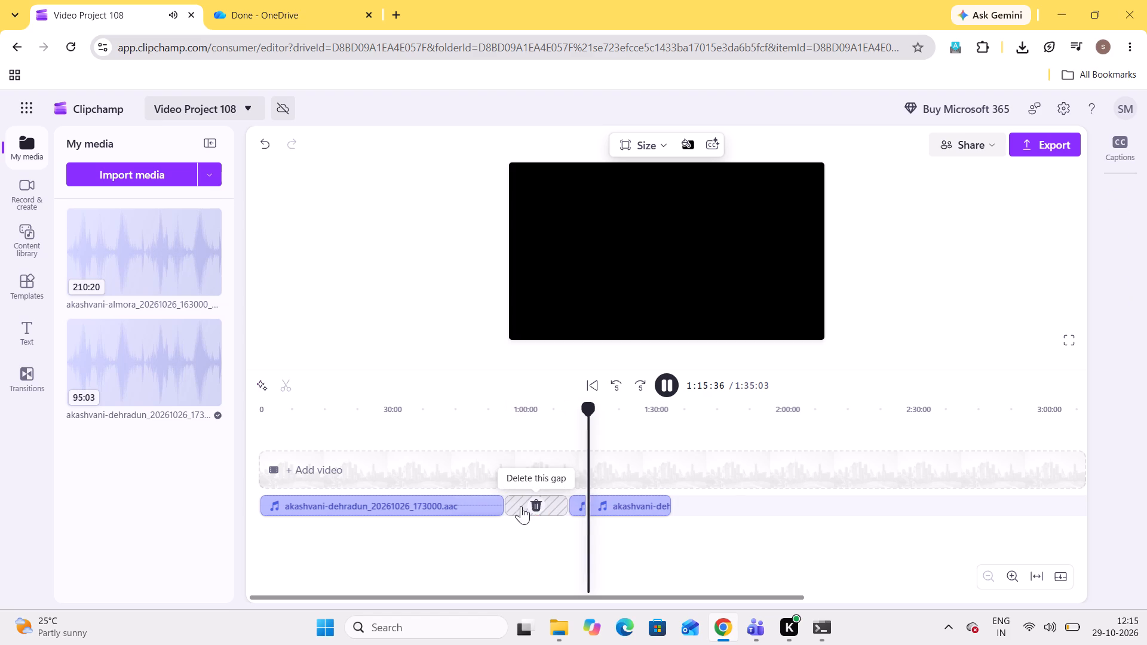
{"action": "left_click", "coordinate": [446, 503]}
{"action": "key", "text": "Delete"}
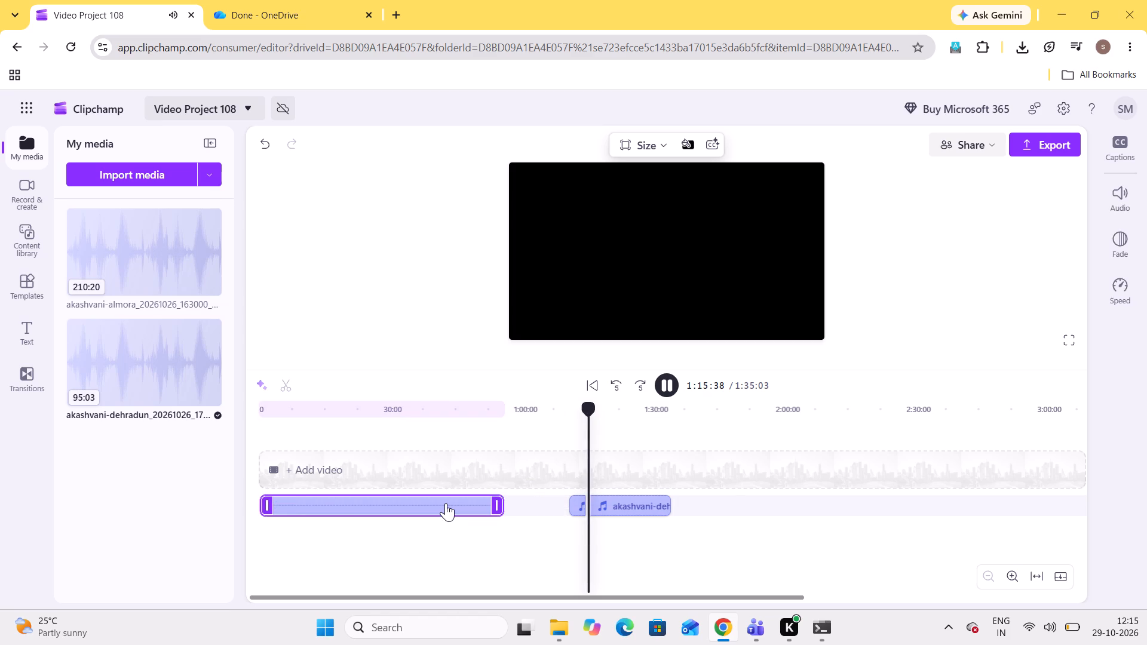
{"action": "left_click", "coordinate": [639, 503]}
{"action": "key", "text": "Delete"}
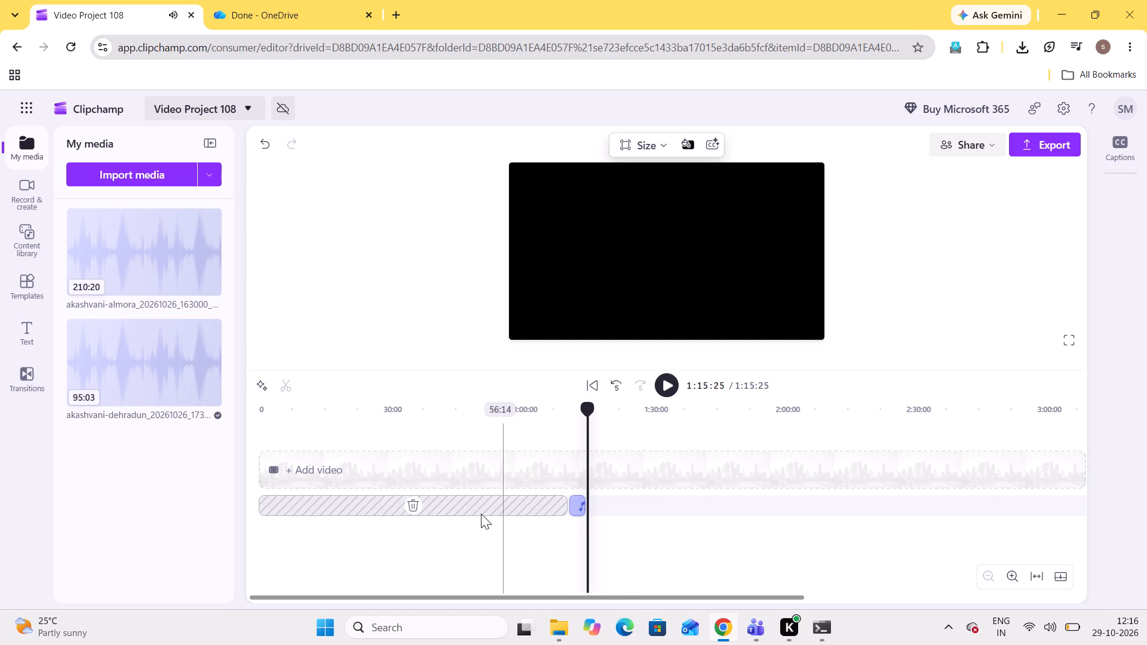
{"action": "left_click", "coordinate": [421, 505]}
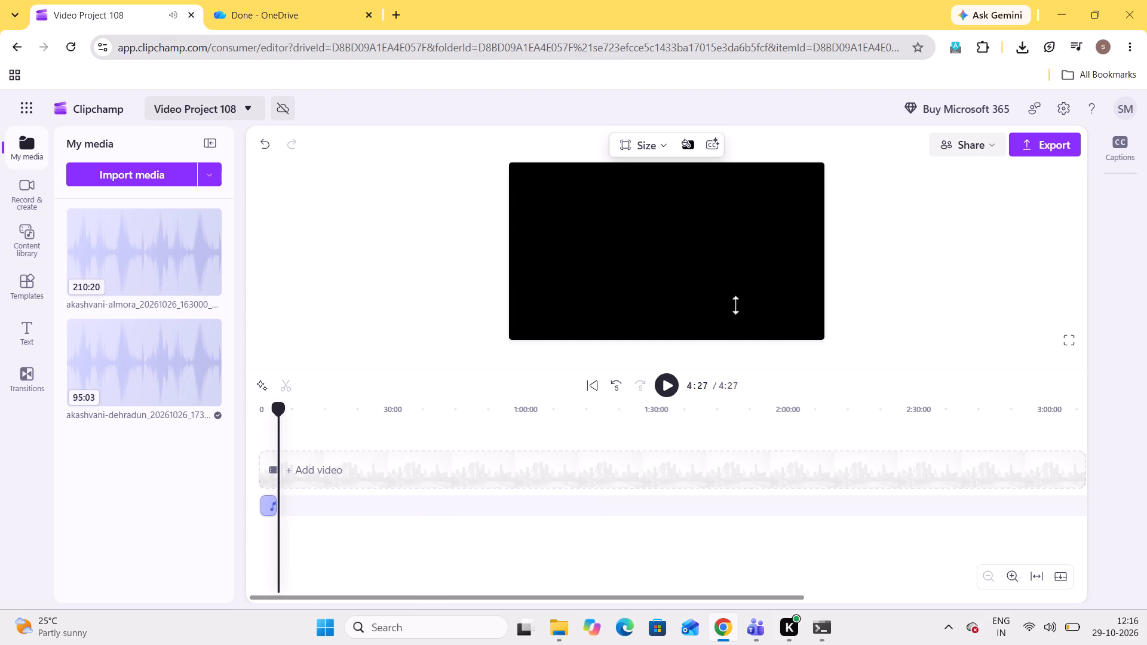
Export the song as audio only under the prepared name and save it in the 29-10-2026 subfolder akashvani-dehradun_20261026_173000.
{"action": "left_click", "coordinate": [1068, 149]}
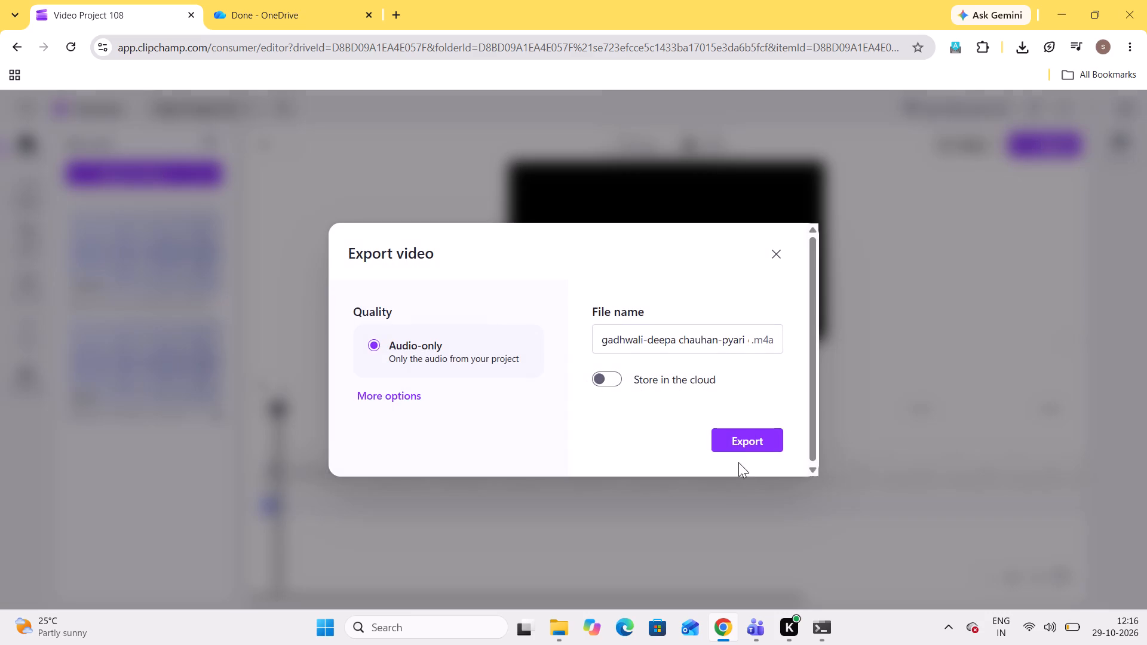
{"action": "left_click", "coordinate": [757, 444]}
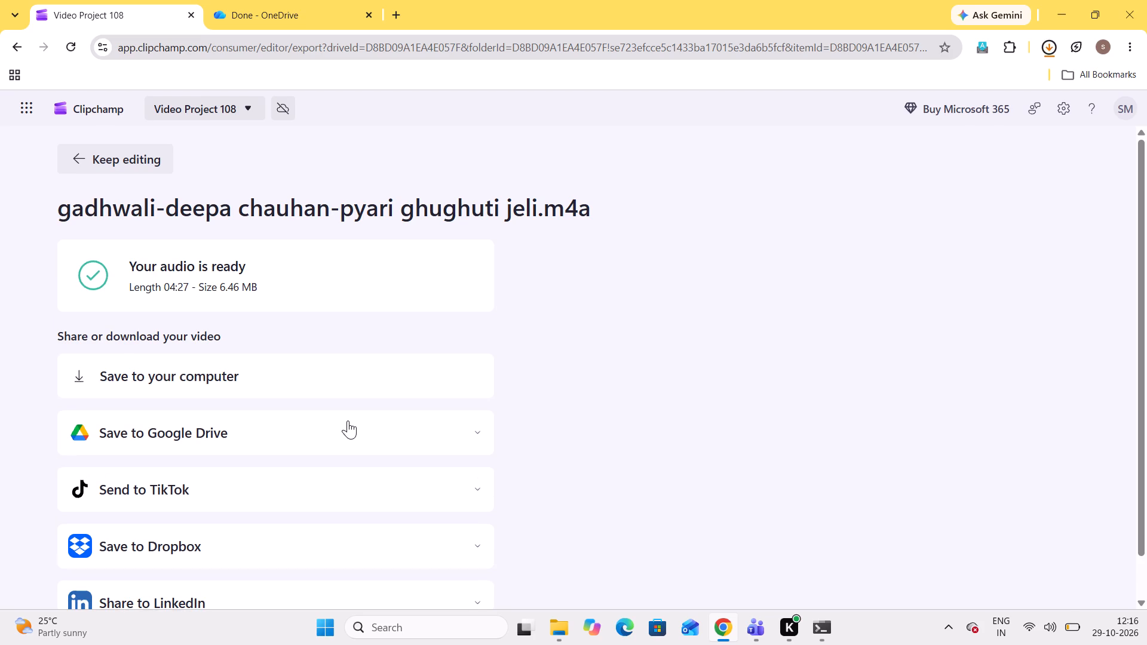
{"action": "left_click", "coordinate": [372, 380]}
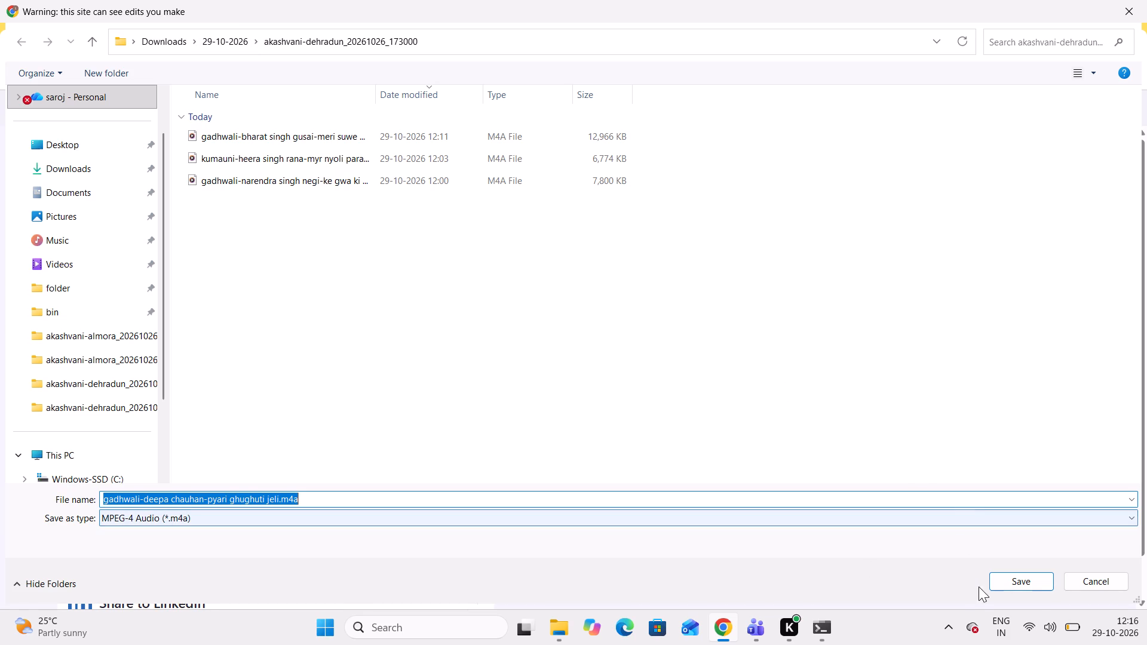
{"action": "left_click", "coordinate": [1018, 578]}
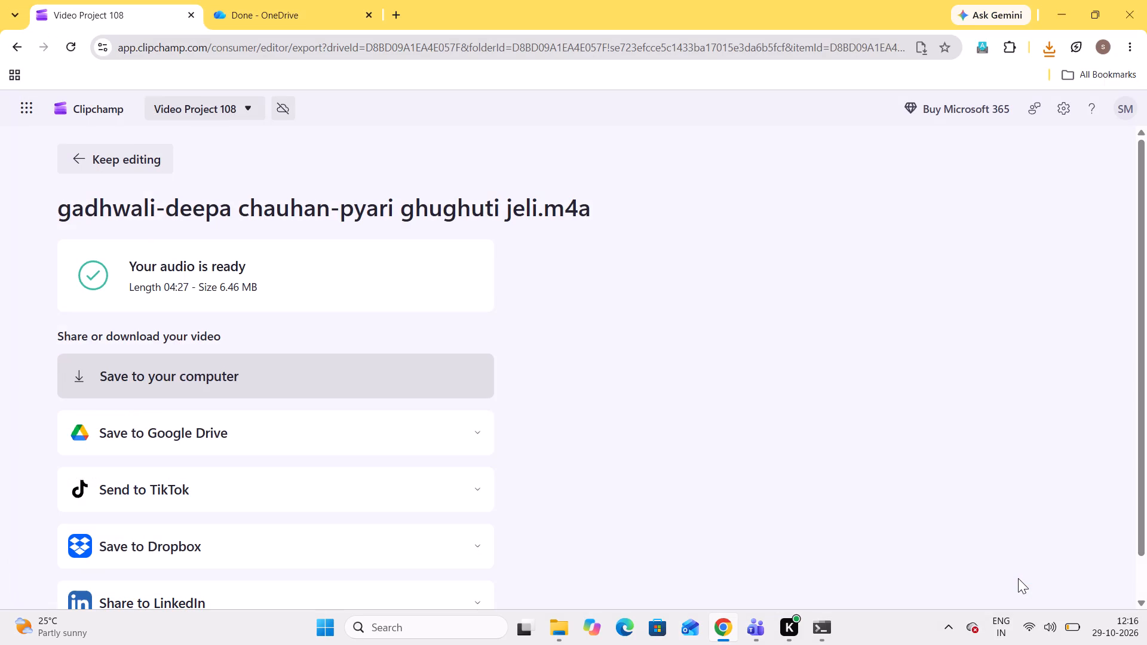
Return to editing and replace the exported song on the timeline with the full akashvani-dehradun recording.
{"action": "left_click", "coordinate": [98, 152]}
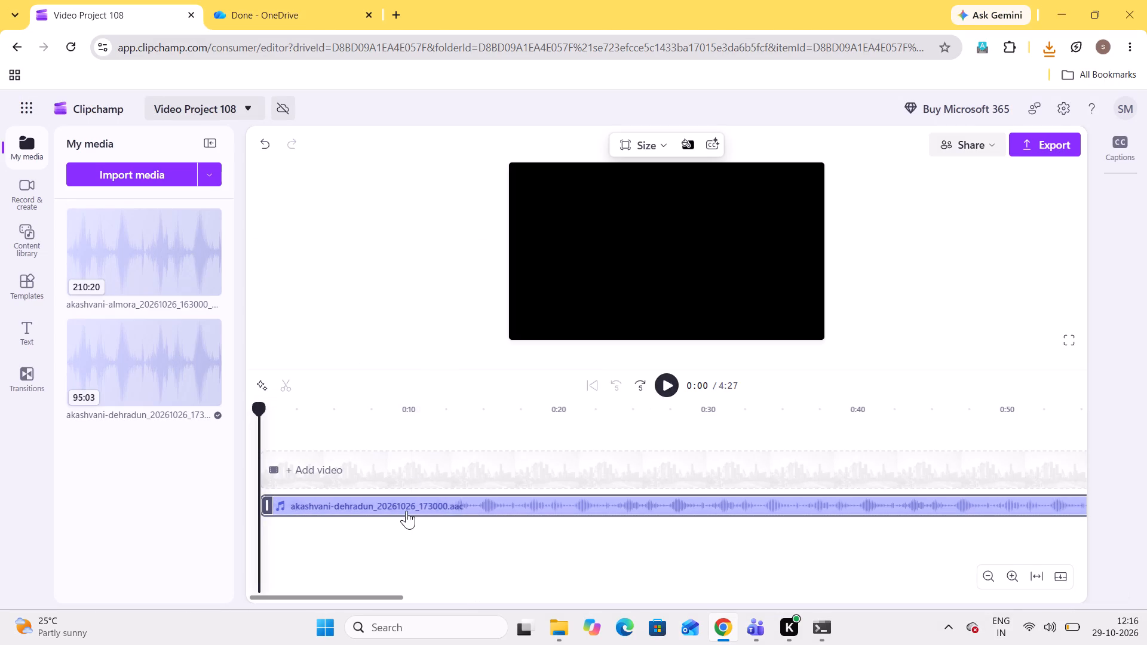
{"action": "left_click", "coordinate": [405, 511]}
{"action": "key", "text": "Delete"}
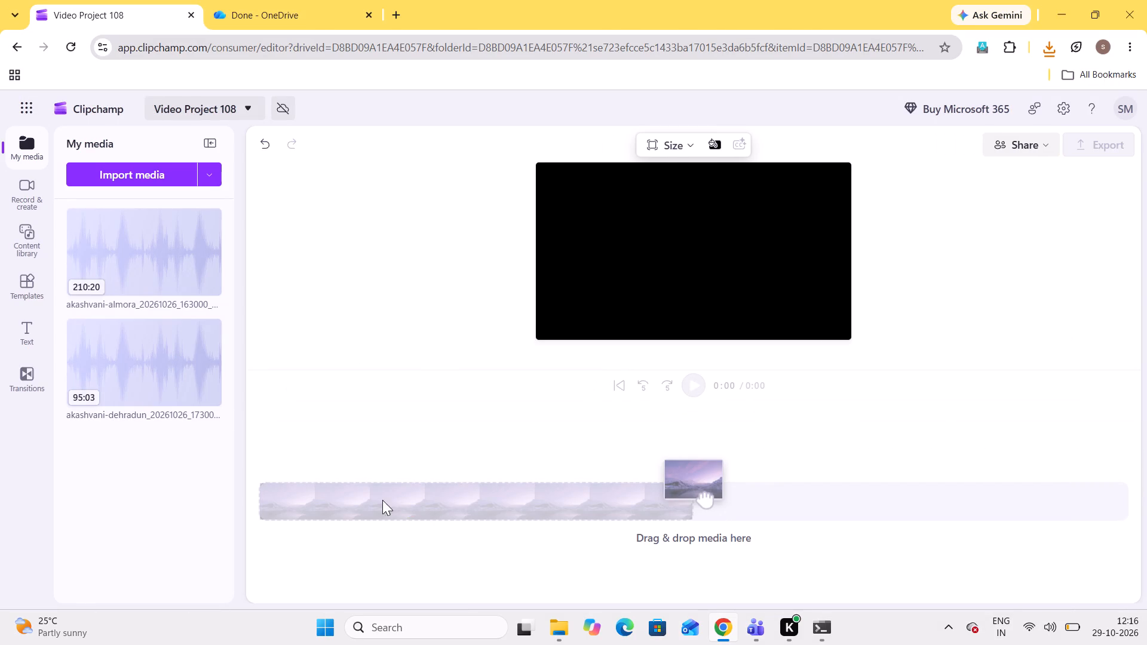
{"action": "left_click_drag", "start_coordinate": [148, 376], "coordinate": [341, 500]}
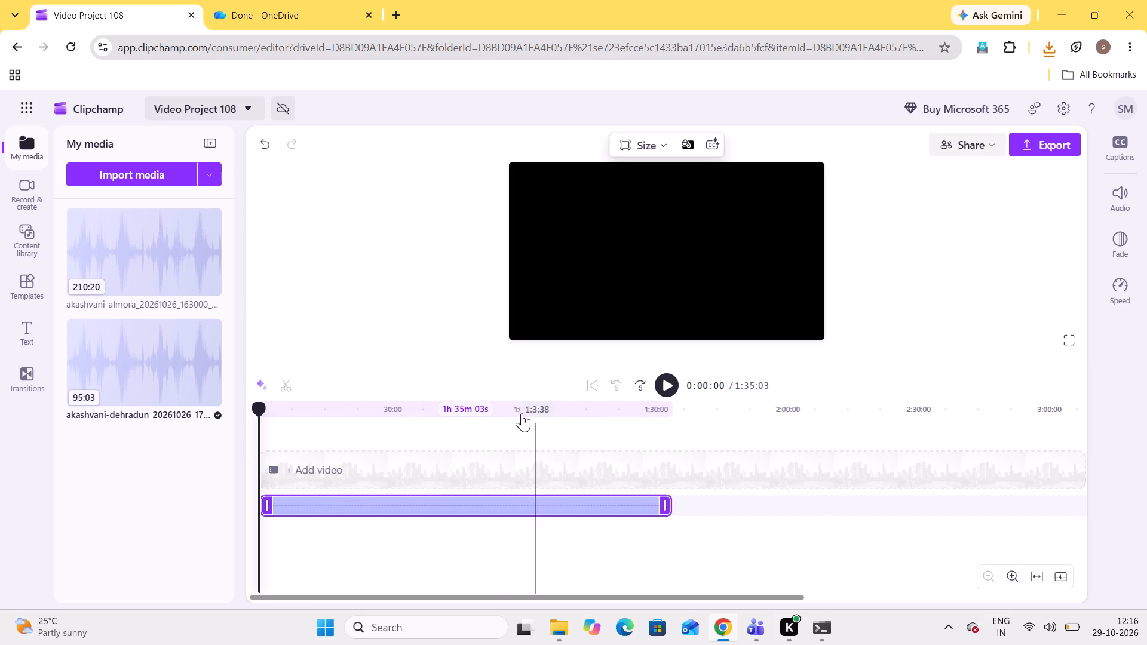
Seek through the recording to the passage just after the exported song, play around the boundary, and split the clip at 1:15:42.
{"action": "left_click", "coordinate": [450, 418]}
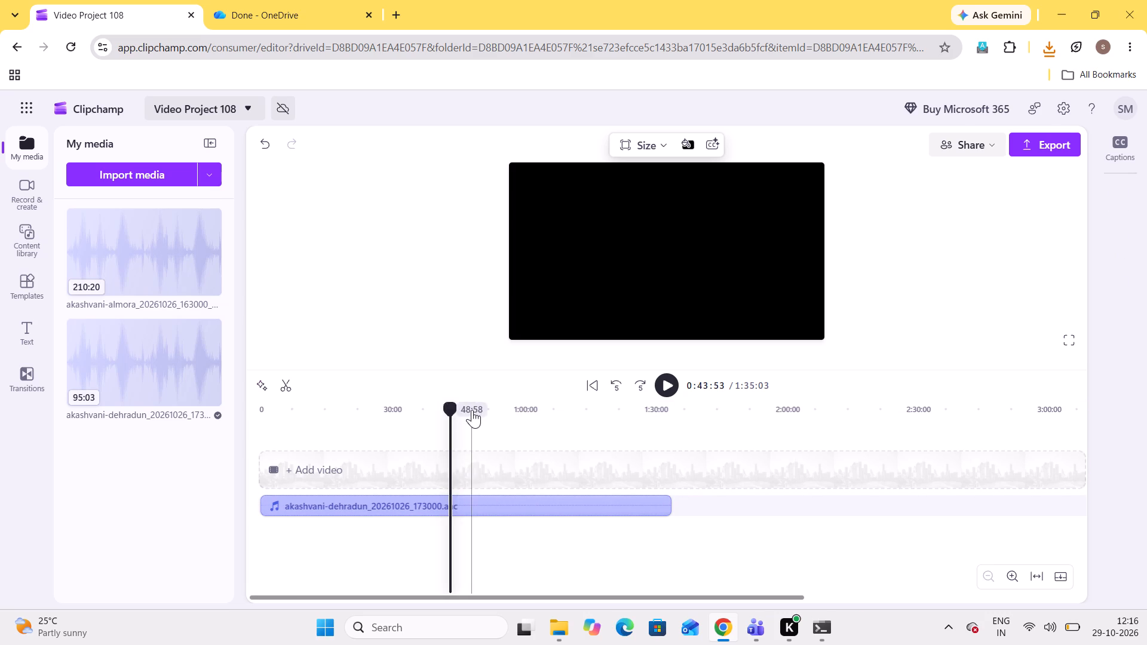
{"action": "left_click", "coordinate": [472, 410]}
{"action": "left_click", "coordinate": [509, 404]}
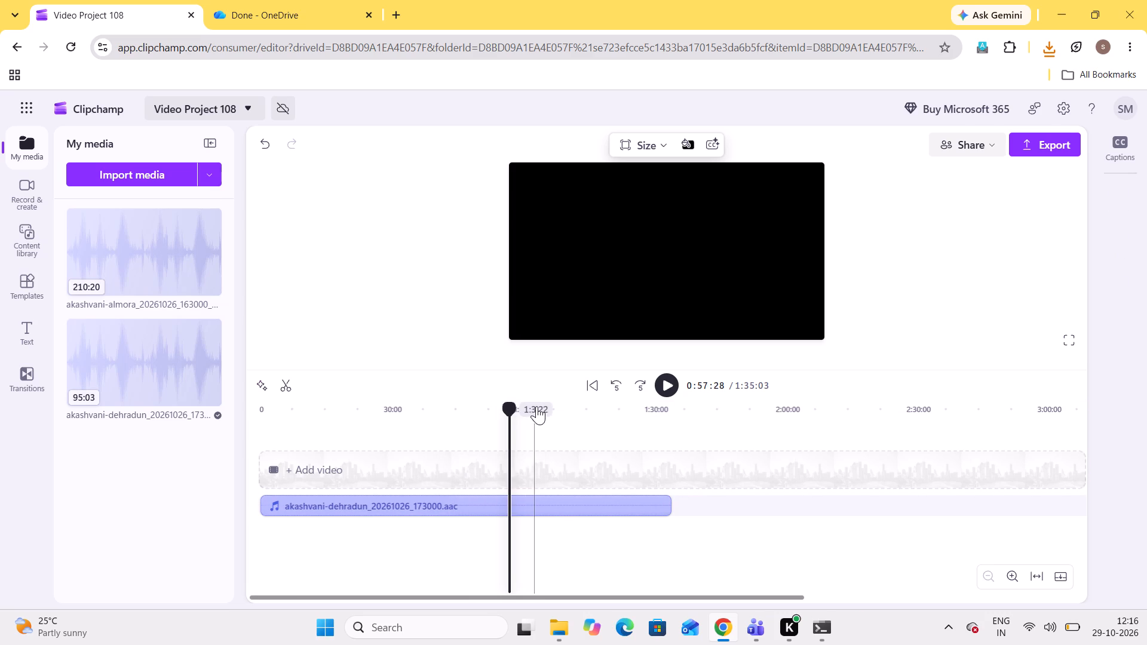
{"action": "left_click", "coordinate": [536, 406]}
{"action": "left_click", "coordinate": [564, 404]}
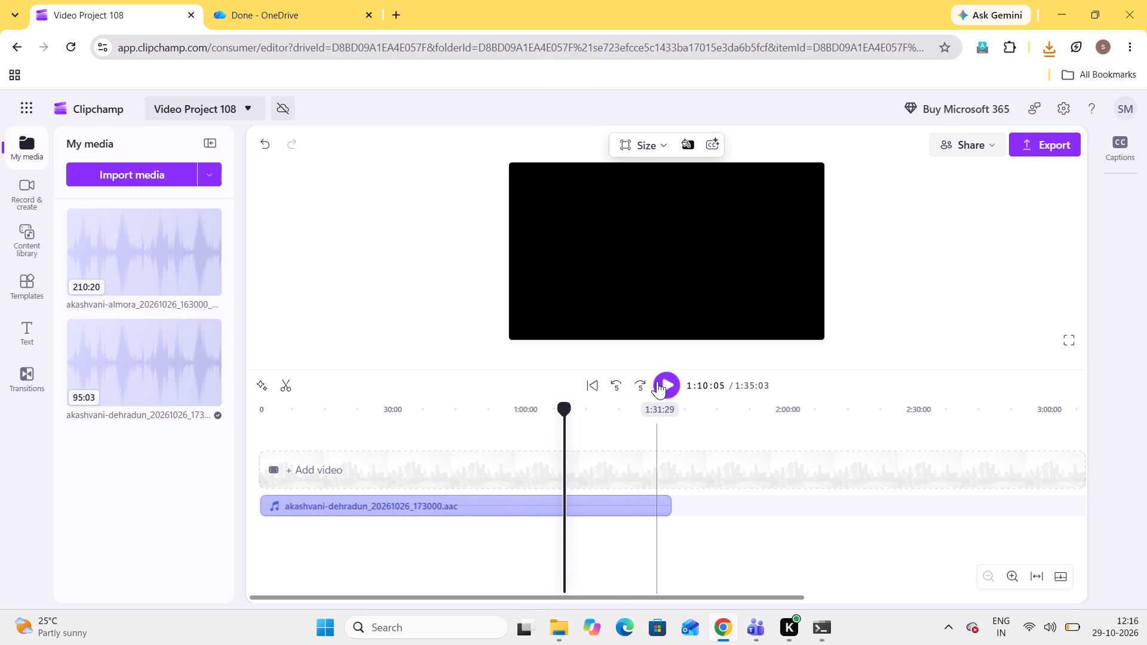
{"action": "left_click", "coordinate": [657, 381]}
{"action": "key", "text": "Right"}
{"action": "key", "text": "Right"}
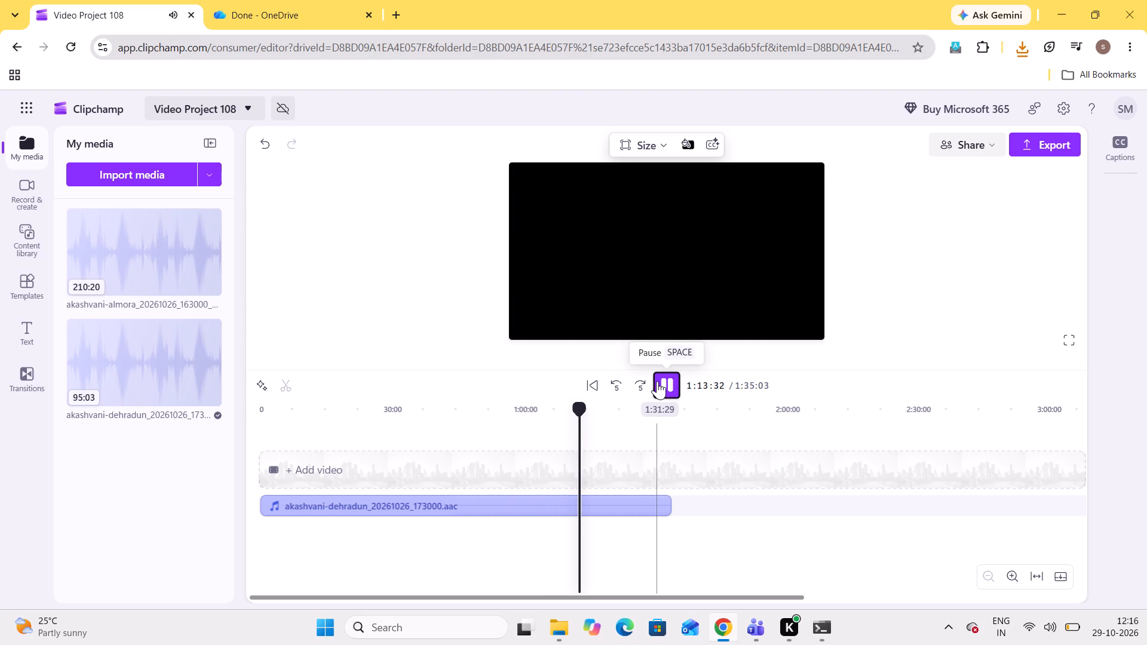
{"action": "key", "text": "Right"}
{"action": "key", "text": "Right"}
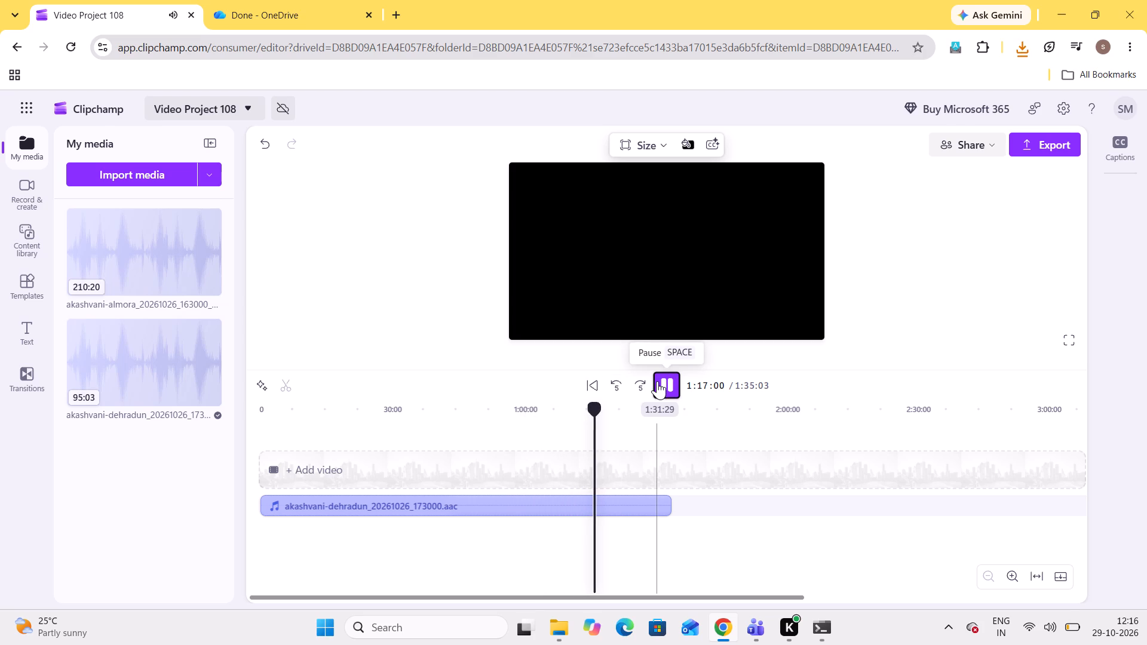
{"action": "key", "text": "Left"}
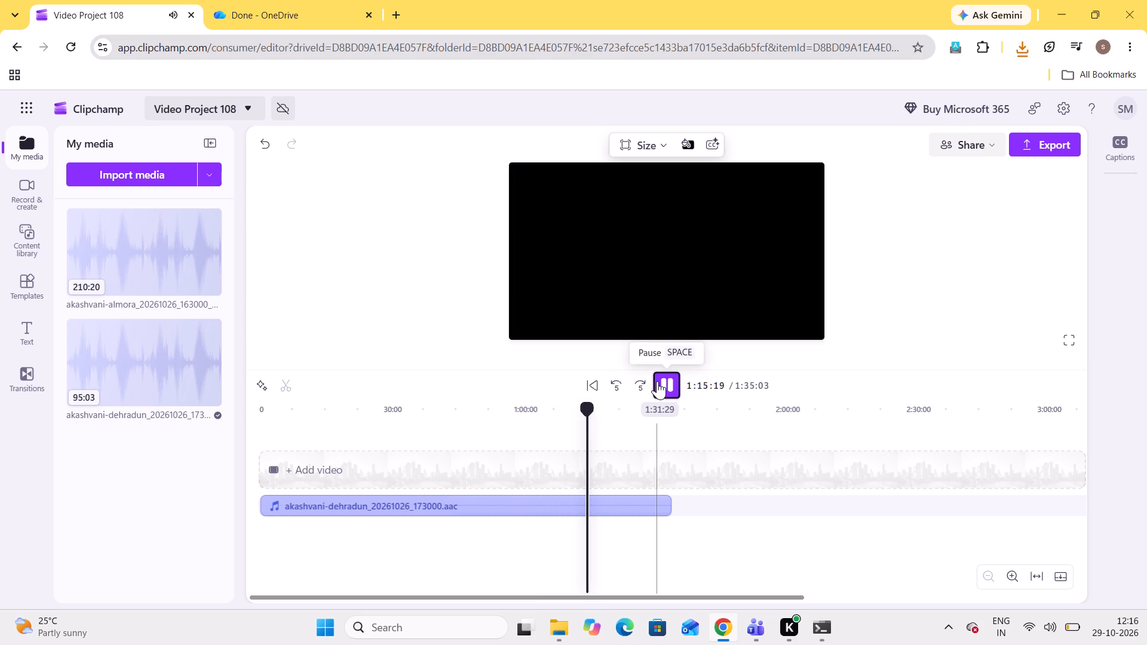
{"action": "triple_click", "coordinate": [645, 380]}
{"action": "left_click", "coordinate": [645, 380]}
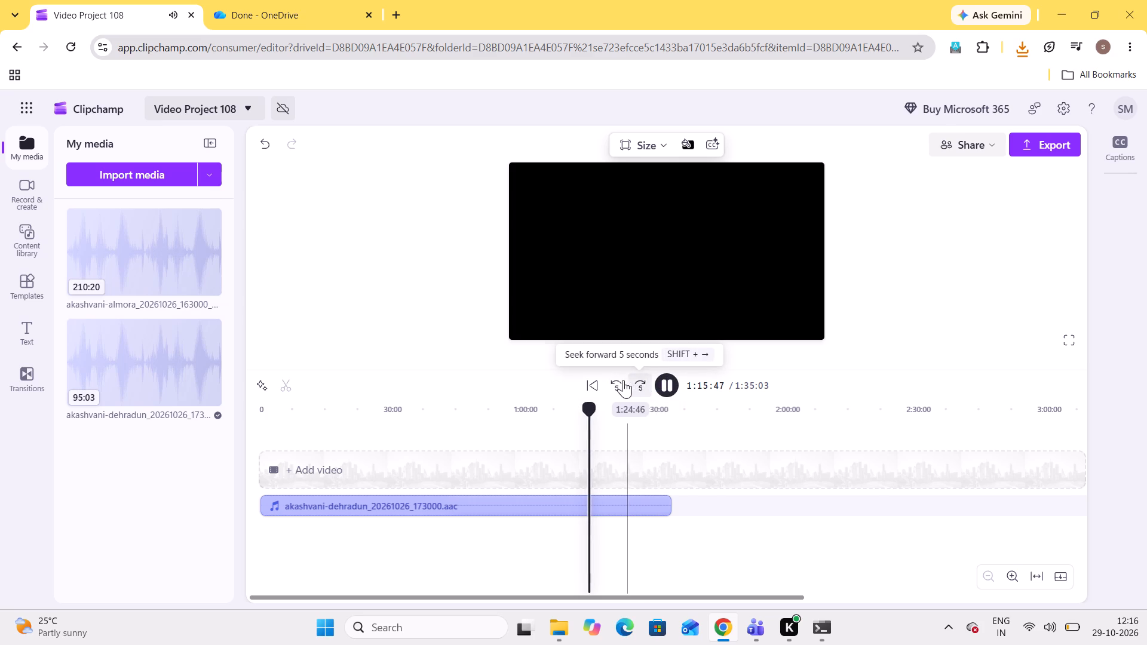
{"action": "left_click", "coordinate": [623, 380]}
{"action": "left_click", "coordinate": [623, 380]}
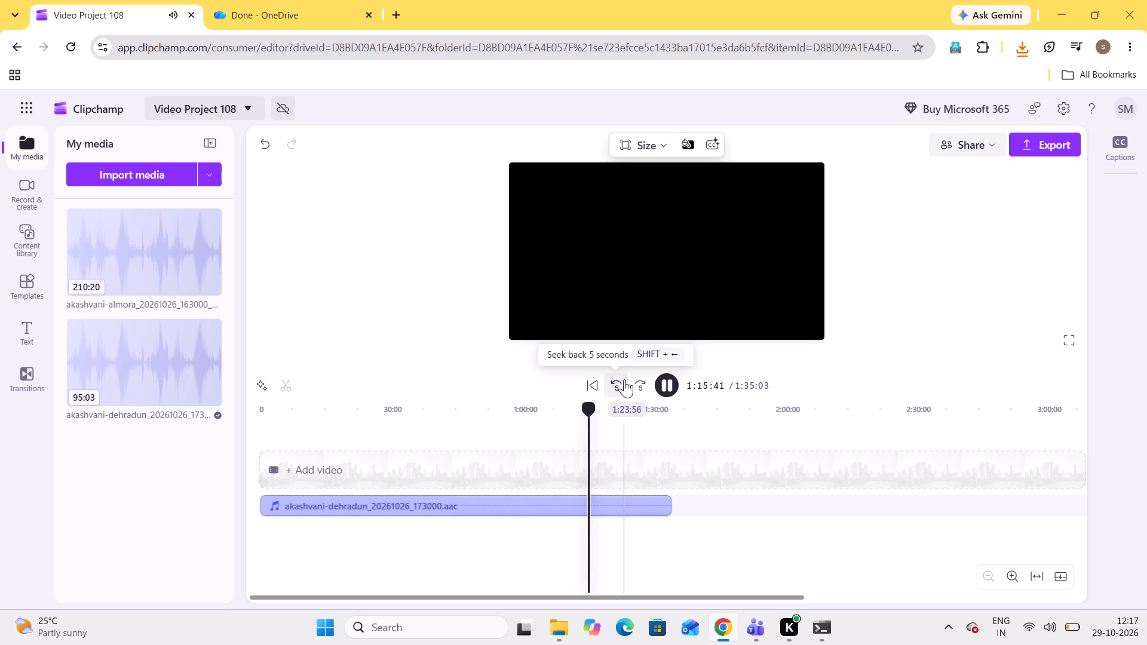
{"action": "left_click", "coordinate": [624, 379]}
{"action": "left_click", "coordinate": [664, 385]}
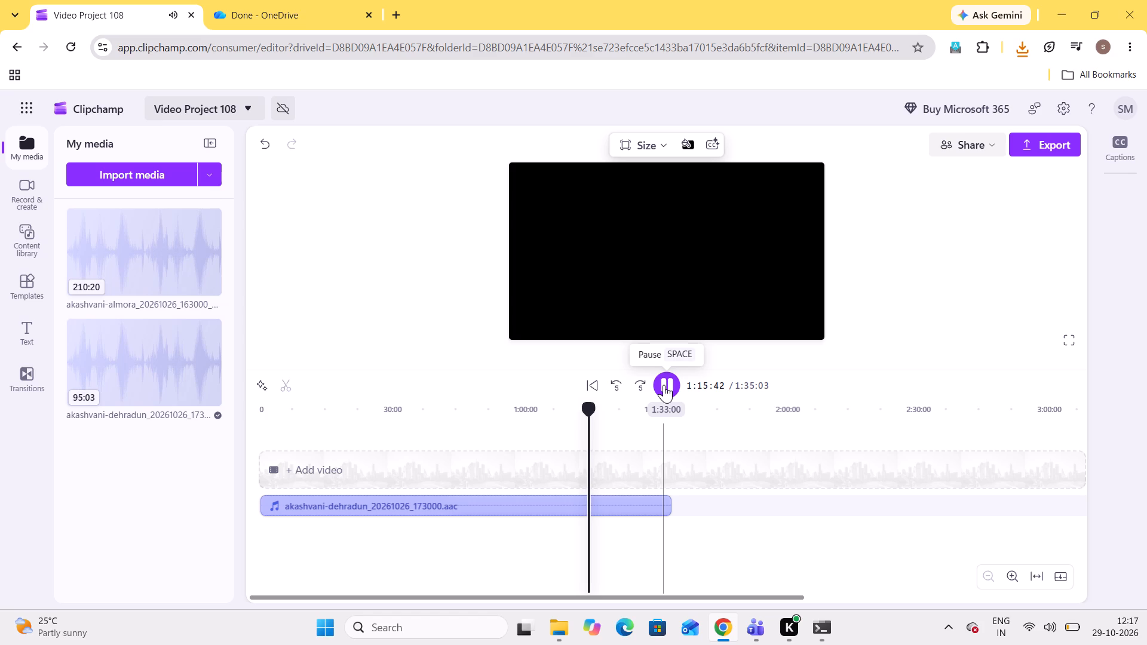
{"action": "left_click", "coordinate": [293, 385]}
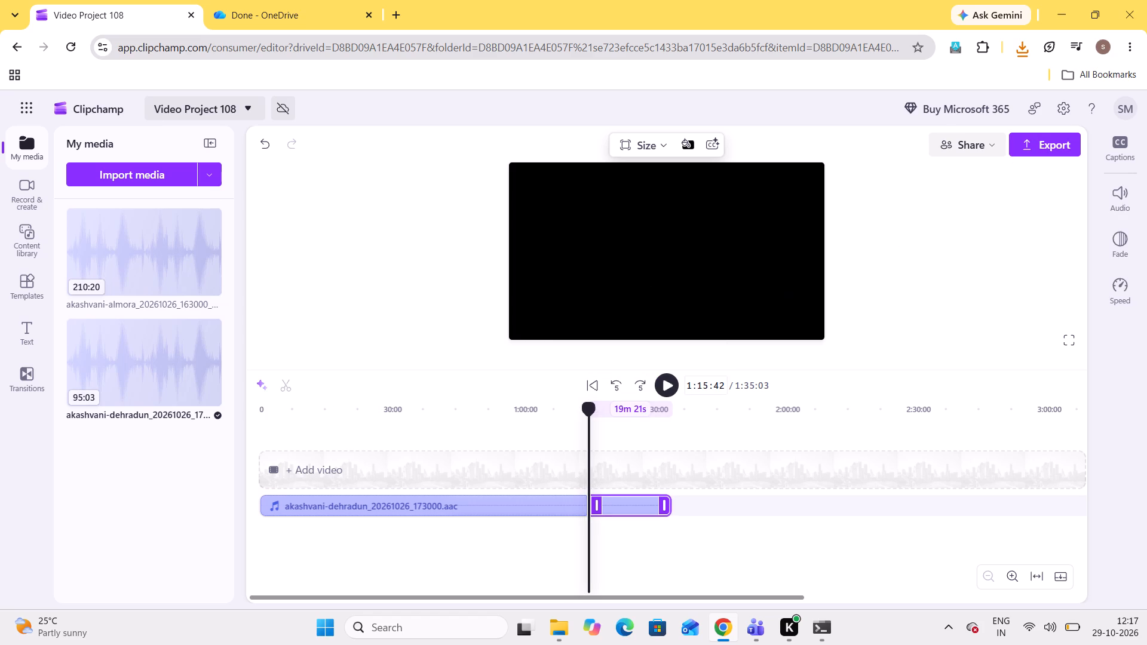
Play the recording from the split and replace the export file name after "gadhwali-" with the singer's name followed by "or sathi-".
{"action": "left_click", "coordinate": [676, 382]}
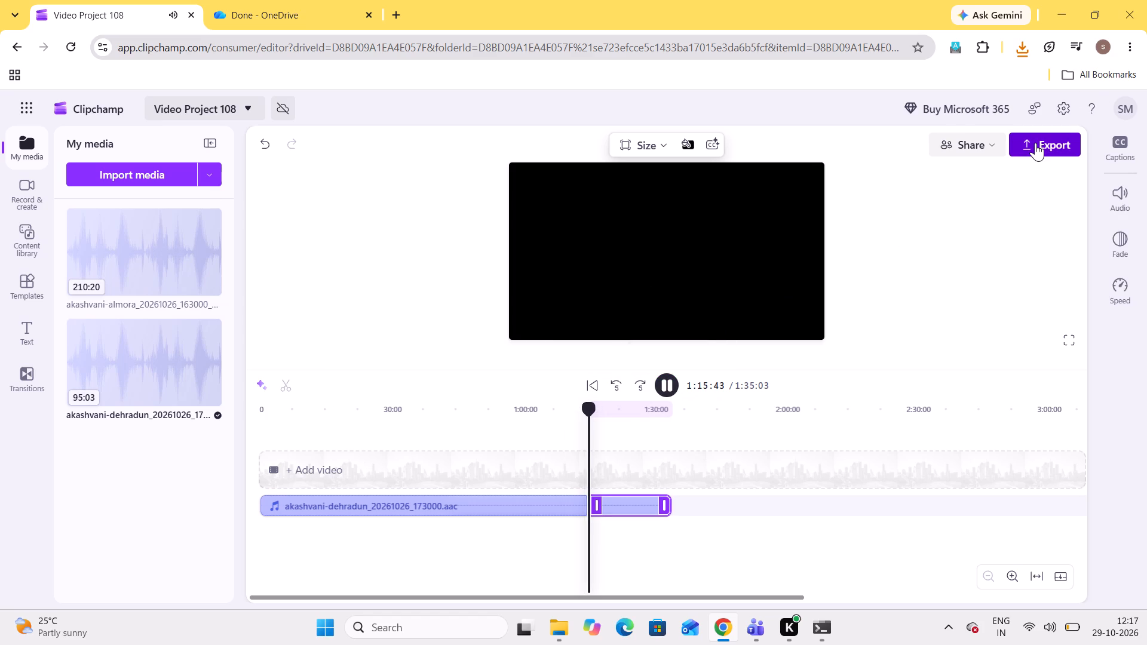
{"action": "left_click", "coordinate": [1035, 143]}
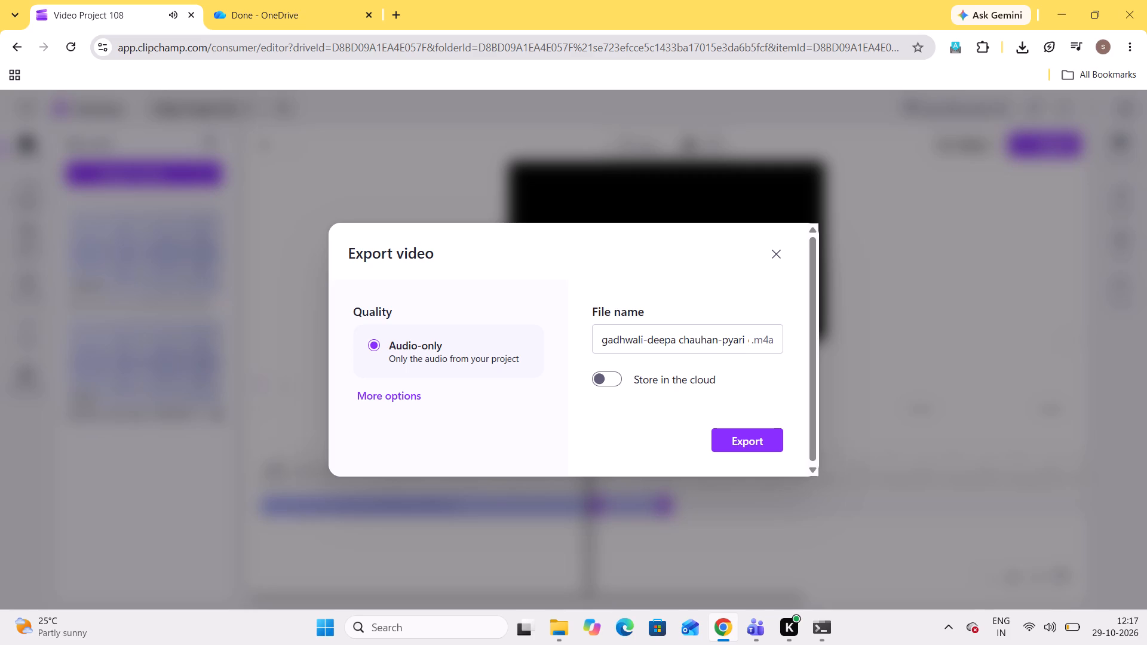
{"action": "left_click_drag", "start_coordinate": [648, 343], "coordinate": [973, 344]}
{"action": "key", "text": "BackSpace"}
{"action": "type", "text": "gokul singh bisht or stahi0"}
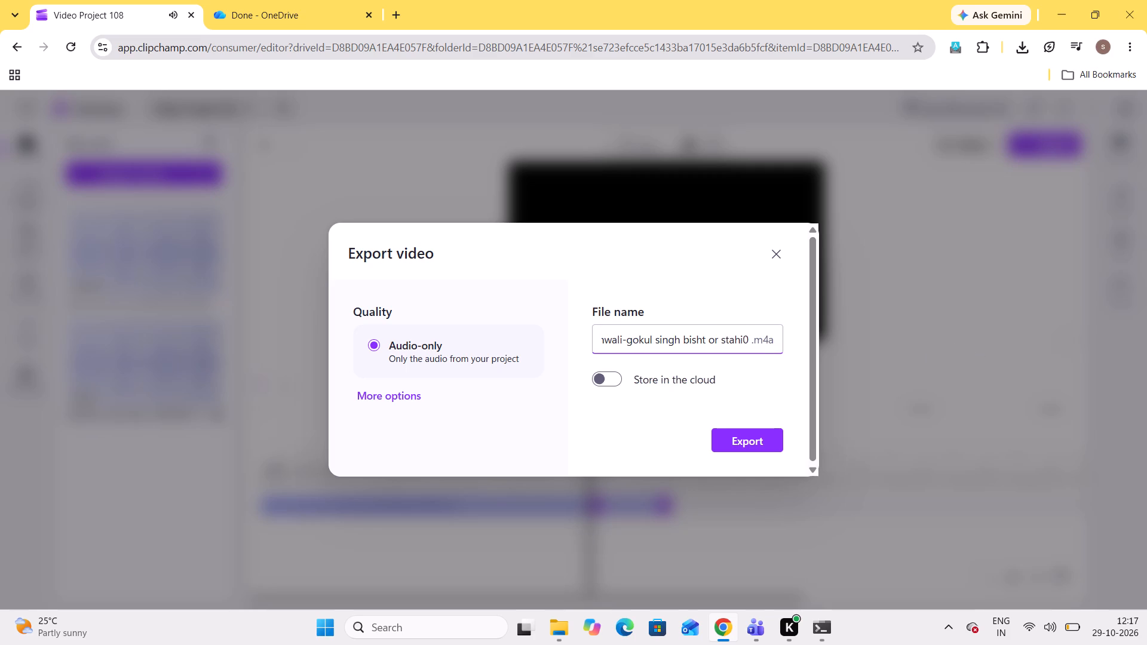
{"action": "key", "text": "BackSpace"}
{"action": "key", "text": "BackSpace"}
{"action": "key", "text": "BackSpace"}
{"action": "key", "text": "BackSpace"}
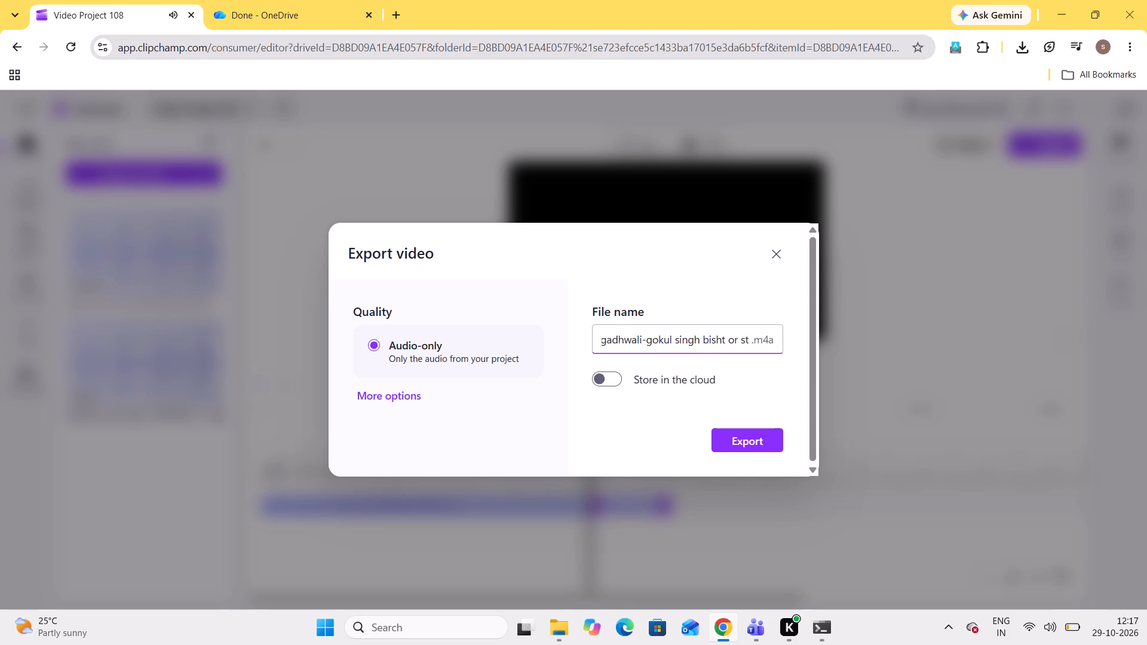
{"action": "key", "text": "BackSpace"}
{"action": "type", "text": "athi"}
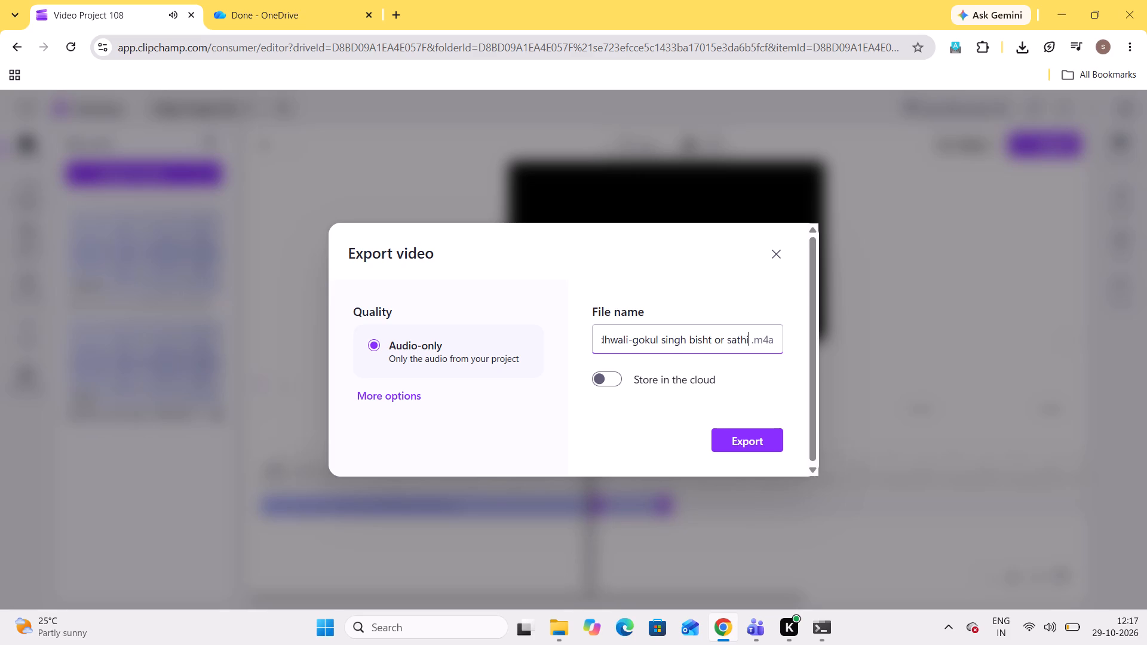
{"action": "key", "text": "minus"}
{"action": "left_click", "coordinate": [945, 190]}
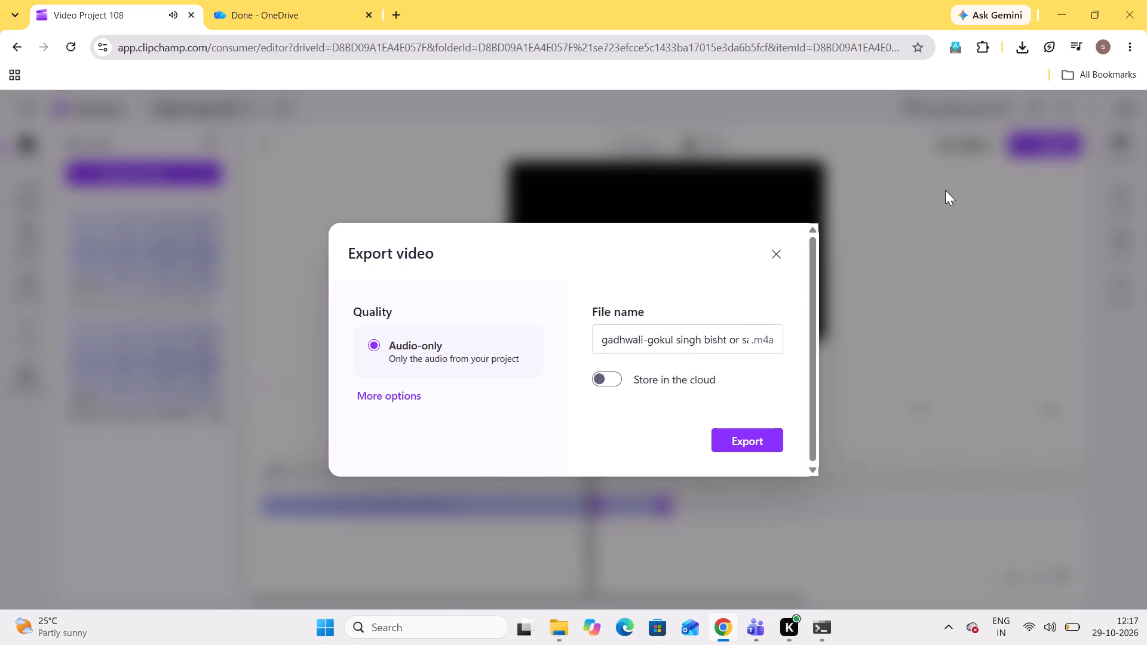
Replay the passage around the split and change the language prefix in the export file name to kumauni.
{"action": "triple_click", "coordinate": [623, 388]}
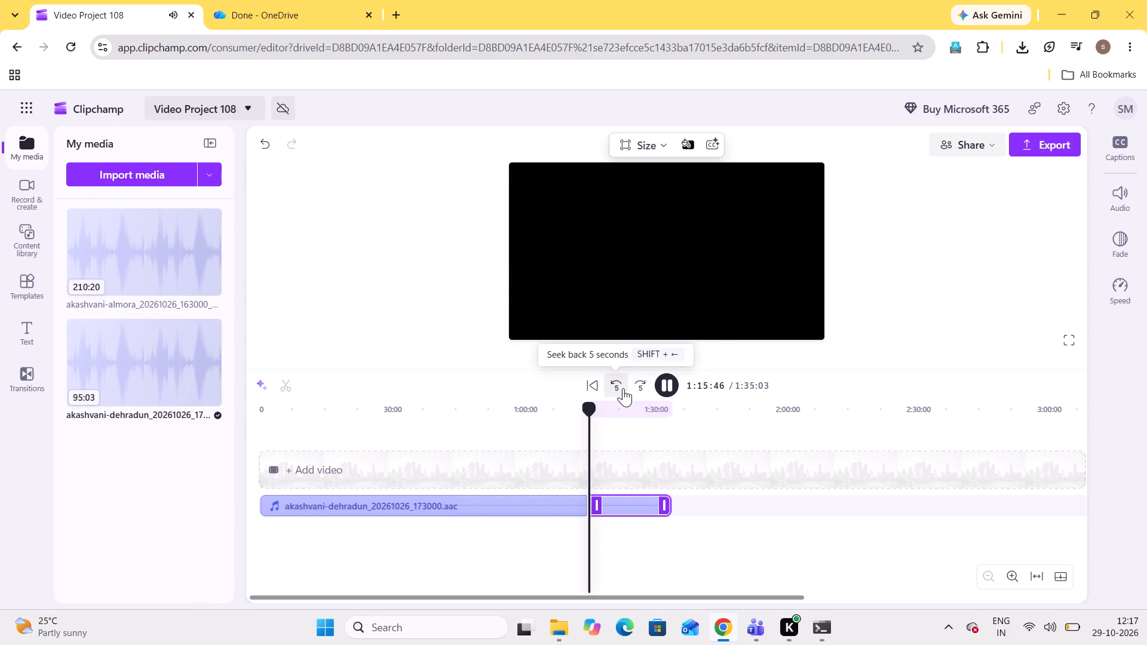
{"action": "triple_click", "coordinate": [623, 388]}
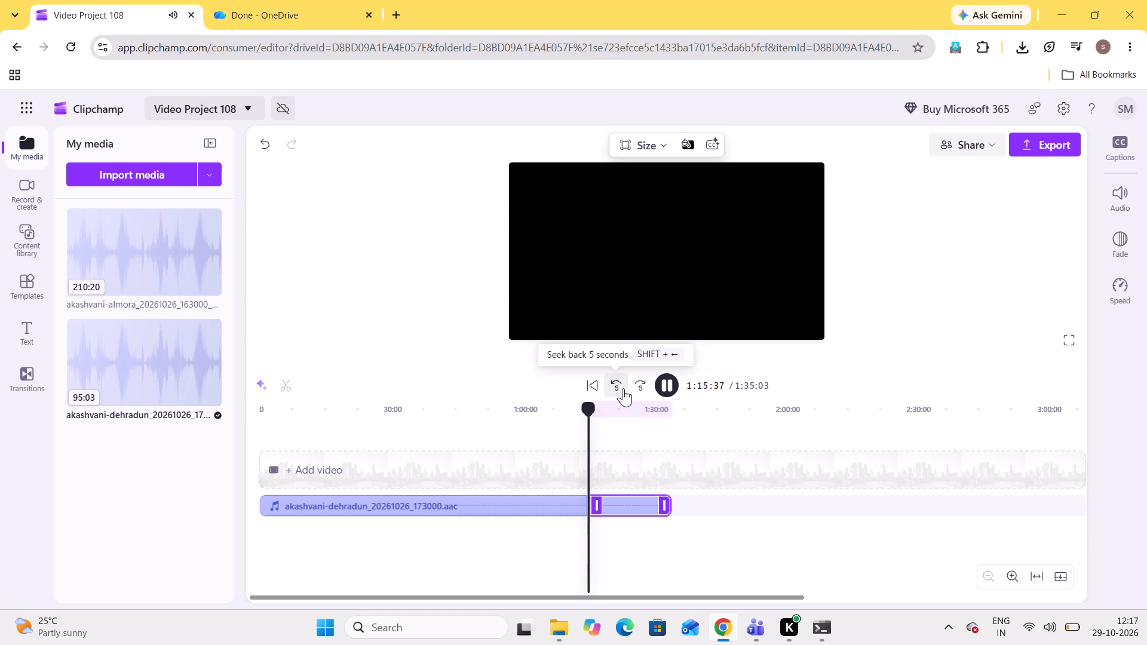
{"action": "left_click", "coordinate": [1045, 158]}
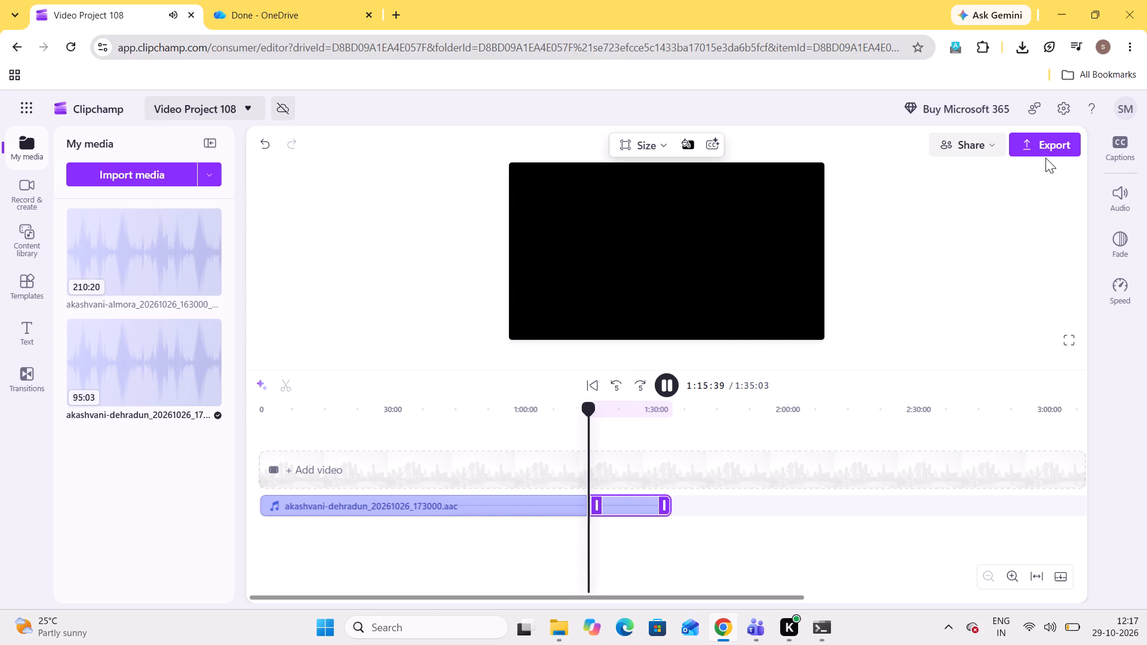
{"action": "left_click", "coordinate": [1038, 149]}
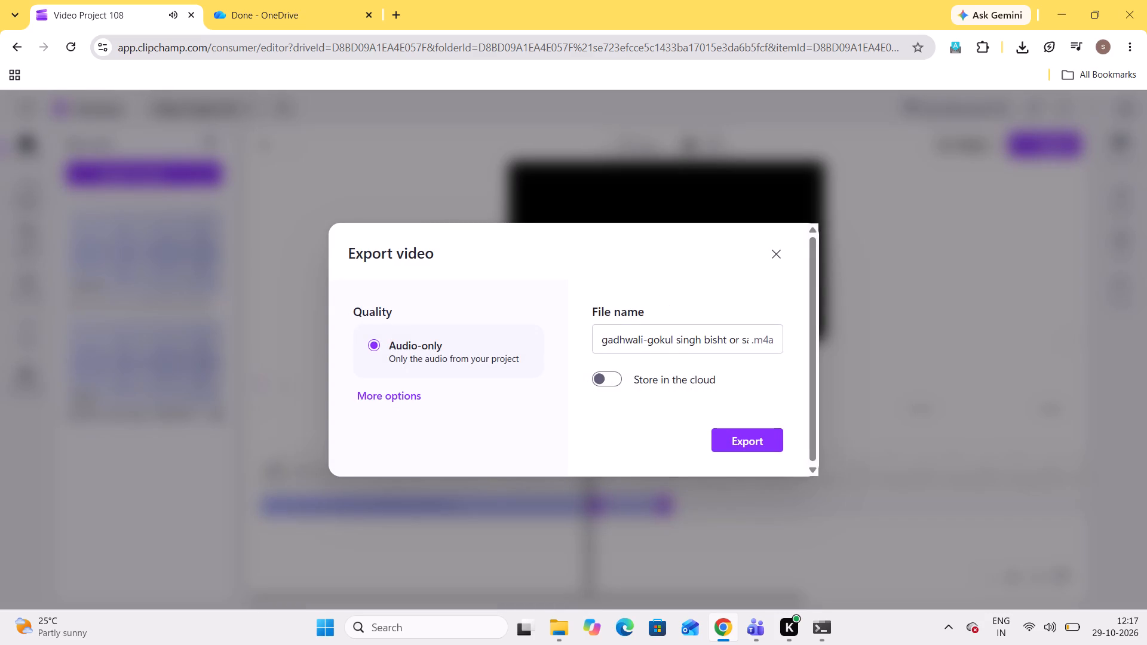
{"action": "left_click", "coordinate": [629, 339]}
{"action": "double_click", "coordinate": [629, 339]}
{"action": "type", "text": "kumauni"}
{"action": "left_click", "coordinate": [589, 203]}
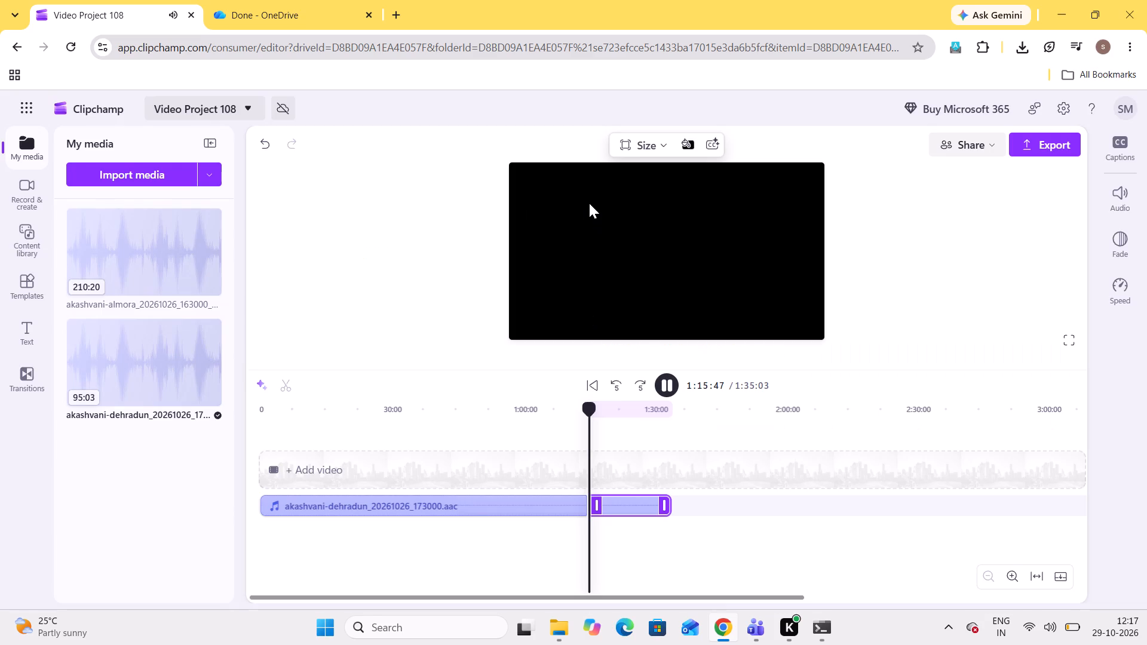
Seek forward through the song after the split and pause playback at 1:18:05.
{"action": "left_click", "coordinate": [634, 388]}
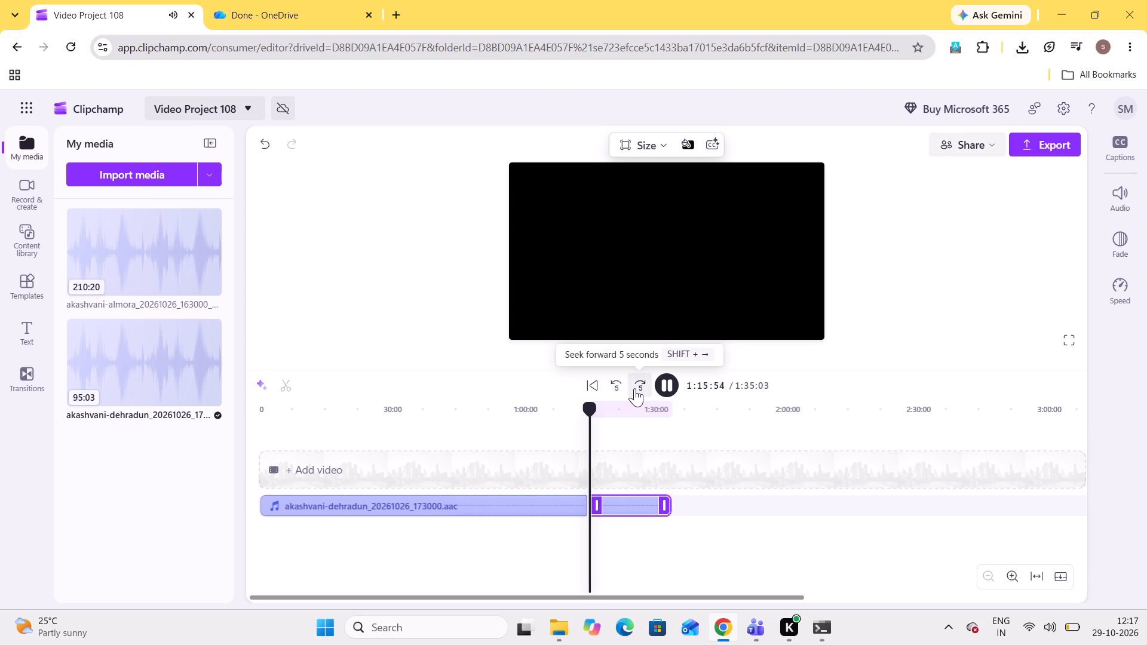
{"action": "key", "text": "Right"}
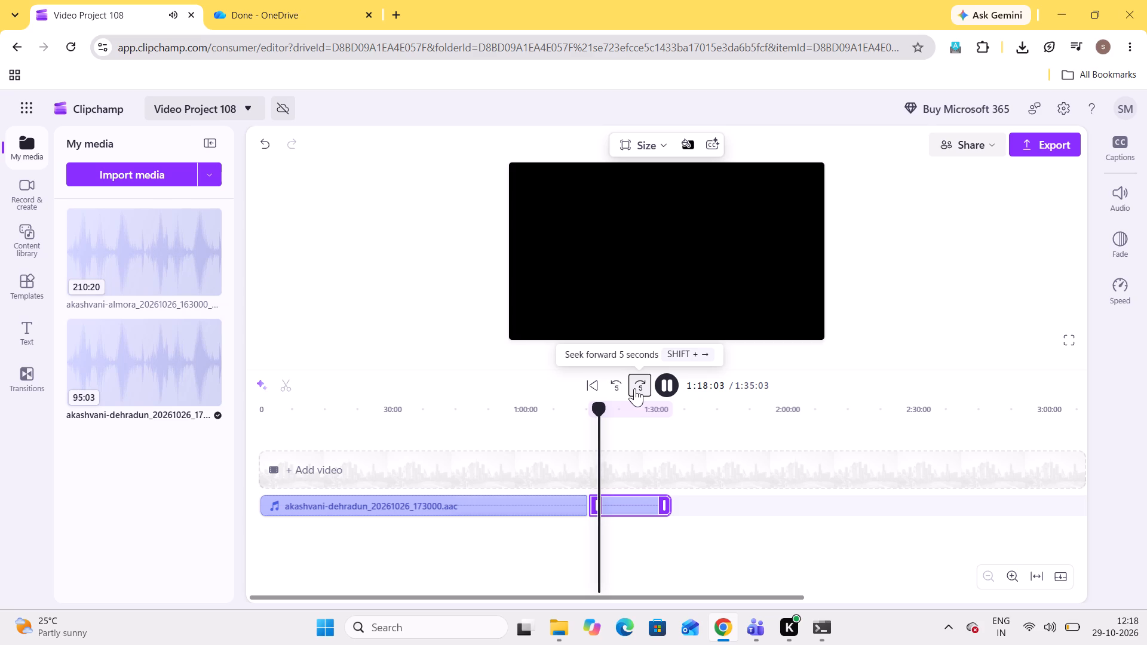
{"action": "key", "text": "space"}
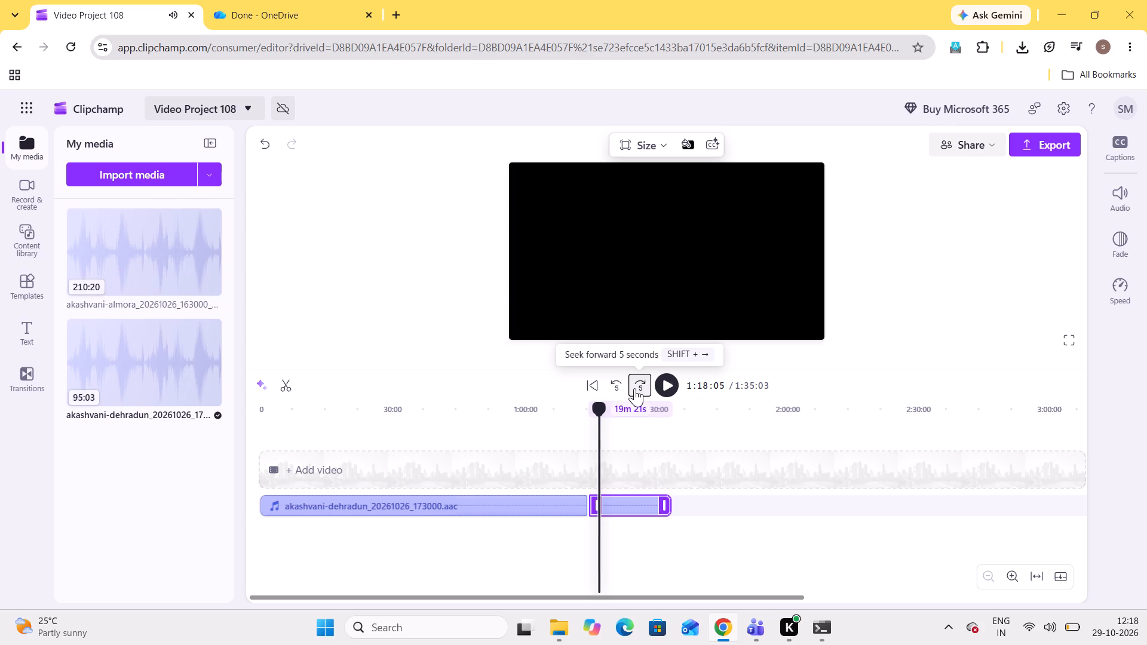
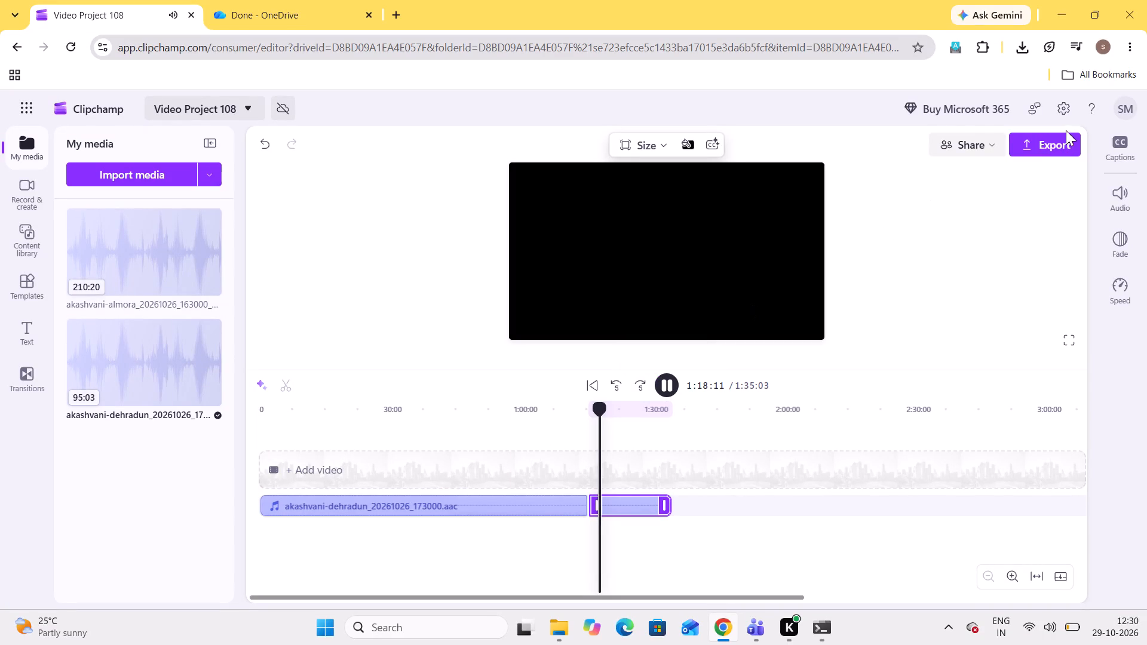
Complete the export file name by adding the song title "almda bazra" after "sathi-", and return to the timeline.
{"action": "left_click", "coordinate": [1033, 144]}
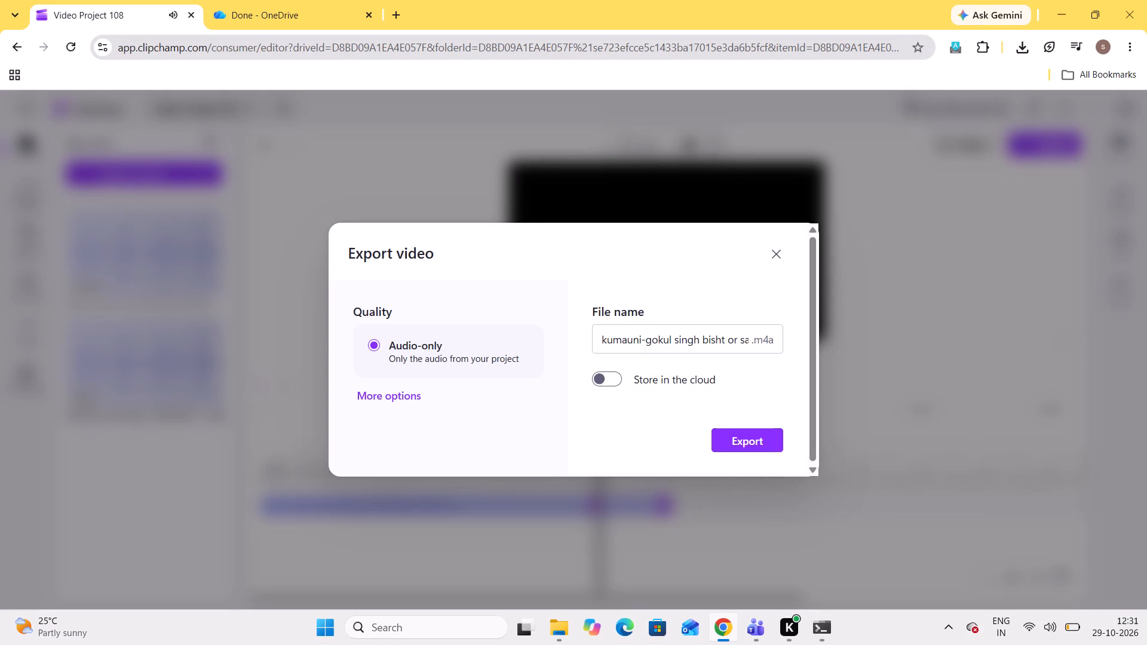
{"action": "scroll", "coordinate": [663, 338], "scroll_direction": "left", "scroll_amount": 3}
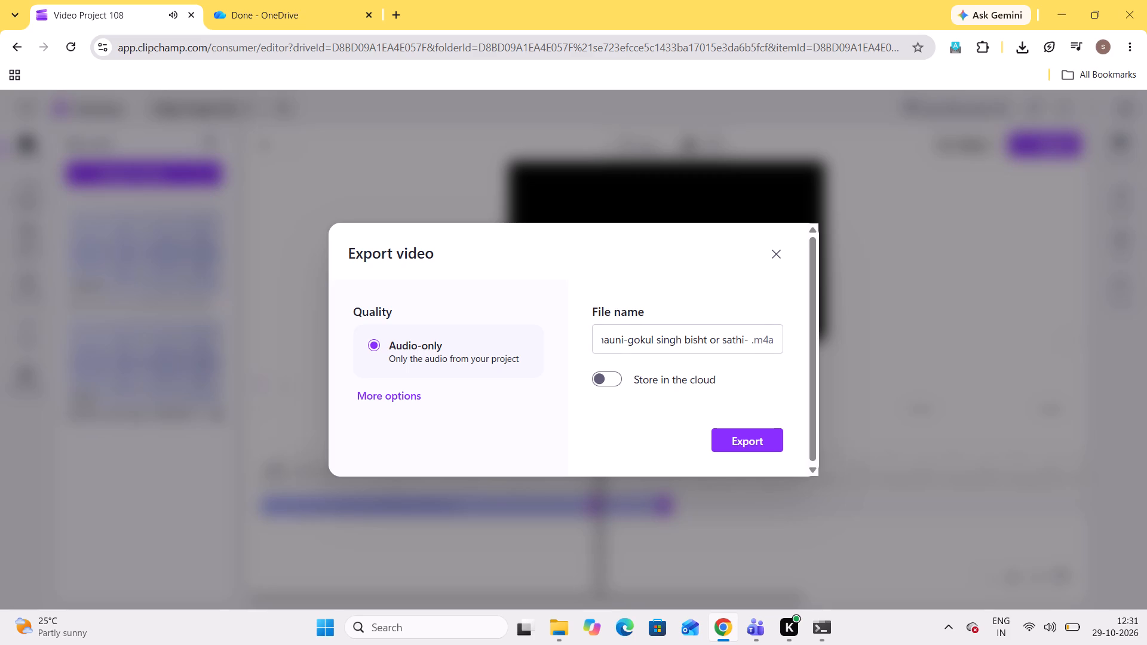
{"action": "left_click", "coordinate": [747, 332]}
{"action": "type", "text": "hudkh"}
{"action": "key", "text": "BackSpace"}
{"action": "type", "text": "i baj"}
{"action": "key", "text": "i"}
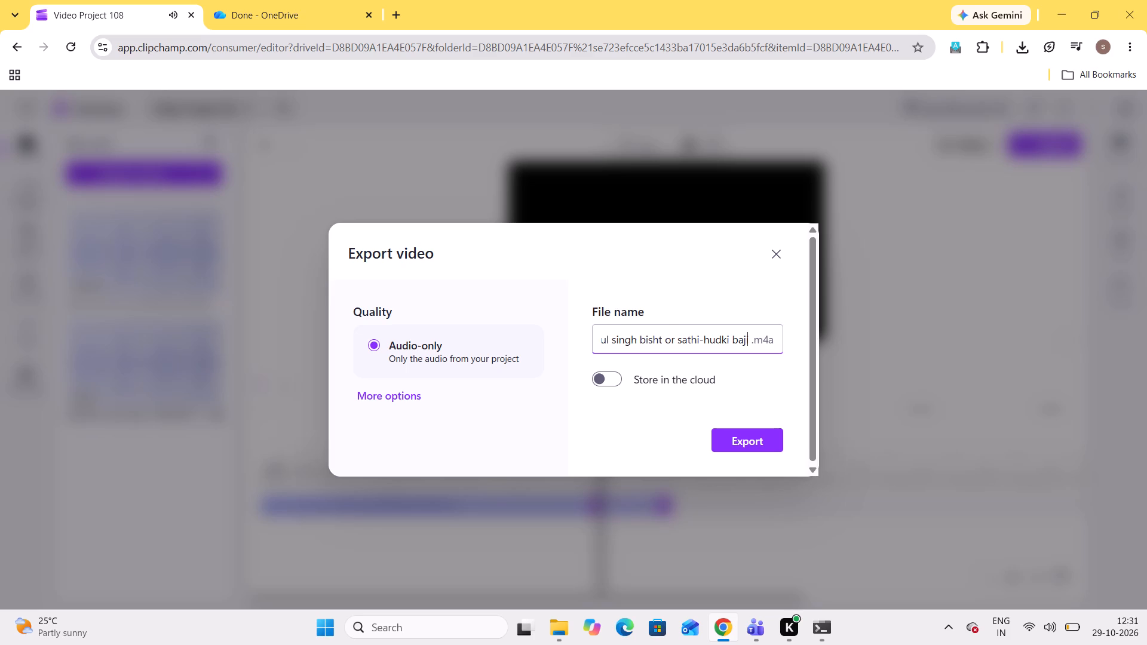
{"action": "key", "text": "BackSpace"}
{"action": "key", "text": "BackSpace"}
{"action": "key", "text": "BackSpace"}
{"action": "key", "text": "BackSpace"}
{"action": "key", "text": "BackSpace"}
{"action": "key", "text": "BackSpace"}
{"action": "key", "text": "BackSpace"}
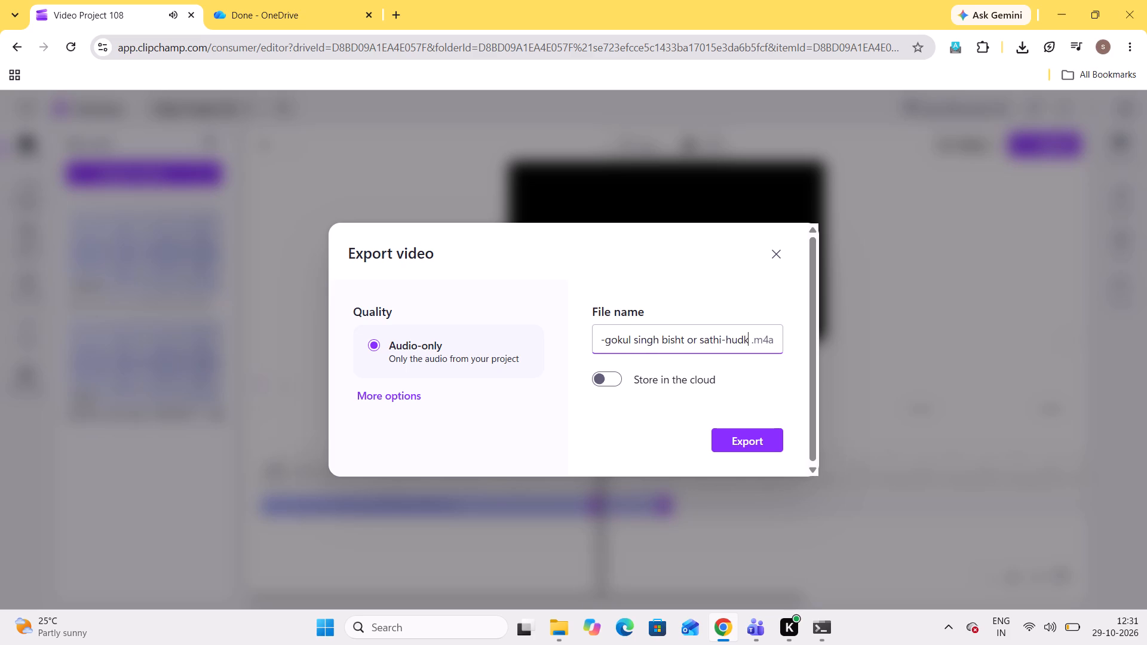
{"action": "key", "text": "BackSpace"}
{"action": "key", "text": "BackSpace"}
{"action": "key", "text": "BackSpace"}
{"action": "type", "text": "aml"}
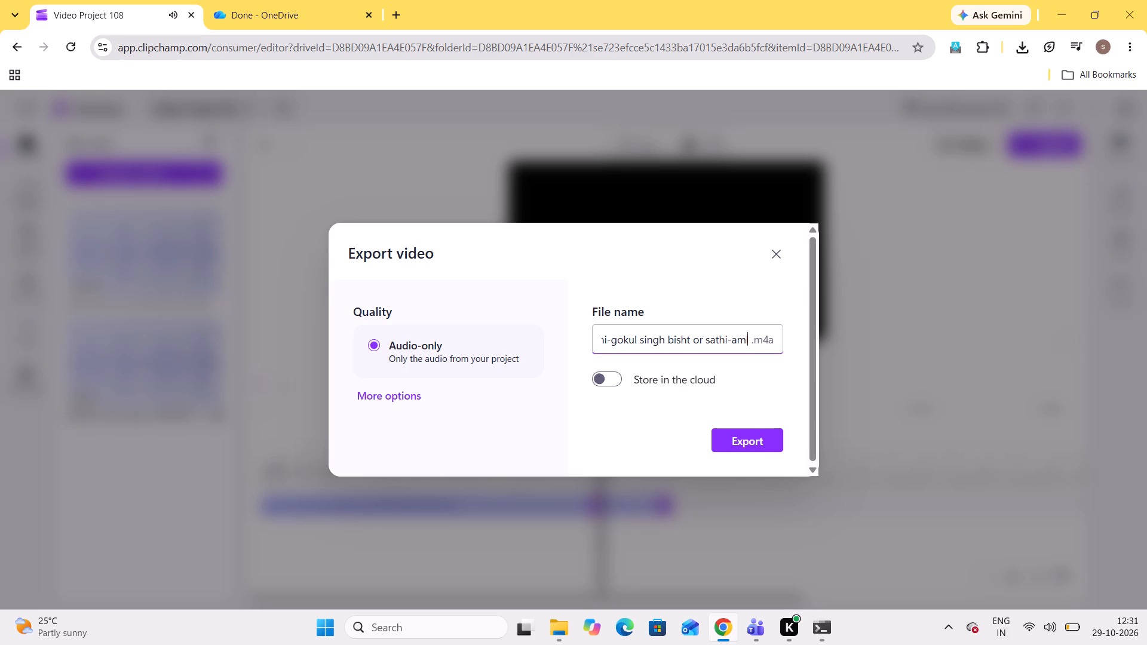
{"action": "key", "text": "BackSpace"}
{"action": "key", "text": "BackSpace"}
{"action": "type", "text": "lmda bazra"}
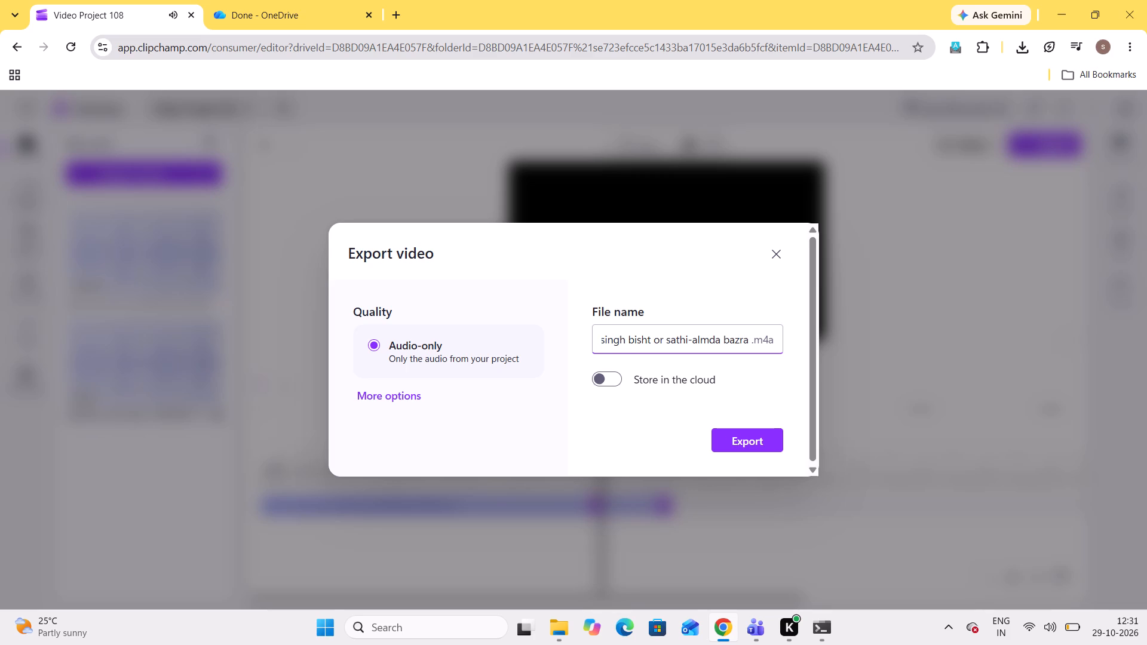
{"action": "left_click", "coordinate": [778, 183]}
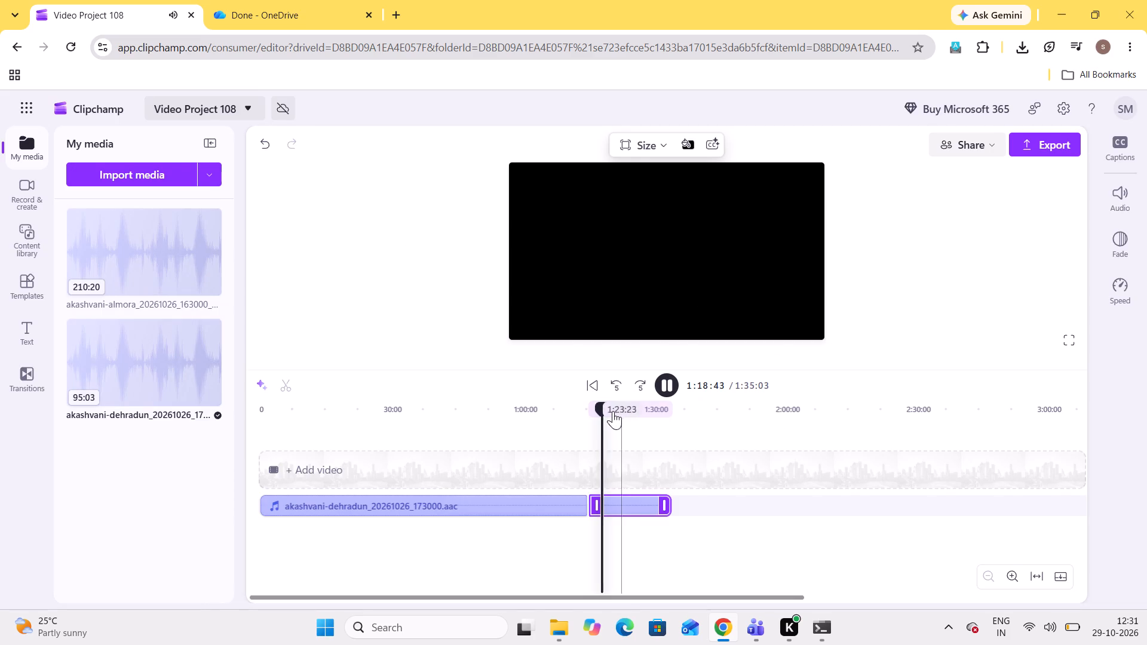
Seek to the end of the current song, pause playback, and split the clip at 1:20:07.
{"action": "left_click", "coordinate": [609, 410]}
{"action": "left_click", "coordinate": [606, 410]}
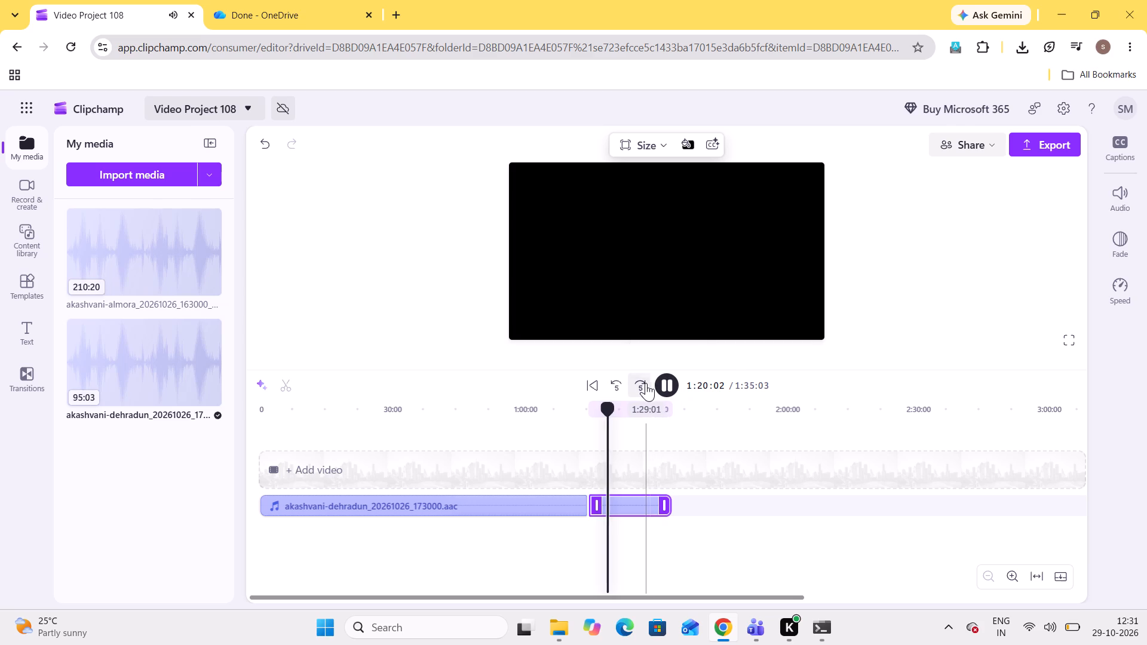
{"action": "left_click", "coordinate": [646, 383]}
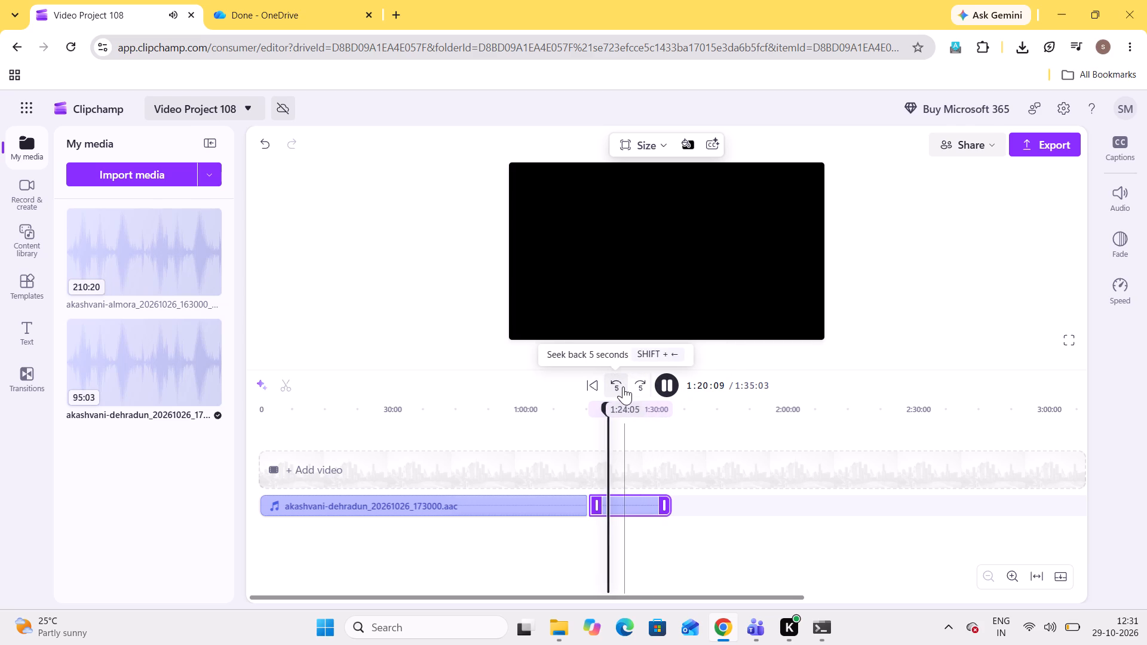
{"action": "left_click", "coordinate": [623, 386]}
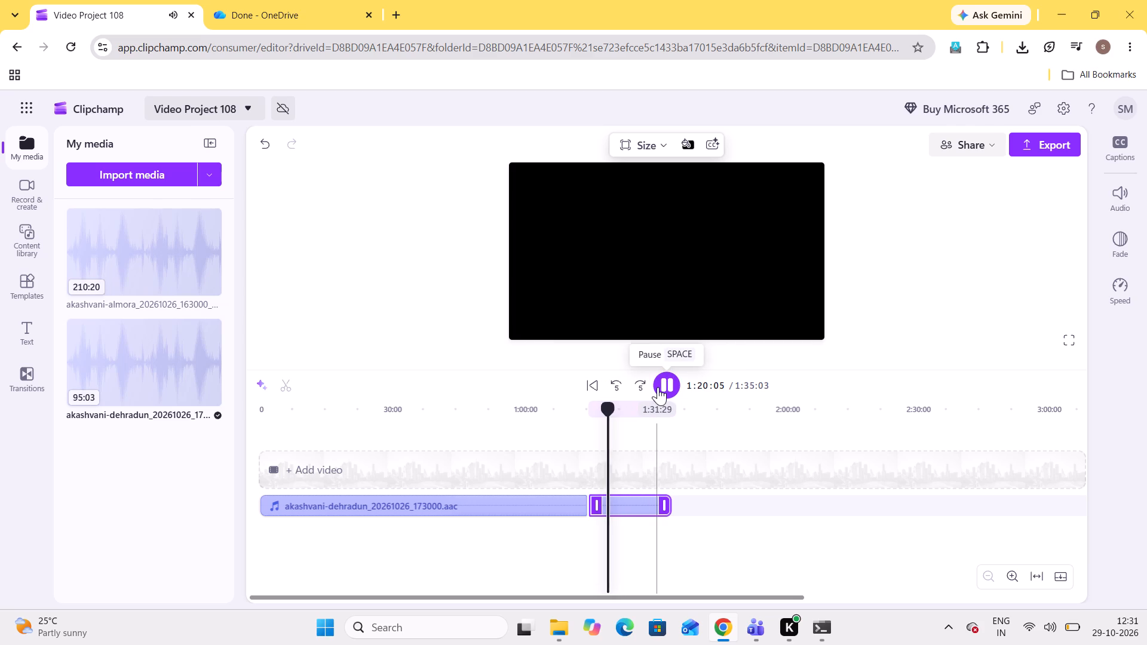
{"action": "left_click", "coordinate": [658, 387]}
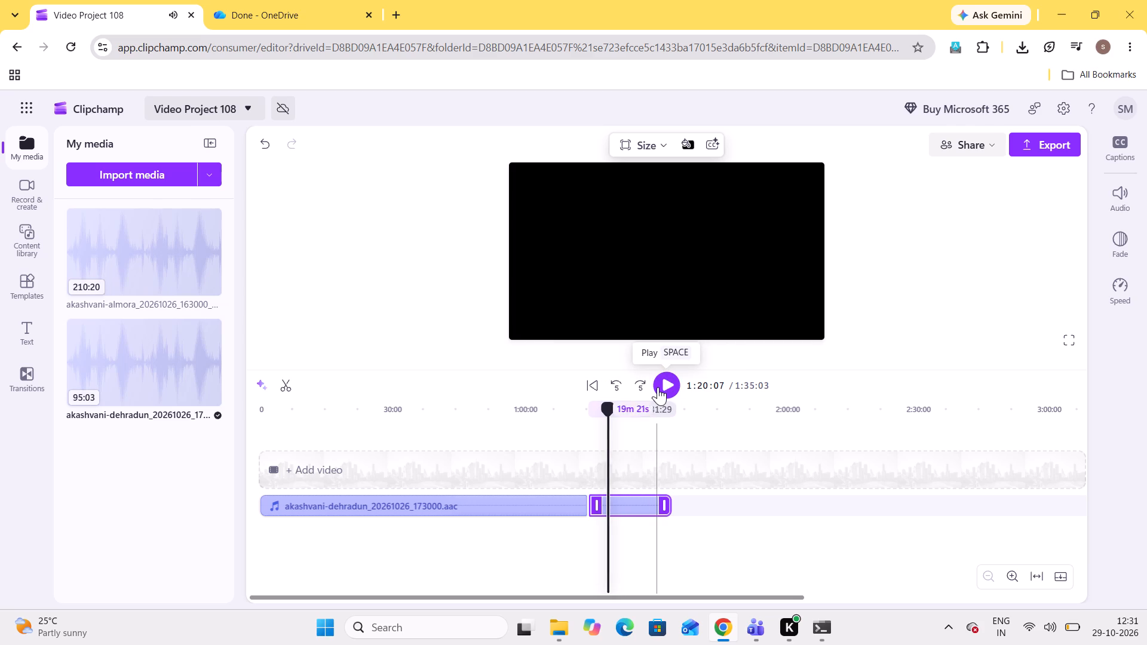
{"action": "left_click", "coordinate": [280, 383]}
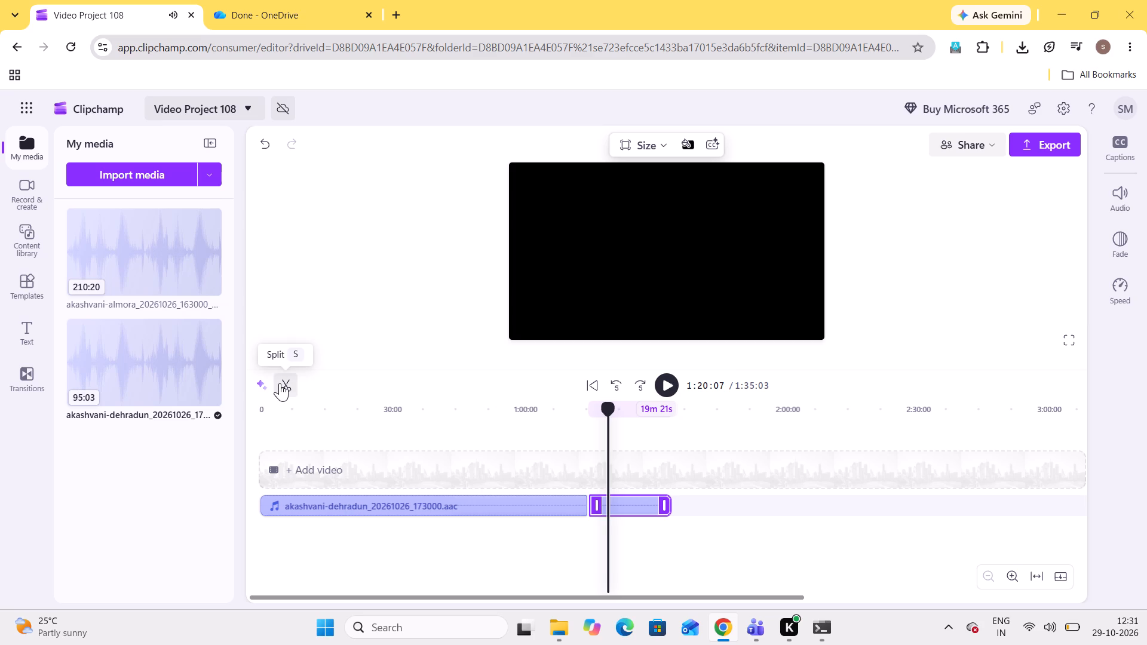
Delete the recording pieces after and before the song, and close the gap so the song starts the timeline.
{"action": "left_click", "coordinate": [665, 382]}
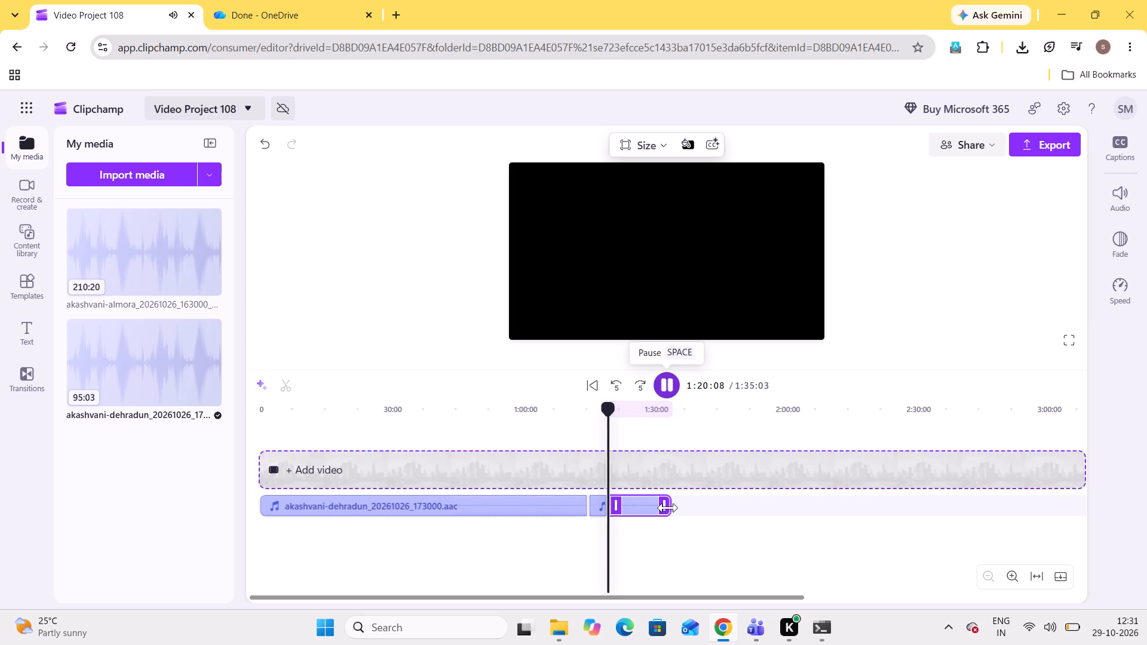
{"action": "key", "text": "Delete"}
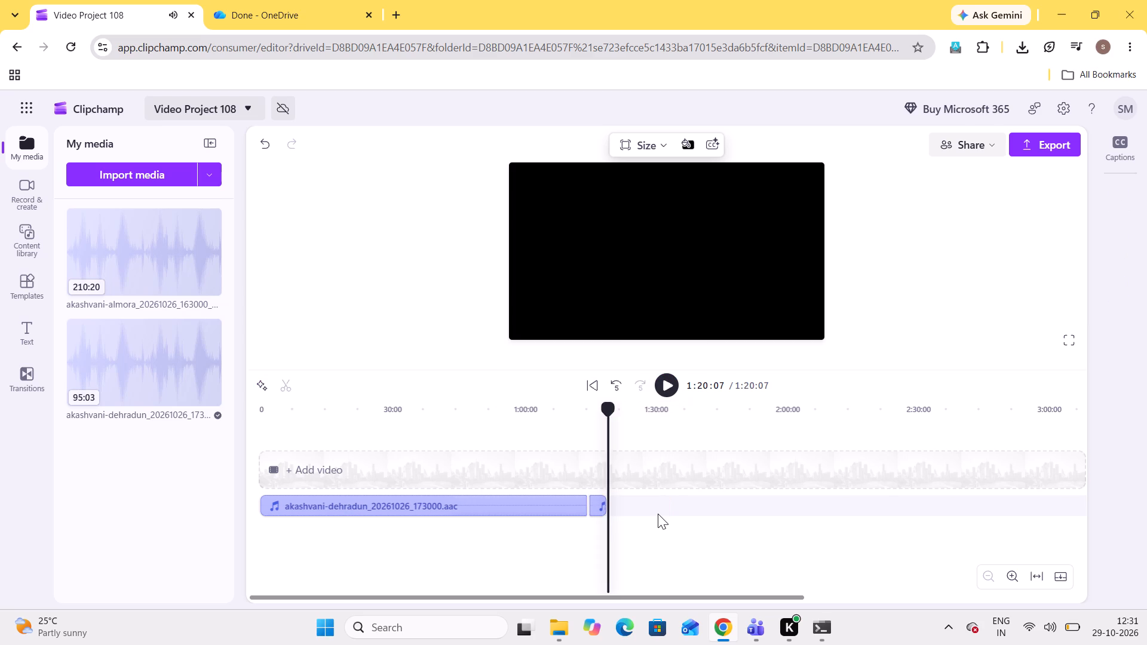
{"action": "left_click", "coordinate": [564, 499]}
{"action": "key", "text": "Delete"}
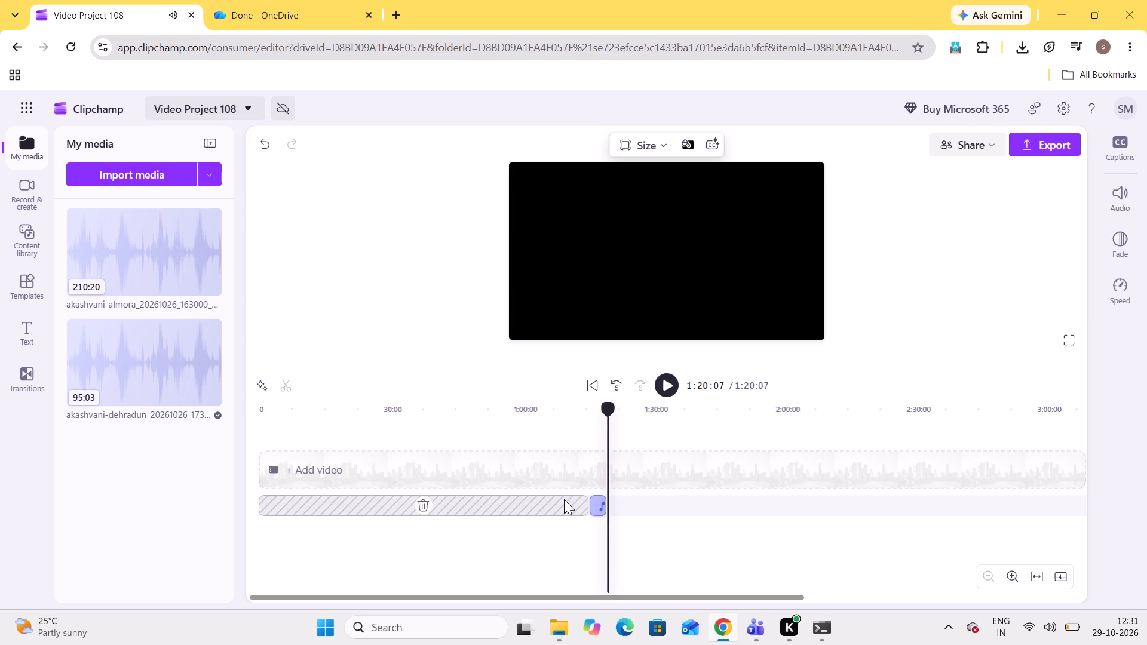
{"action": "left_click", "coordinate": [421, 506]}
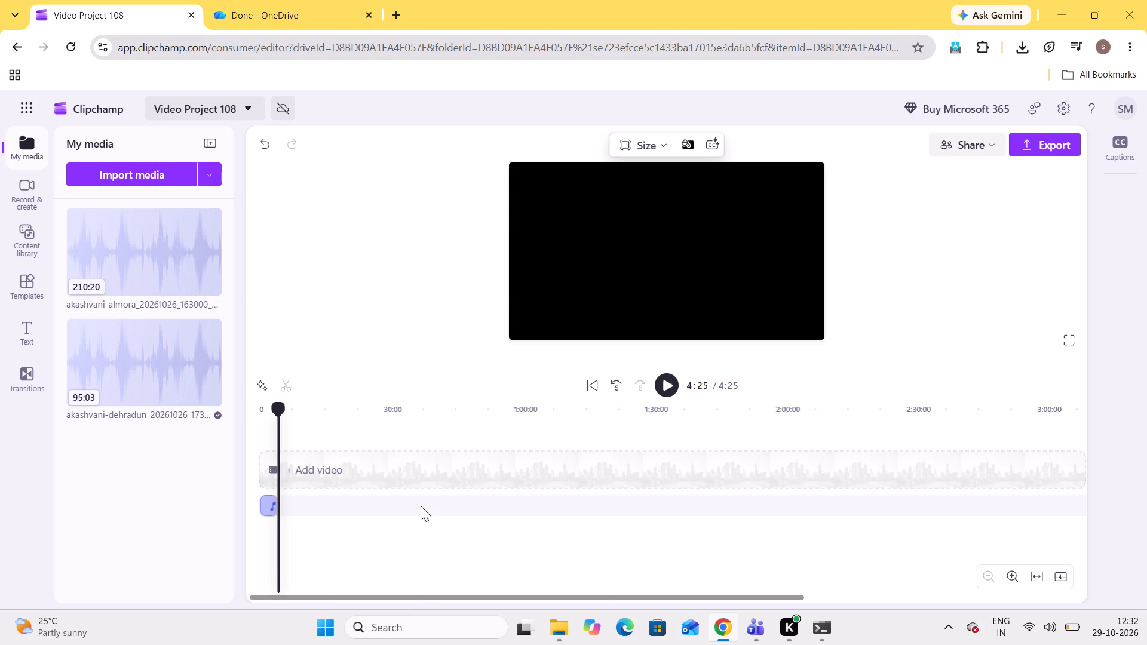
Export the song as audio only, save it in the akashvani-dehradun_20261026_173000 folder, and return to editing.
{"action": "left_click", "coordinate": [1038, 146]}
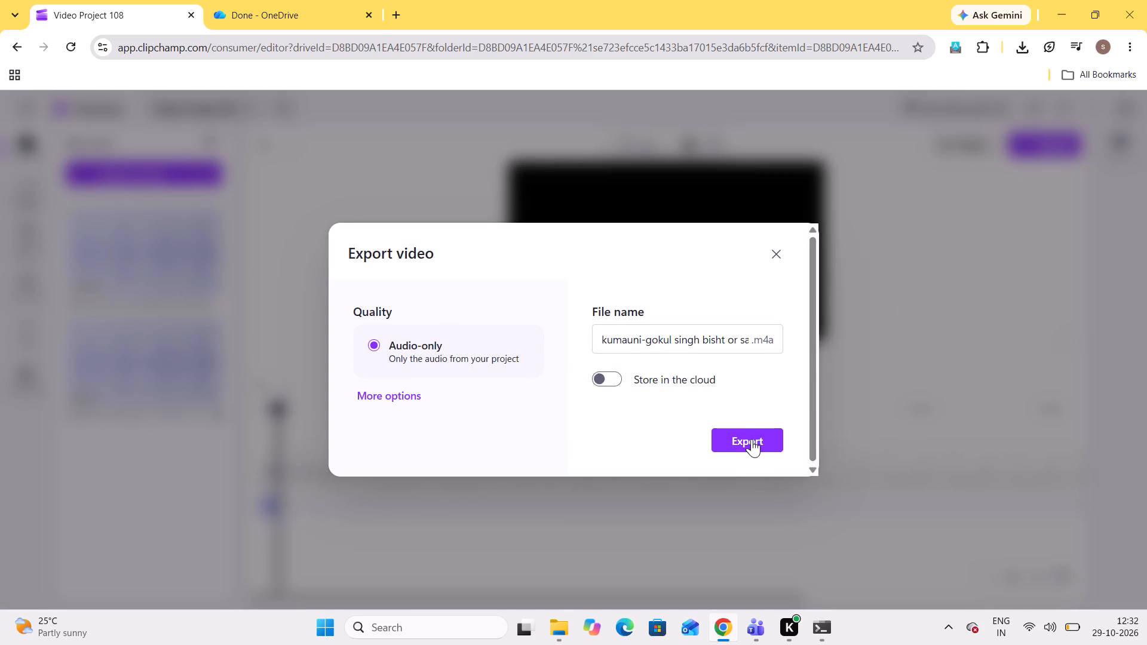
{"action": "left_click", "coordinate": [741, 438]}
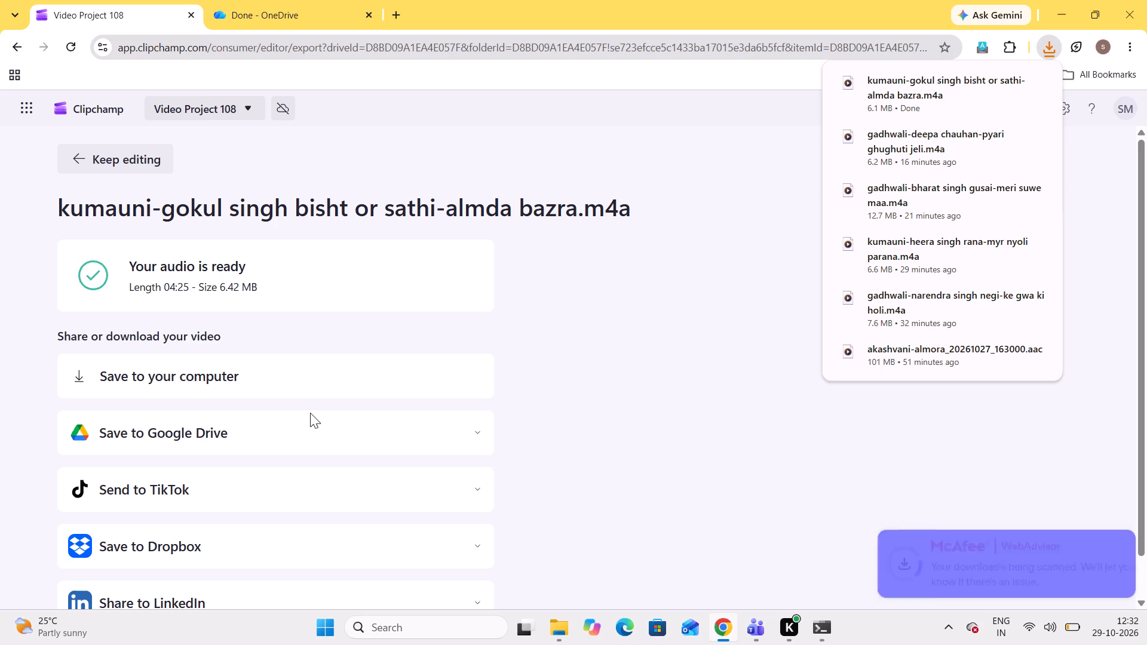
{"action": "left_click", "coordinate": [210, 377]}
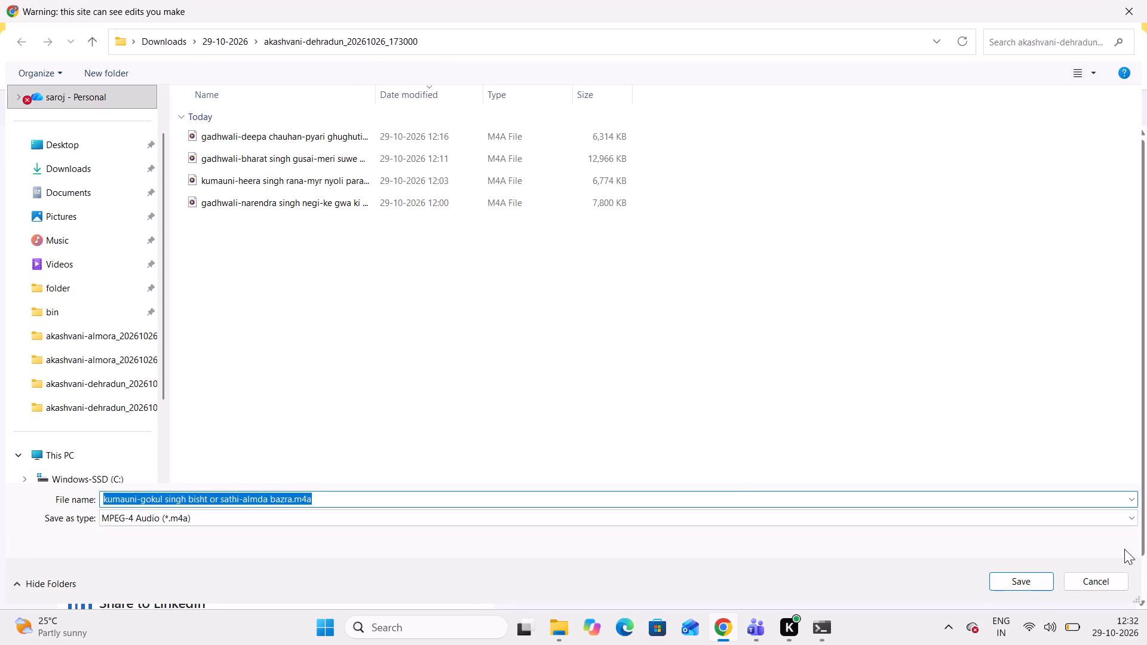
{"action": "left_click", "coordinate": [1040, 578]}
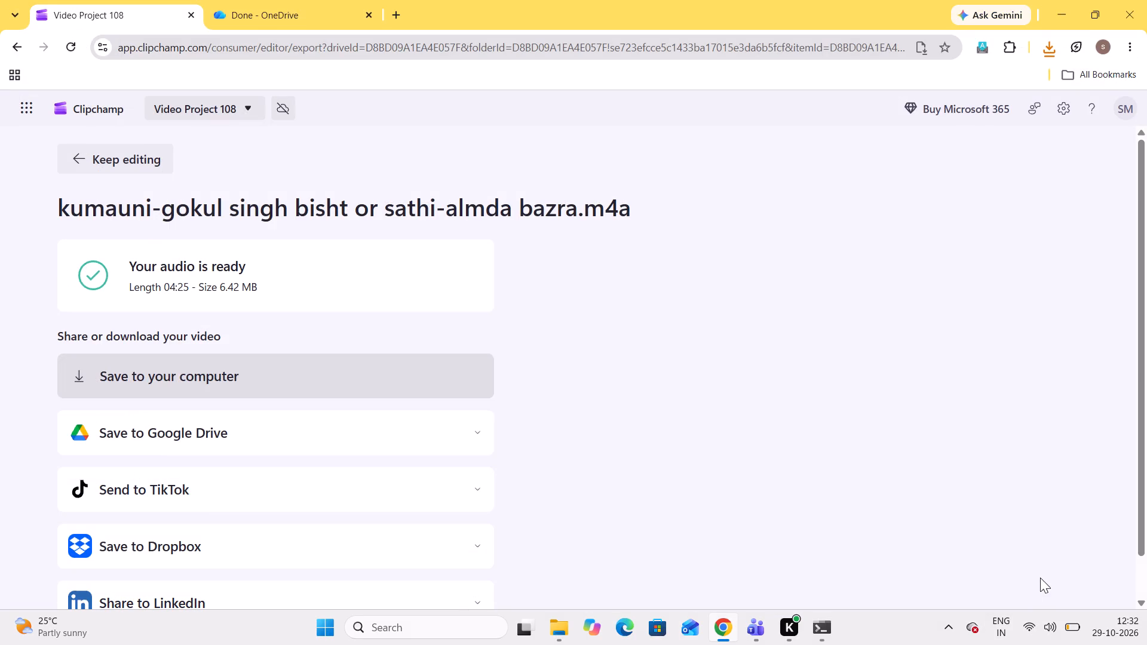
{"action": "left_click", "coordinate": [109, 166]}
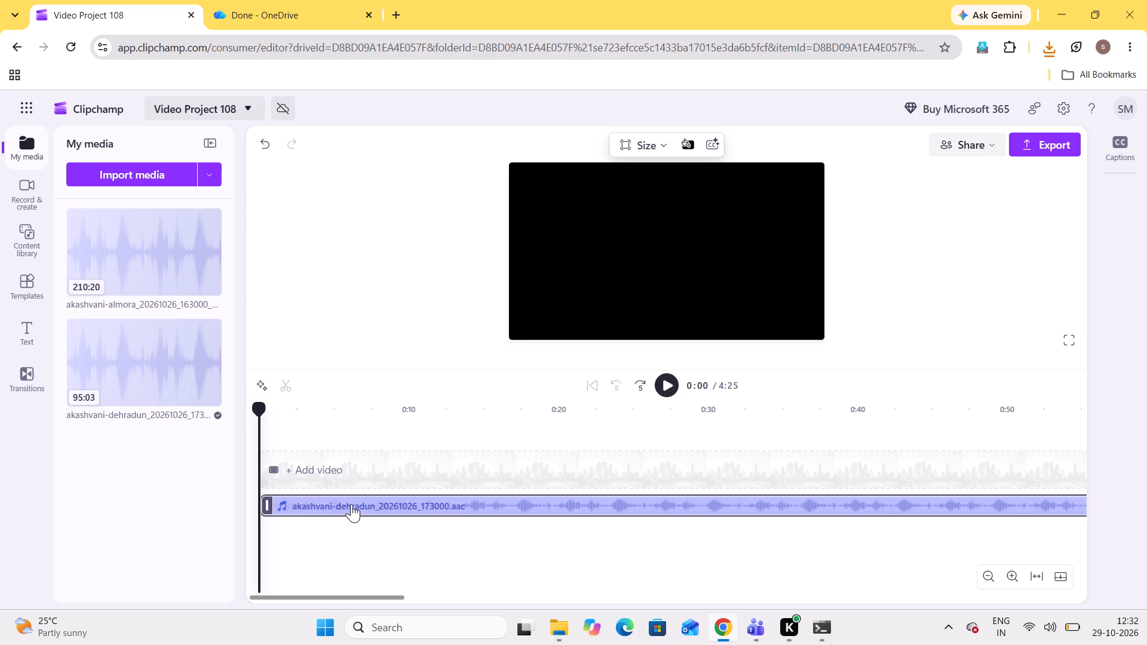
Replace the exported song clip on the timeline with the full akashvani-dehradun recording.
{"action": "left_click", "coordinate": [351, 504]}
{"action": "key", "text": "Delete"}
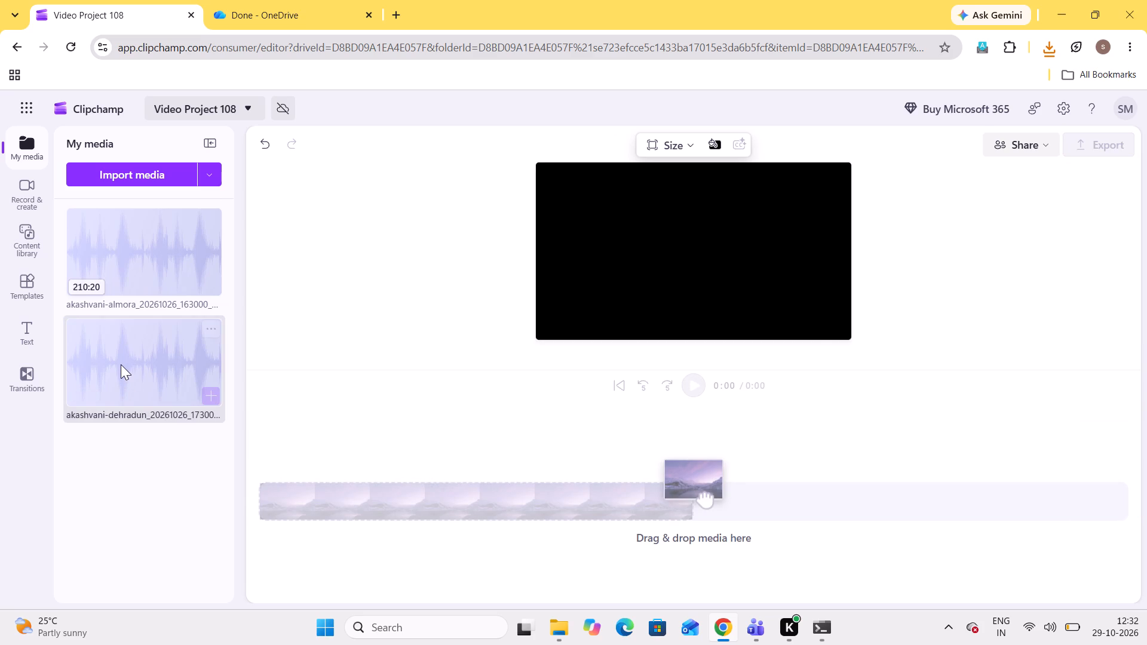
{"action": "left_click_drag", "start_coordinate": [121, 364], "coordinate": [375, 537]}
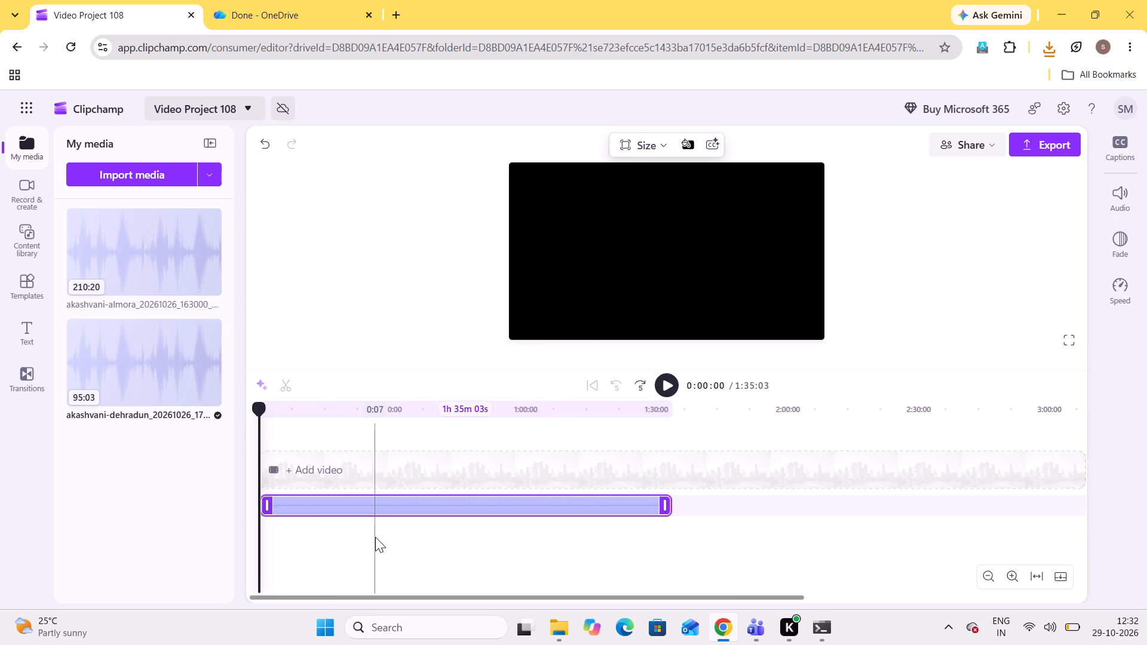
Play the akashvani-dehradun recording from the start, skip ahead to about 1:20:13 to check for the previous song's end, and pause.
{"action": "key", "text": "space"}
{"action": "key", "text": "Right"}
{"action": "key", "text": "Right"}
{"action": "key", "text": "Right"}
{"action": "key", "text": "Right"}
{"action": "key", "text": "Right"}
{"action": "key", "text": "Right"}
{"action": "key", "text": "Right"}
{"action": "key", "text": "Right"}
{"action": "key", "text": "Right"}
{"action": "key", "text": "Right"}
{"action": "key", "text": "Right"}
{"action": "key", "text": "Right"}
{"action": "key", "text": "Right"}
{"action": "key", "text": "Right"}
{"action": "key", "text": "Right"}
{"action": "key", "text": "Right"}
{"action": "key", "text": "Right"}
{"action": "key", "text": "Right"}
{"action": "key", "text": "Right"}
{"action": "key", "text": "Right"}
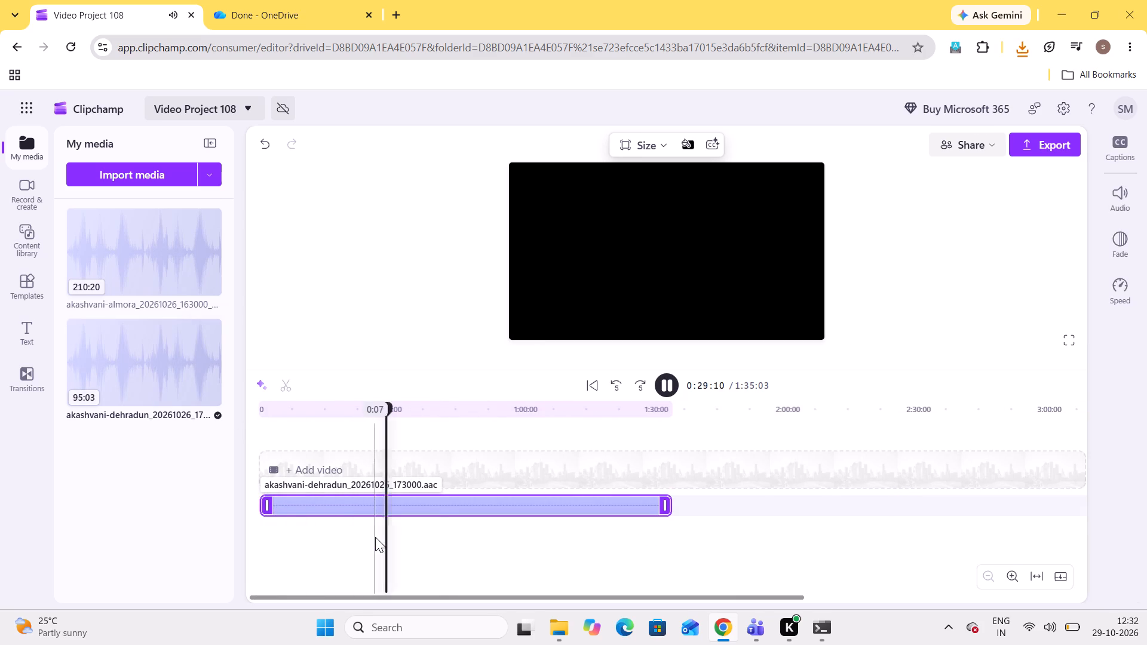
{"action": "key", "text": "Right"}
{"action": "key", "text": "Right"}
{"action": "key", "text": "Right"}
{"action": "key", "text": "Right"}
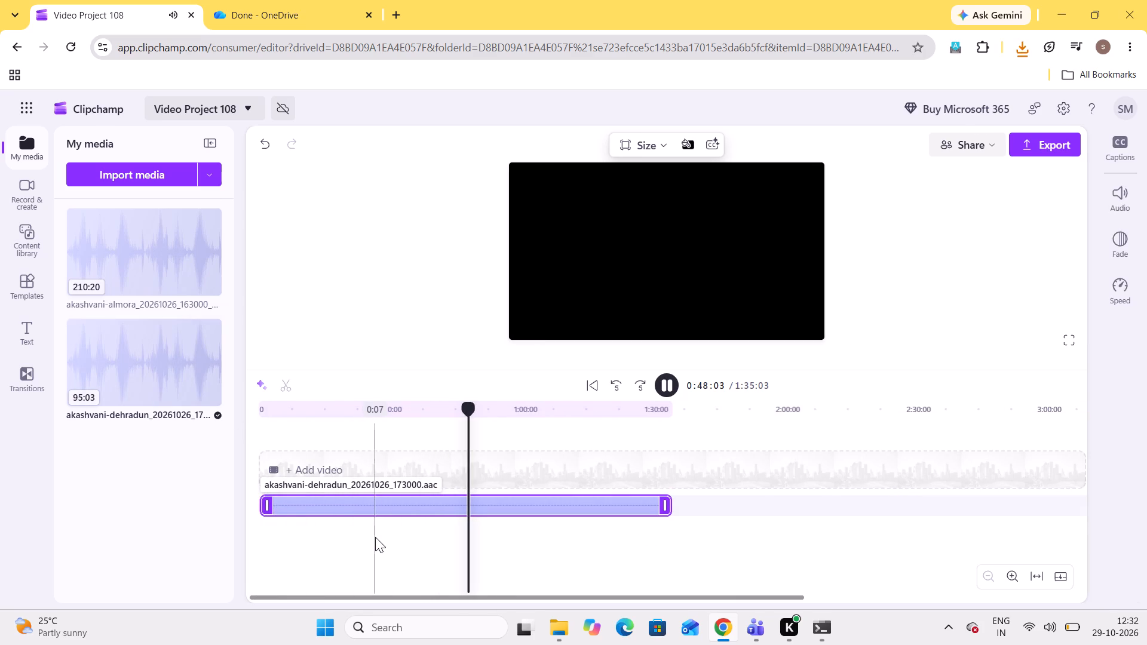
{"action": "key", "text": "Right"}
{"action": "key", "text": "Right"}
{"action": "key", "text": "Right"}
{"action": "key", "text": "Right"}
{"action": "key", "text": "Right"}
{"action": "key", "text": "Right"}
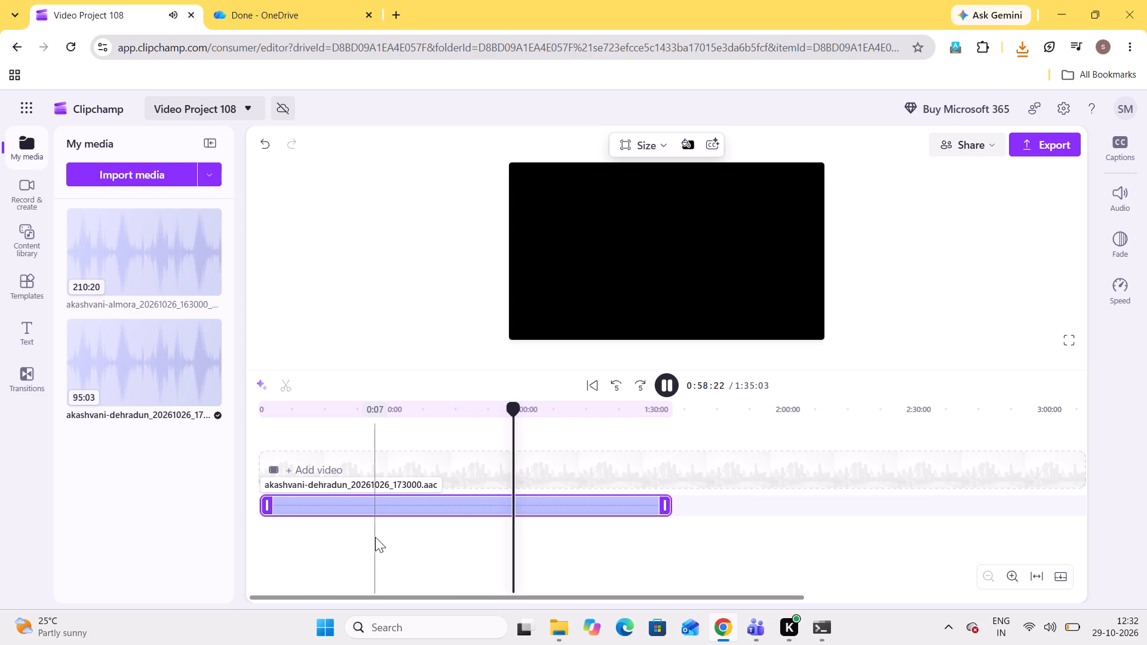
{"action": "key", "text": "Right"}
{"action": "key", "text": "Right"}
{"action": "key", "text": "Right"}
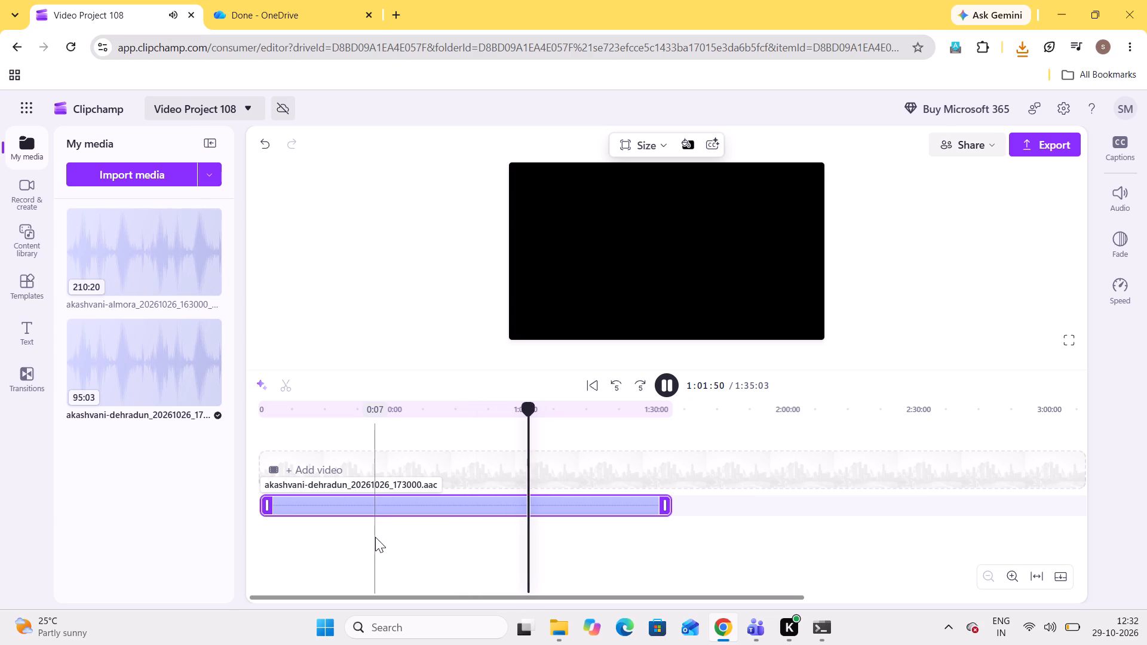
{"action": "key", "text": "Right"}
{"action": "key", "text": "Right"}
{"action": "key", "text": "Right"}
{"action": "key", "text": "Right"}
{"action": "key", "text": "Right"}
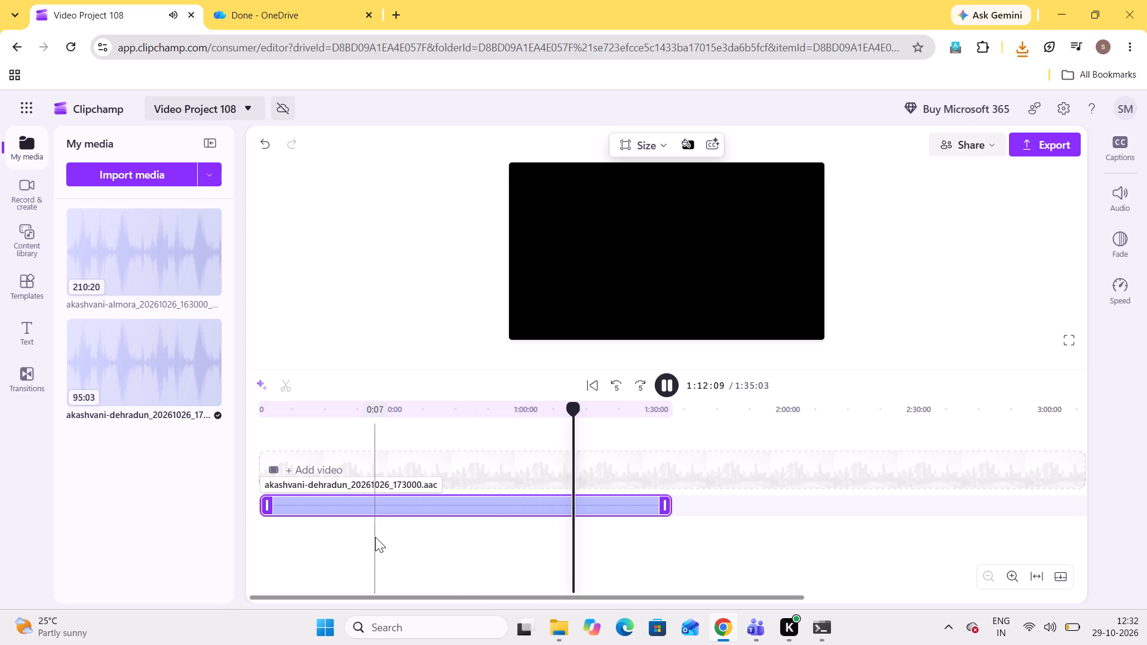
{"action": "key", "text": "Right"}
{"action": "key", "text": "Right"}
{"action": "key", "text": "Right"}
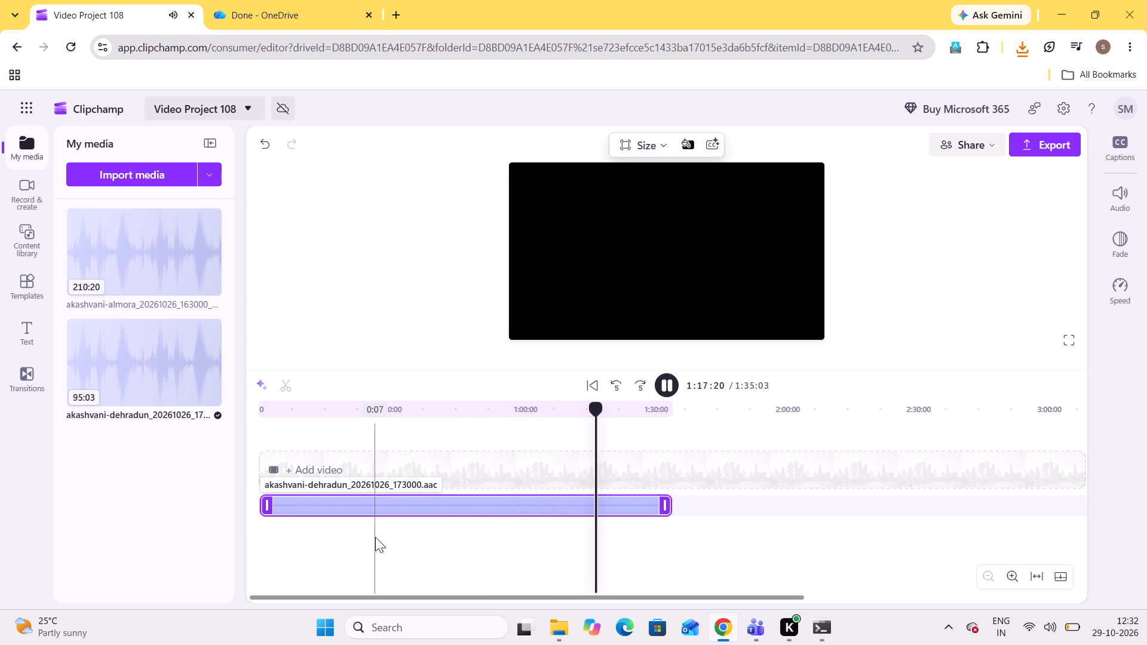
{"action": "key", "text": "Right"}
{"action": "key", "text": "Left"}
{"action": "triple_click", "coordinate": [635, 385]}
{"action": "triple_click", "coordinate": [635, 385]}
{"action": "triple_click", "coordinate": [635, 385]}
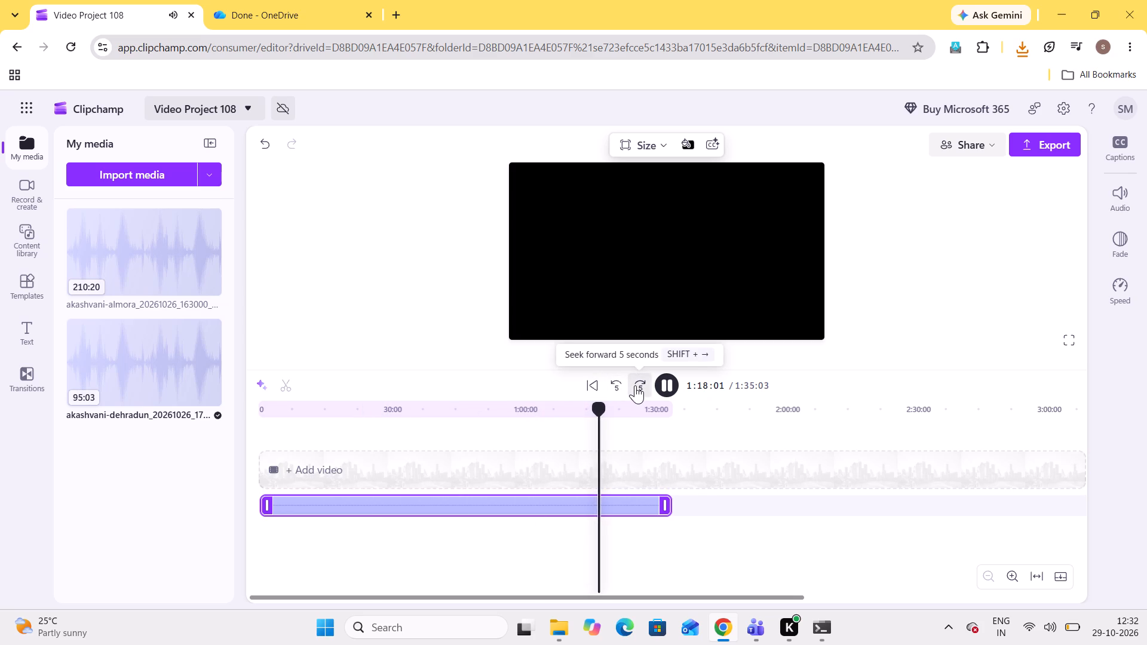
{"action": "triple_click", "coordinate": [635, 385]}
{"action": "triple_click", "coordinate": [635, 385]}
{"action": "triple_click", "coordinate": [635, 385]}
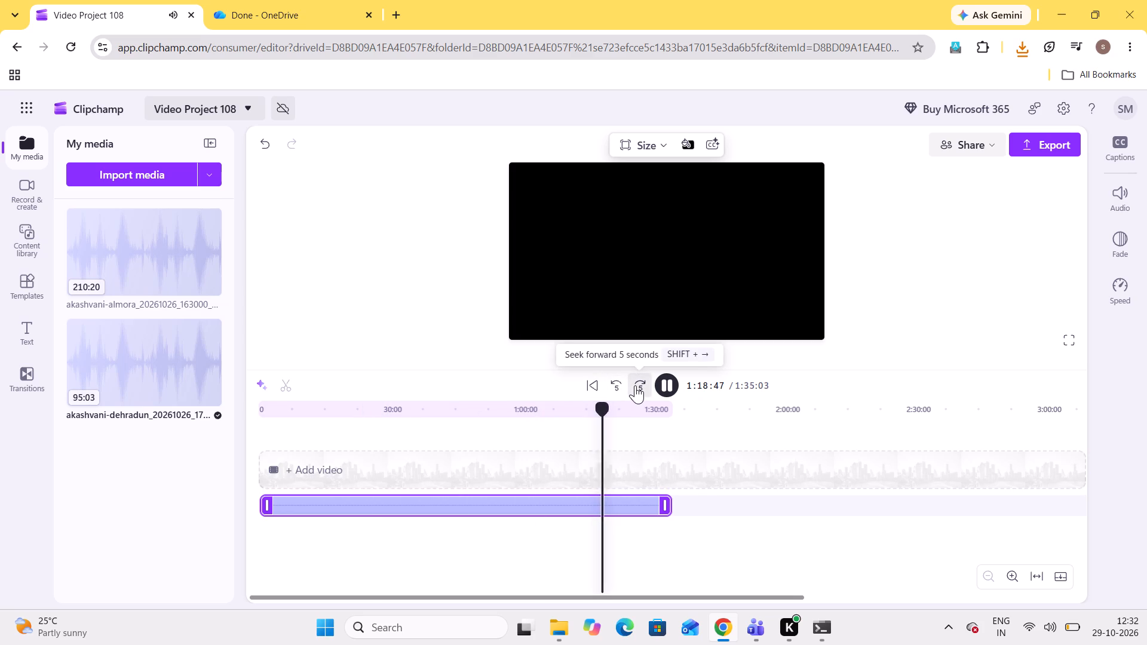
{"action": "triple_click", "coordinate": [635, 385]}
{"action": "triple_click", "coordinate": [635, 385]}
{"action": "left_click", "coordinate": [635, 385]}
{"action": "triple_click", "coordinate": [635, 385]}
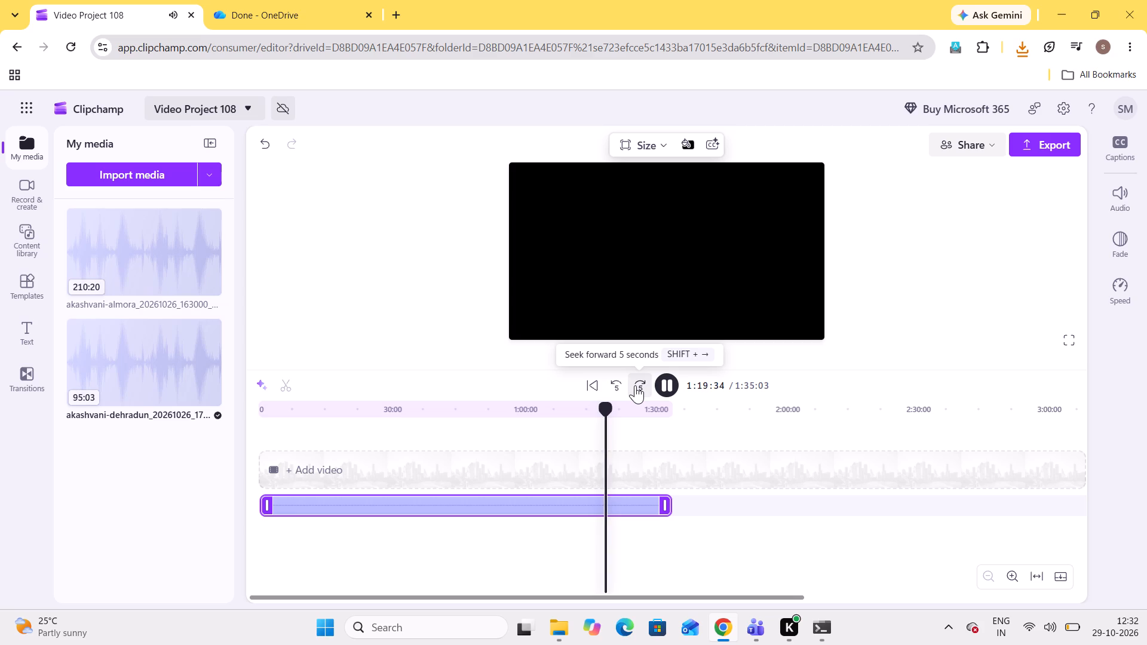
{"action": "left_click", "coordinate": [635, 385]}
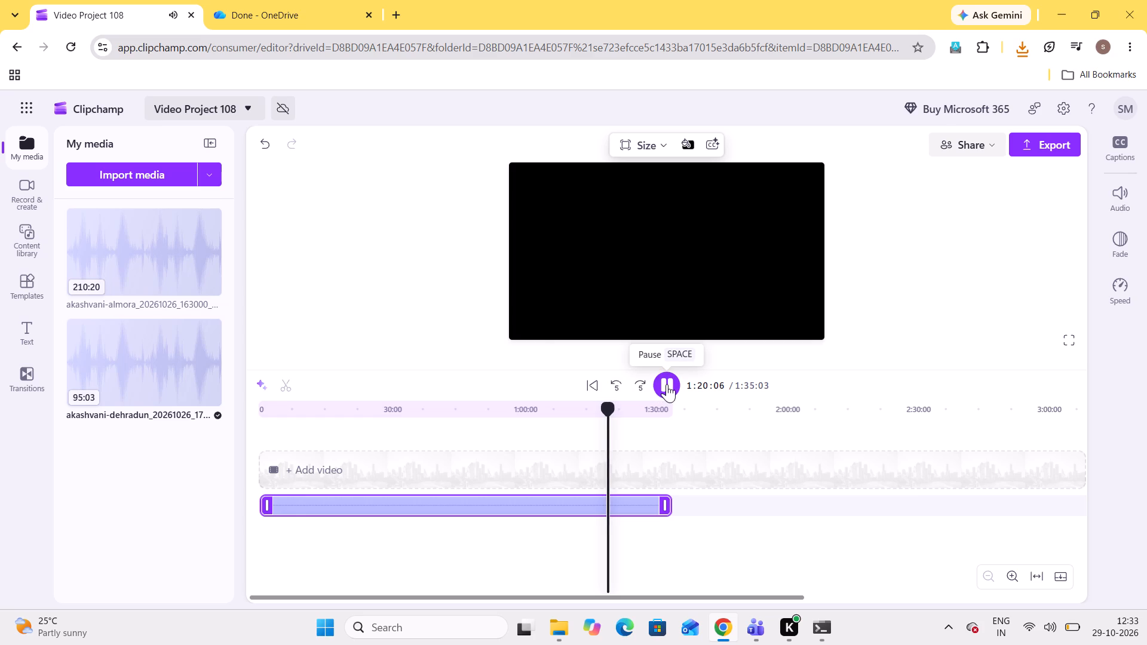
{"action": "left_click", "coordinate": [667, 384]}
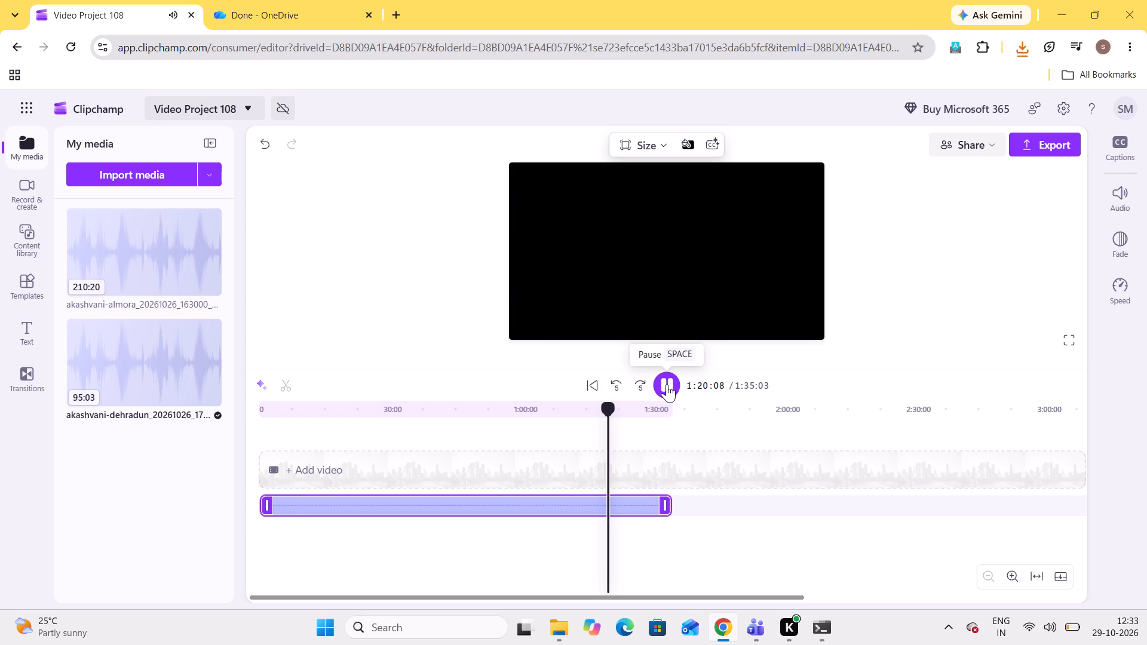
{"action": "left_click", "coordinate": [667, 384]}
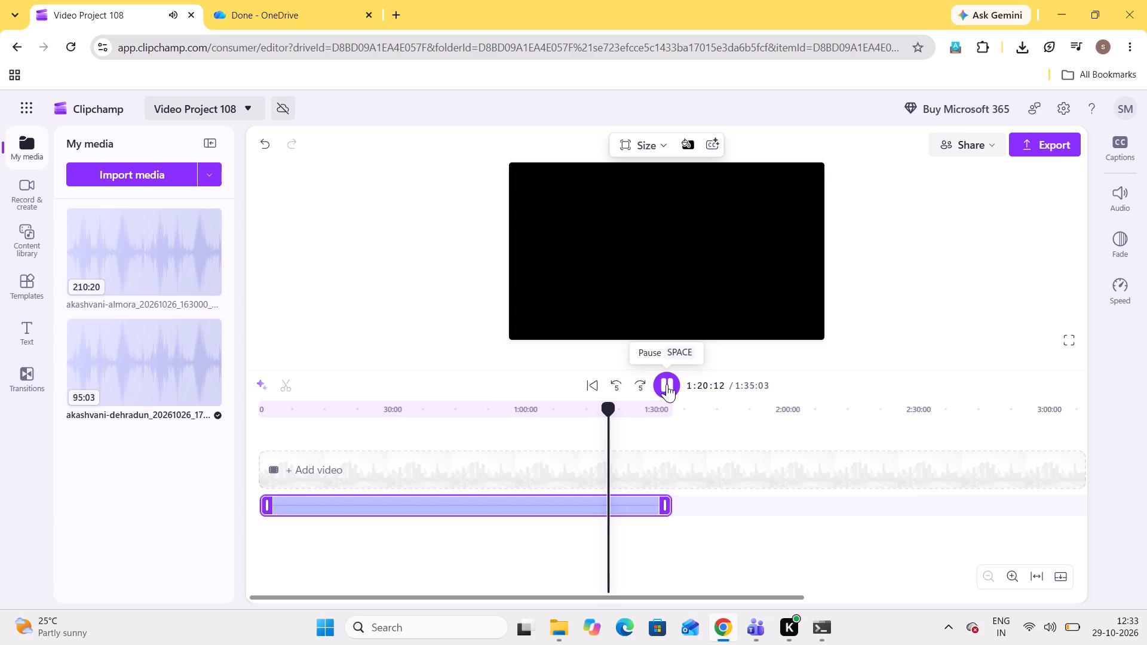
{"action": "left_click", "coordinate": [667, 384]}
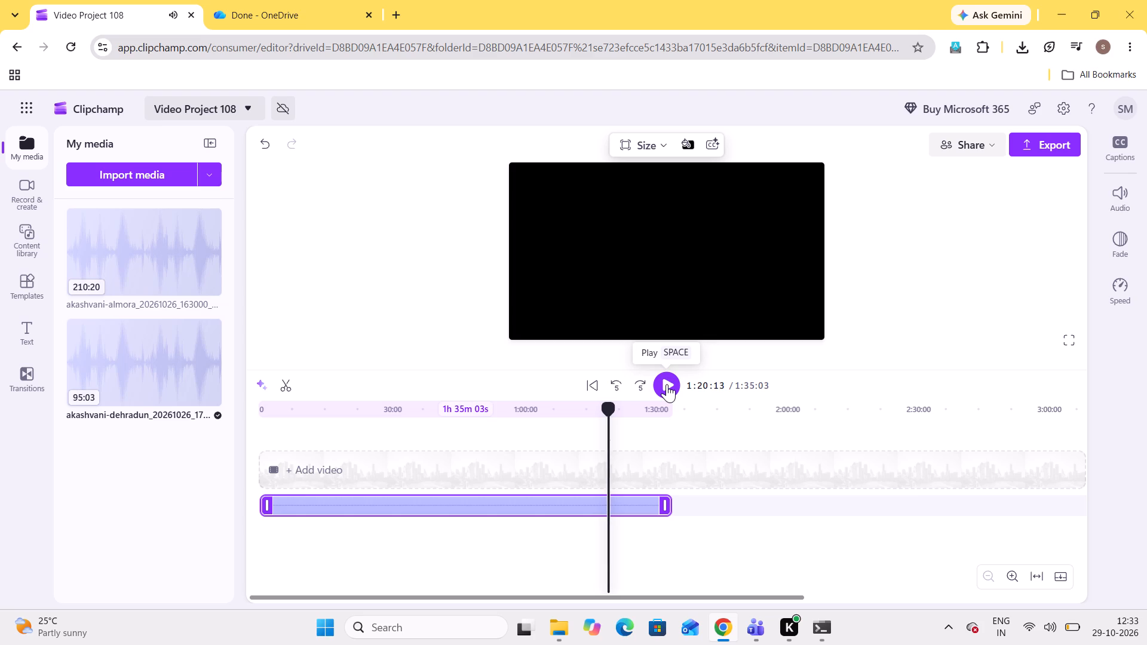
Resume playback, seek to the start of the next song, pause, and split the clip at 1:32:18.
{"action": "left_click", "coordinate": [667, 384]}
{"action": "key", "text": "Right"}
{"action": "key", "text": "Right"}
{"action": "key", "text": "Right"}
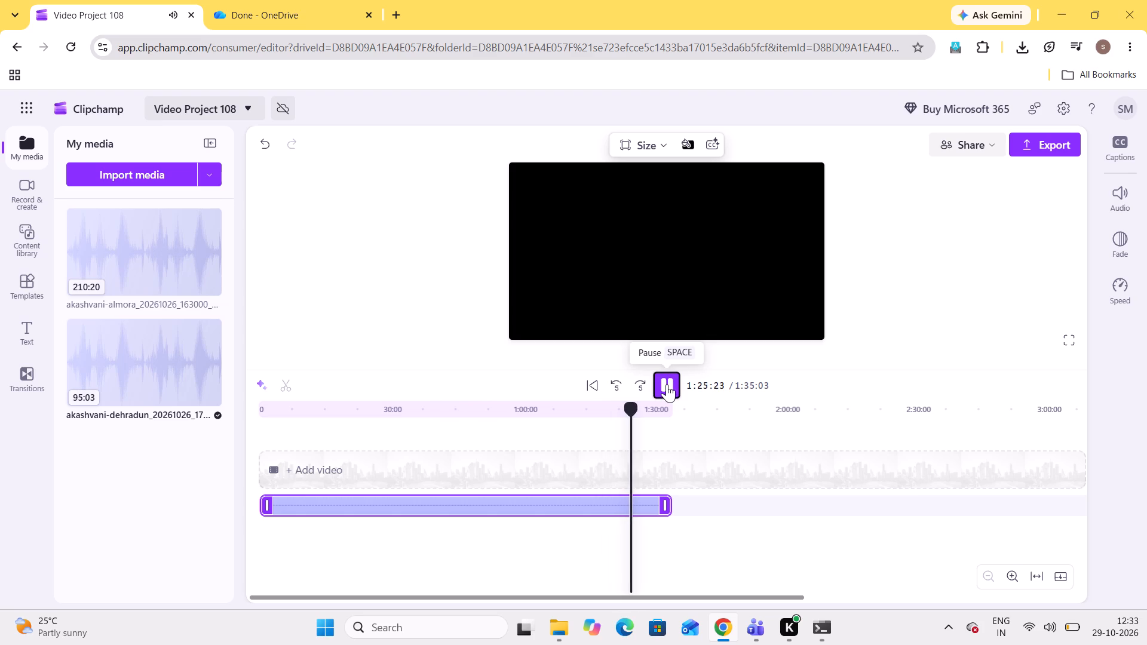
{"action": "key", "text": "Right"}
{"action": "key", "text": "Right"}
{"action": "key", "text": "Right"}
{"action": "key", "text": "Right"}
{"action": "key", "text": "Right"}
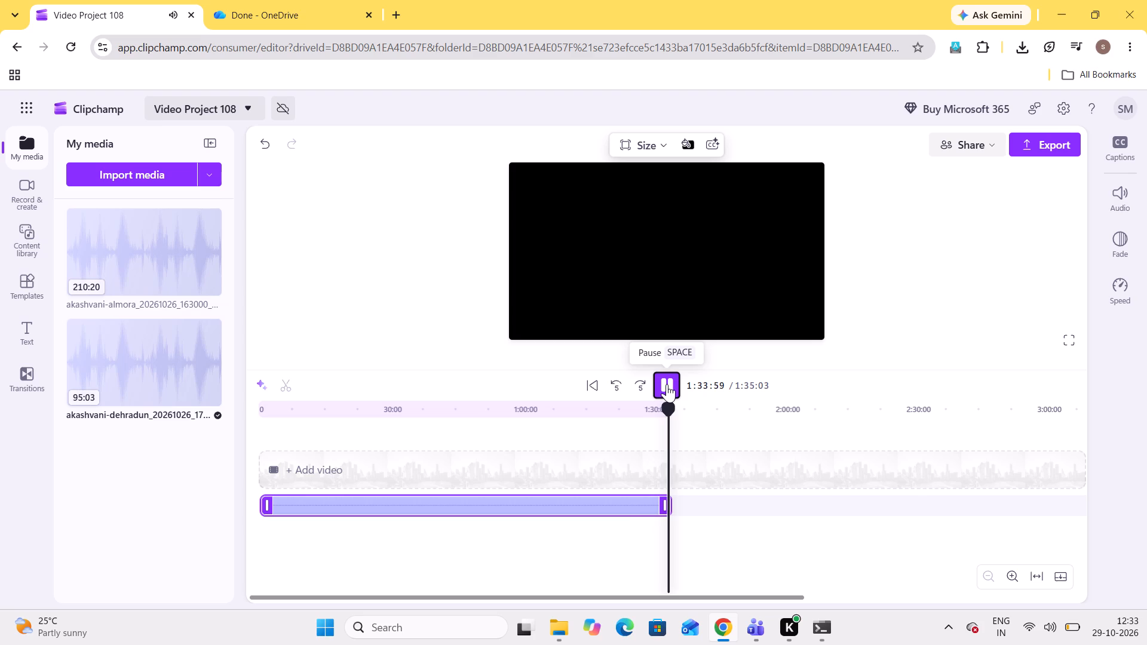
{"action": "triple_click", "coordinate": [627, 385]}
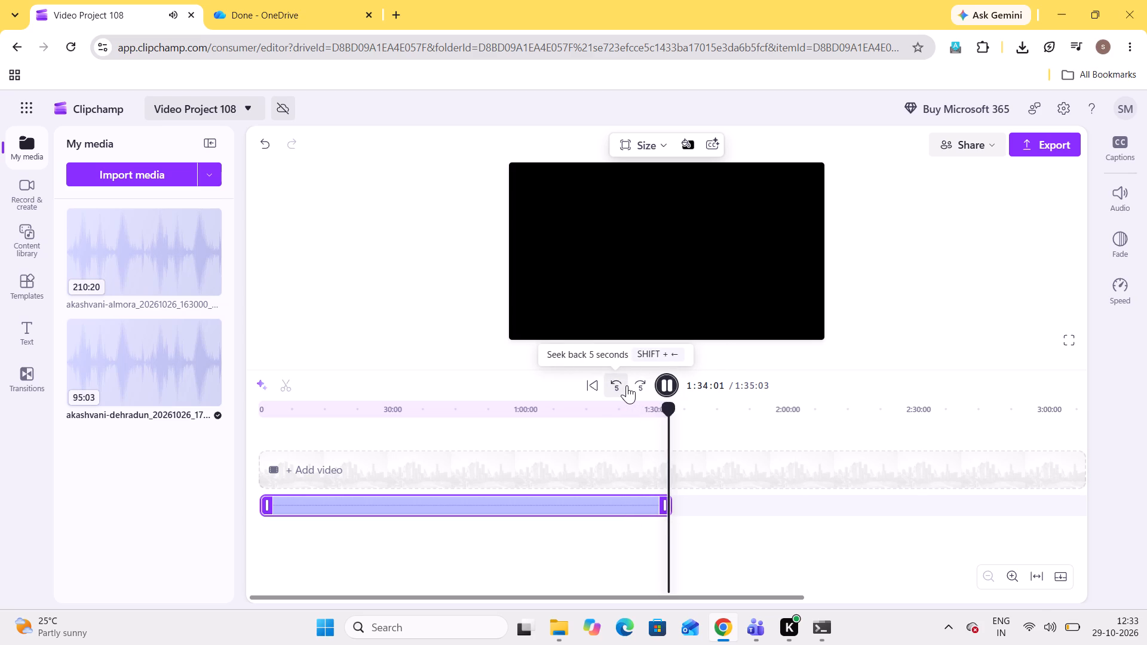
{"action": "triple_click", "coordinate": [627, 385]}
{"action": "triple_click", "coordinate": [627, 385]}
{"action": "double_click", "coordinate": [627, 385]}
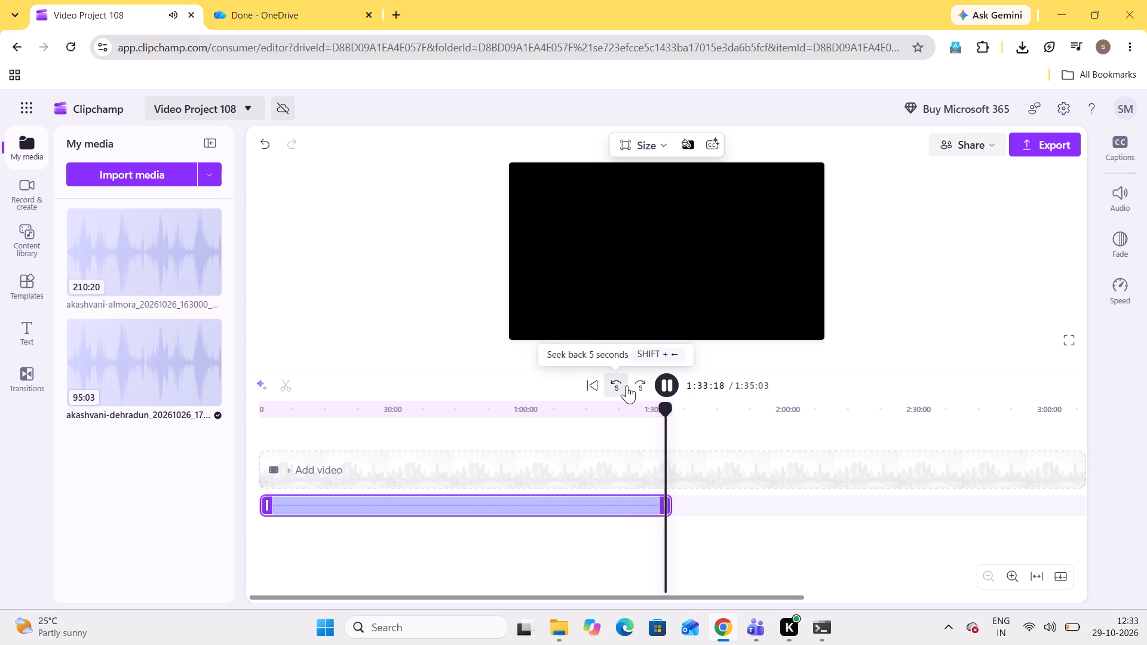
{"action": "left_click", "coordinate": [627, 385]}
{"action": "triple_click", "coordinate": [627, 385]}
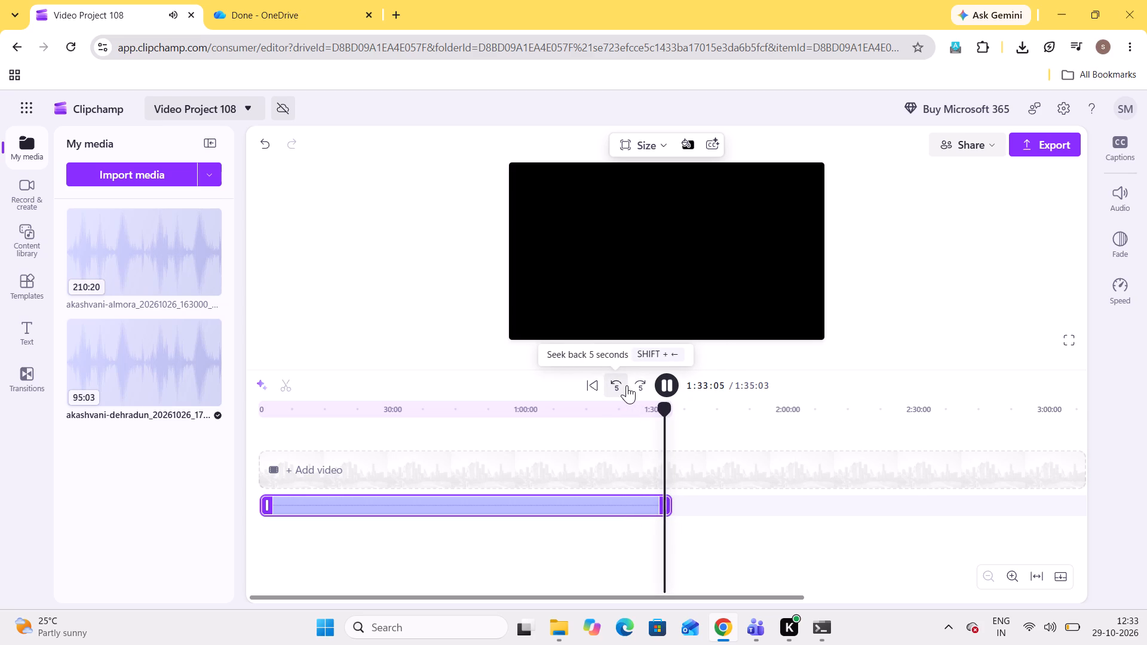
{"action": "triple_click", "coordinate": [627, 385]}
{"action": "triple_click", "coordinate": [627, 385]}
{"action": "triple_click", "coordinate": [627, 385]}
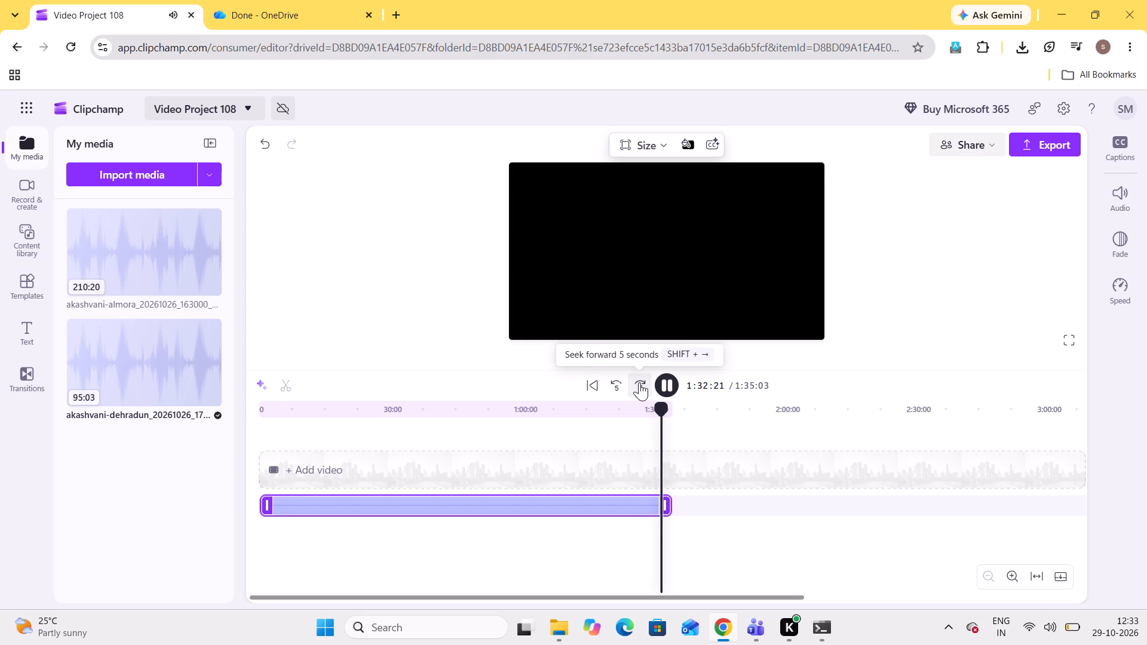
{"action": "left_click", "coordinate": [618, 383]}
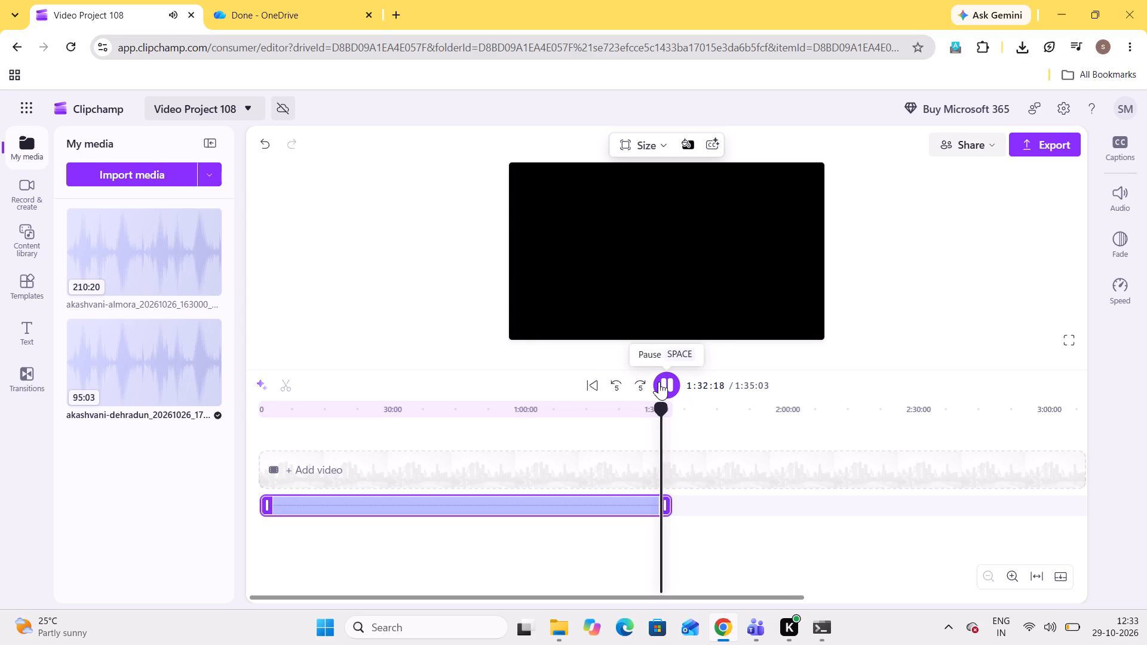
{"action": "left_click", "coordinate": [659, 382]}
{"action": "left_click", "coordinate": [286, 379]}
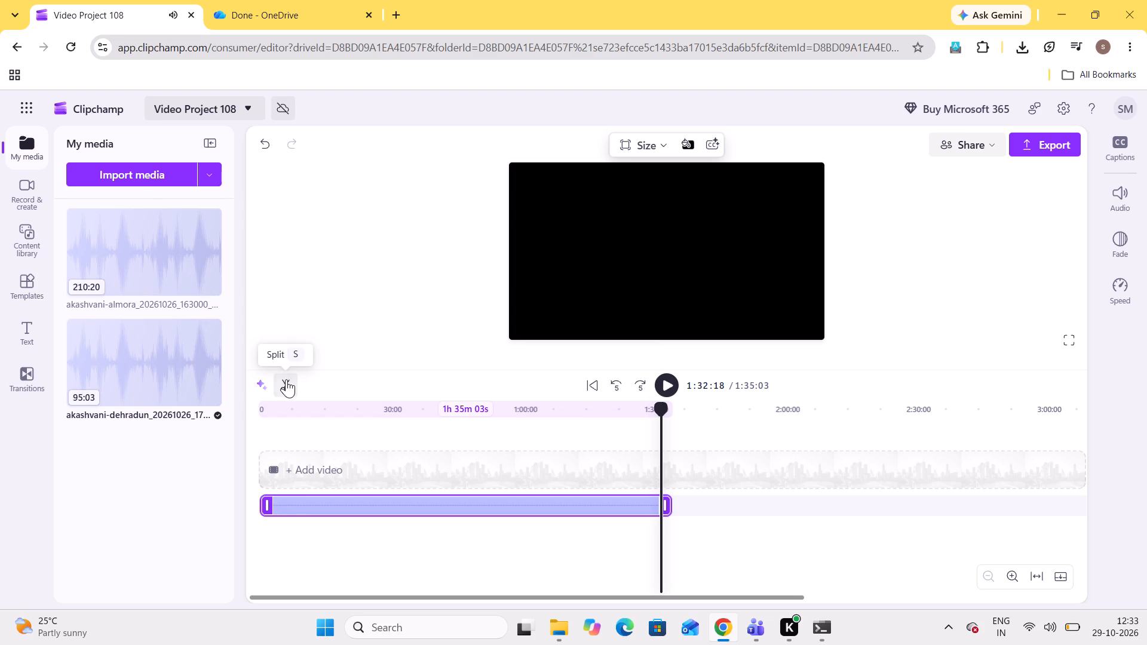
Play the song after the split, name its audio-only export "basanti chunriya", and close the export settings without exporting.
{"action": "left_click", "coordinate": [668, 375]}
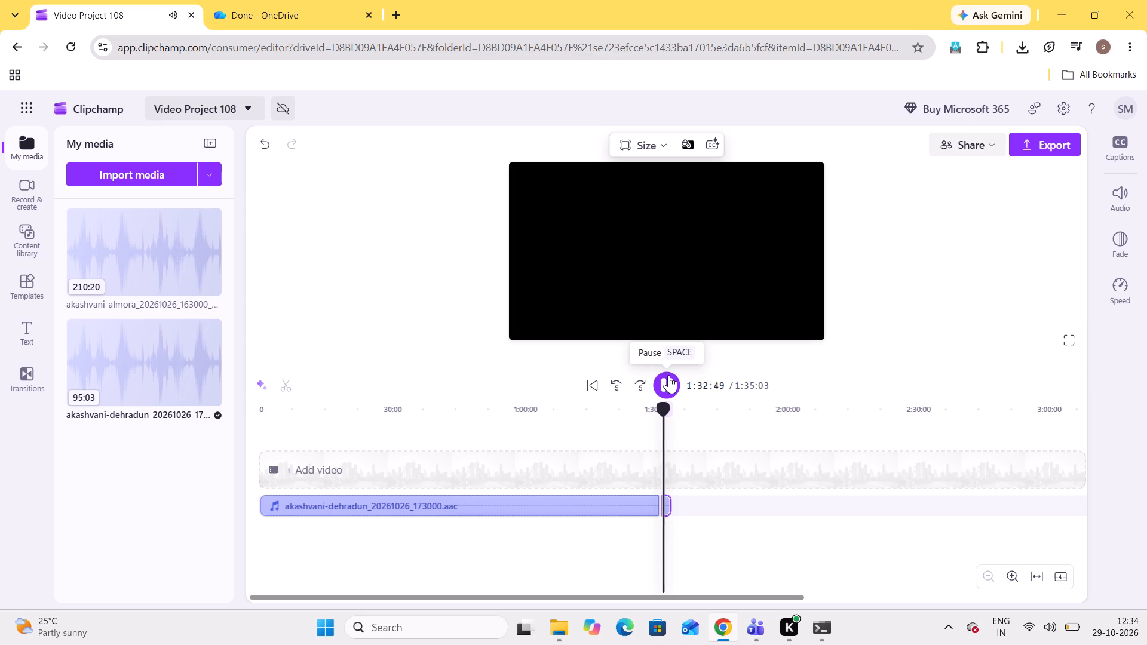
{"action": "key", "text": "space"}
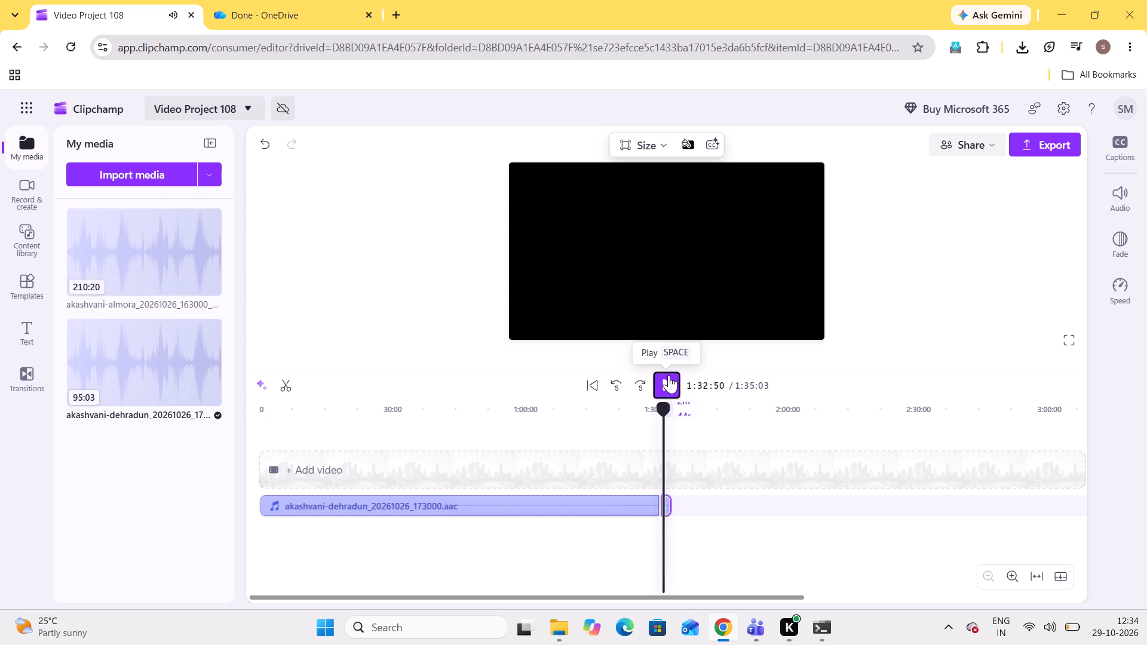
{"action": "key", "text": "space"}
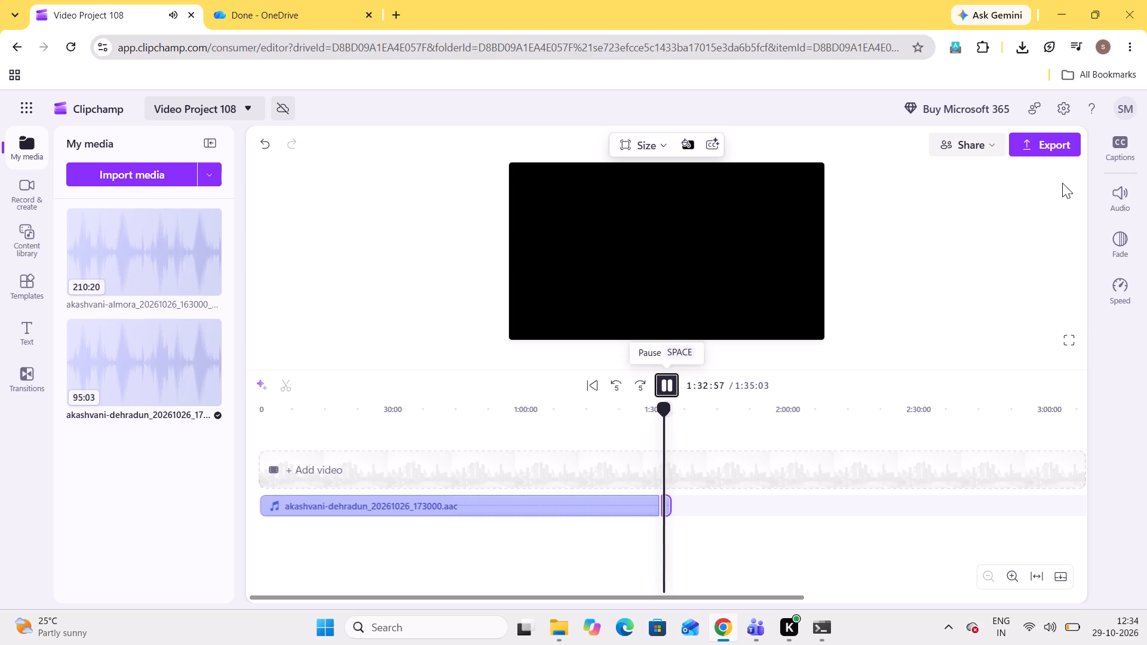
{"action": "left_click", "coordinate": [1046, 152]}
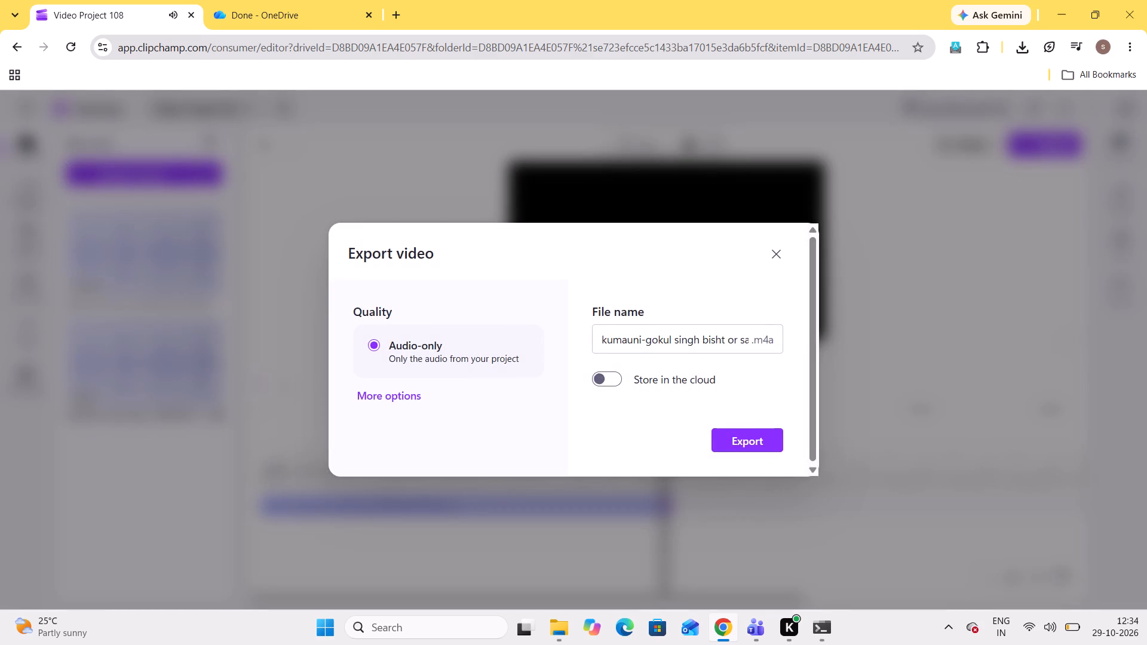
{"action": "left_click_drag", "start_coordinate": [645, 339], "coordinate": [884, 342]}
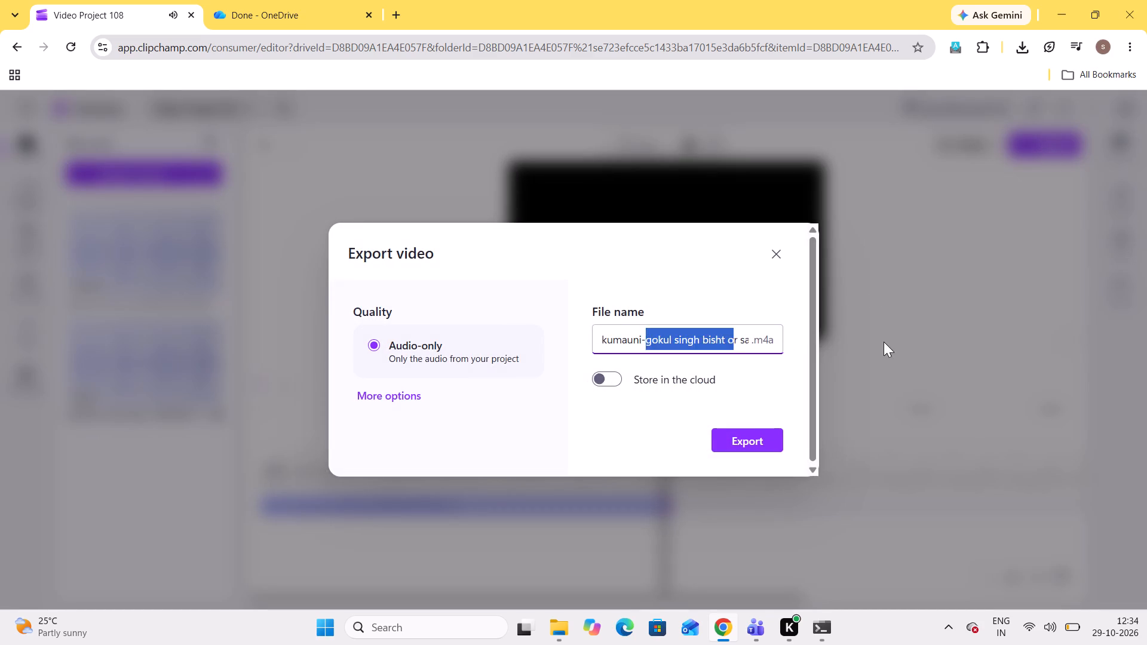
{"action": "left_click_drag", "start_coordinate": [884, 342], "coordinate": [993, 325]}
{"action": "key", "text": "BackSpace"}
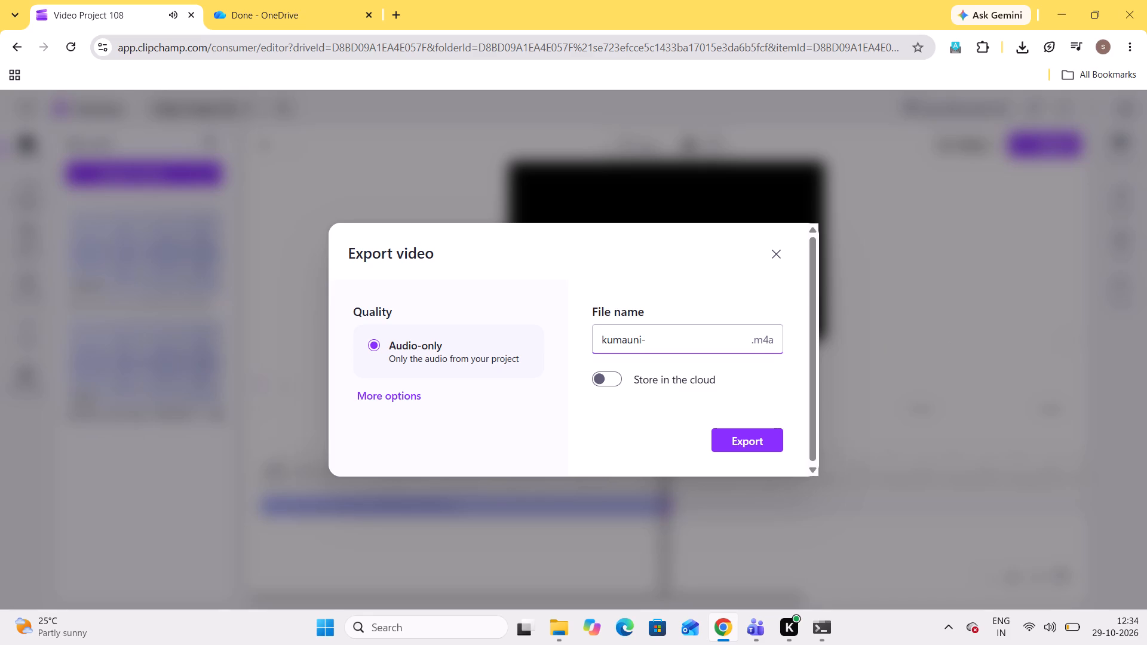
{"action": "key", "text": "BackSpace"}
{"action": "key", "text": "BackSpace"}
{"action": "key", "text": "BackSpace"}
{"action": "key", "text": "BackSpace"}
{"action": "key", "text": "BackSpace"}
{"action": "key", "text": "BackSpace"}
{"action": "key", "text": "BackSpace"}
{"action": "key", "text": "BackSpace"}
{"action": "key", "text": "BackSpace"}
{"action": "key", "text": "BackSpace"}
{"action": "key", "text": "BackSpace"}
{"action": "key", "text": "BackSpace"}
{"action": "key", "text": "BackSpace"}
{"action": "key", "text": "BackSpace"}
{"action": "key", "text": "BackSpace"}
{"action": "key", "text": "BackSpace"}
{"action": "key", "text": "BackSpace"}
{"action": "key", "text": "BackSpace"}
{"action": "type", "text": "bas"}
{"action": "type", "text": "anti chu"}
{"action": "type", "text": "niya"}
{"action": "left_click", "coordinate": [651, 340]}
{"action": "key", "text": "Right"}
{"action": "key", "text": "Right"}
{"action": "key", "text": "r"}
{"action": "left_click", "coordinate": [623, 185]}
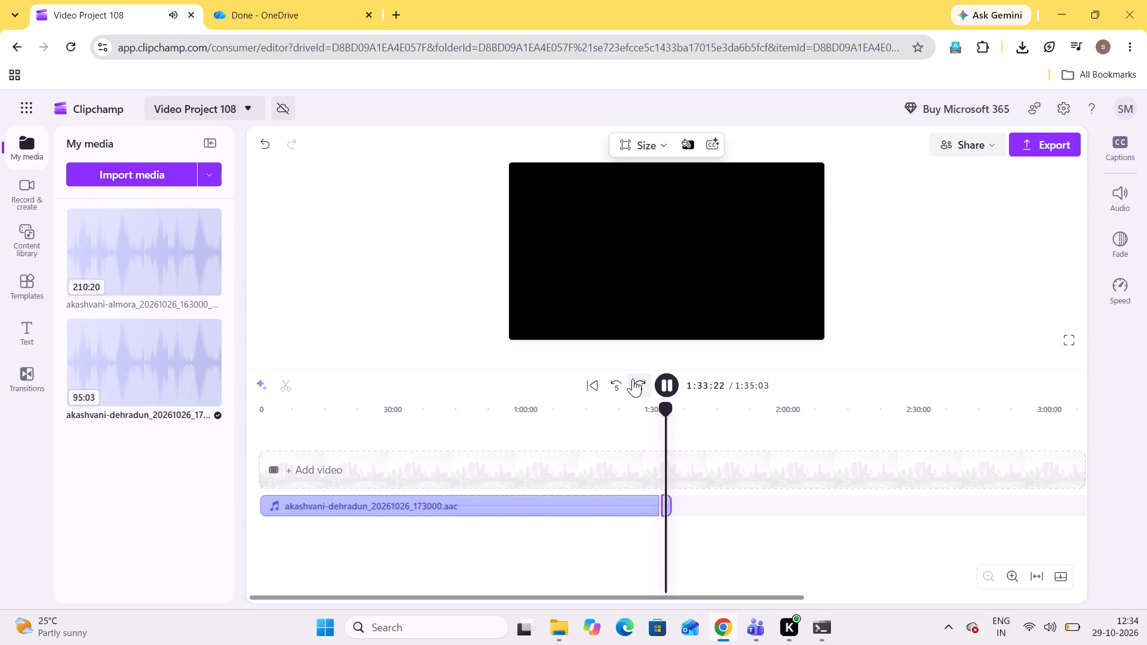
Skip ahead through the song after the split to the end of the recording at 1:35:03 to check where it ends.
{"action": "triple_click", "coordinate": [636, 380]}
{"action": "triple_click", "coordinate": [636, 380]}
{"action": "triple_click", "coordinate": [636, 380]}
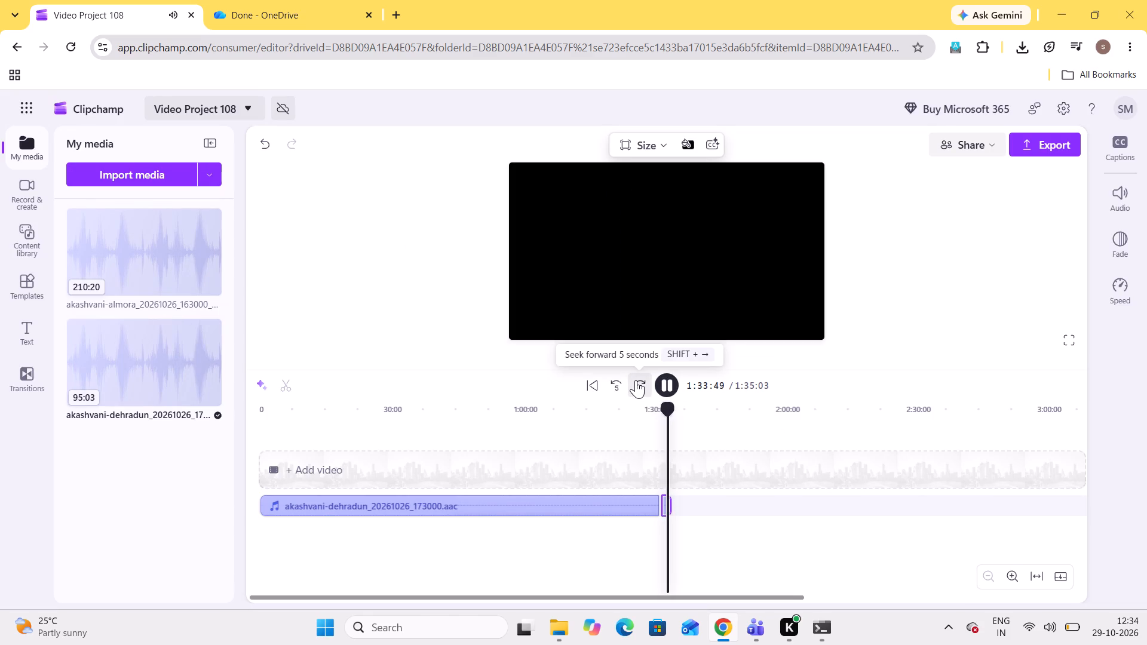
{"action": "double_click", "coordinate": [636, 380]}
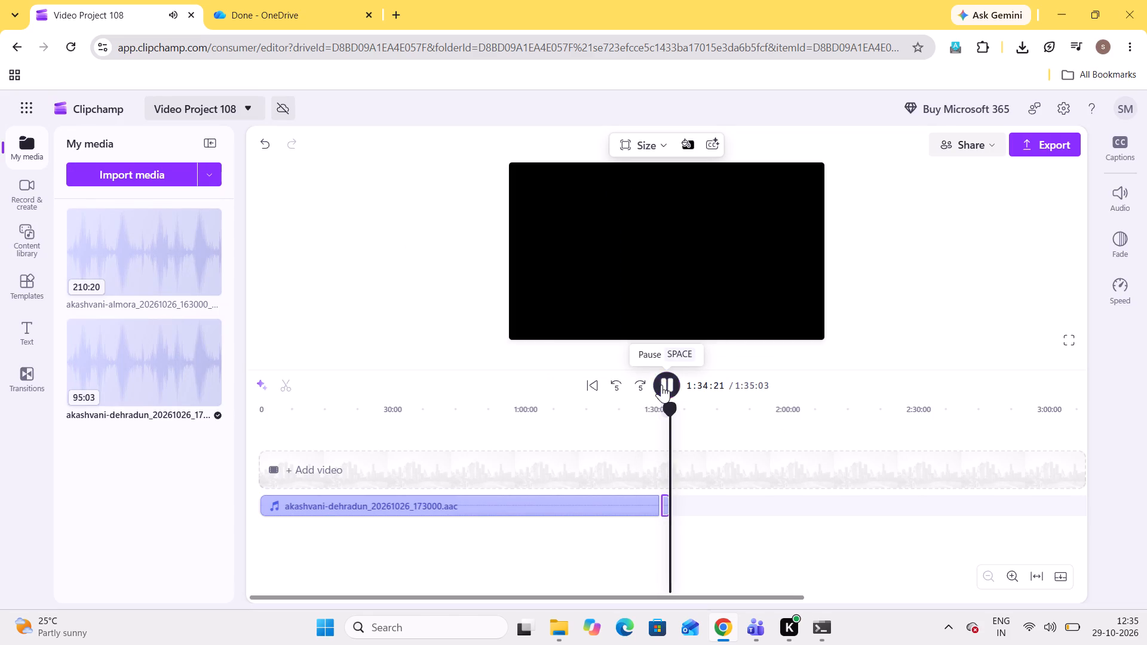
{"action": "left_click", "coordinate": [661, 385]}
{"action": "left_click_drag", "start_coordinate": [668, 406], "coordinate": [756, 402]}
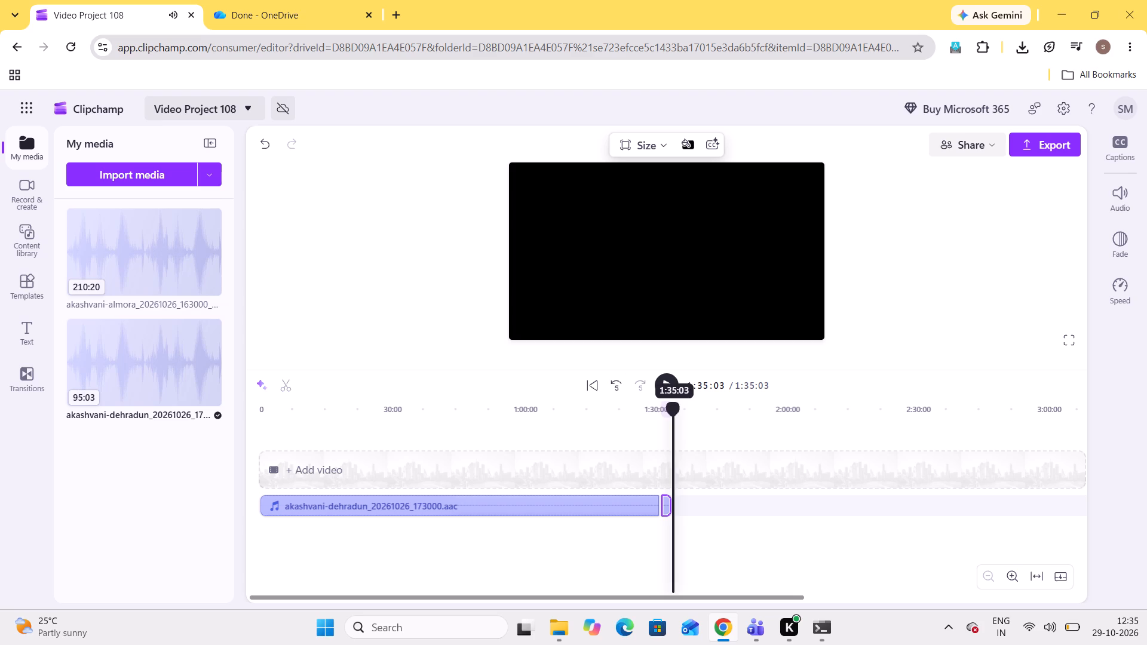
{"action": "left_click_drag", "start_coordinate": [756, 402], "coordinate": [769, 400]}
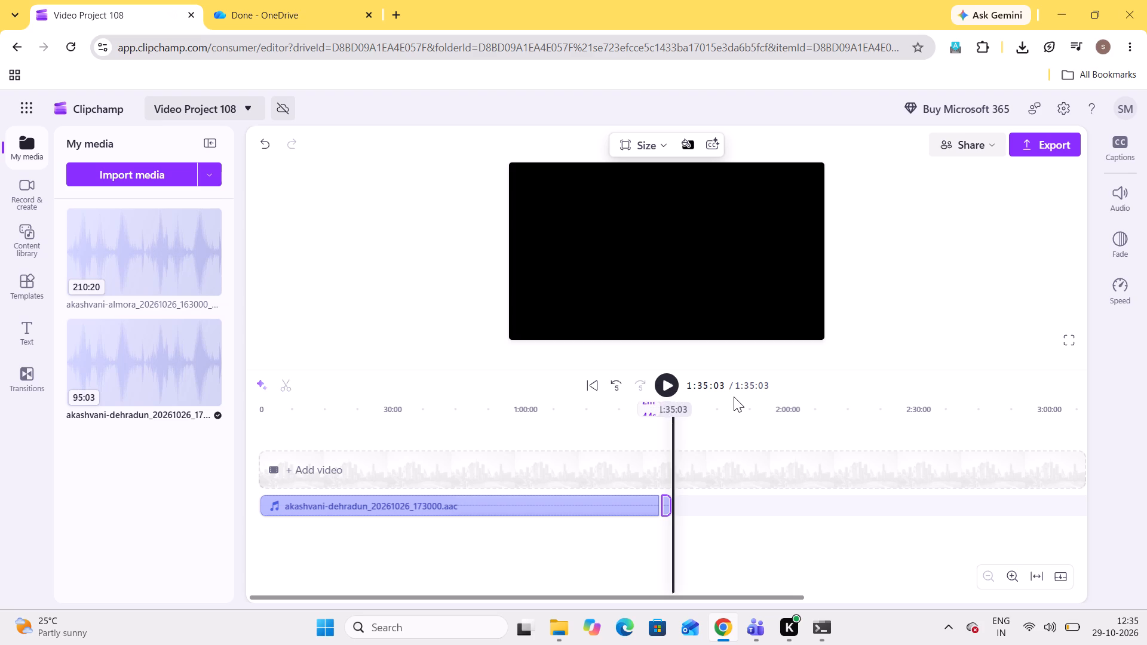
Delete the part of the akashvani-dehradun recording before the 1:32:18 split and close the gap it leaves on the timeline.
{"action": "left_click", "coordinate": [517, 510]}
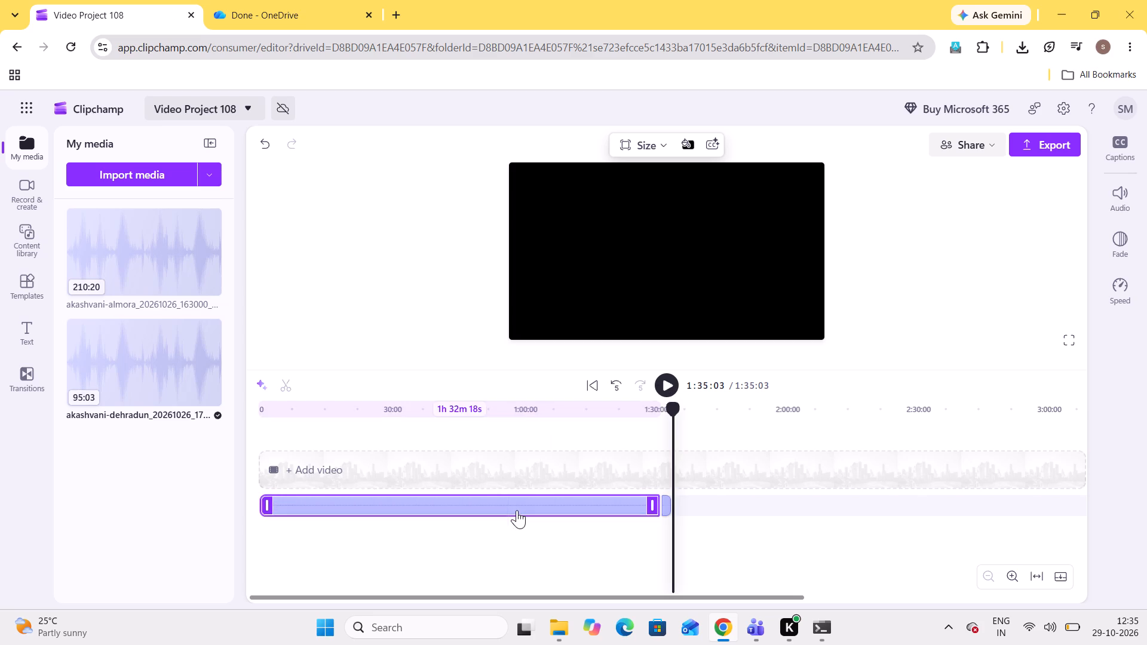
{"action": "key", "text": "Delete"}
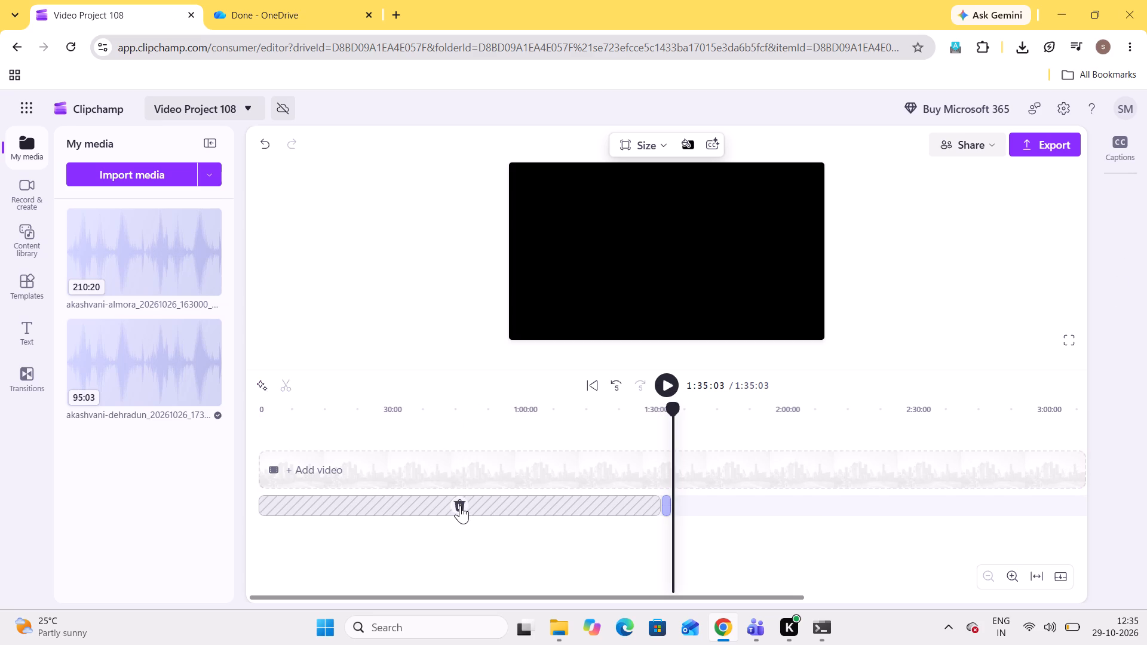
{"action": "left_click", "coordinate": [460, 505]}
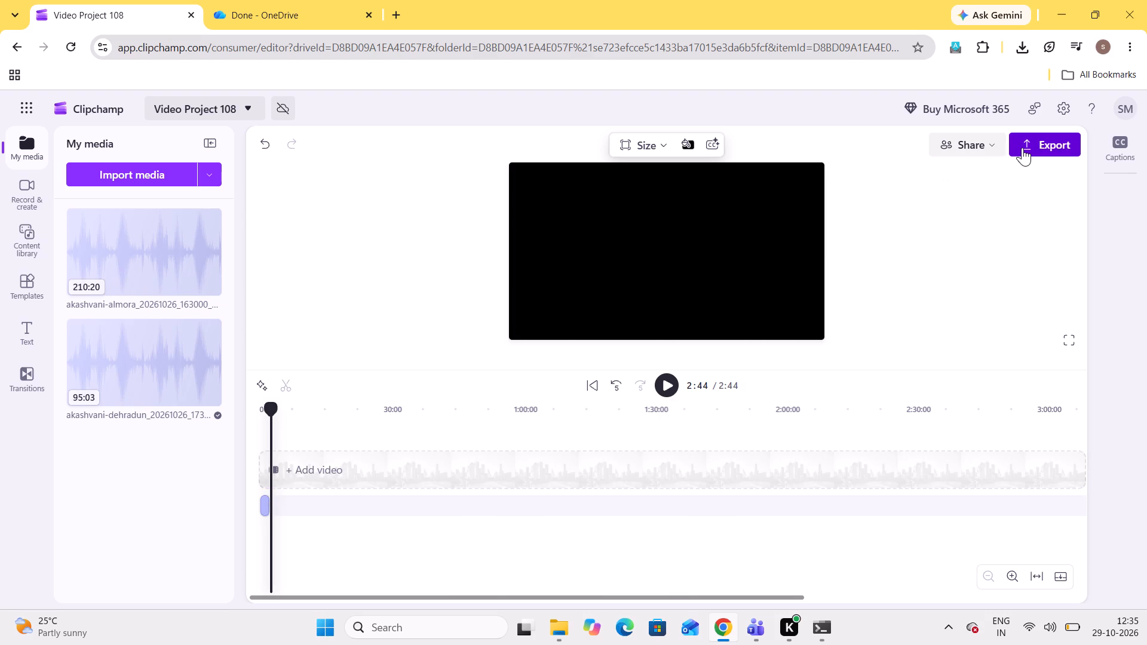
Export the remaining song as audio-only "basanti chunriya" and save it in Downloads > 29-10-2026 > akashvani-dehradun_20261026_173000.
{"action": "left_click", "coordinate": [1022, 148]}
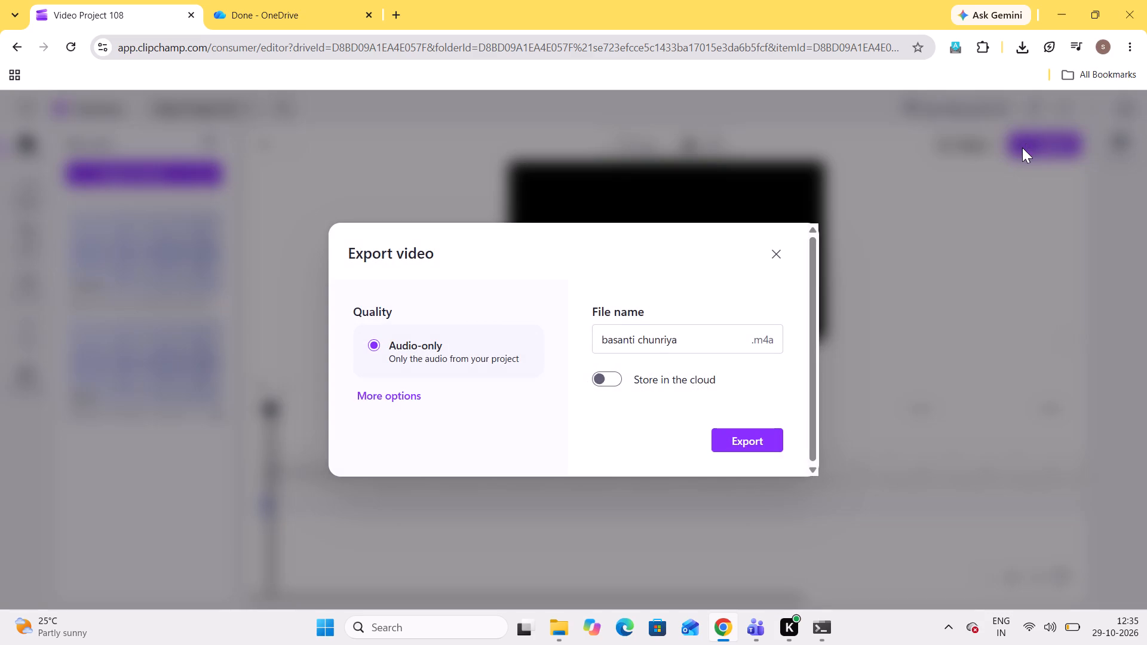
{"action": "left_click", "coordinate": [738, 447]}
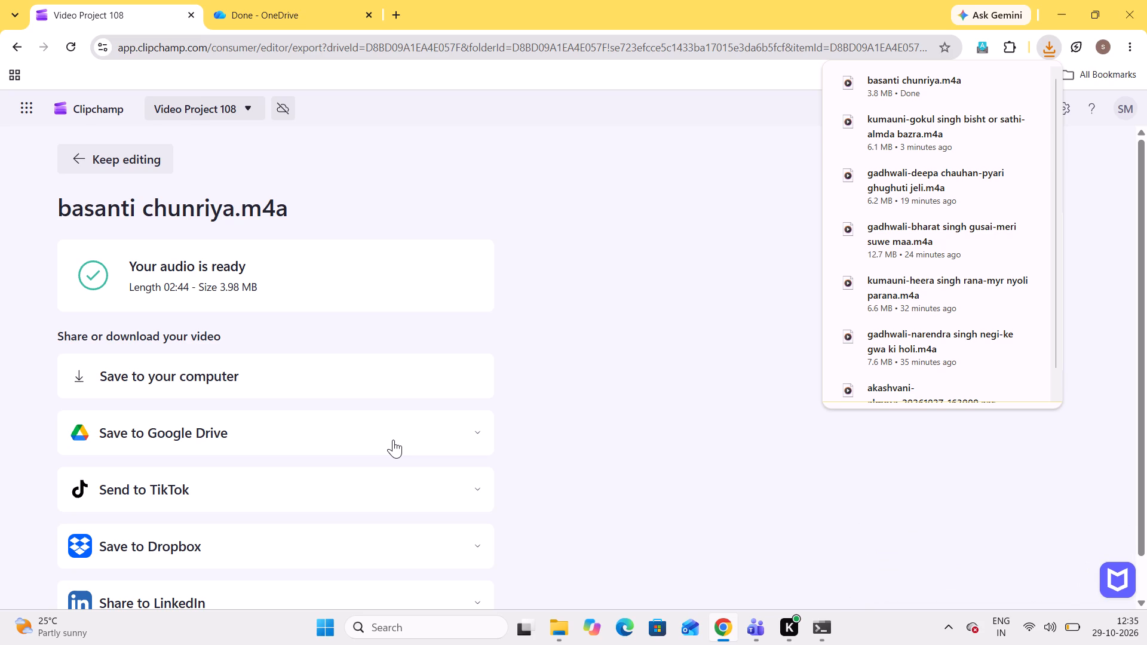
{"action": "left_click", "coordinate": [383, 380]}
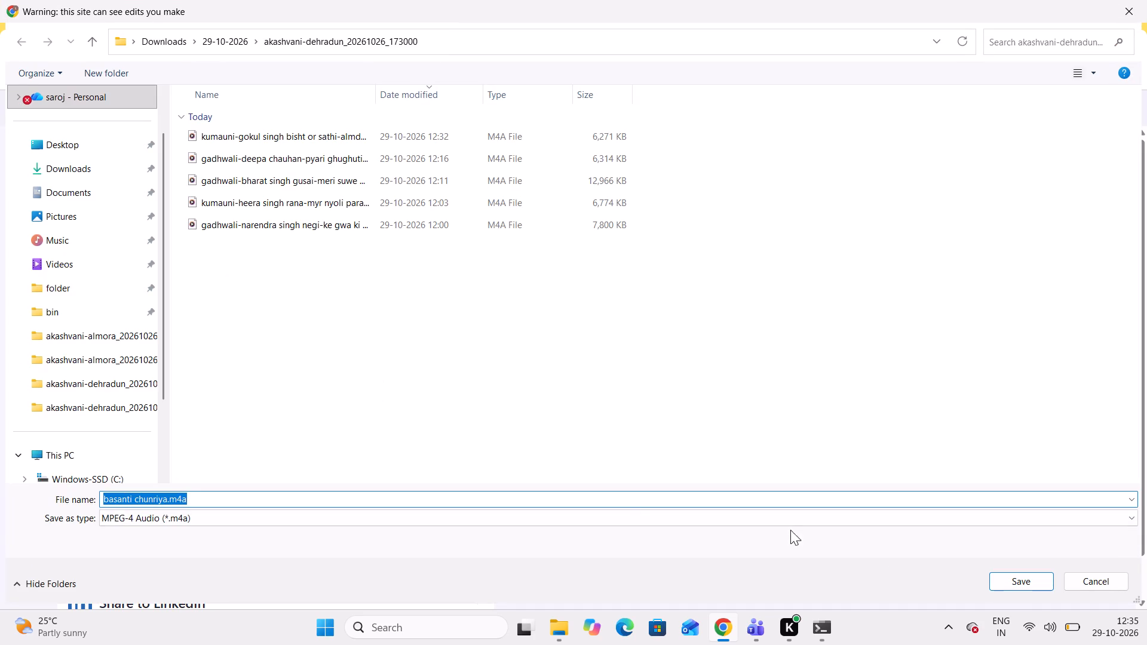
{"action": "left_click", "coordinate": [1033, 580]}
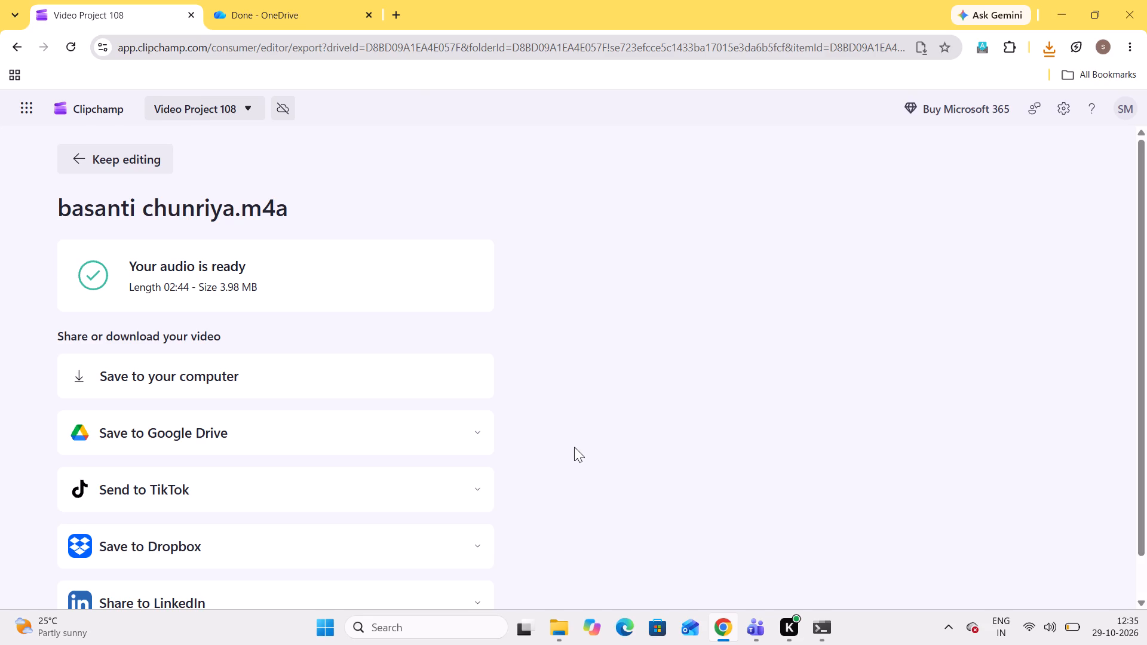
{"action": "left_click", "coordinate": [328, 364]}
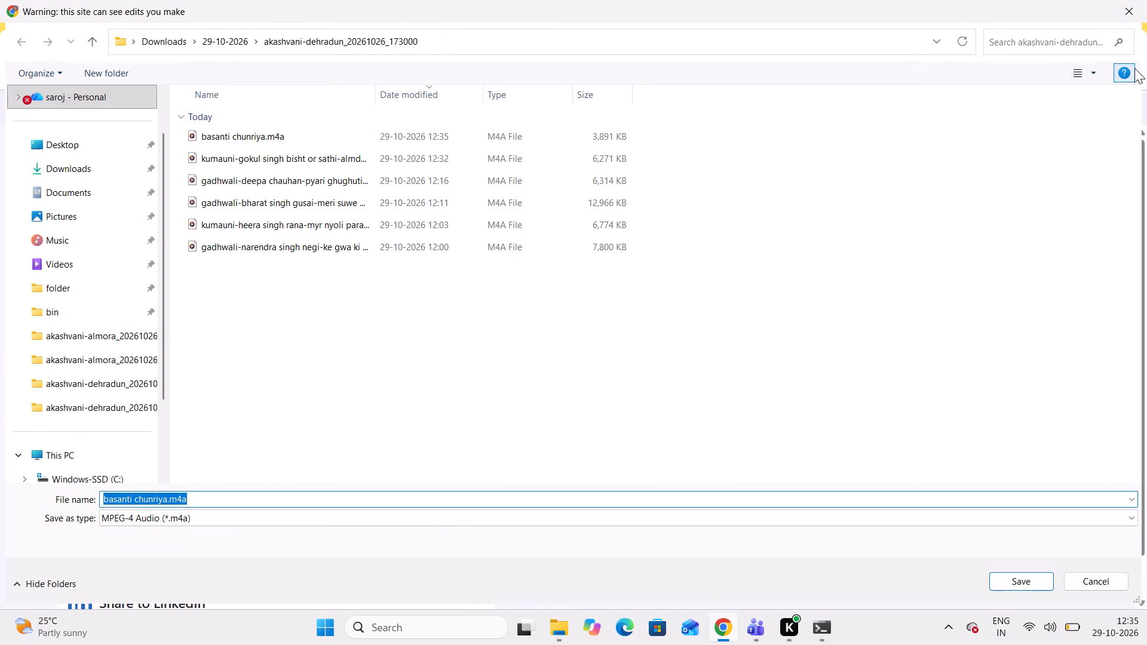
{"action": "left_click", "coordinate": [1134, 6]}
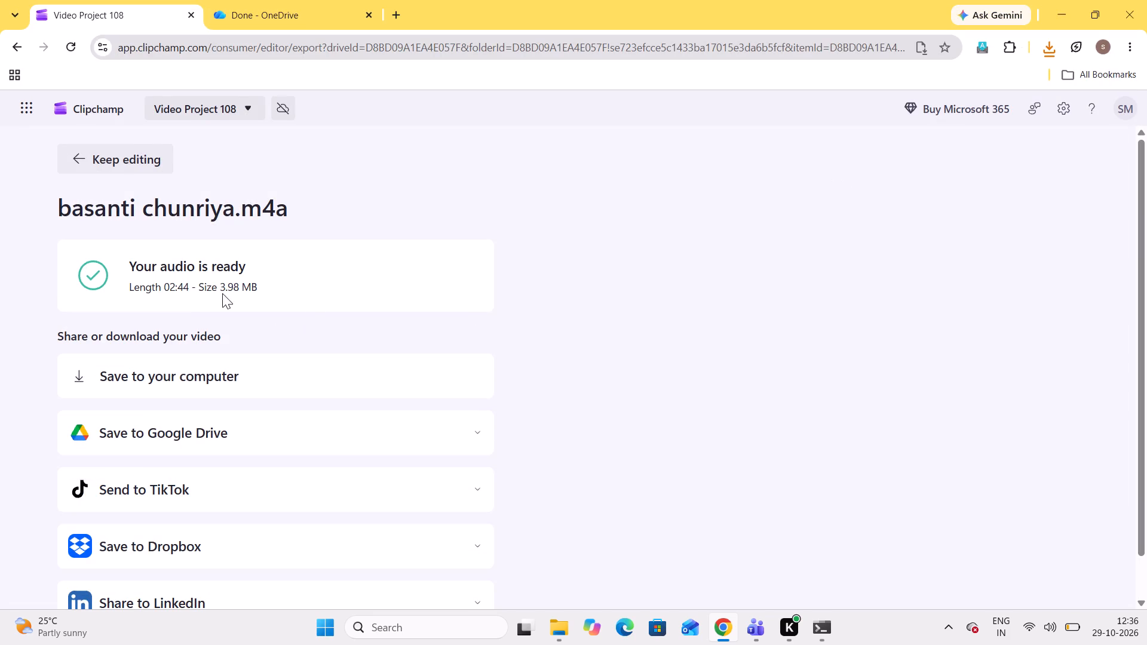
Return to editing and replace the exported song clip on the timeline with the full akashvani-almora_20261026_163000_2xMERGED recording.
{"action": "left_click", "coordinate": [70, 153]}
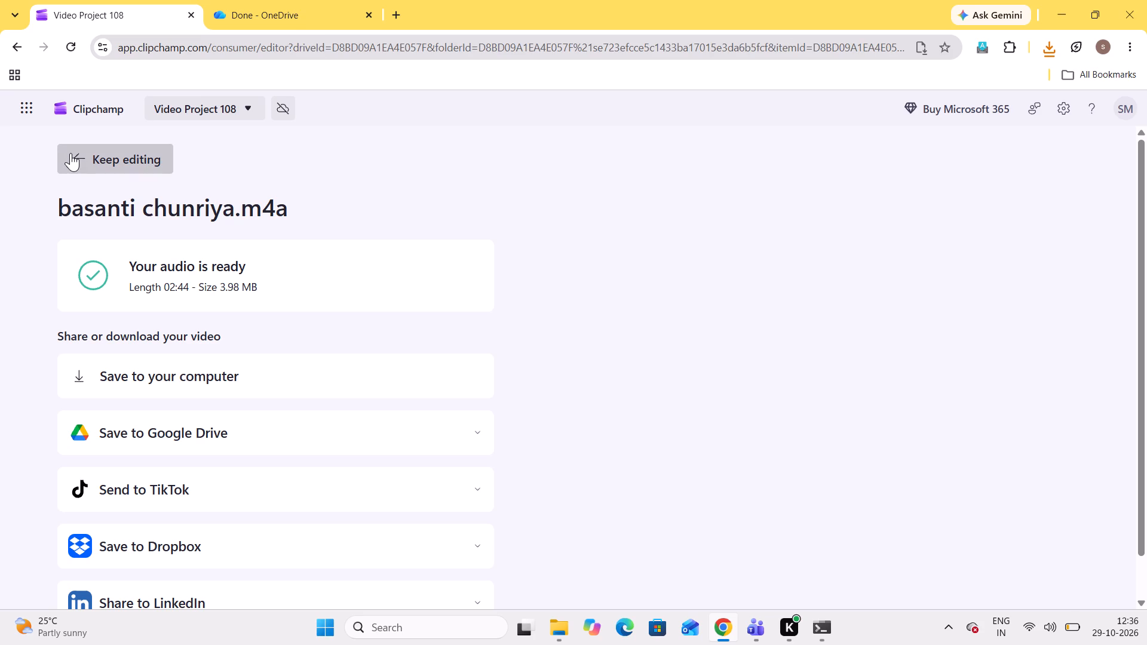
{"action": "left_click", "coordinate": [486, 506]}
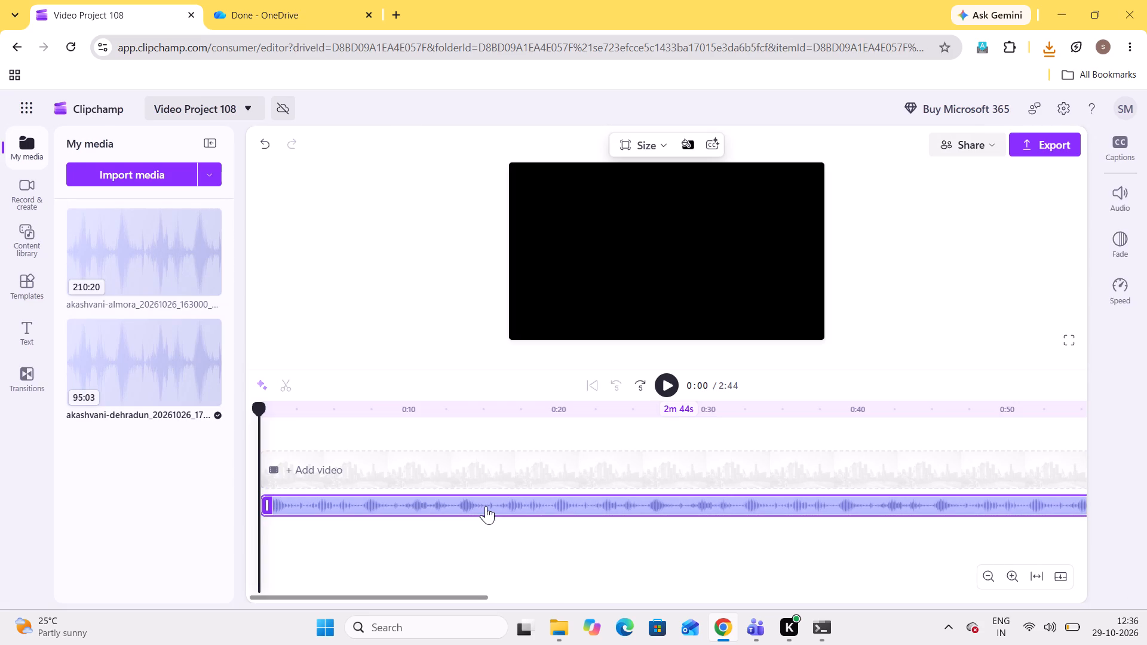
{"action": "key", "text": "Delete"}
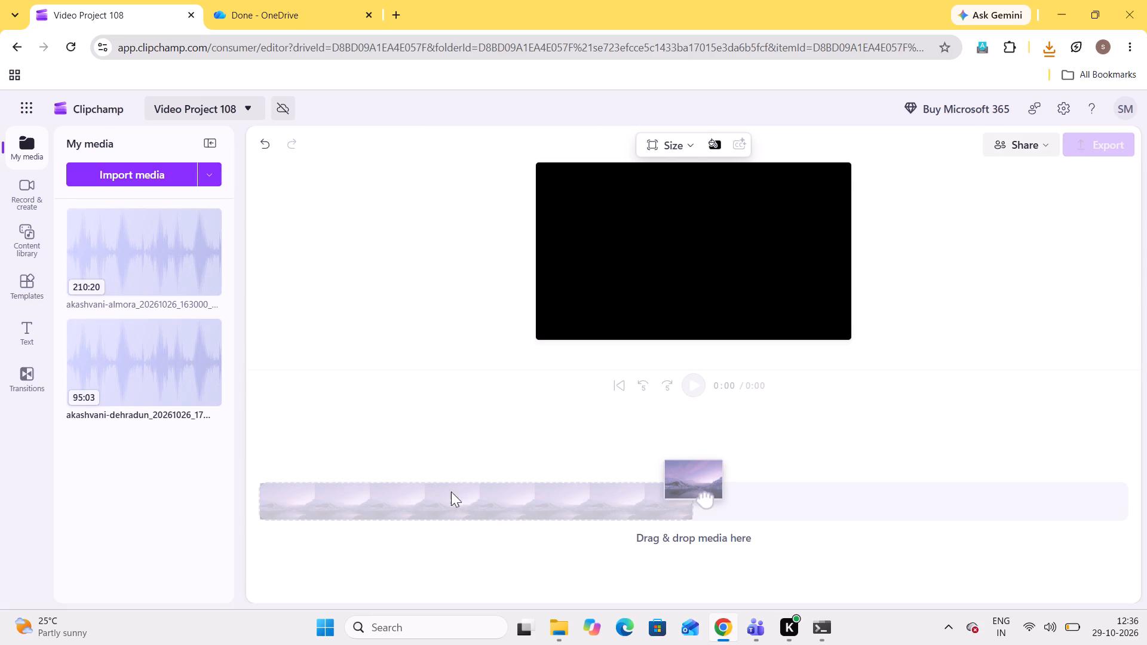
{"action": "left_click_drag", "start_coordinate": [161, 261], "coordinate": [355, 516]}
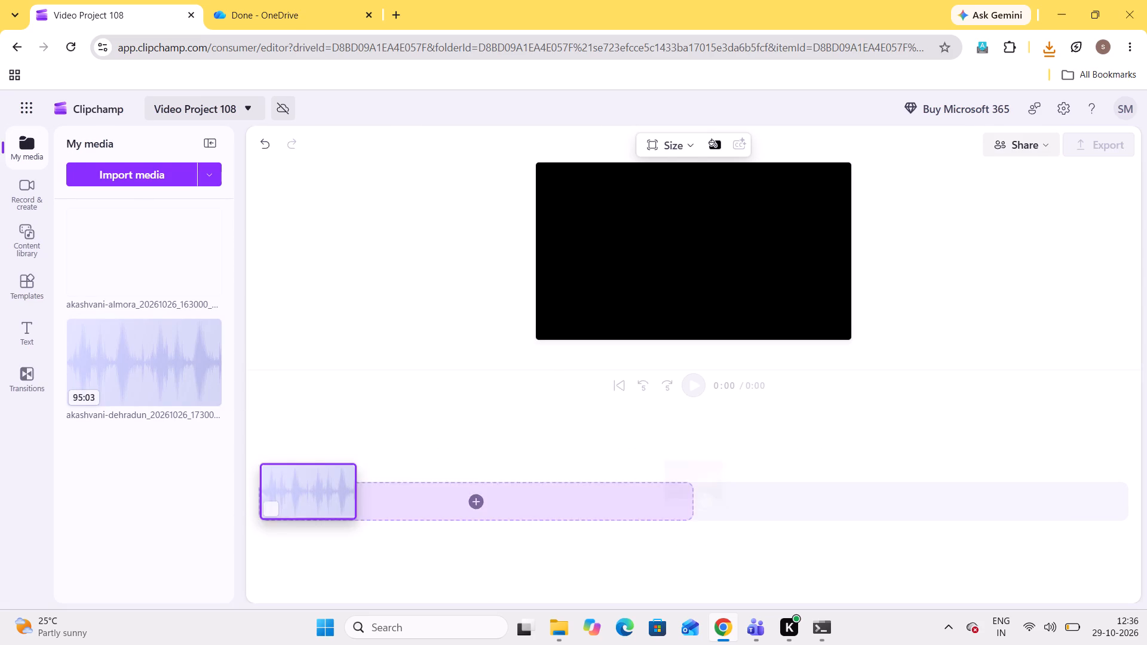
{"action": "left_click_drag", "start_coordinate": [355, 516], "coordinate": [355, 511]}
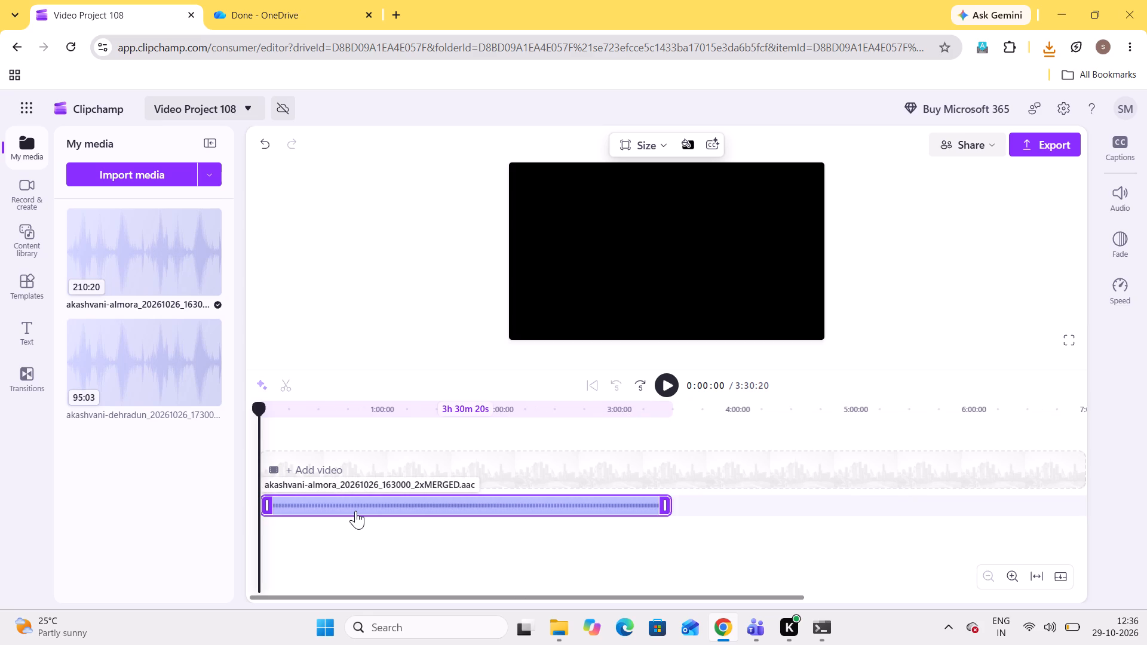
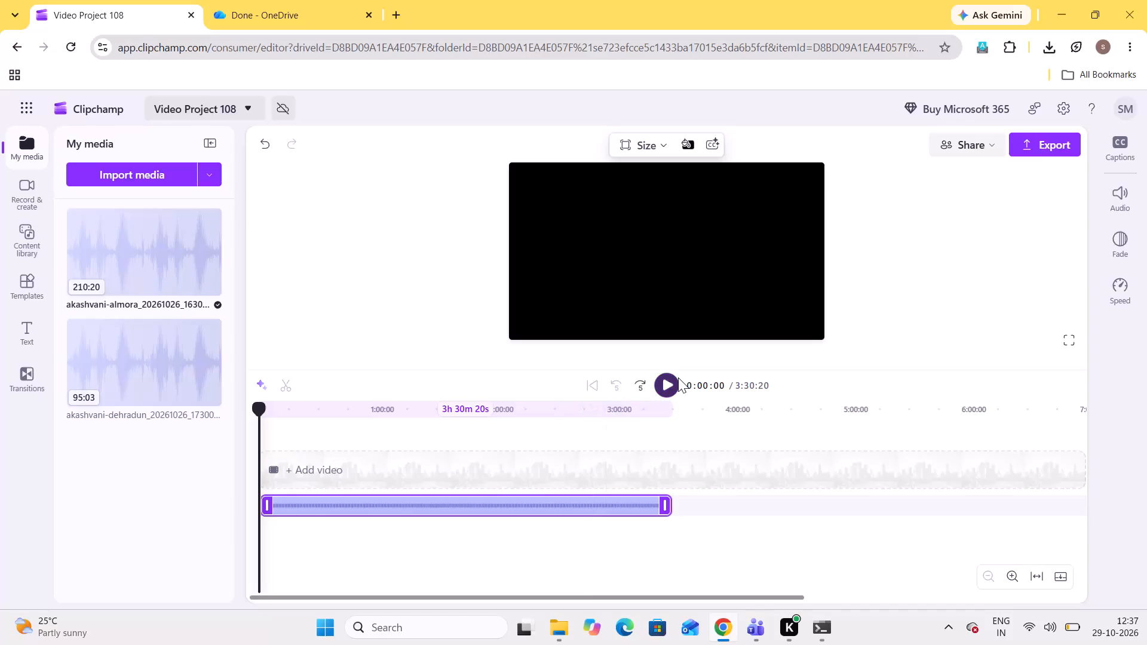
Play the akashvani-almora recording from its start and skip ahead to about 0:34:19, listening for where a song begins.
{"action": "left_click", "coordinate": [677, 377]}
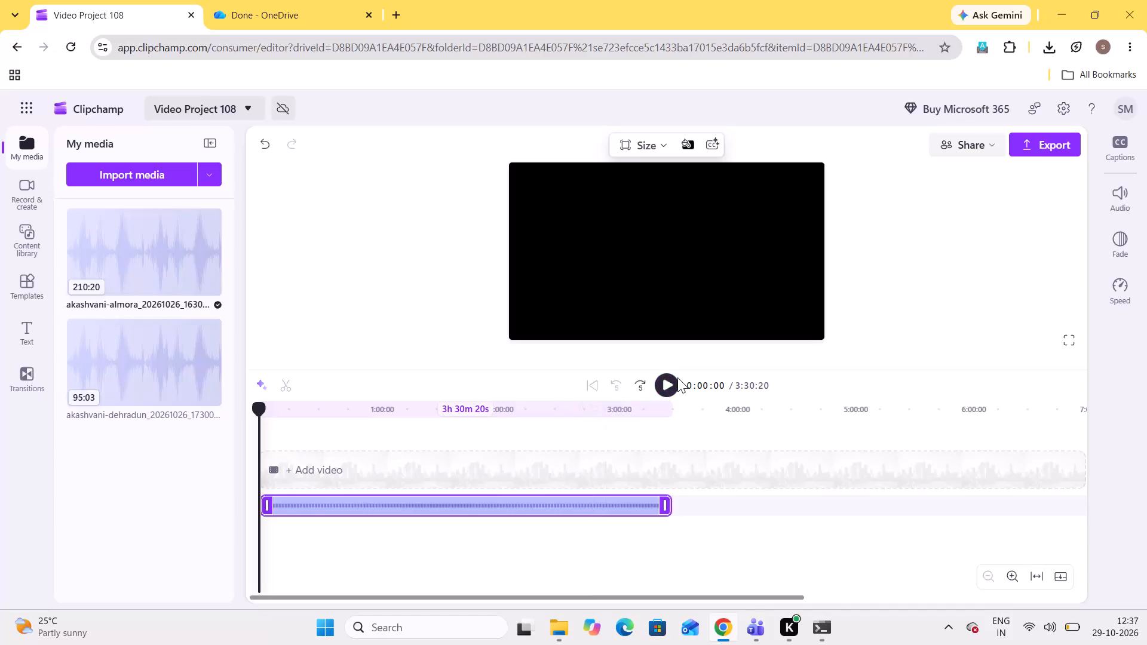
{"action": "left_click", "coordinate": [665, 383]}
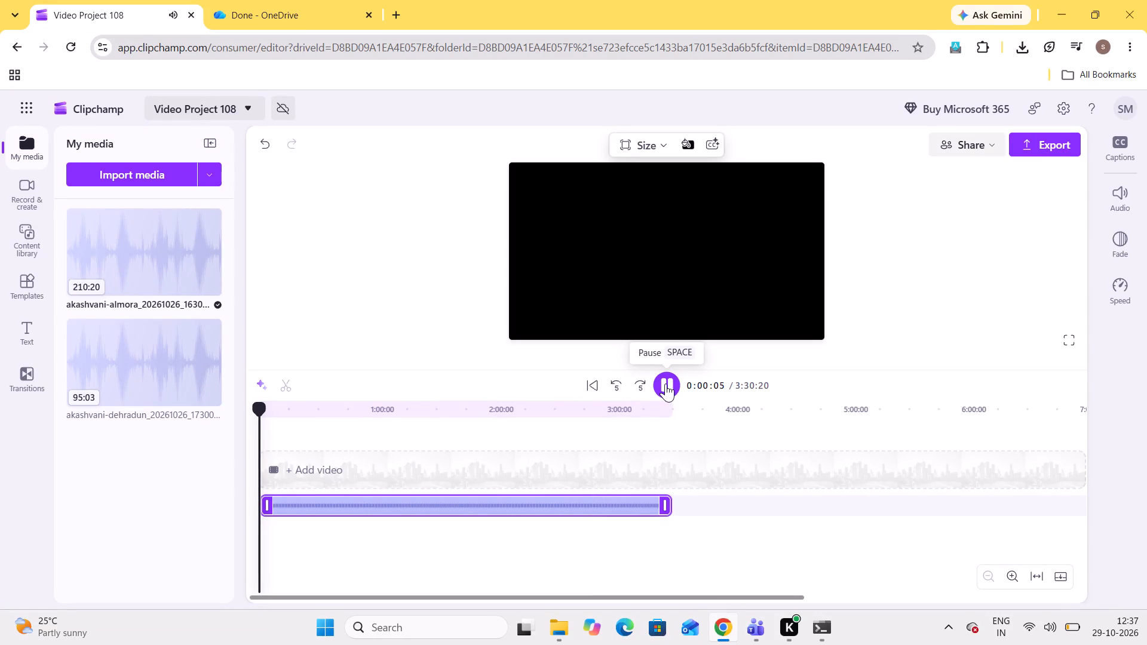
{"action": "key", "text": "Right"}
{"action": "key", "text": "Right"}
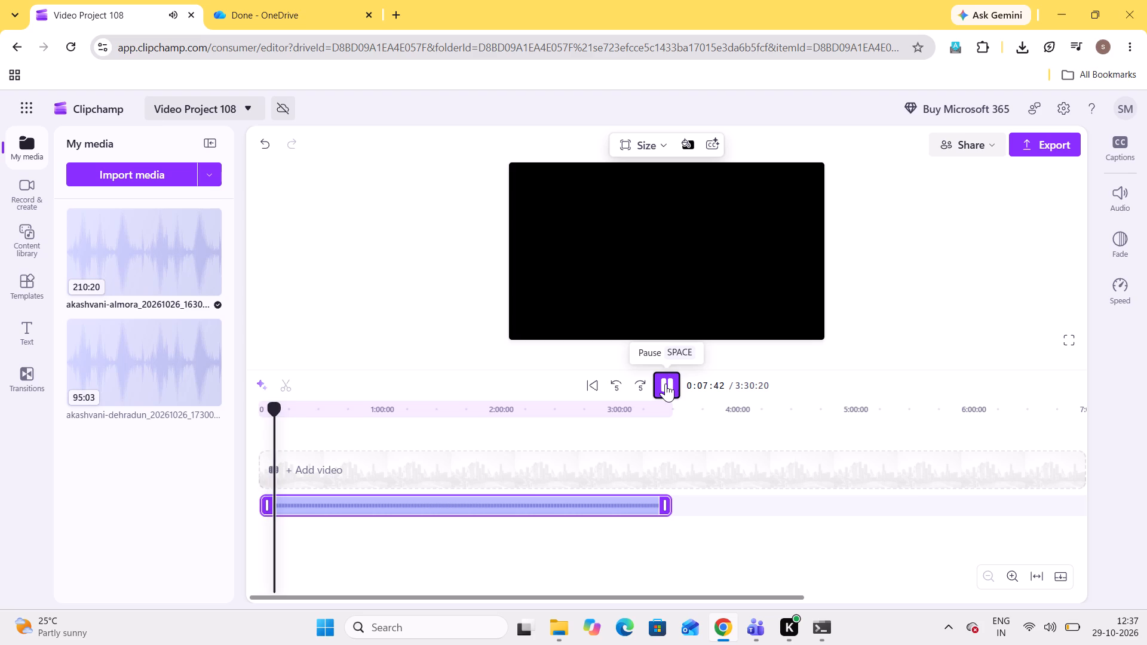
{"action": "key", "text": "Right"}
{"action": "key", "text": "Right"}
{"action": "key", "text": "Right"}
{"action": "key", "text": "Right"}
{"action": "key", "text": "Right"}
{"action": "key", "text": "Right"}
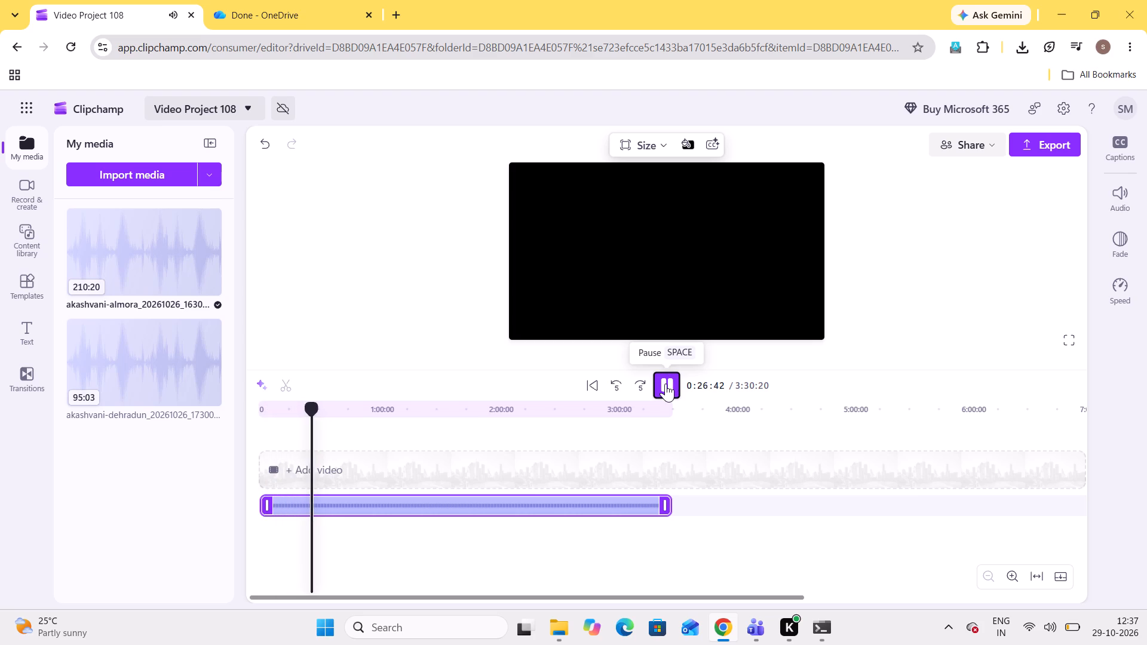
{"action": "key", "text": "Right"}
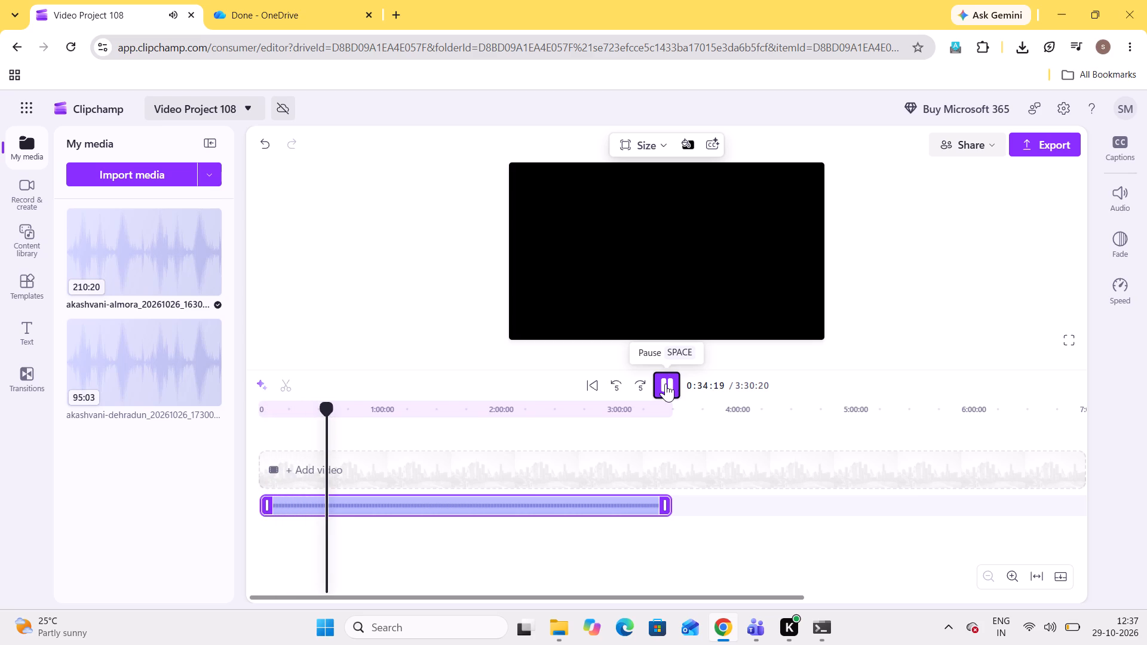
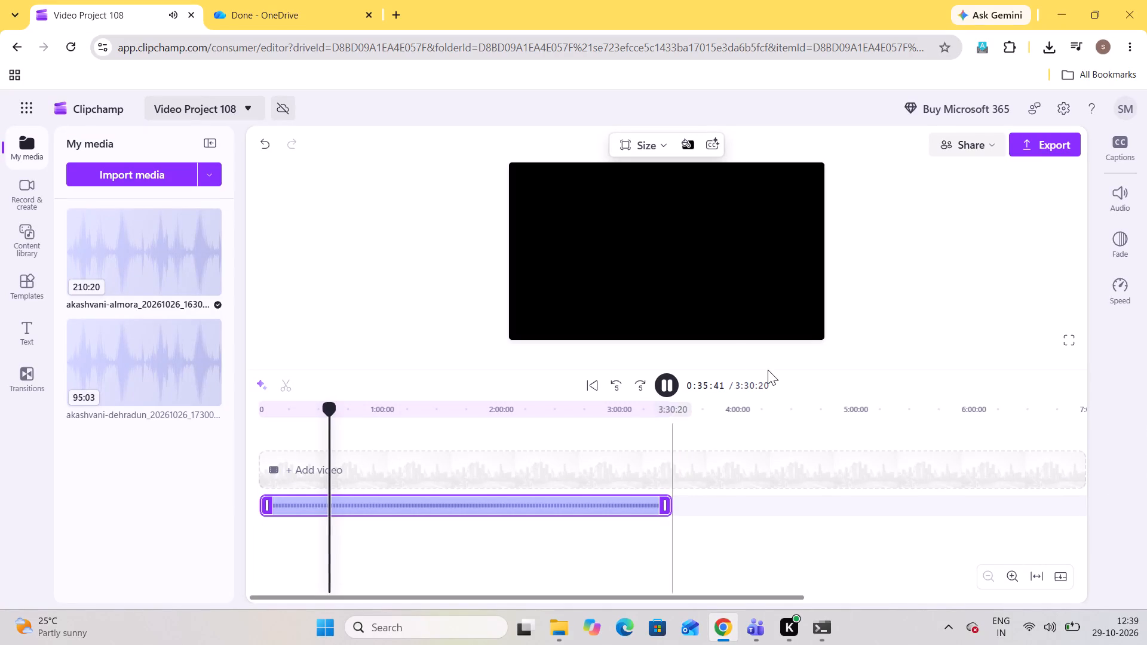
Replay the last few seconds to find the cut point, pause at 0:35:41 and split the akashvani-almora clip there.
{"action": "left_click", "coordinate": [621, 382]}
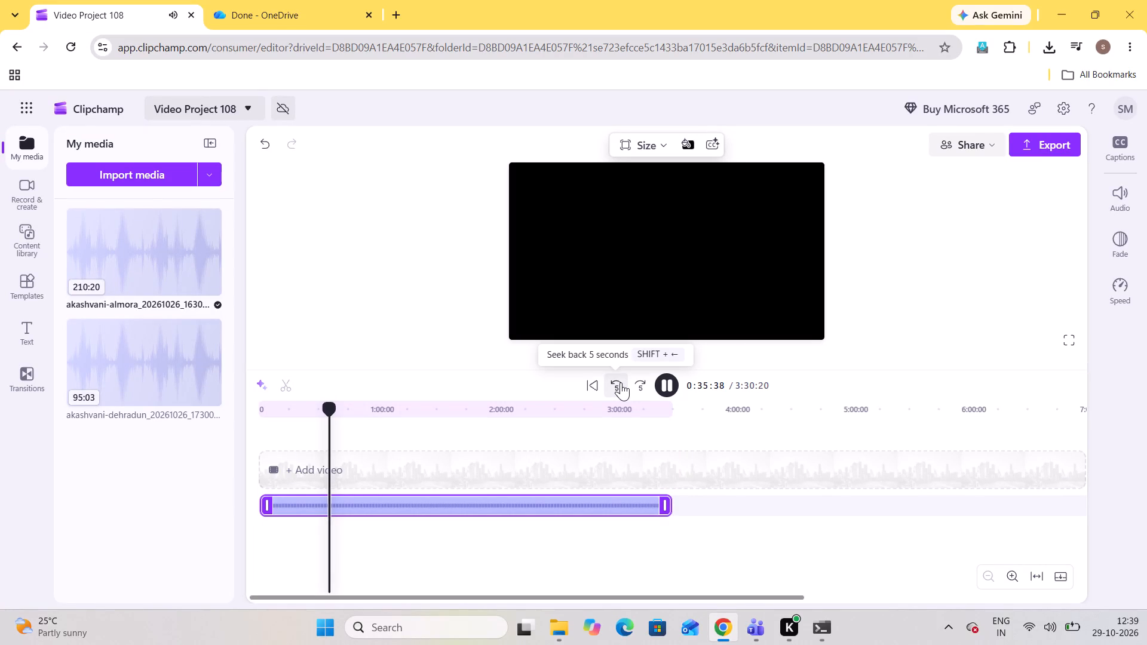
{"action": "left_click", "coordinate": [621, 382]}
{"action": "left_click", "coordinate": [660, 379]}
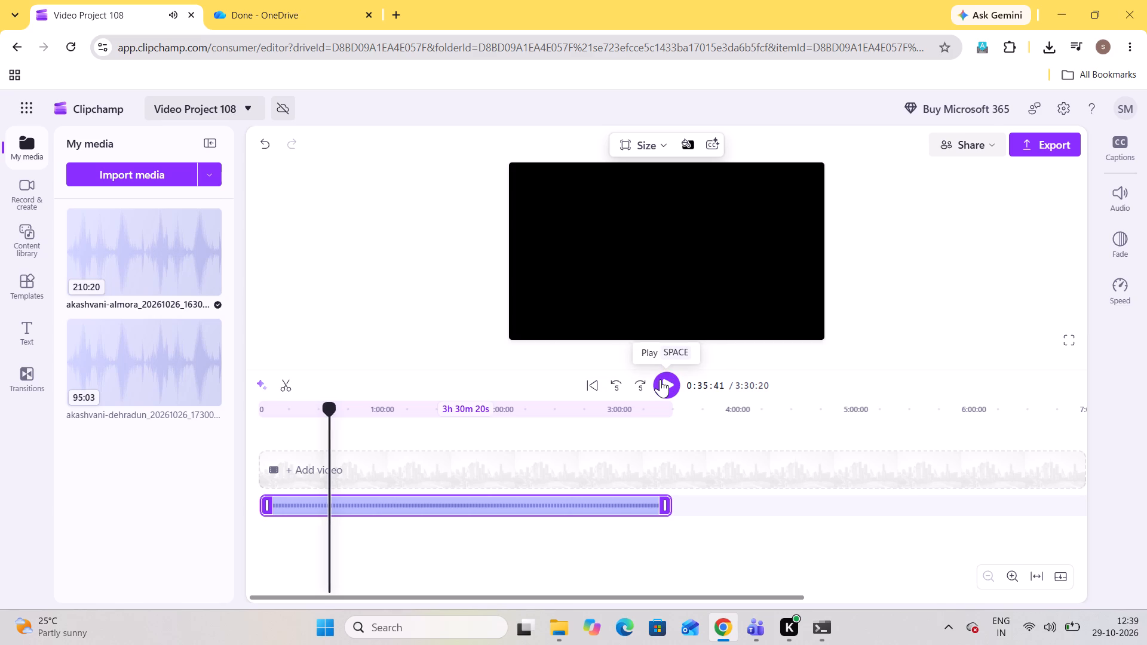
{"action": "left_click", "coordinate": [290, 385]}
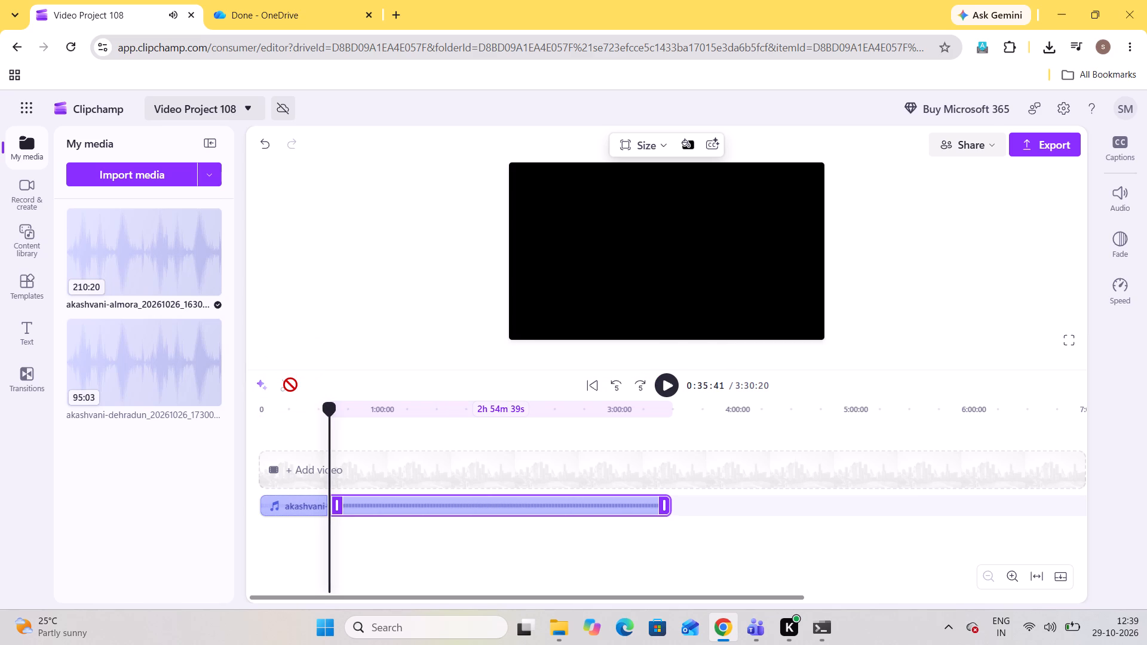
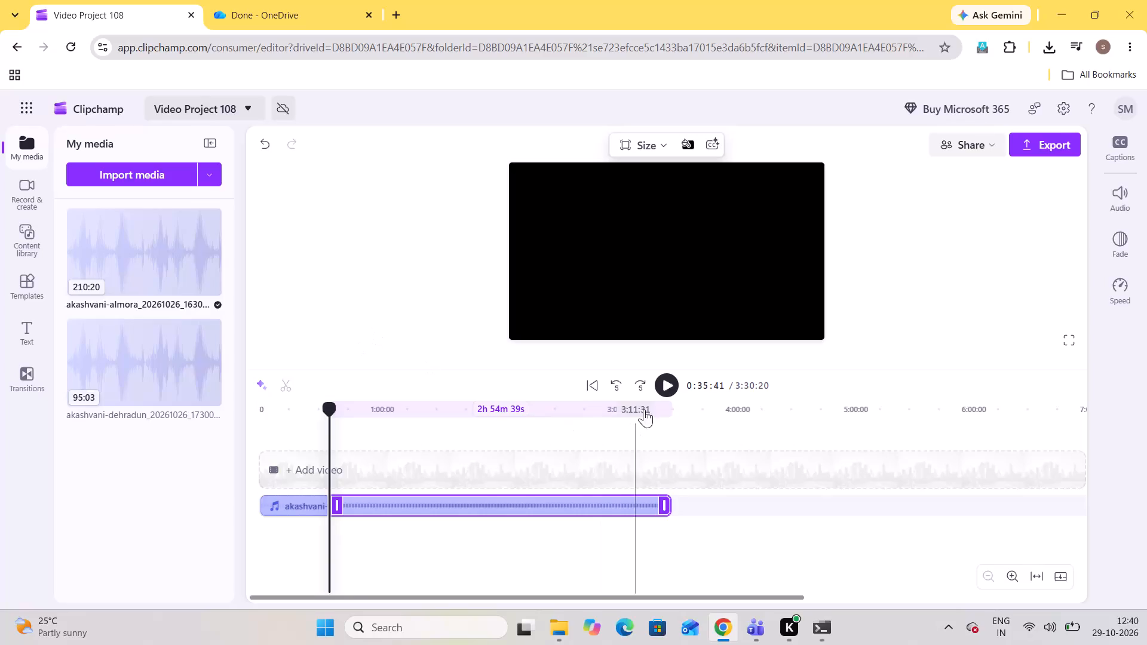
Listen to the akashvani-almora audio after the split, skip back to replay its start, and pause at 0:35:42.
{"action": "left_click", "coordinate": [663, 379]}
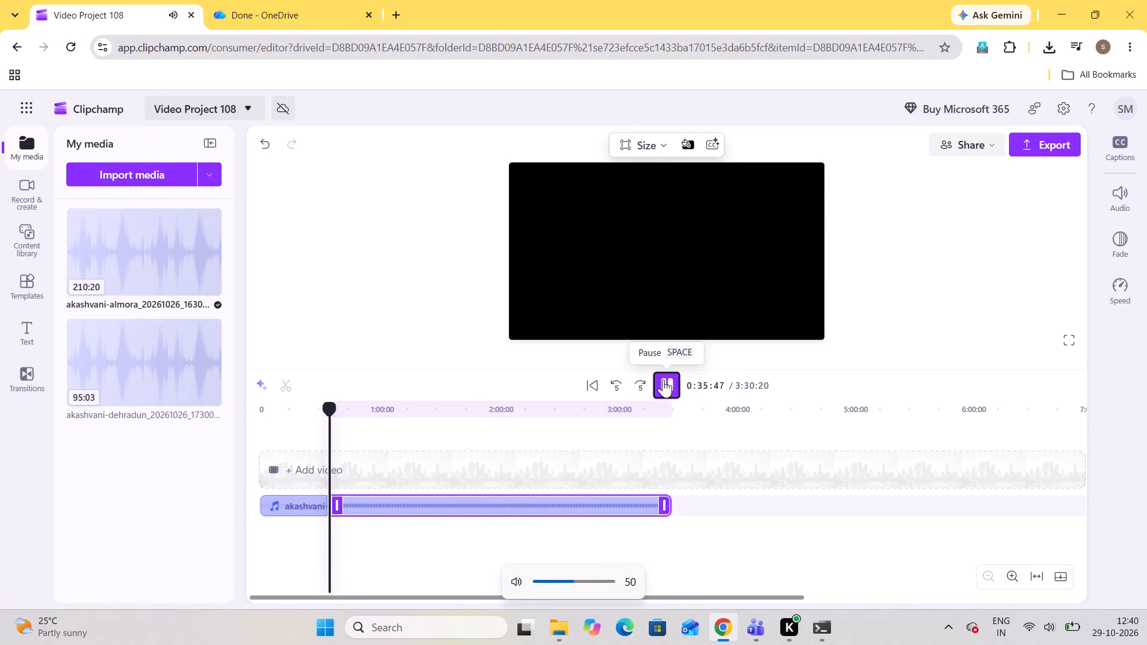
{"action": "triple_click", "coordinate": [604, 387]}
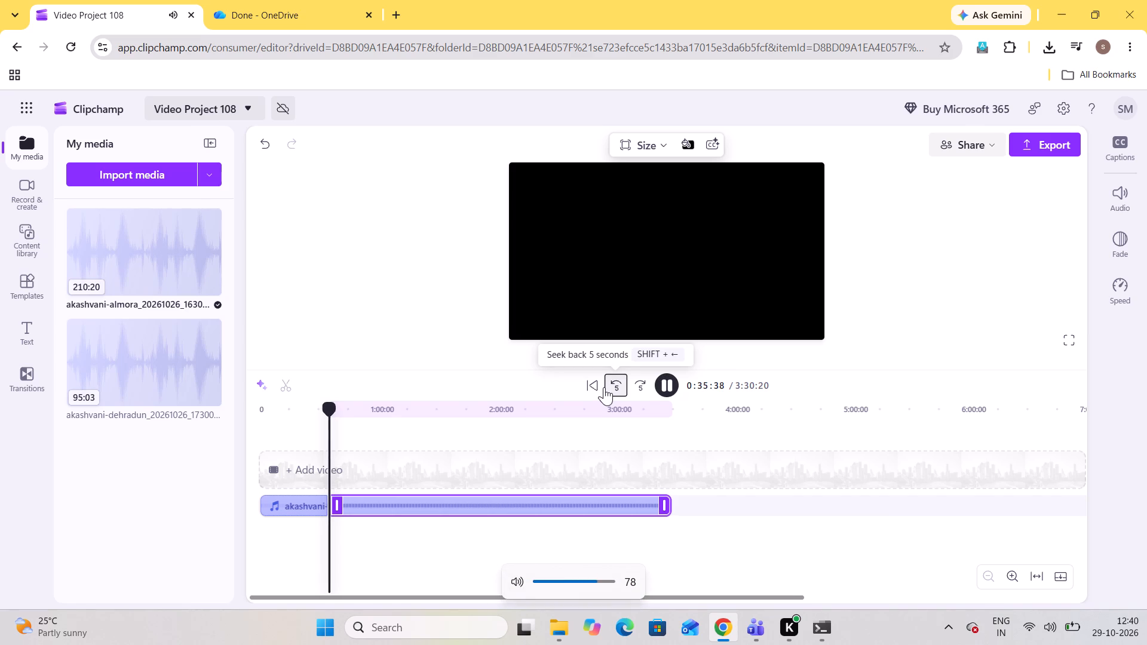
{"action": "left_click", "coordinate": [668, 379]}
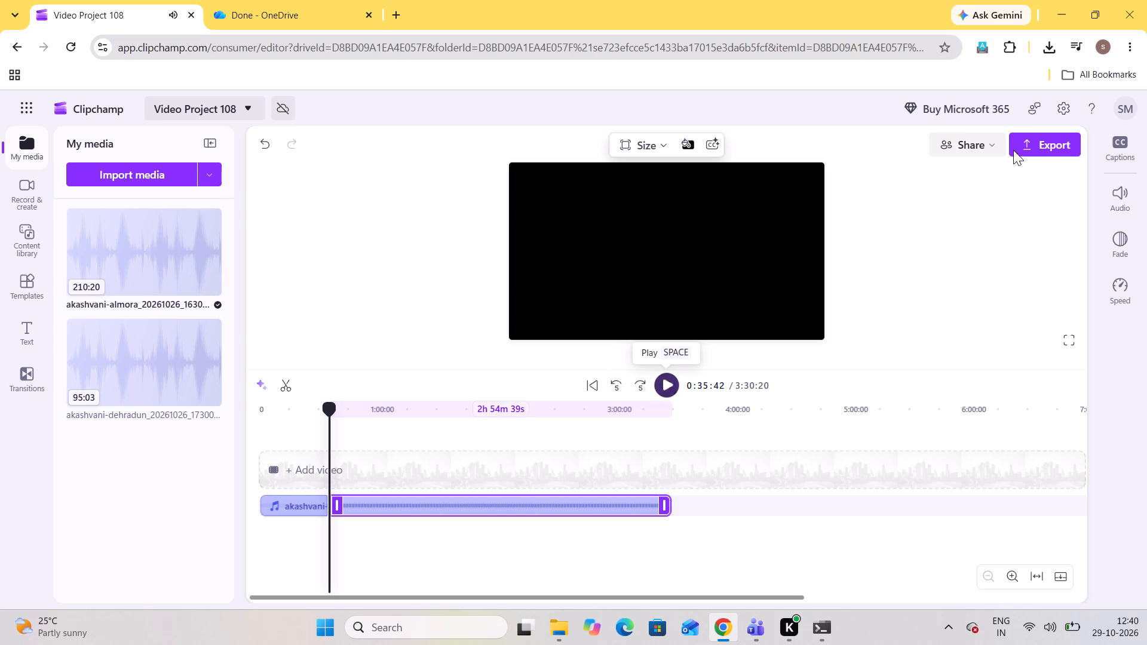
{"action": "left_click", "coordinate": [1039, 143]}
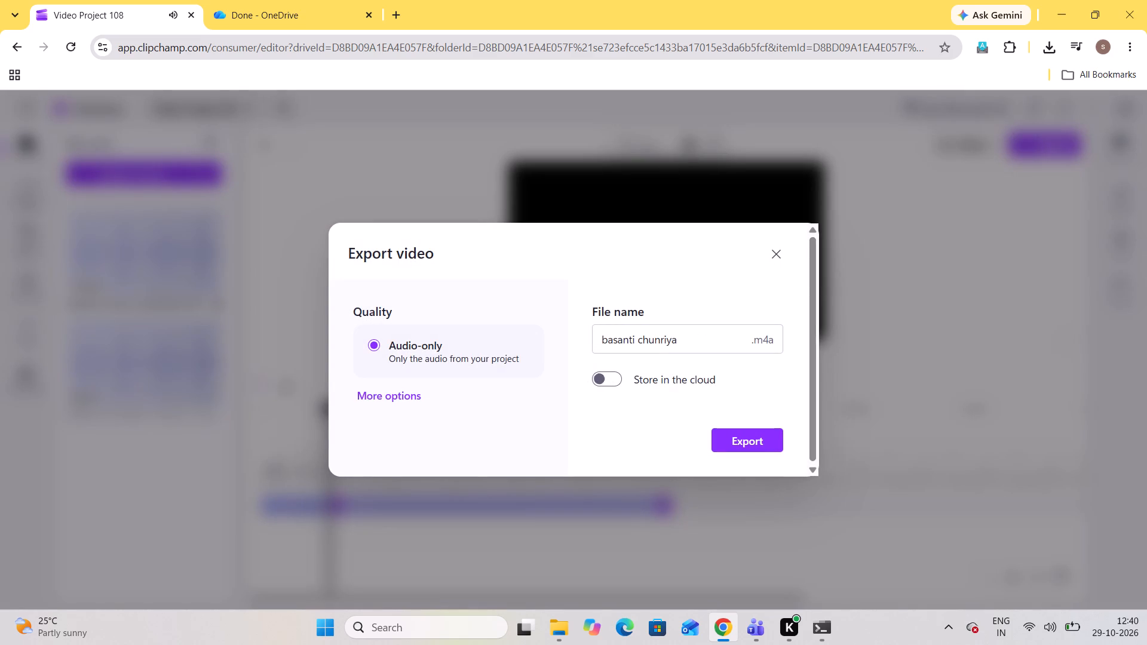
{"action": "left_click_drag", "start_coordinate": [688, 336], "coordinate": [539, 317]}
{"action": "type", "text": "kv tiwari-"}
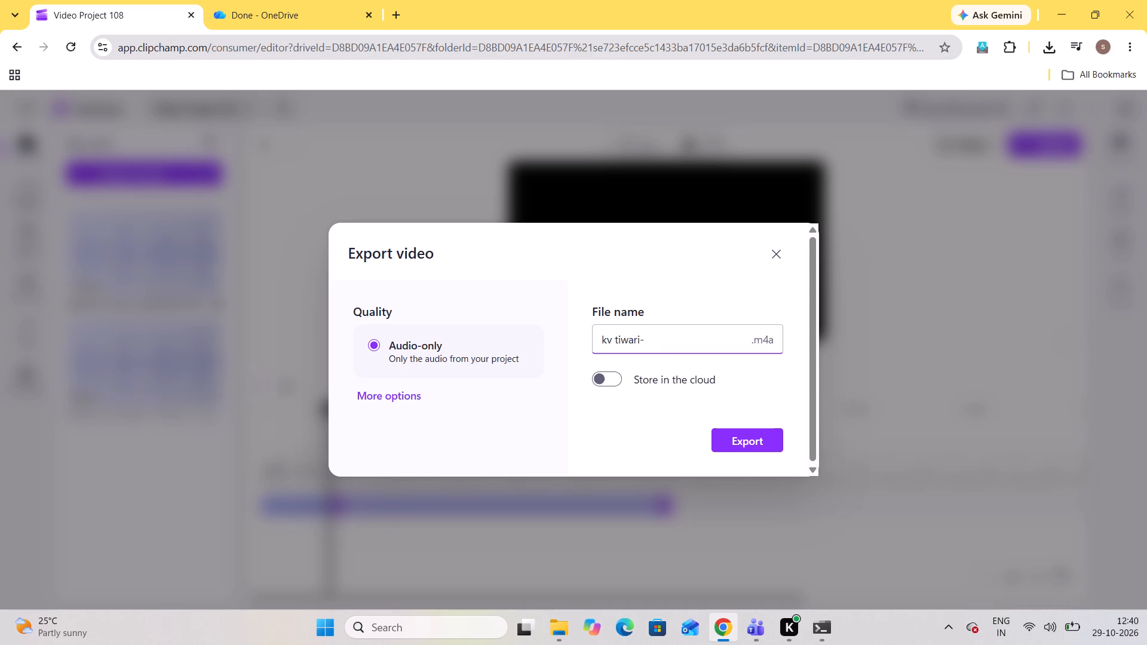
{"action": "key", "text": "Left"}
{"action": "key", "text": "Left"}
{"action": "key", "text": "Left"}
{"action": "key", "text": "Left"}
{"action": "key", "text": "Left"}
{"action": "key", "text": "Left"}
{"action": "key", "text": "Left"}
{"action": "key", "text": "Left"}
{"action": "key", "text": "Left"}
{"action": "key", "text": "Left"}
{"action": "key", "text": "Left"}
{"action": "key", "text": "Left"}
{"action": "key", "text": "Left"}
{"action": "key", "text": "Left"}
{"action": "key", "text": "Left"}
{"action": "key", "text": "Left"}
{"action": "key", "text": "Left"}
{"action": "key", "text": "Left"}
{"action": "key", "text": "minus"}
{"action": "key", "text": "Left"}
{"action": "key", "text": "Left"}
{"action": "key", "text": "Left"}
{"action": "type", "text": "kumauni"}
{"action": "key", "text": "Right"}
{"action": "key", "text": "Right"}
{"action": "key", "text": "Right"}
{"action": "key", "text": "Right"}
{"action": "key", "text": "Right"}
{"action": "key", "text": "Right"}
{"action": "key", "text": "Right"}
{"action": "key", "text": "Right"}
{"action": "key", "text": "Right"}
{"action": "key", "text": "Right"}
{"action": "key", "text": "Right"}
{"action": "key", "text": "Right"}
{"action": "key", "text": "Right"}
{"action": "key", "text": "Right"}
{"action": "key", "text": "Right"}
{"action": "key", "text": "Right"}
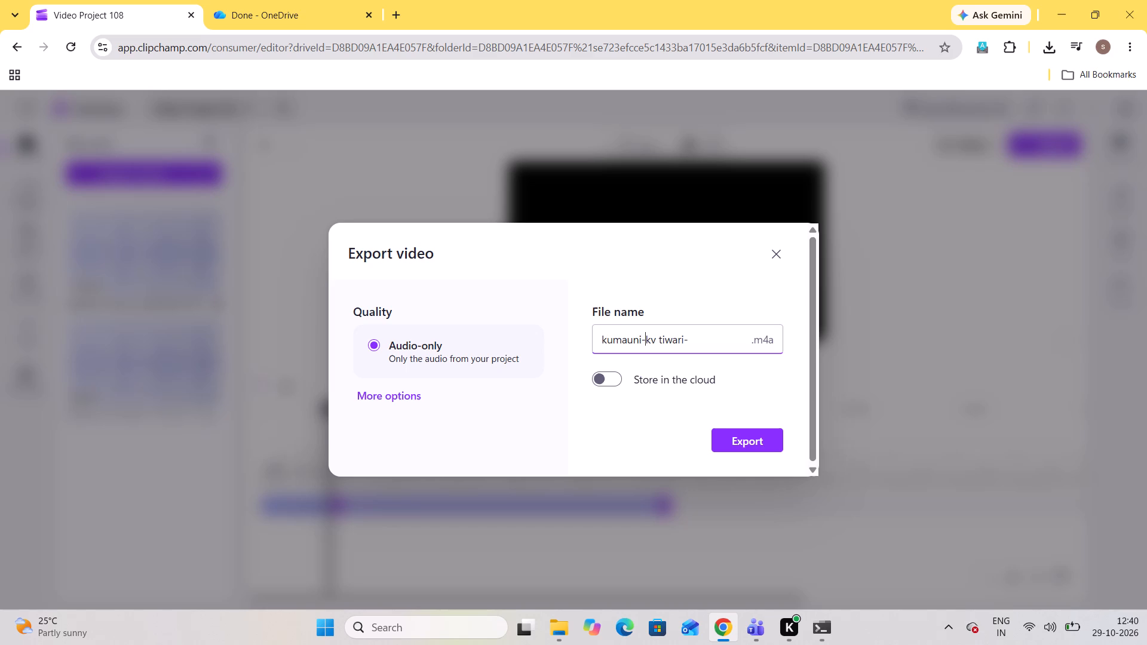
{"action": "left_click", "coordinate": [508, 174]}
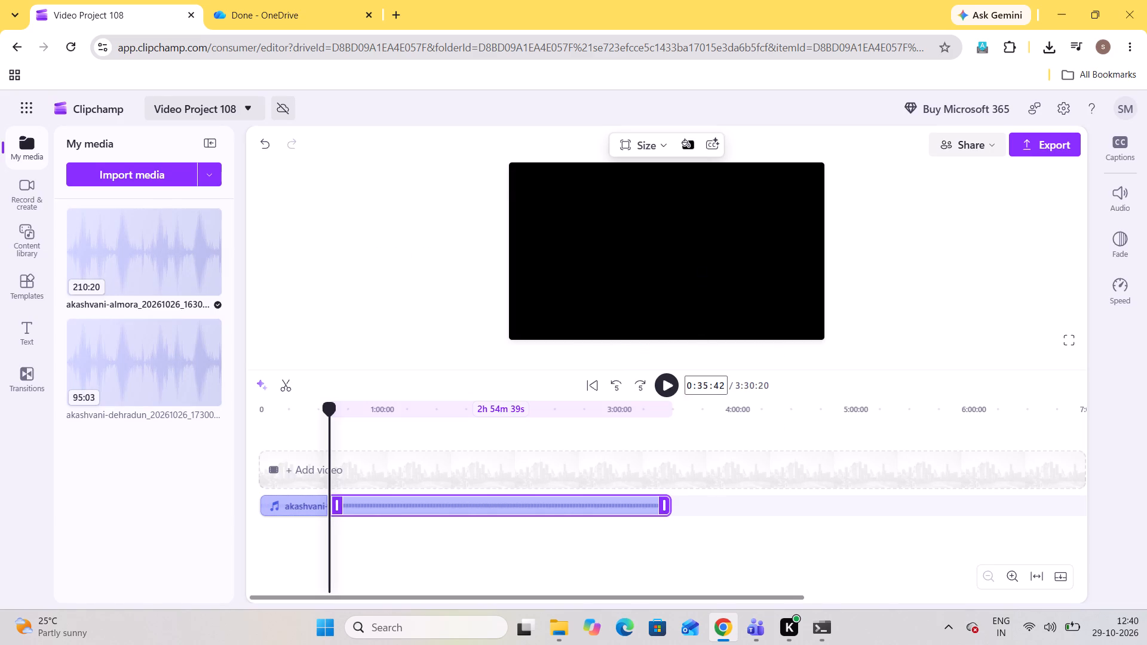
Resume playback of the akashvani-almora recording from 0:35:42.
{"action": "left_click", "coordinate": [667, 383]}
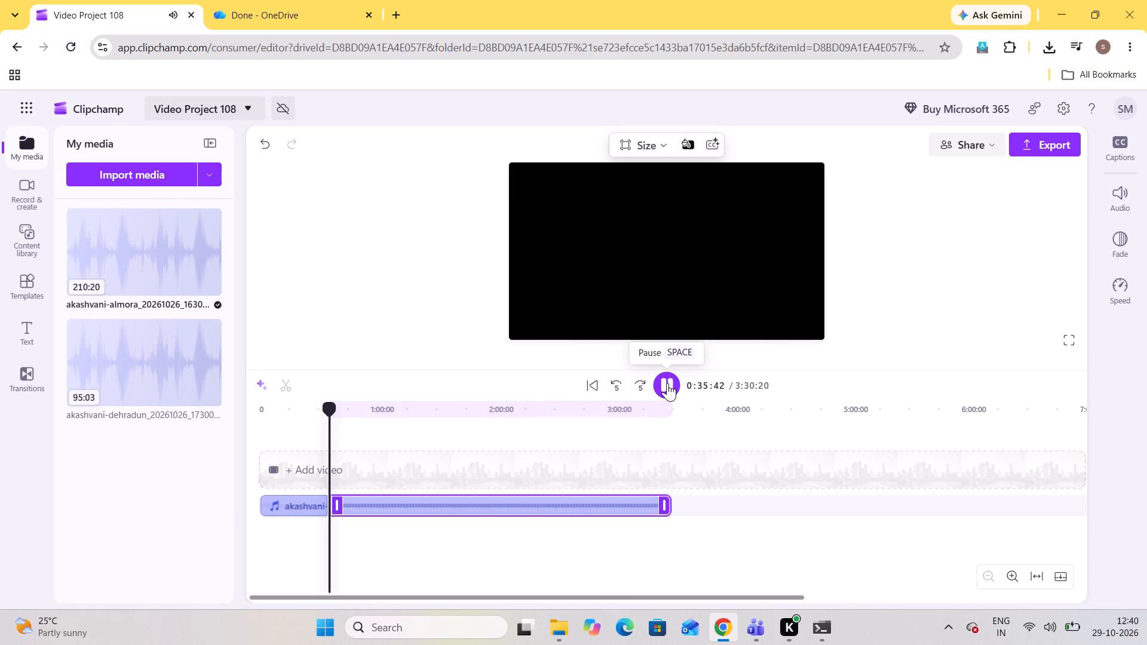
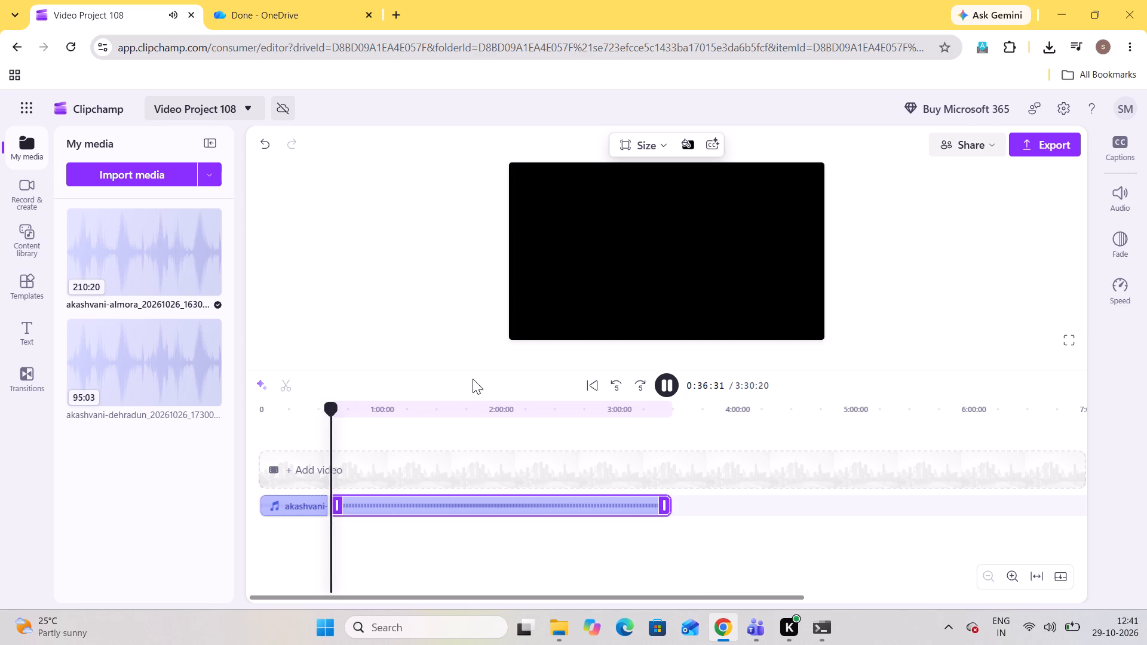
Skip back repeatedly in the akashvani-almora recording to replay the passage, pause at 0:36:21, and resume playback.
{"action": "left_click", "coordinate": [619, 389]}
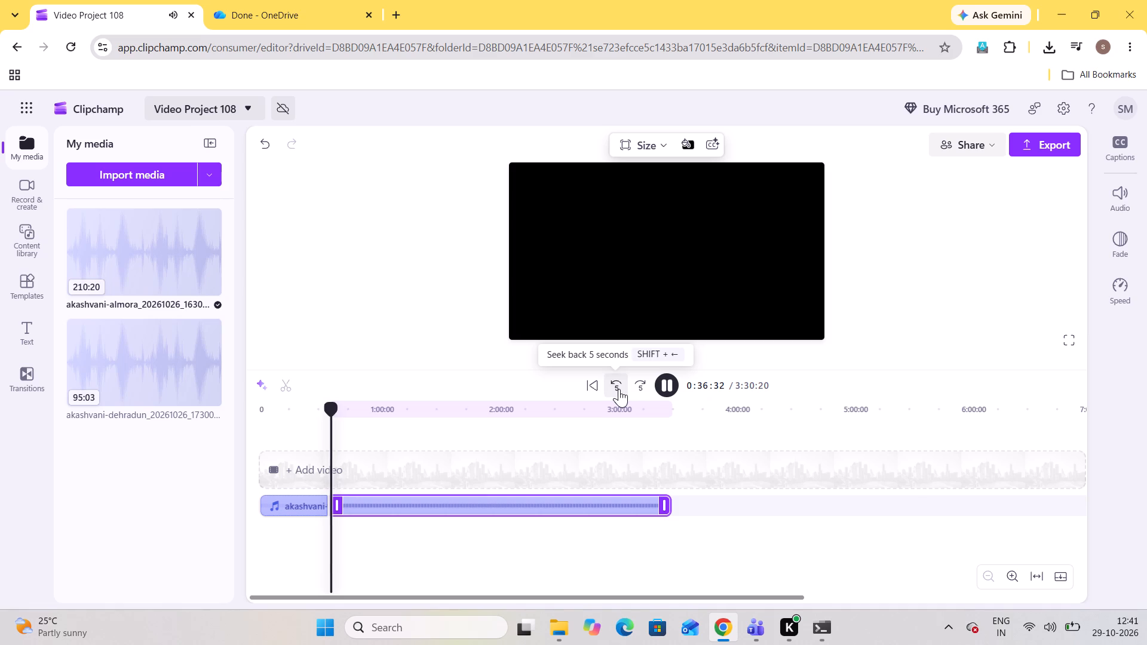
{"action": "double_click", "coordinate": [619, 389]}
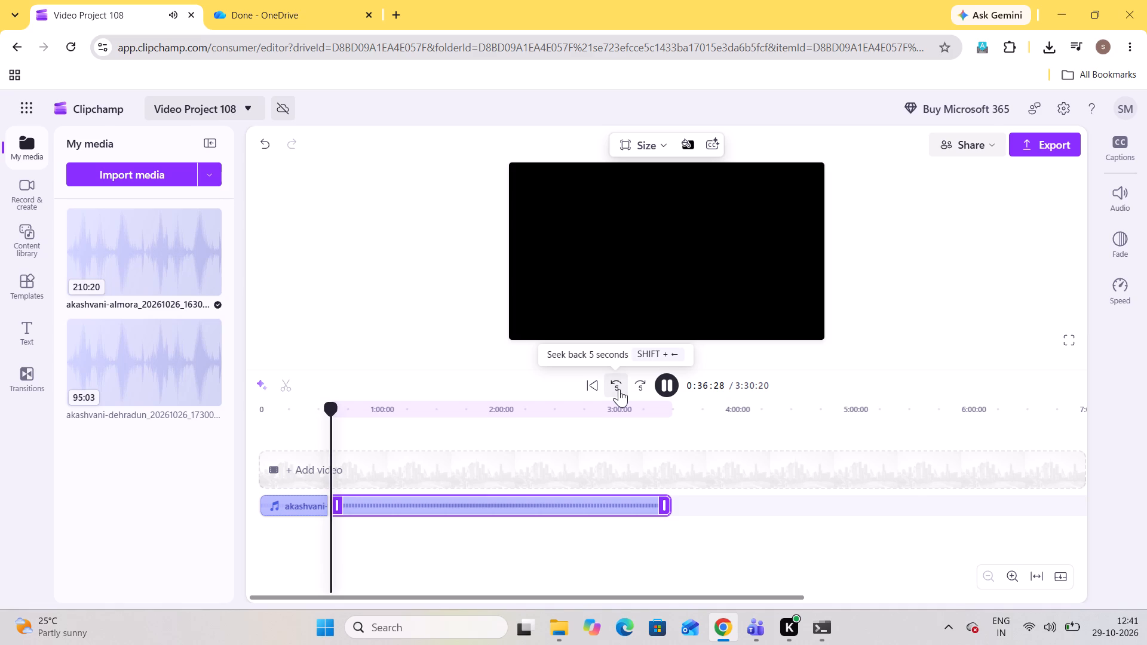
{"action": "left_click", "coordinate": [619, 389]}
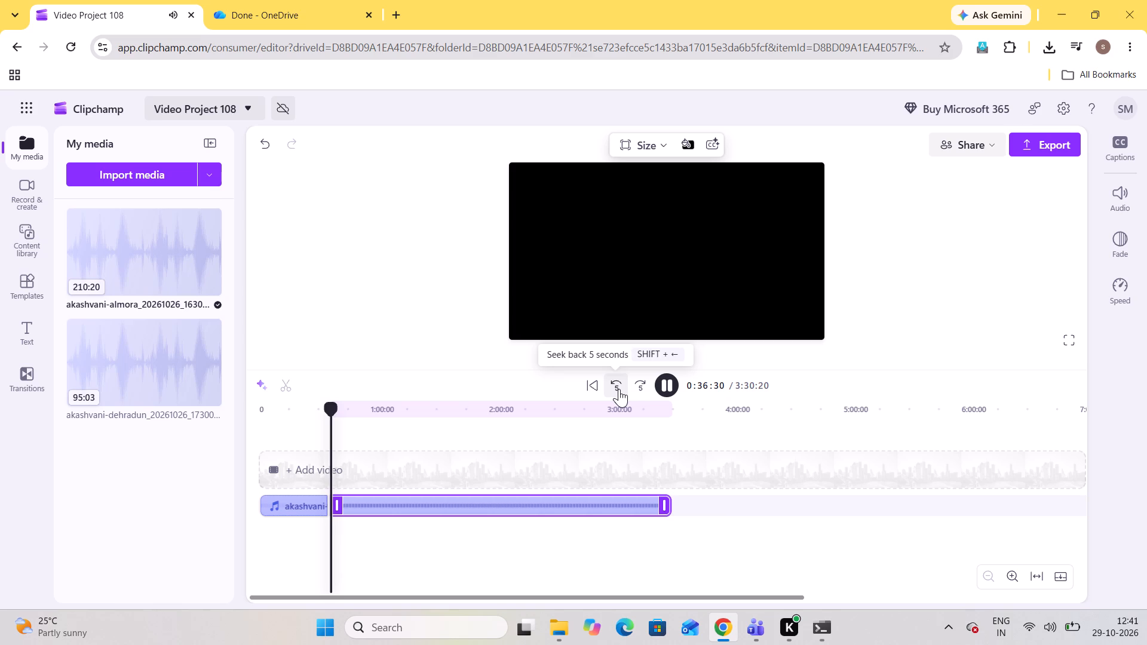
{"action": "double_click", "coordinate": [619, 389]}
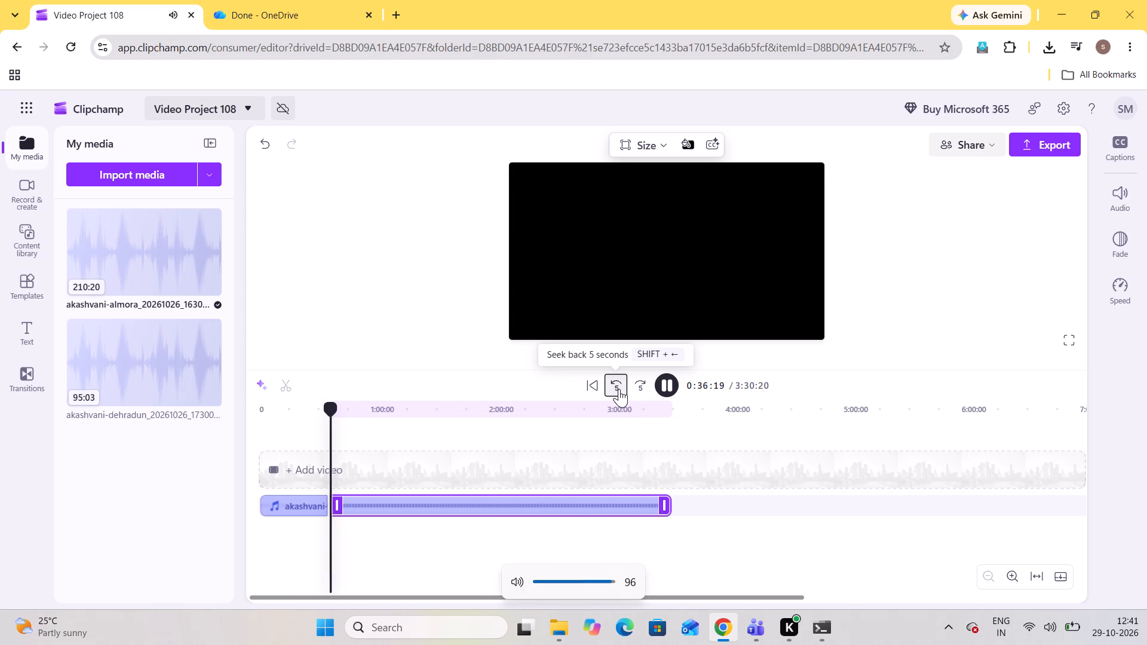
{"action": "left_click", "coordinate": [660, 388]}
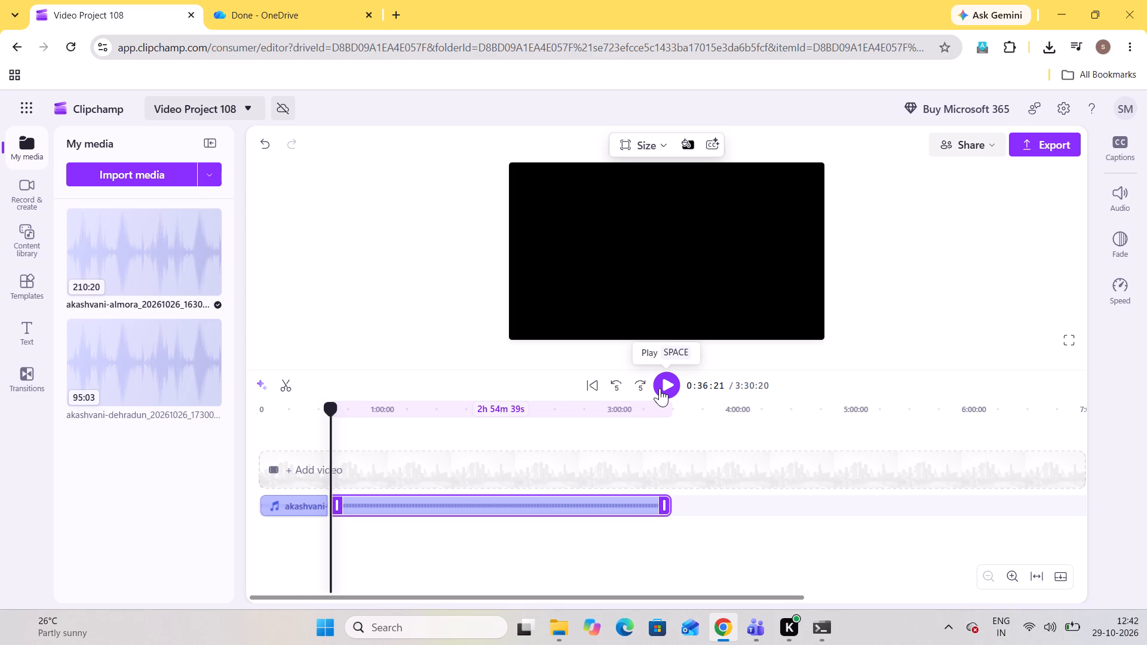
{"action": "key", "text": "space"}
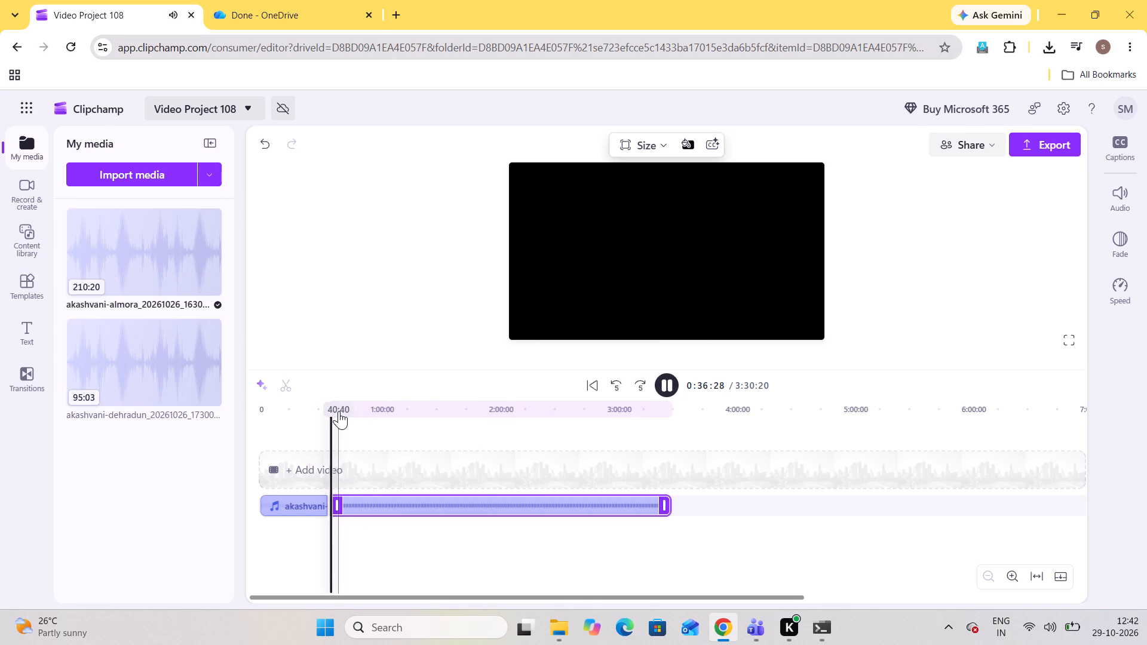
Complete the audio-only export's file name as "kumauni-kv tiwari-dyo ho badha" and close the export settings without exporting.
{"action": "left_click", "coordinate": [1016, 146]}
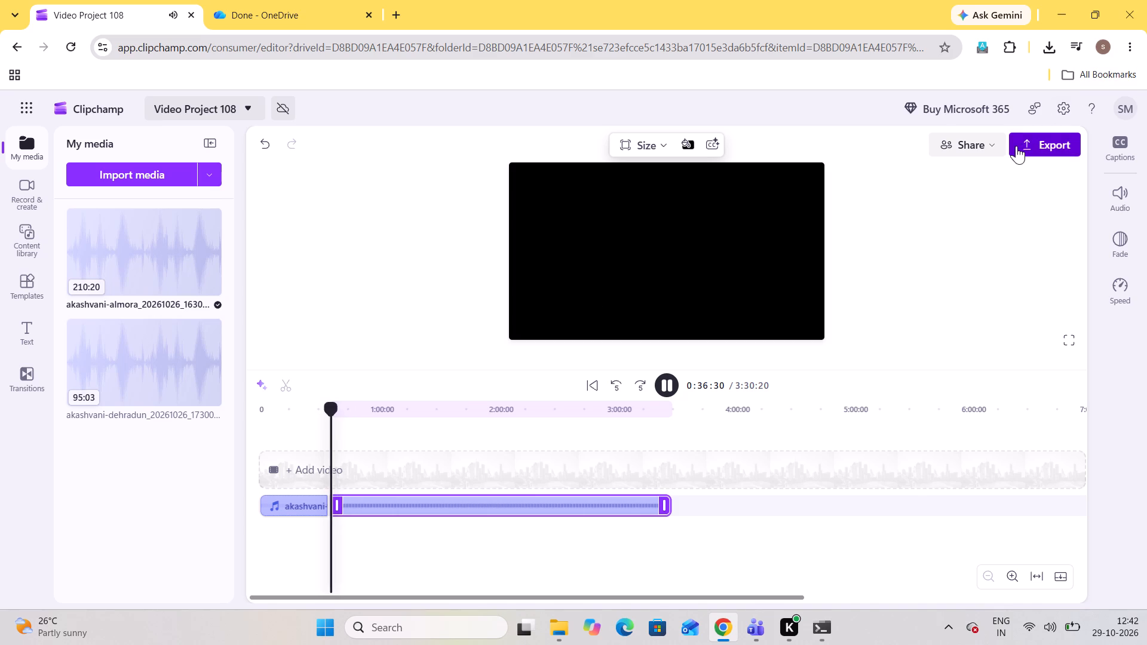
{"action": "left_click", "coordinate": [710, 332]}
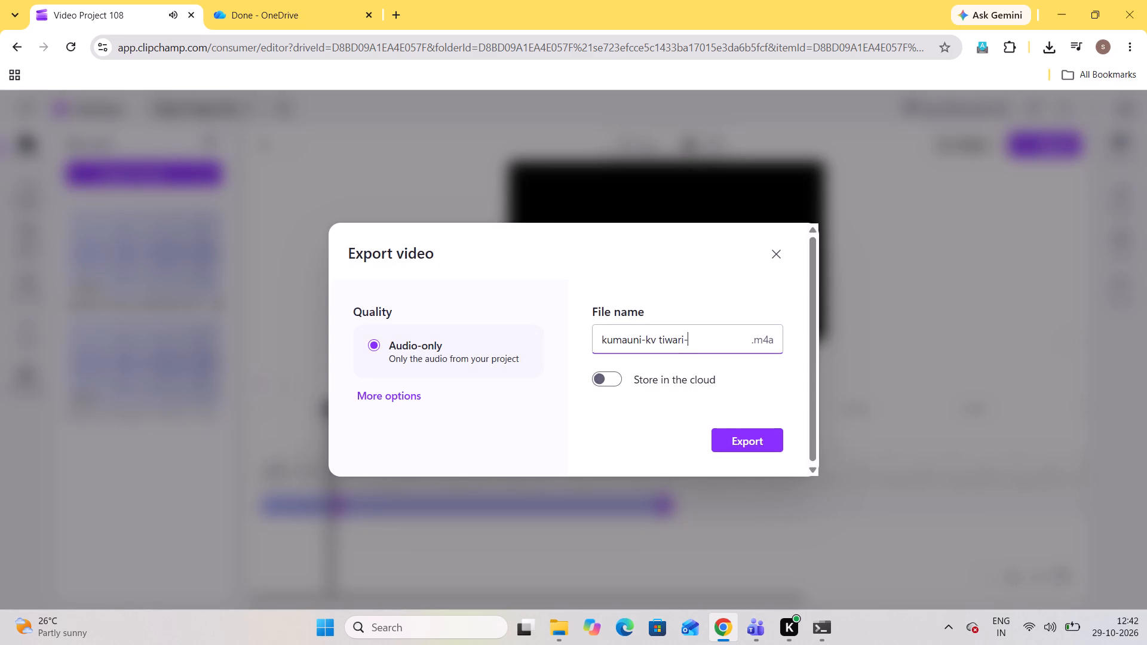
{"action": "key", "text": "d"}
{"action": "type", "text": "yo"}
{"action": "key", "text": "space"}
{"action": "type", "text": "ho badha"}
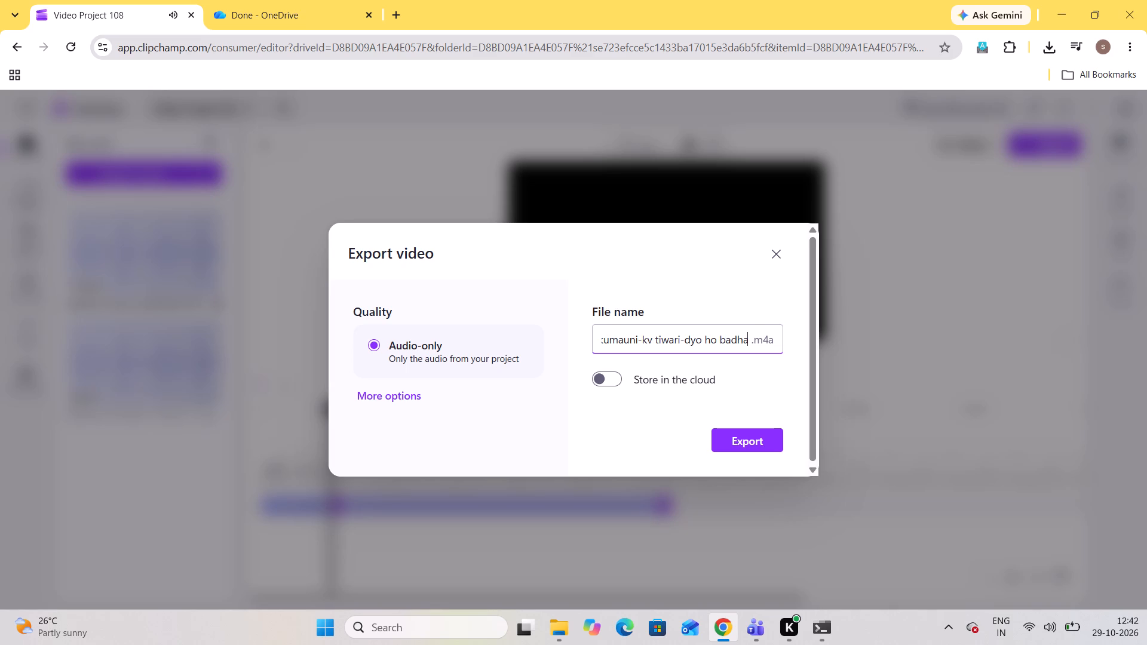
{"action": "left_click", "coordinate": [603, 160]}
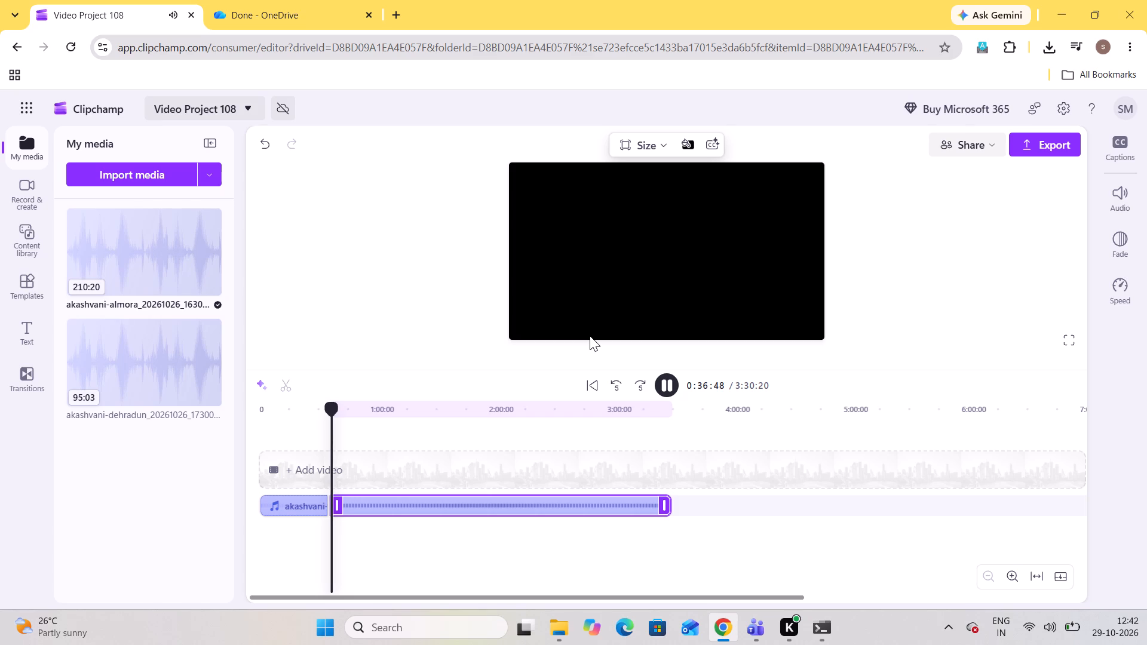
Find the song's end in the akashvani-almora audio, split the clip at 0:40:16, and listen on from the cut.
{"action": "left_click", "coordinate": [342, 414]}
{"action": "left_click", "coordinate": [339, 413]}
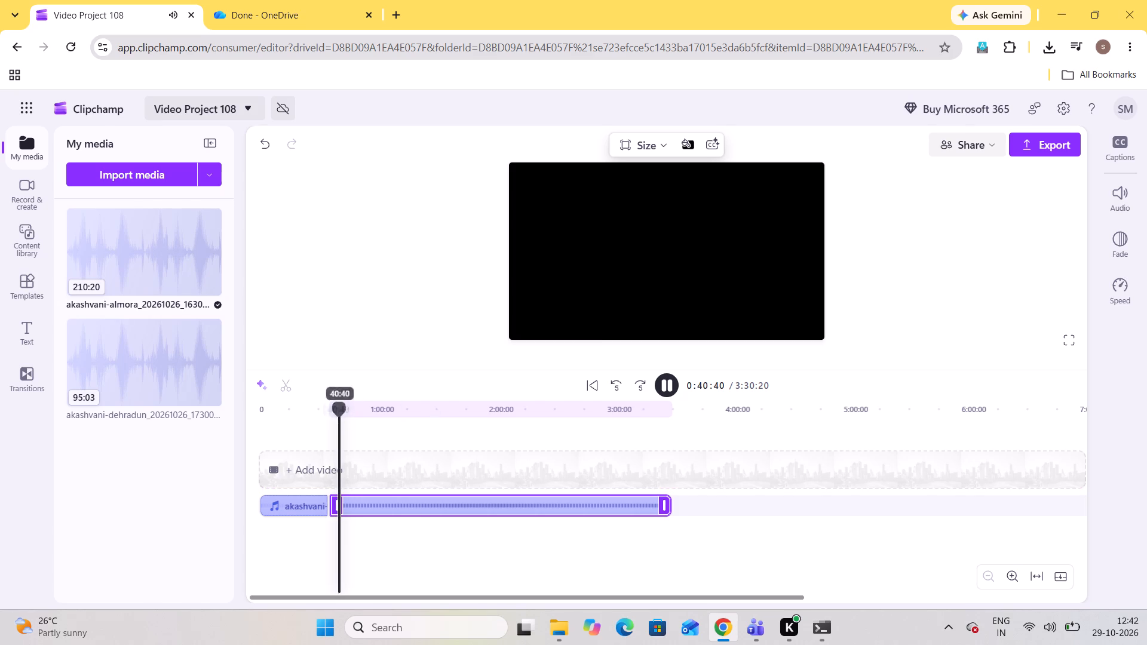
{"action": "left_click", "coordinate": [338, 413]}
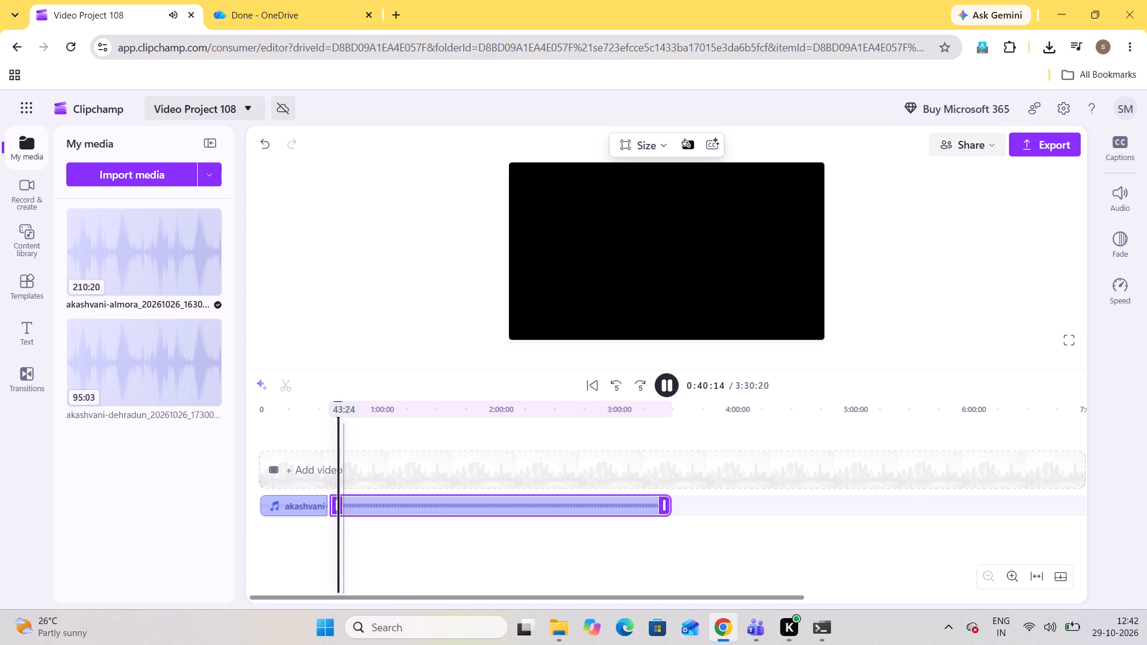
{"action": "left_click", "coordinate": [661, 382]}
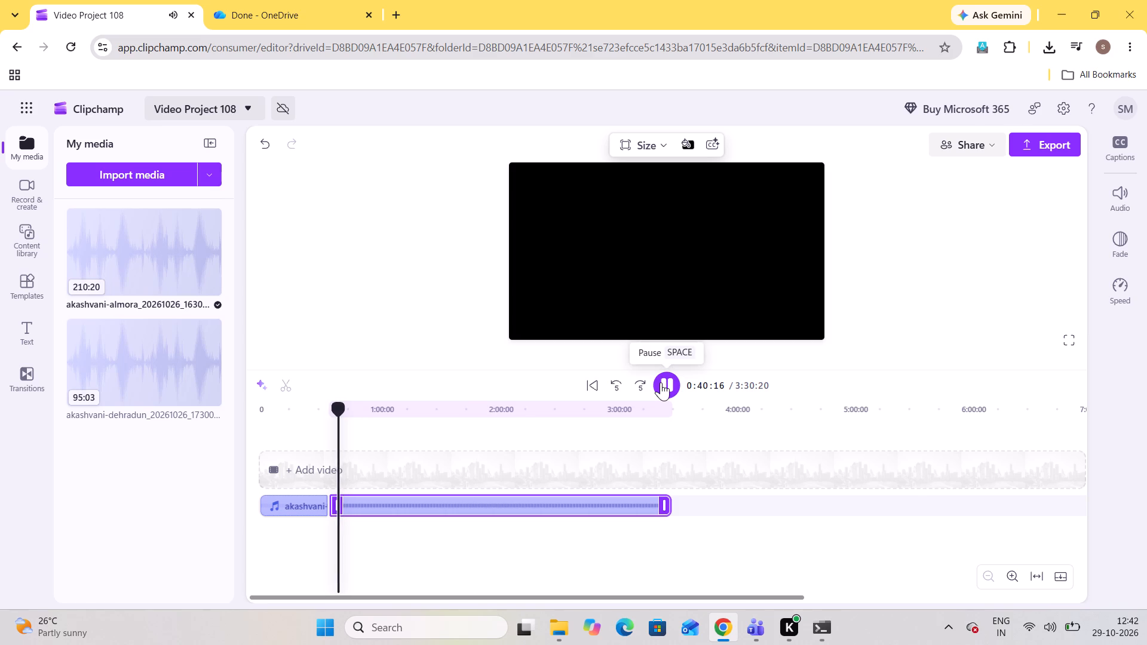
{"action": "left_click", "coordinate": [286, 377]}
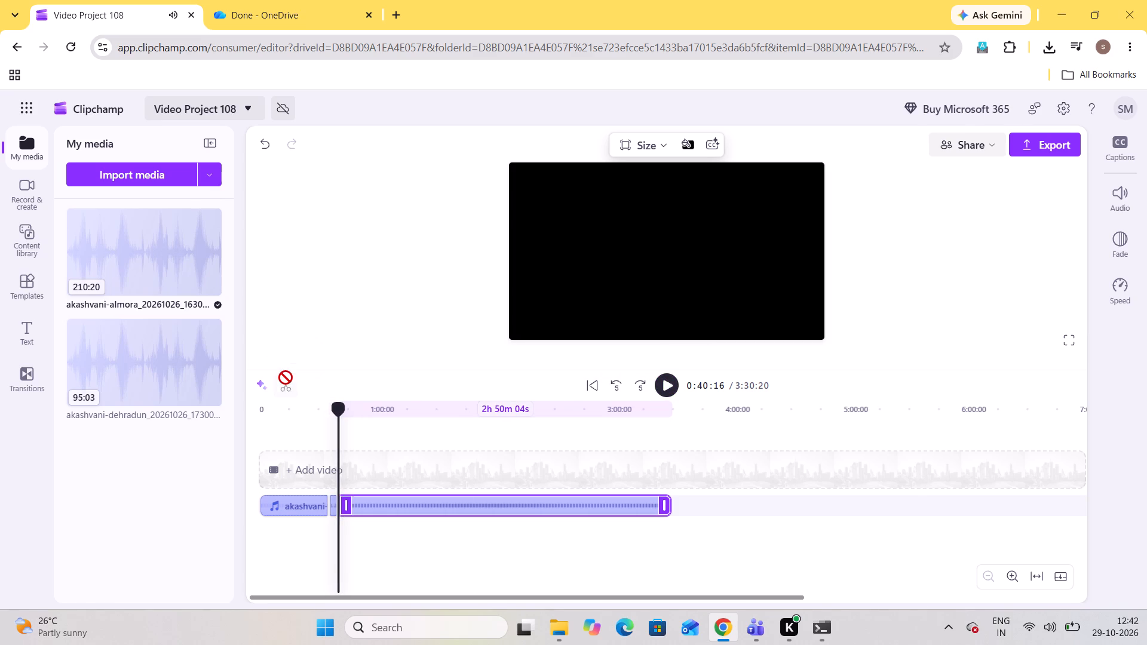
{"action": "left_click", "coordinate": [664, 376]}
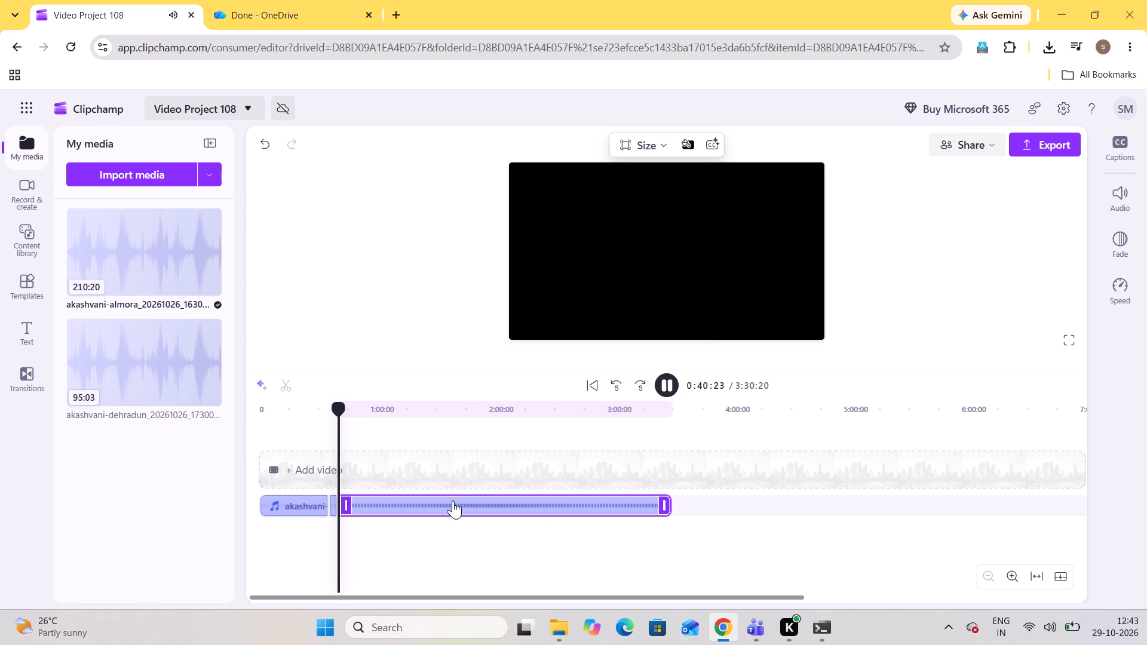
Delete the audio after the 0:40:16 split and the long clip before the song, keeping only the song clip.
{"action": "key", "text": "Delete"}
{"action": "left_click", "coordinate": [302, 502]}
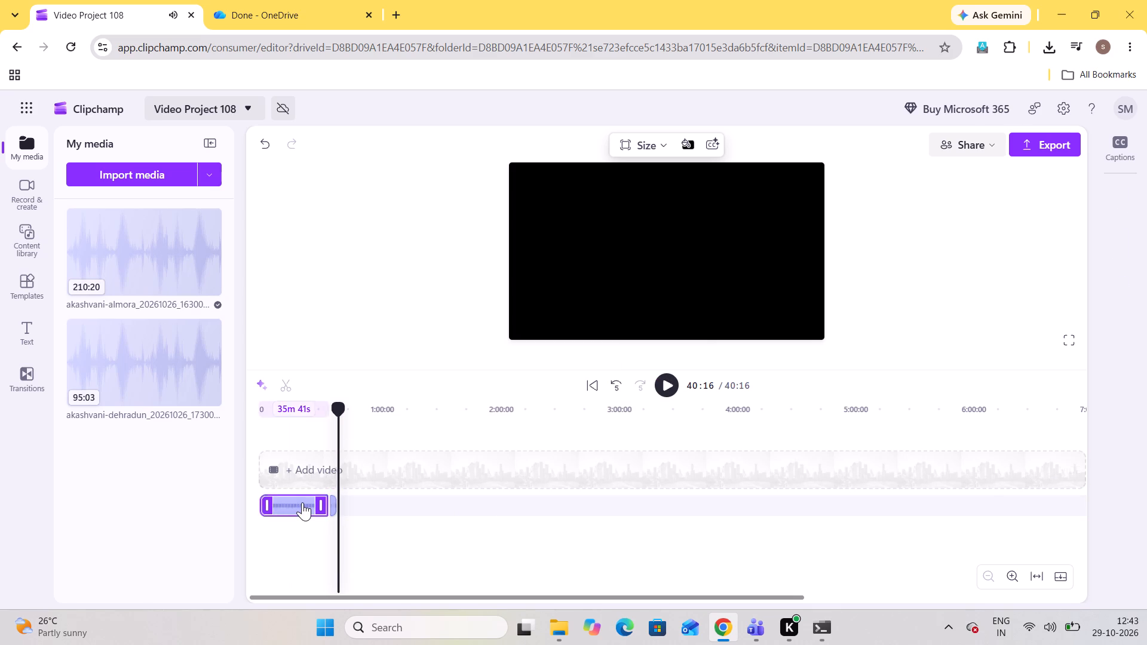
{"action": "key", "text": "Delete"}
{"action": "left_click", "coordinate": [302, 502]}
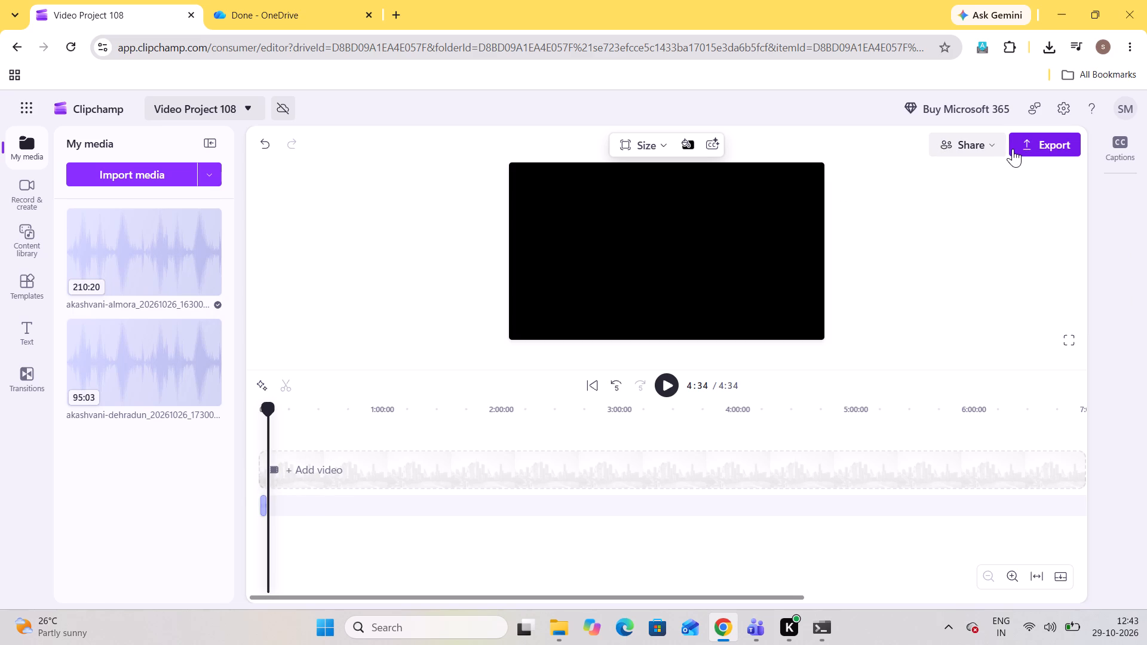
In File Explorer's Downloads folder, copy the name of the akashvani-almora_20261026_163000_2xMERGED recording without its extension.
{"action": "key", "text": "alt+Tab"}
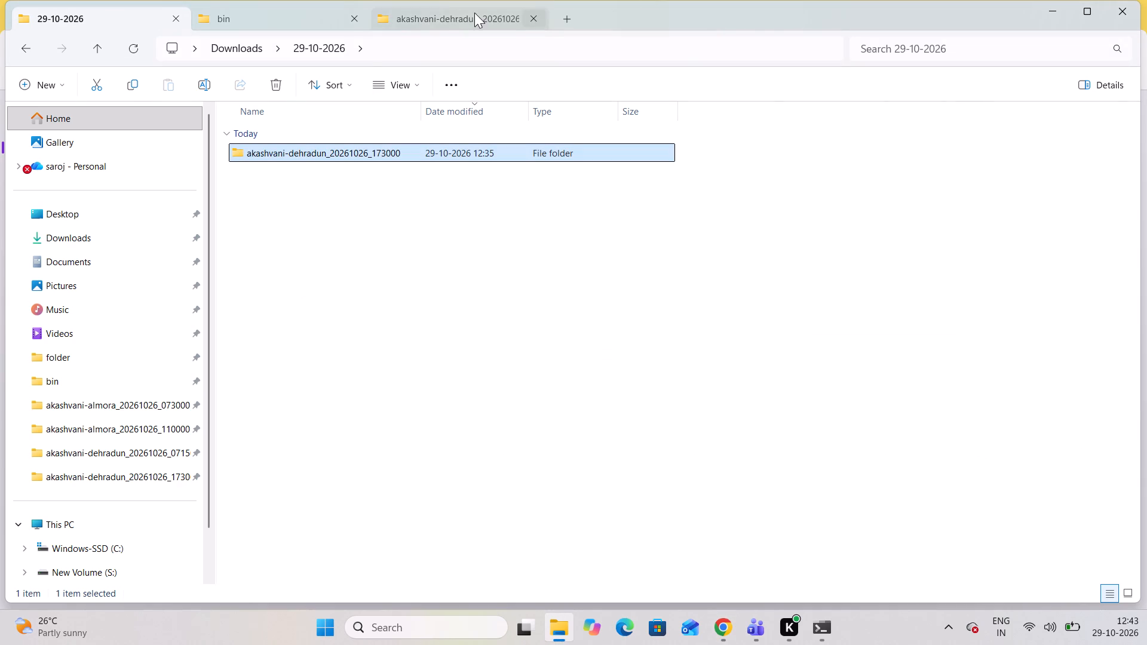
{"action": "left_click", "coordinate": [318, 11]}
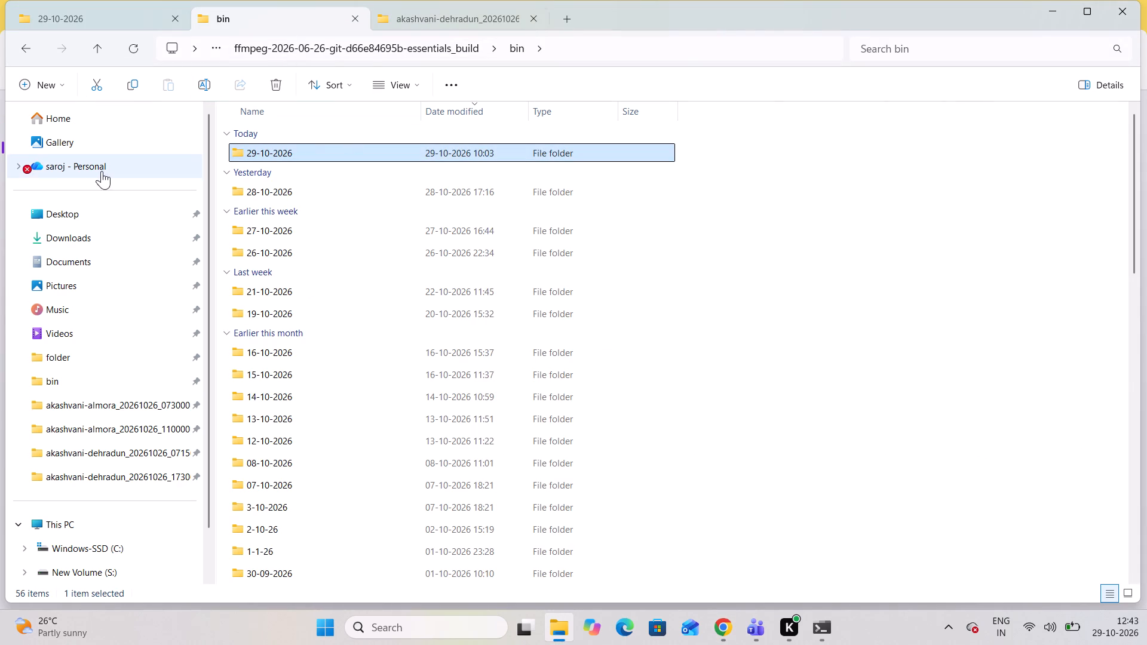
{"action": "left_click", "coordinate": [114, 239]}
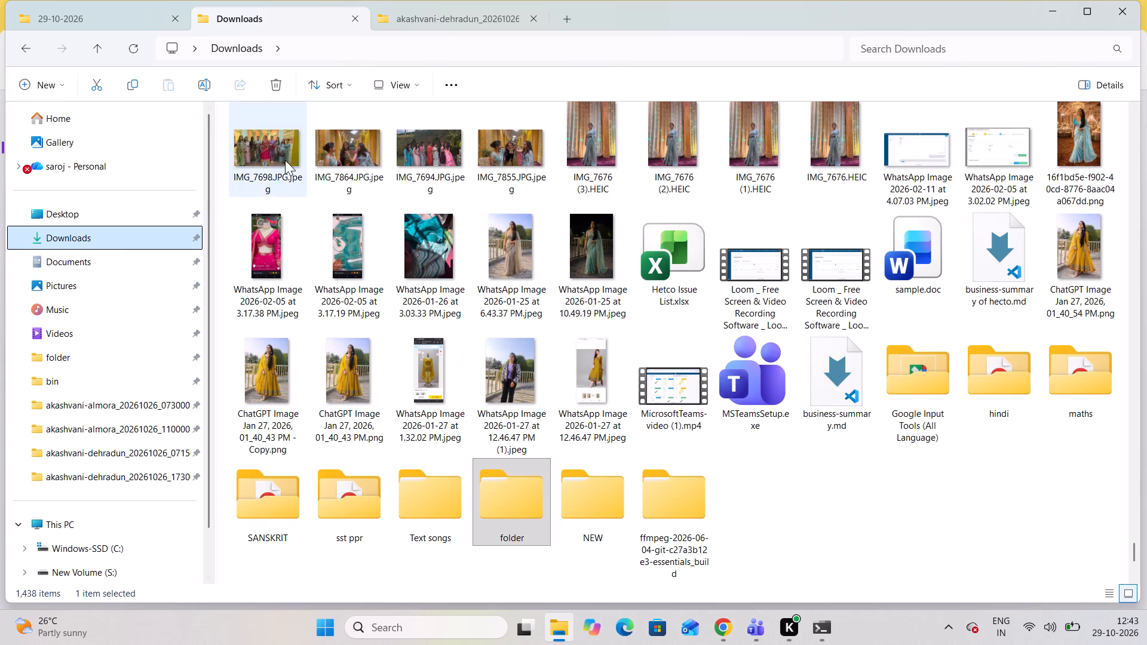
{"action": "scroll", "coordinate": [531, 204], "scroll_direction": "up", "scroll_amount": 11}
{"action": "scroll", "coordinate": [531, 204], "scroll_direction": "up", "scroll_amount": 16}
{"action": "scroll", "coordinate": [531, 204], "scroll_direction": "up", "scroll_amount": 5}
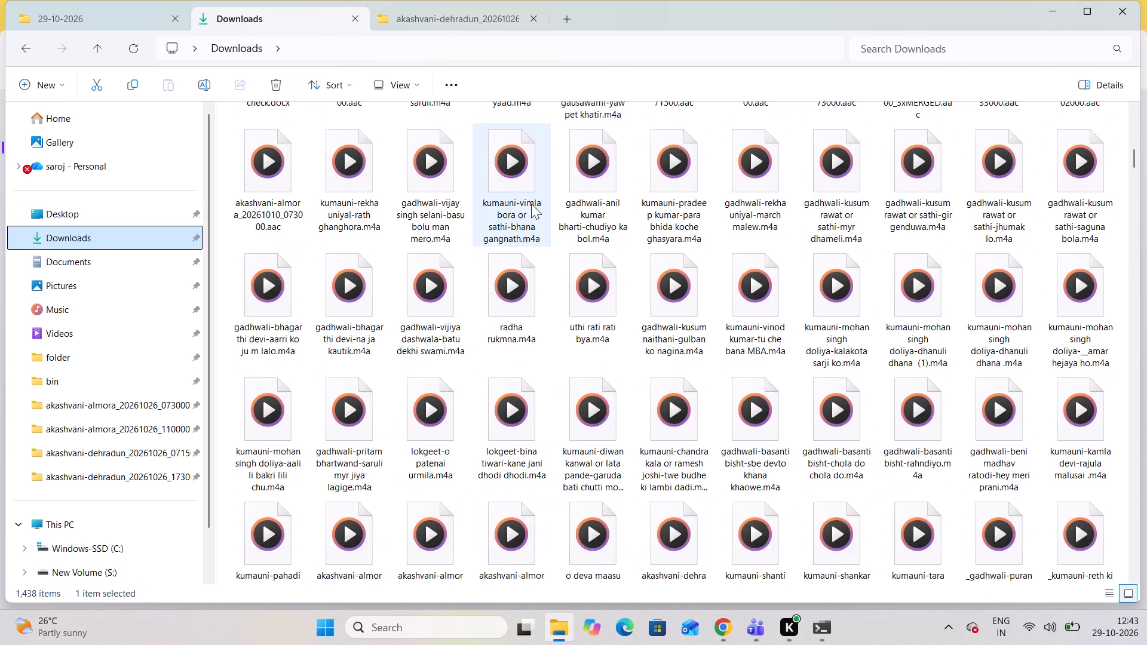
{"action": "scroll", "coordinate": [531, 204], "scroll_direction": "up", "scroll_amount": 15}
{"action": "scroll", "coordinate": [531, 204], "scroll_direction": "up", "scroll_amount": 20}
{"action": "scroll", "coordinate": [531, 204], "scroll_direction": "up", "scroll_amount": 1}
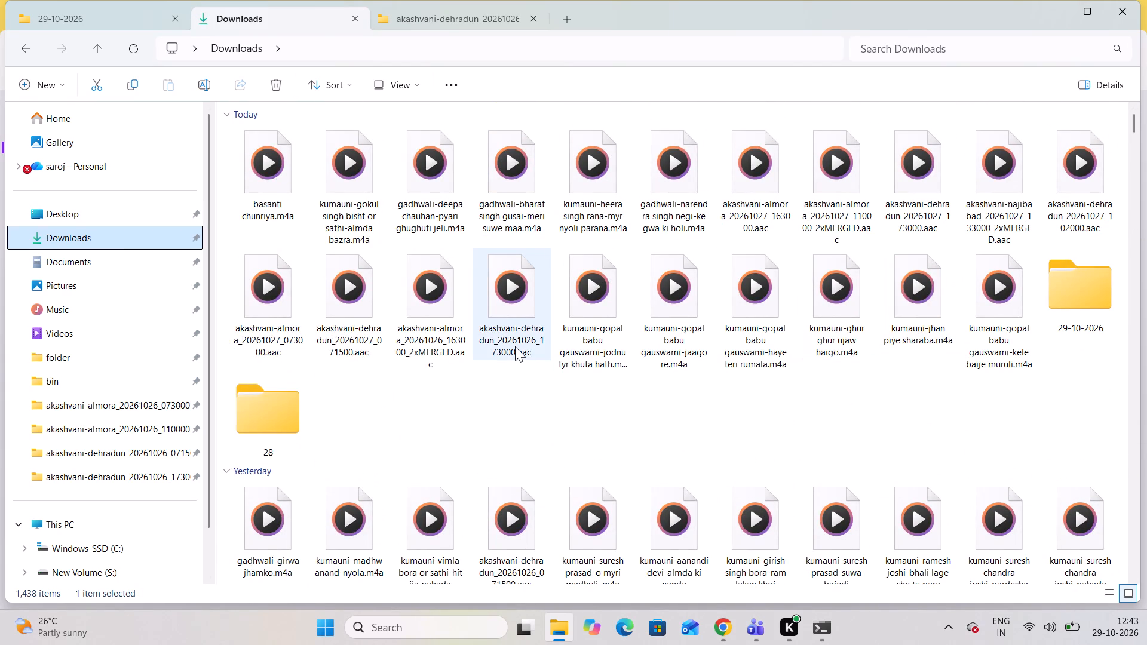
{"action": "left_click", "coordinate": [429, 357]}
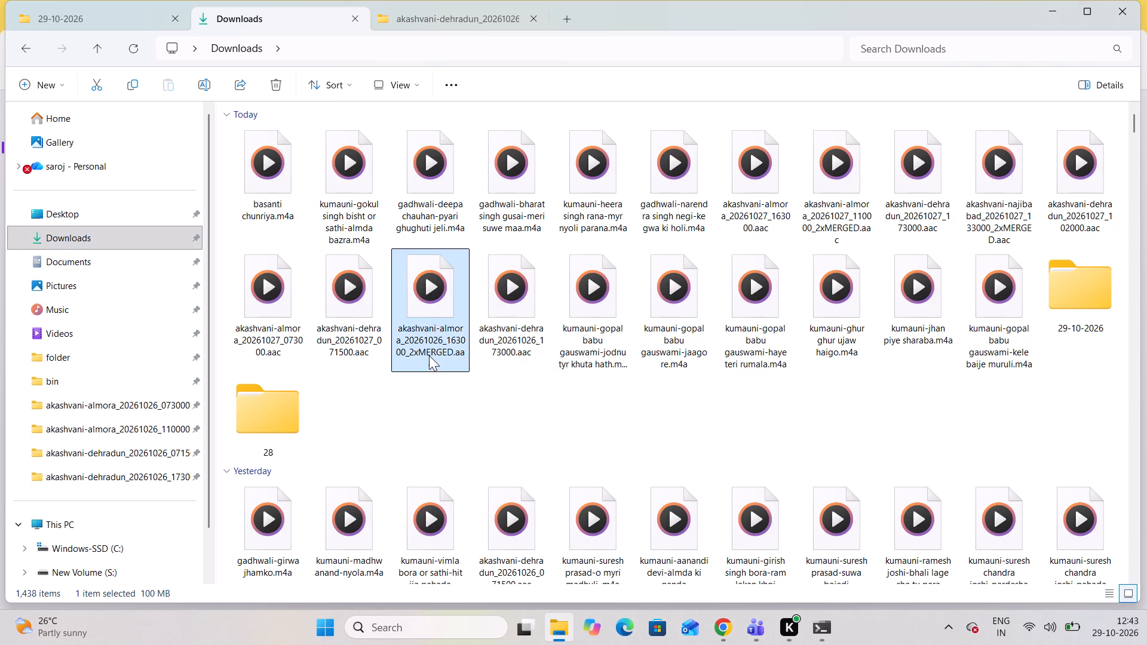
{"action": "left_click", "coordinate": [429, 346]}
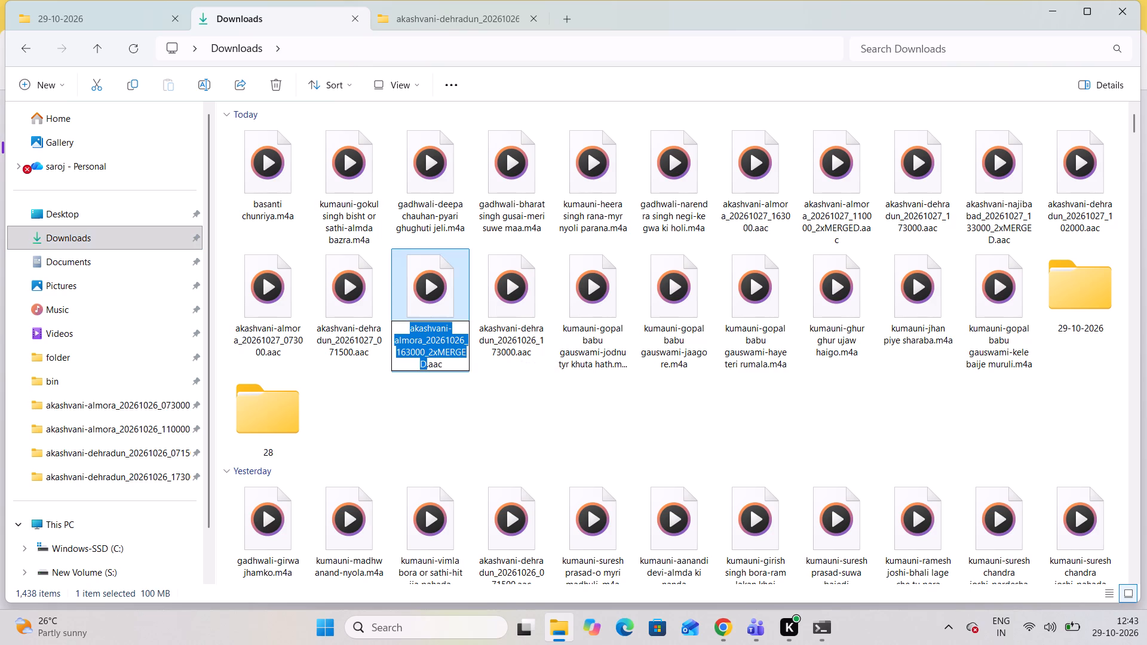
{"action": "key", "text": "ctrl+c"}
Create a folder named akashvani-almora_20261026_163000_2xMERGED inside Downloads > 29-10-2026.
{"action": "double_click", "coordinate": [1078, 312]}
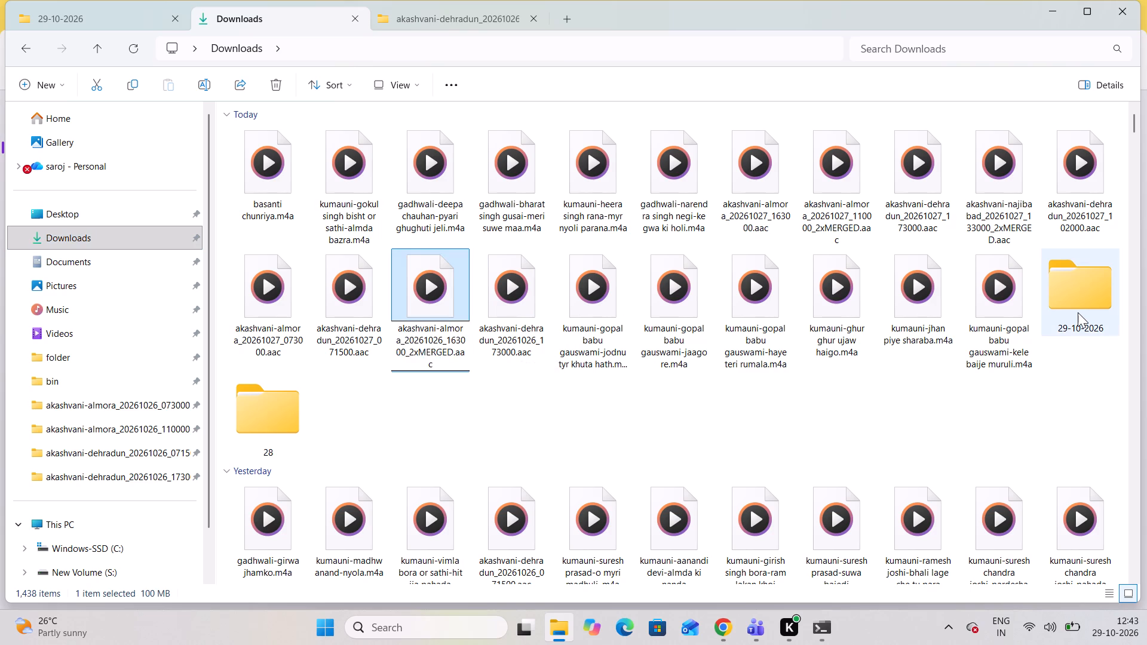
{"action": "left_click", "coordinate": [55, 78]}
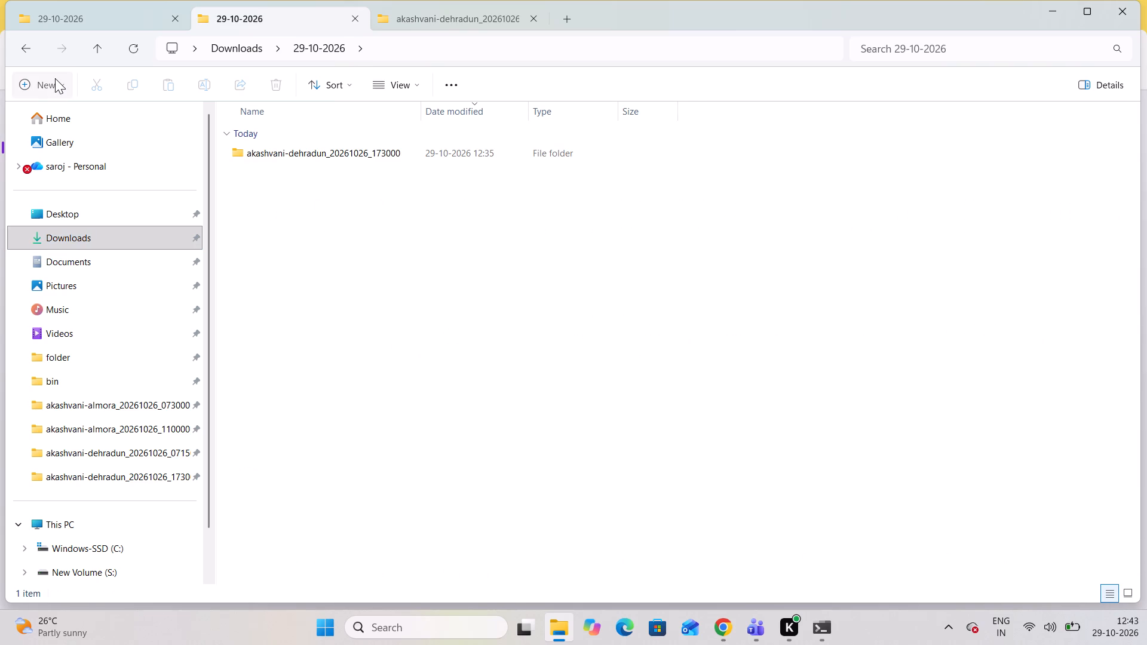
{"action": "left_click", "coordinate": [60, 115]}
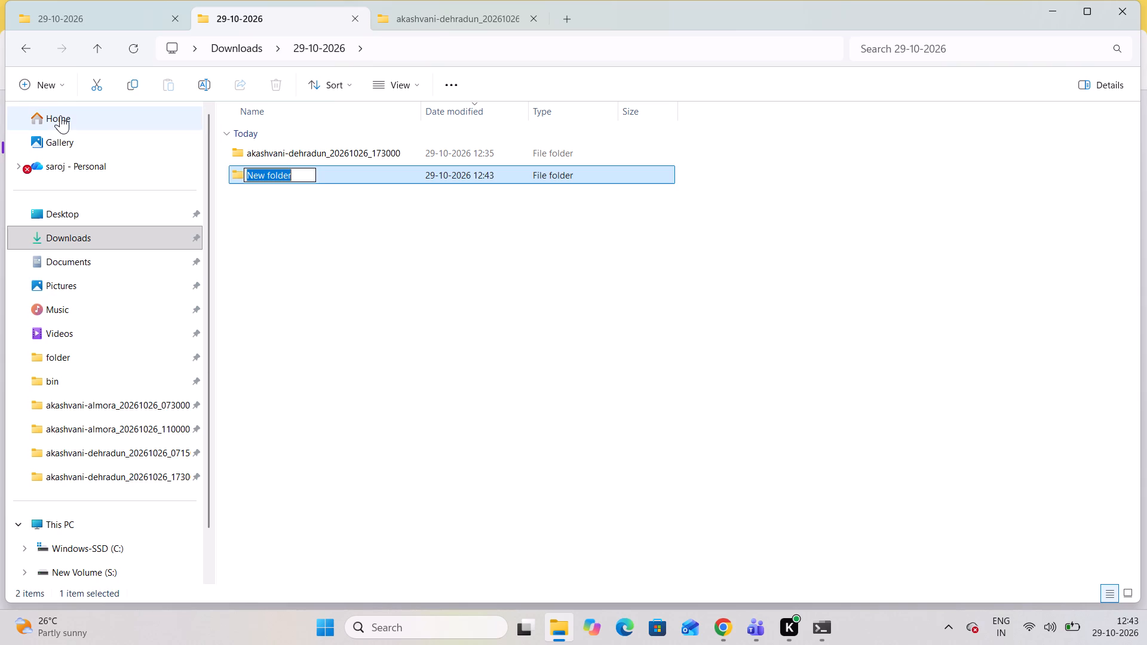
{"action": "key", "text": "ctrl+v"}
{"action": "key", "text": "Return"}
Return to Clipchamp and export the song audio-only as "kumauni-kv tiwari-dyo ho badha".
{"action": "key", "text": "alt+Tab"}
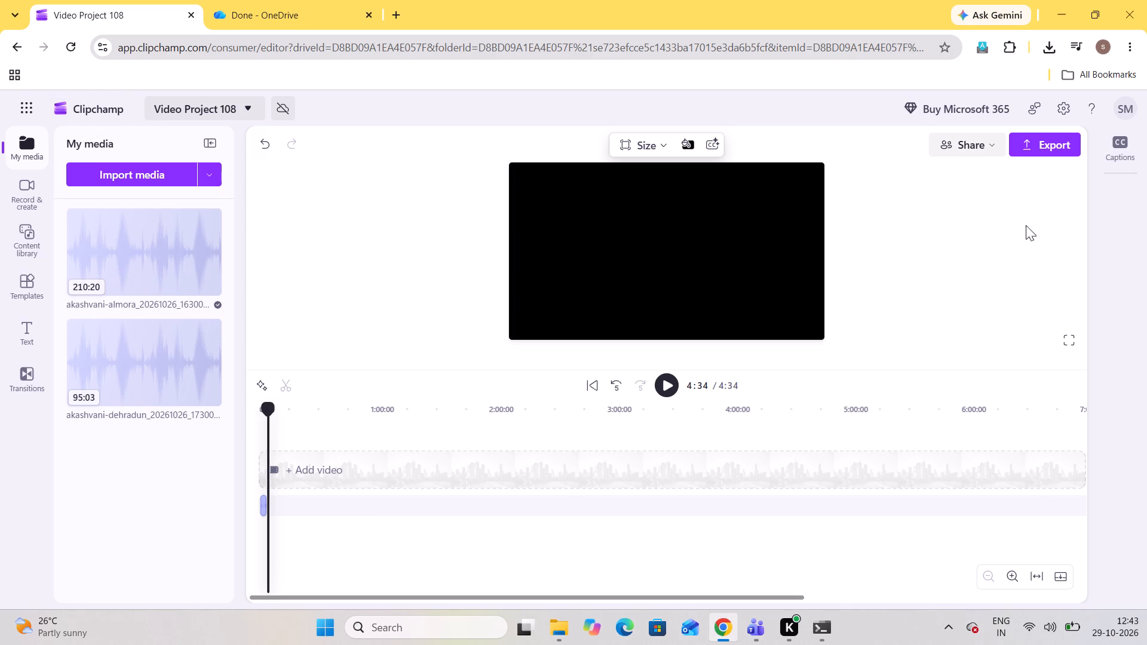
{"action": "left_click", "coordinate": [1032, 156]}
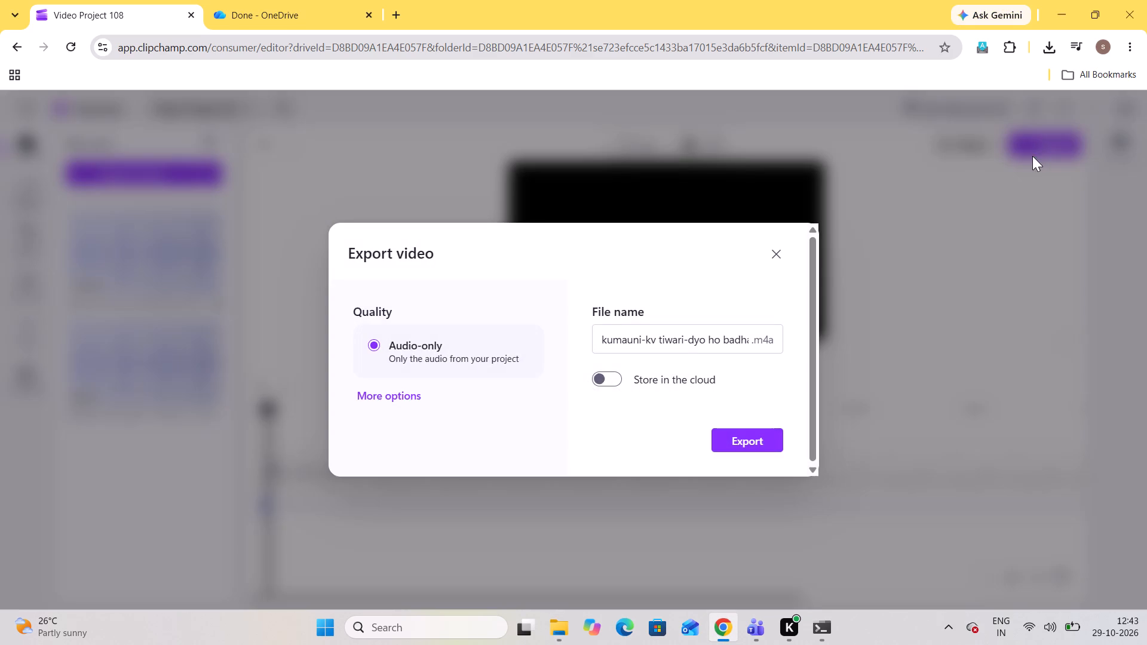
{"action": "left_click", "coordinate": [734, 438]}
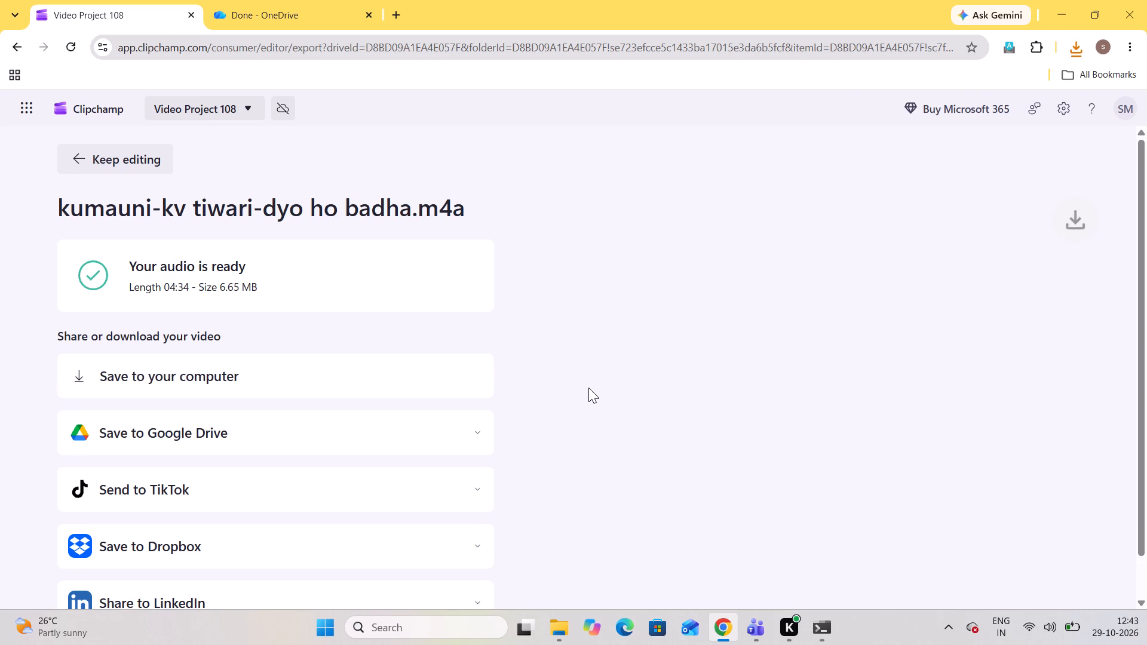
Save the exported kumauni-kv tiwari-dyo ho badha.m4a to the akashvani-almora_20261026_163000_2xMERGED folder inside 29-10-2026.
{"action": "left_click", "coordinate": [442, 377]}
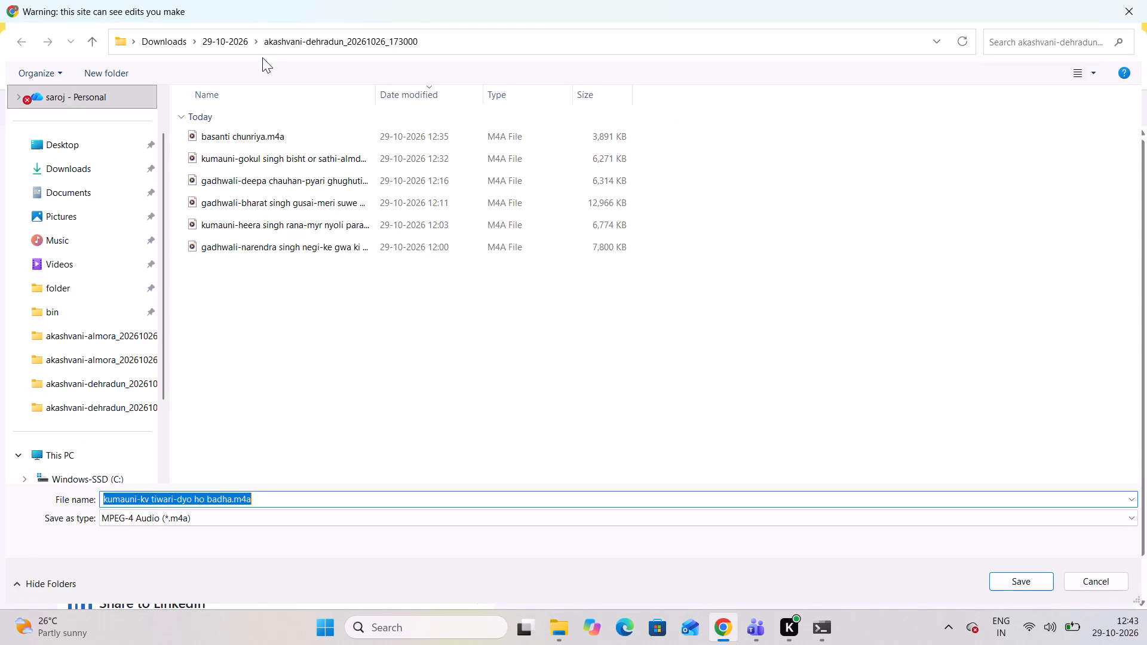
{"action": "left_click", "coordinate": [225, 41]}
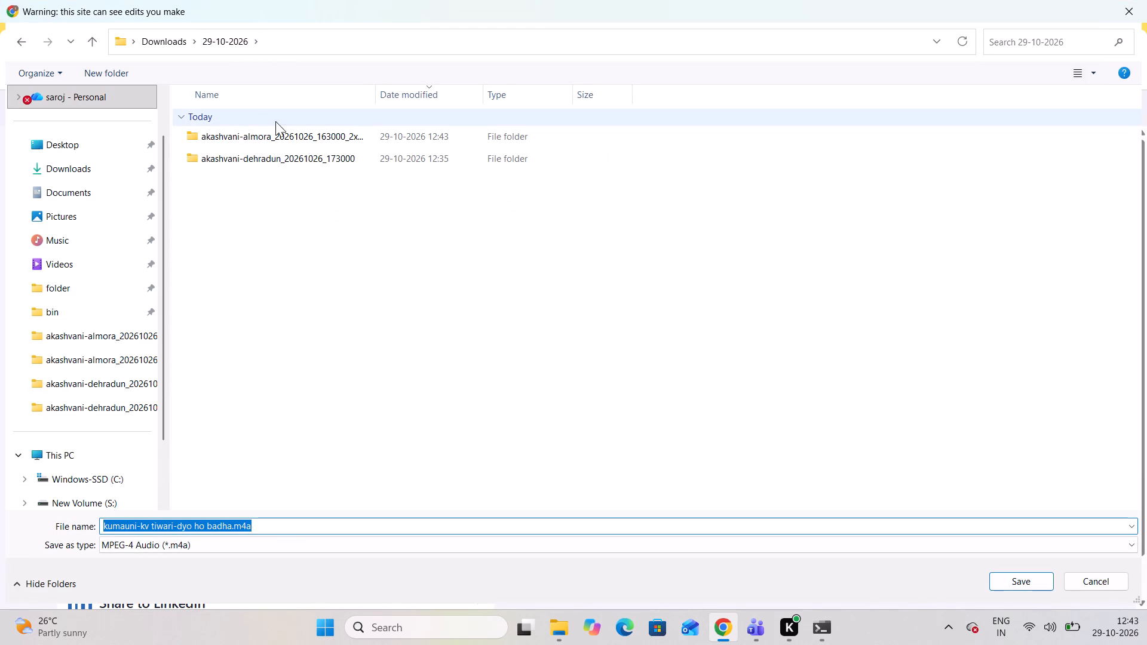
{"action": "double_click", "coordinate": [275, 141]}
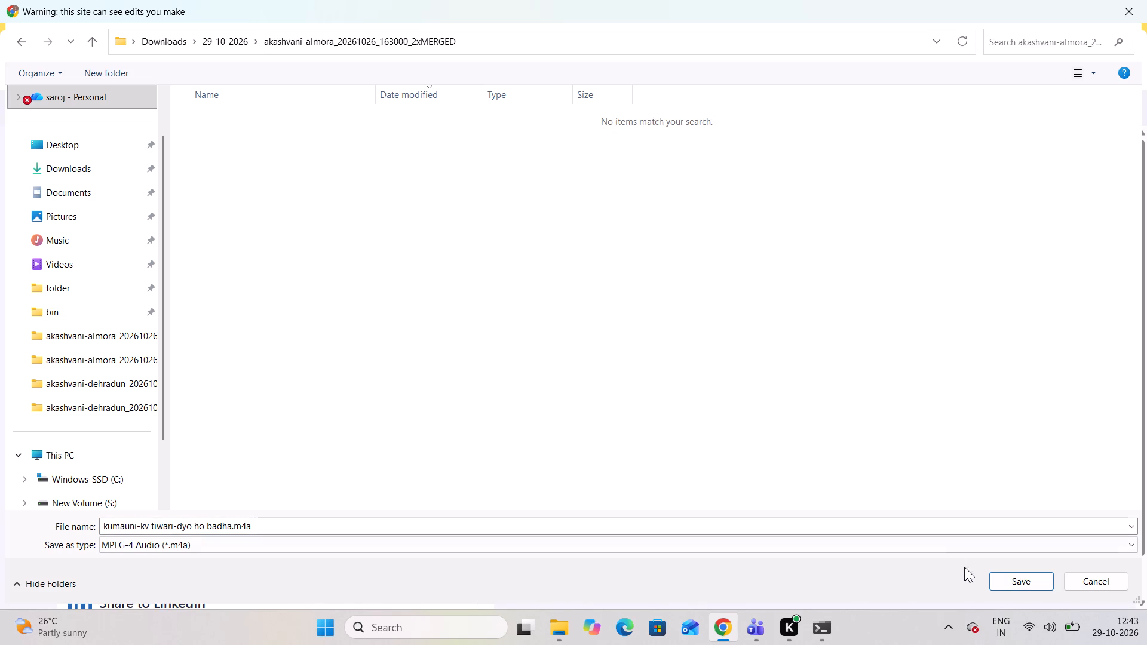
{"action": "left_click", "coordinate": [1007, 585]}
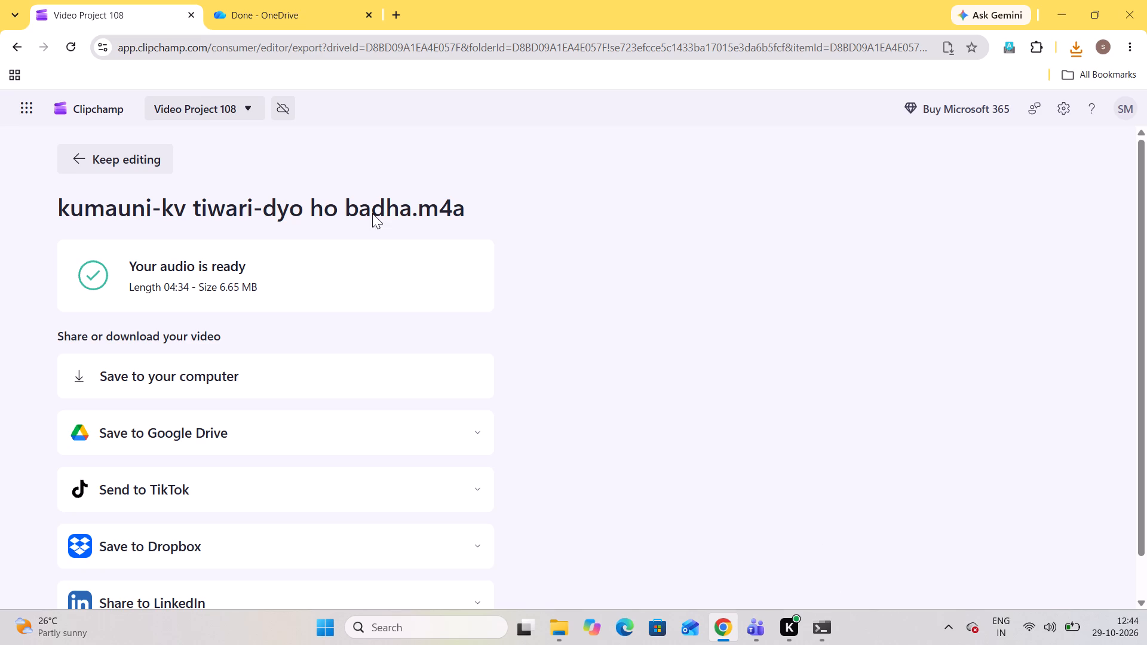
Return to the editor and replace the exported song clip on the timeline with the full akashvani-almora recording.
{"action": "left_click", "coordinate": [130, 157]}
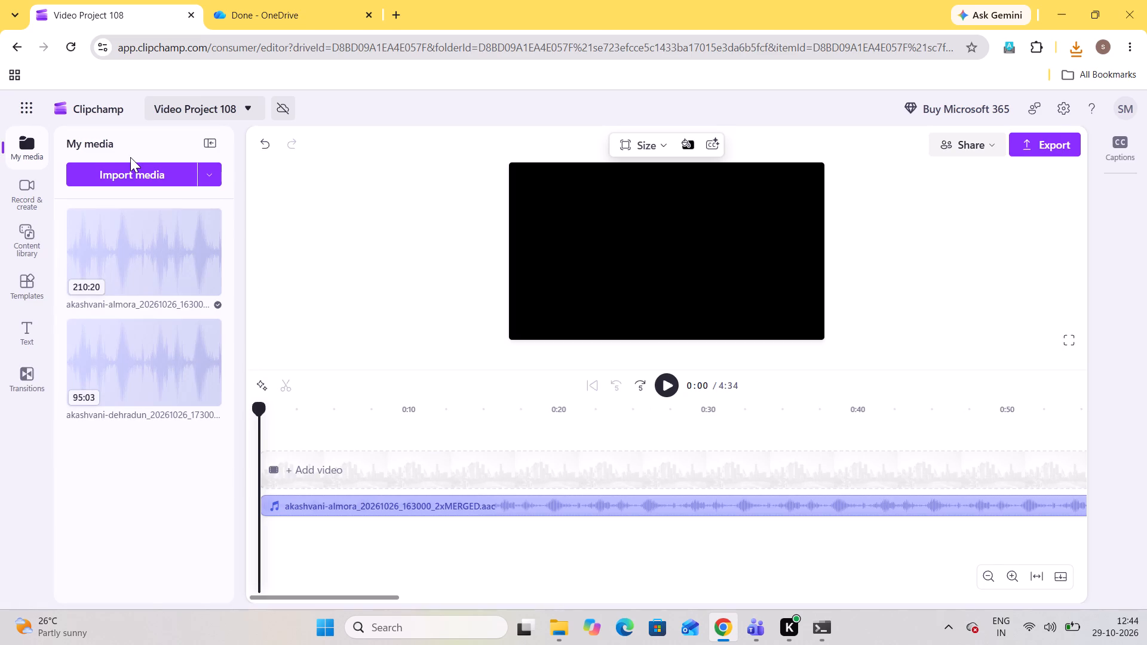
{"action": "left_click", "coordinate": [462, 502]}
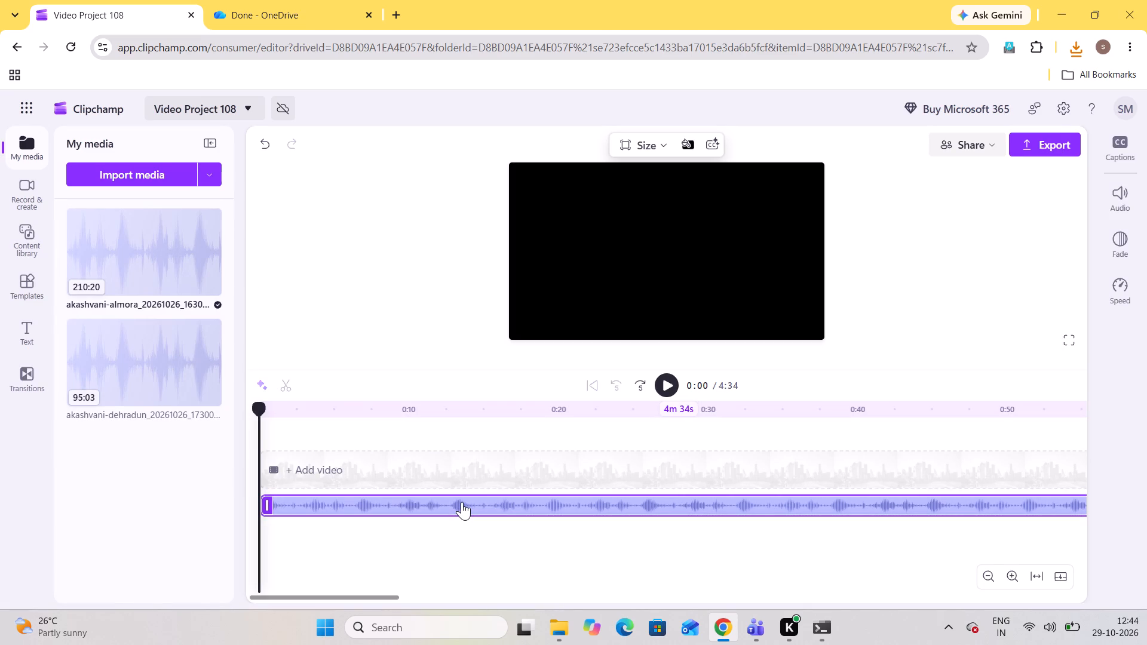
{"action": "key", "text": "Delete"}
{"action": "key", "text": "BackSpace"}
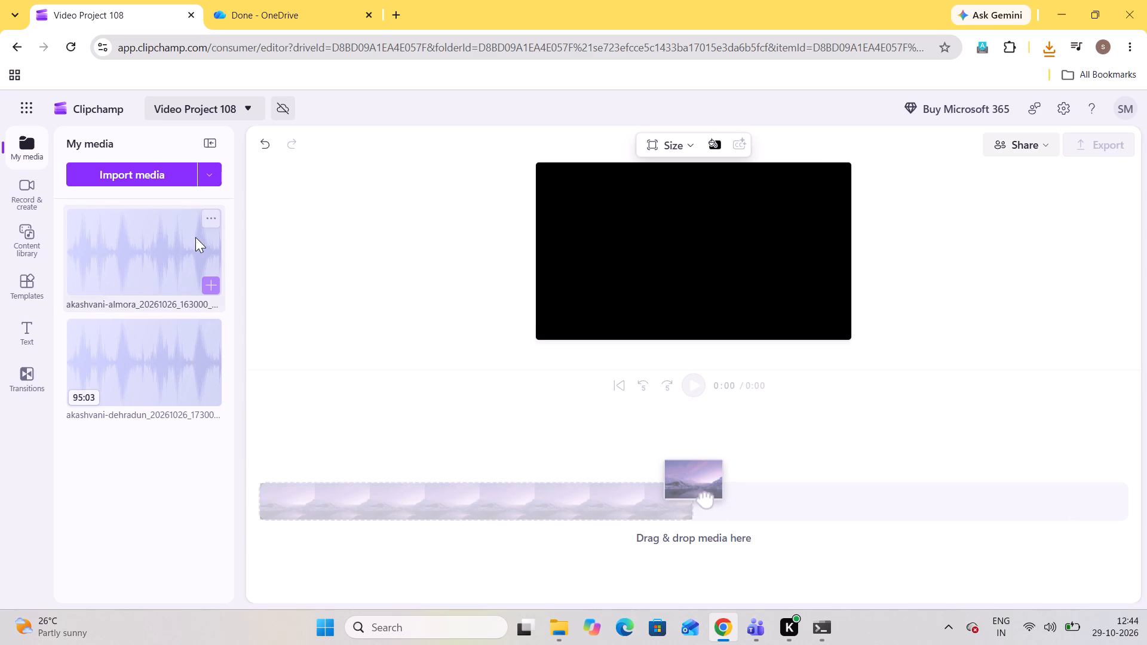
{"action": "left_click_drag", "start_coordinate": [194, 238], "coordinate": [363, 454]}
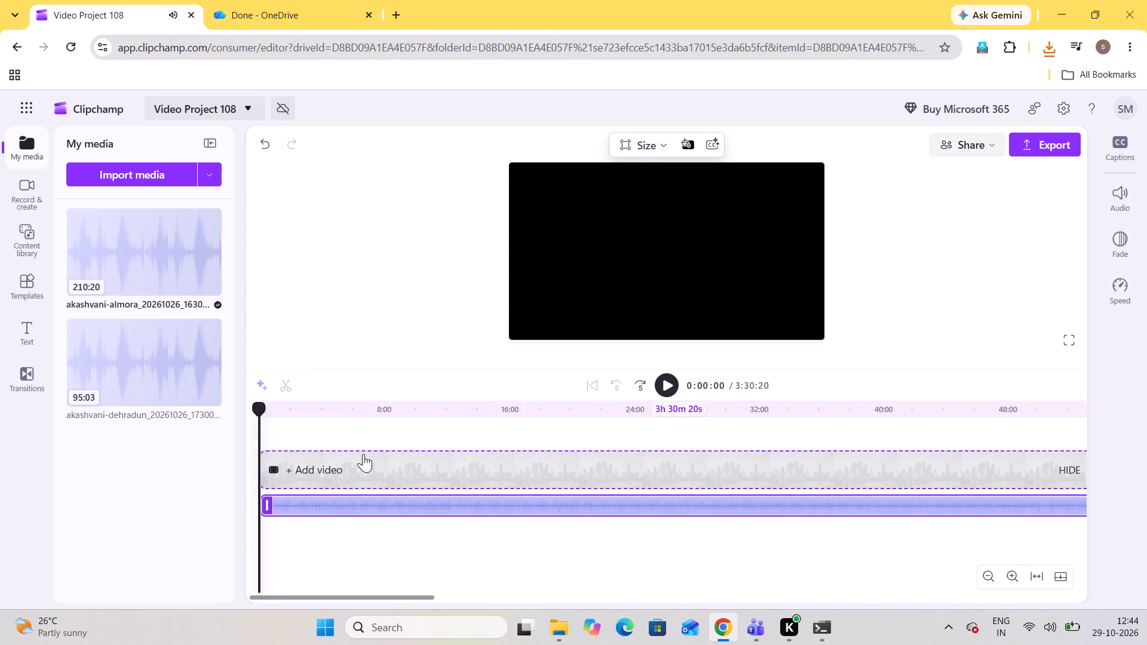
Play and skim through the akashvani-almora recording, past the first hour, to locate the next song to extract.
{"action": "left_click", "coordinate": [667, 385]}
{"action": "key", "text": "Right"}
{"action": "key", "text": "Right"}
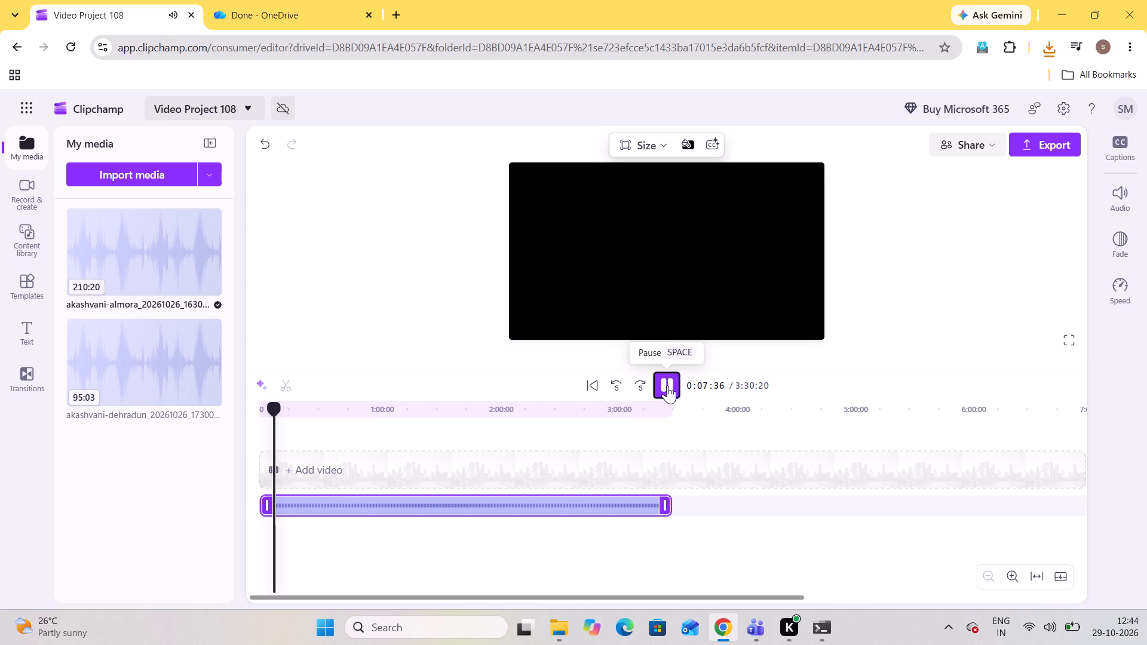
{"action": "key", "text": "Right"}
{"action": "key", "text": "Right"}
{"action": "key", "text": "Right"}
{"action": "key", "text": "Right"}
{"action": "key", "text": "Right"}
{"action": "key", "text": "Right"}
{"action": "key", "text": "Right"}
{"action": "key", "text": "Right"}
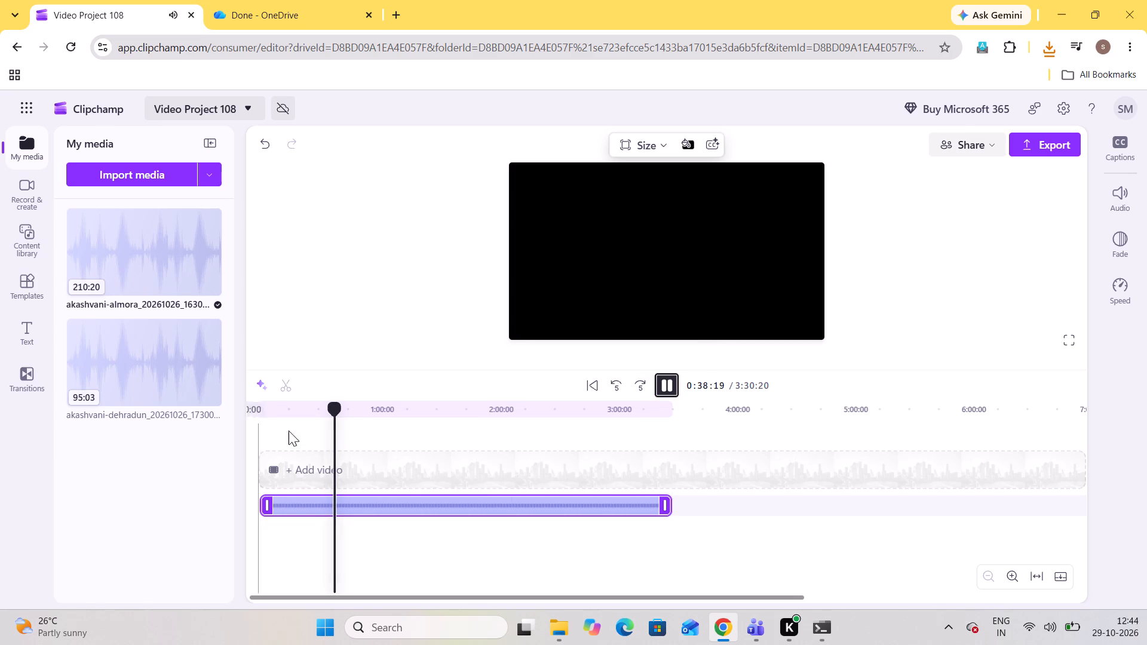
{"action": "left_click", "coordinate": [348, 415]}
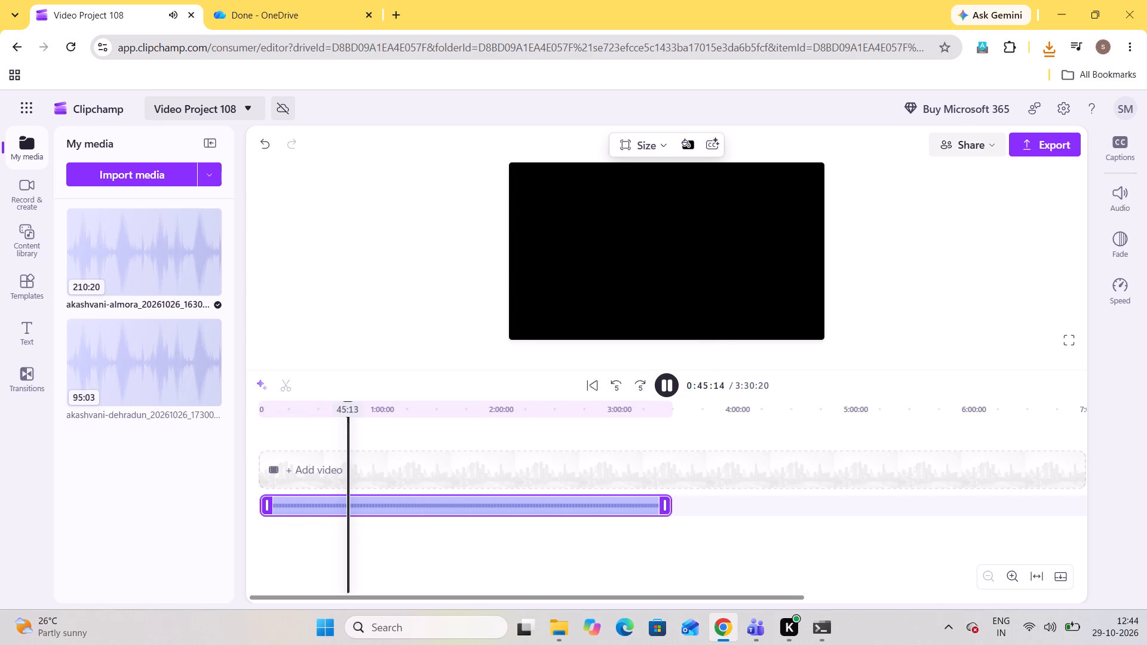
{"action": "left_click", "coordinate": [351, 414]}
{"action": "left_click", "coordinate": [355, 414]}
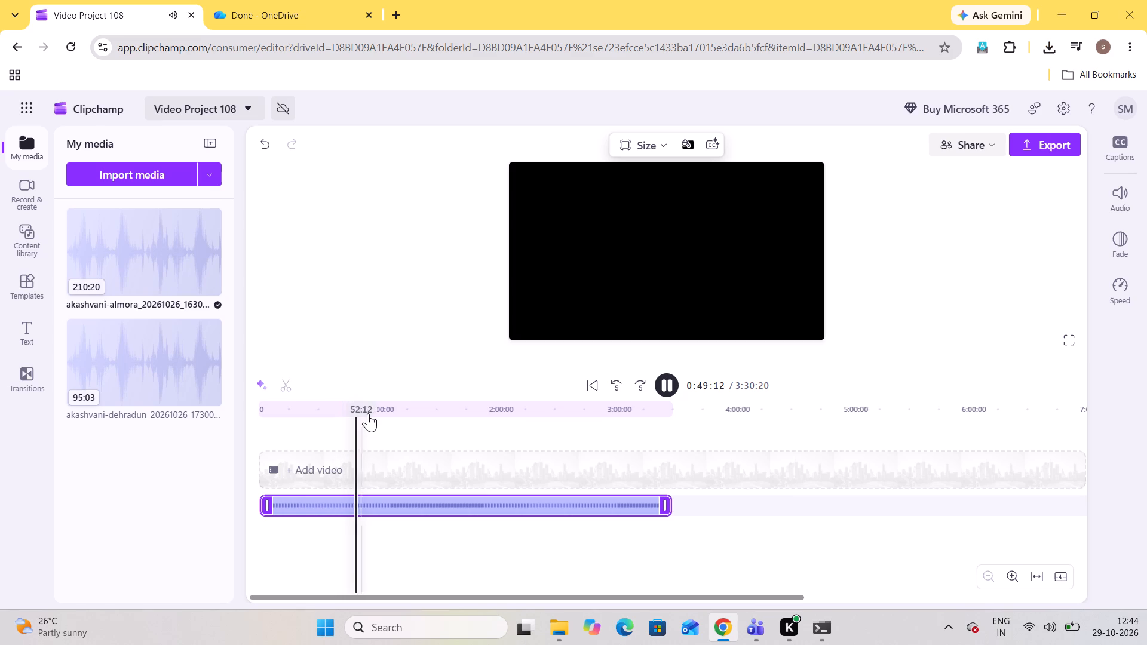
{"action": "left_click", "coordinate": [368, 413]}
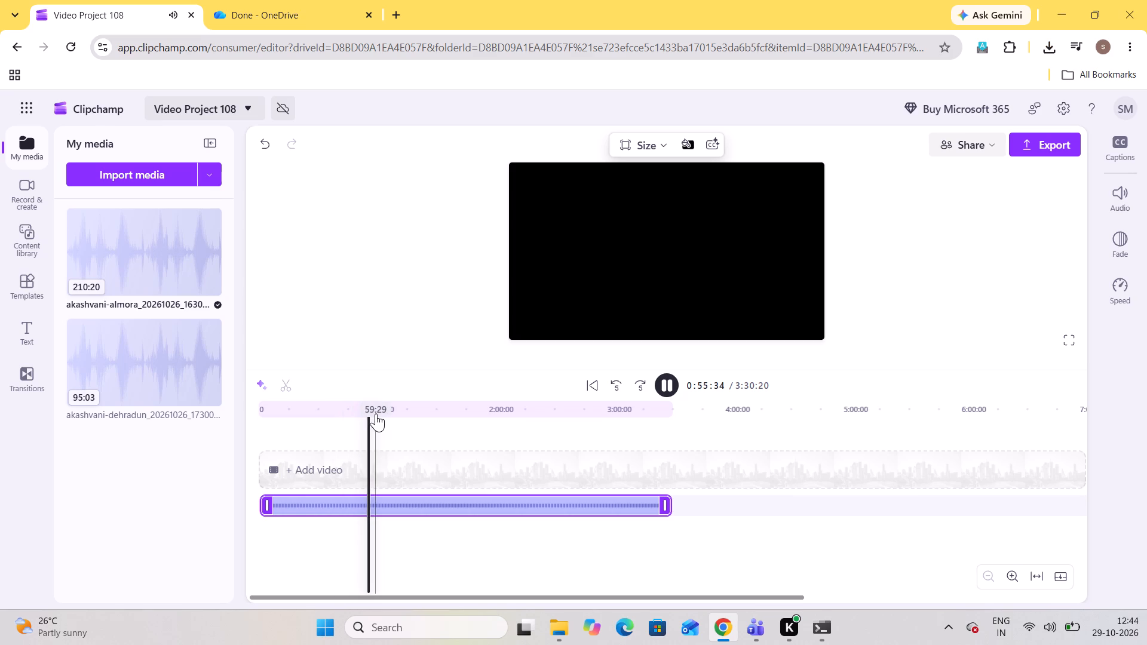
{"action": "left_click", "coordinate": [376, 413]}
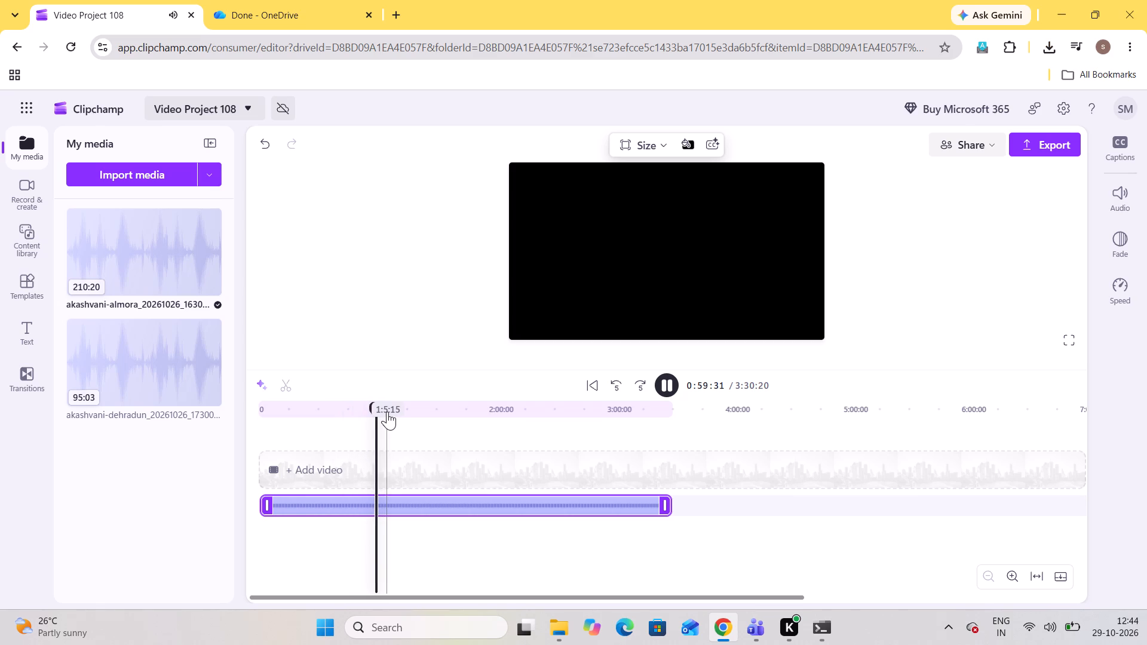
{"action": "key", "text": "Right"}
{"action": "key", "text": "Right"}
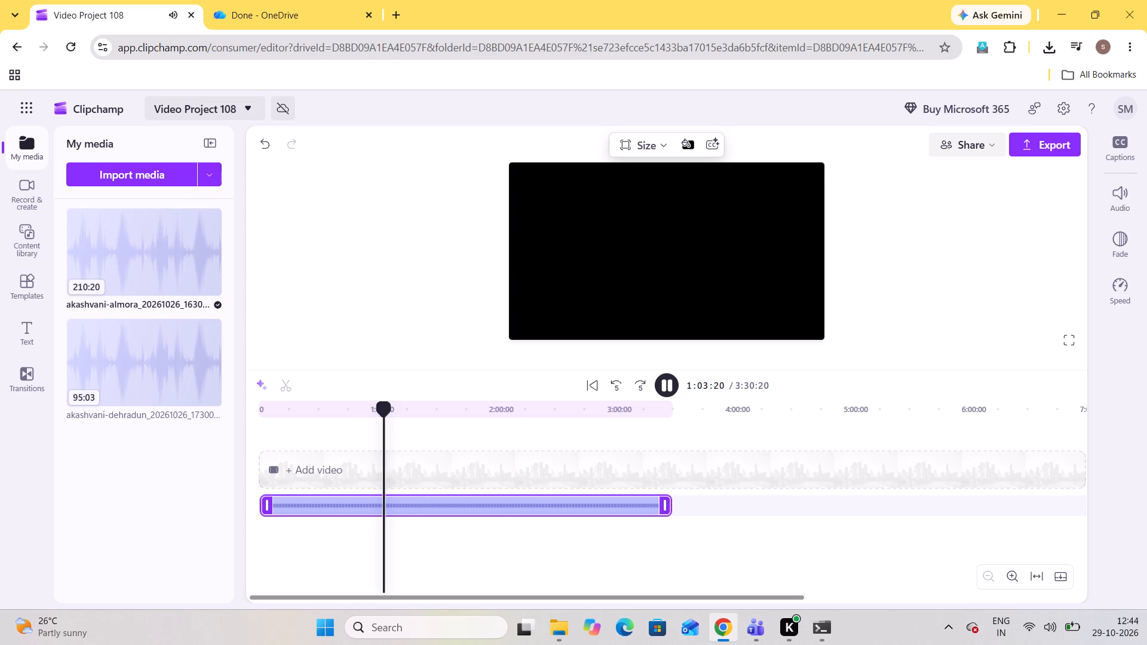
{"action": "key", "text": "Right"}
{"action": "key", "text": "Right"}
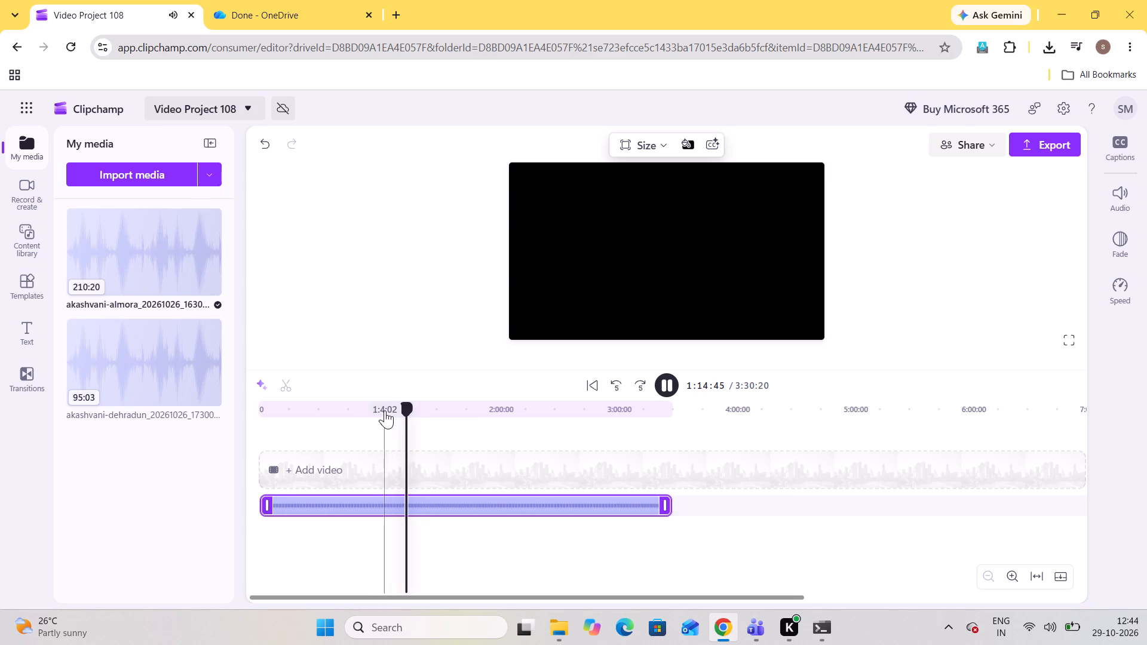
{"action": "key", "text": "Right"}
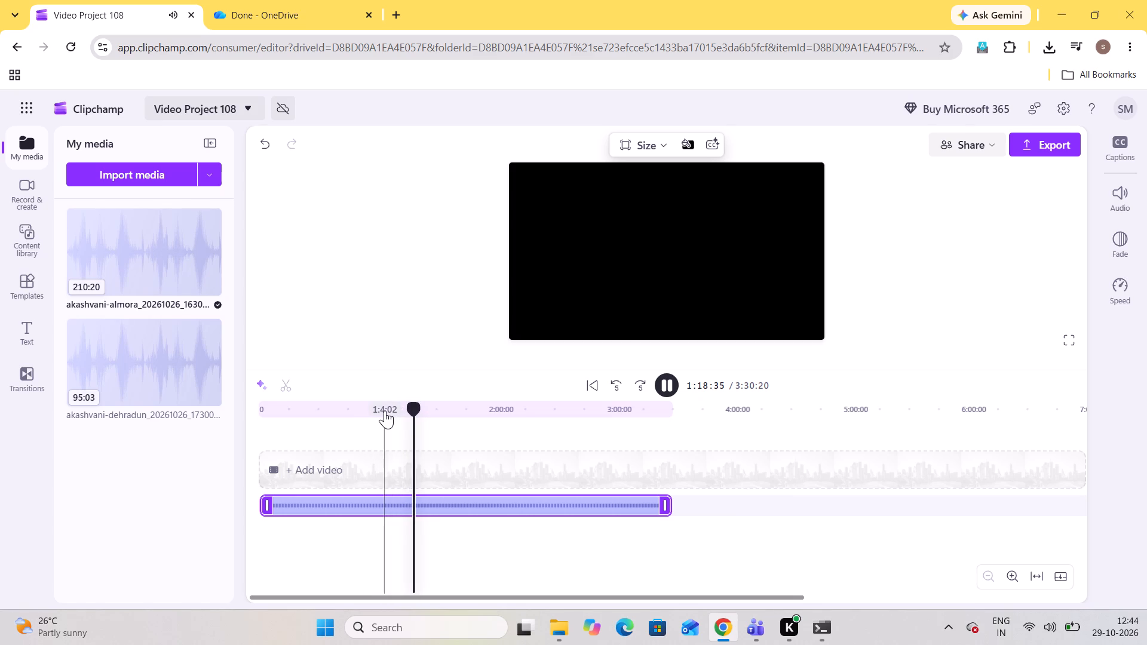
{"action": "key", "text": "Right"}
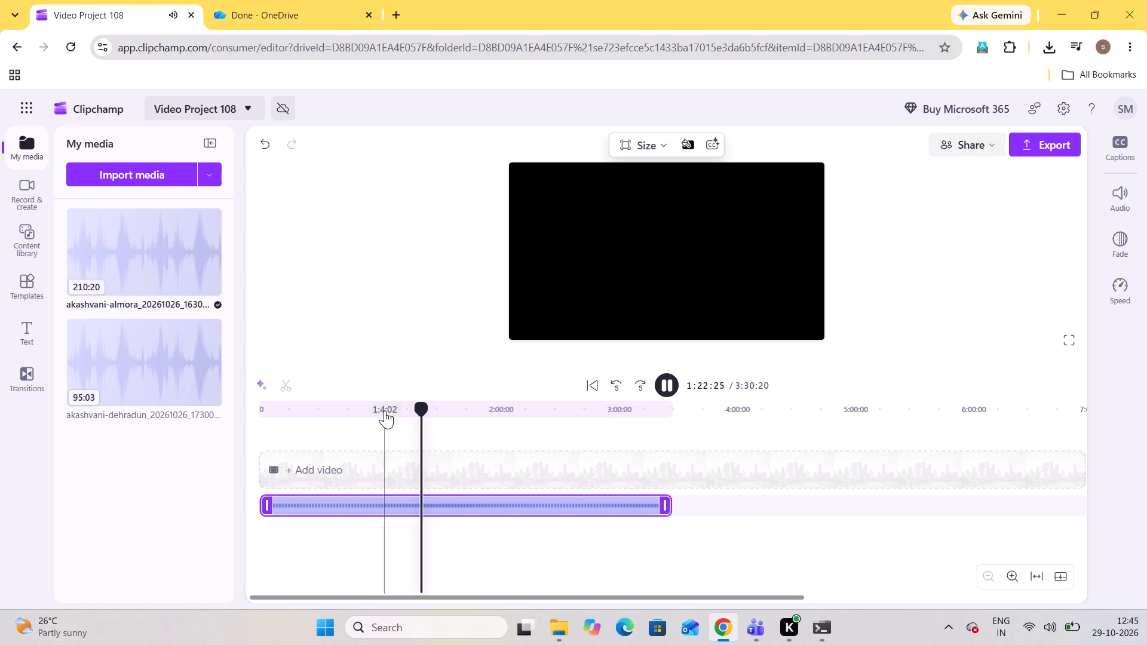
{"action": "key", "text": "Left"}
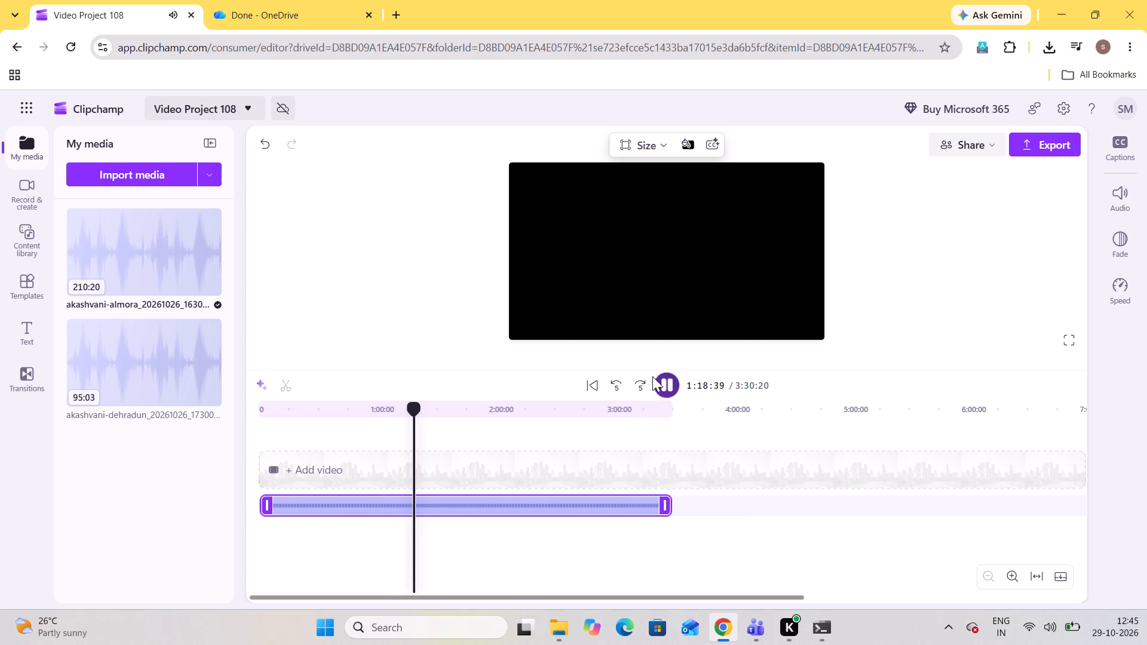
Advance in 5-second jumps to the song's start and split the akashvani-almora recording at 1:20:10.
{"action": "double_click", "coordinate": [637, 382]}
{"action": "double_click", "coordinate": [637, 382]}
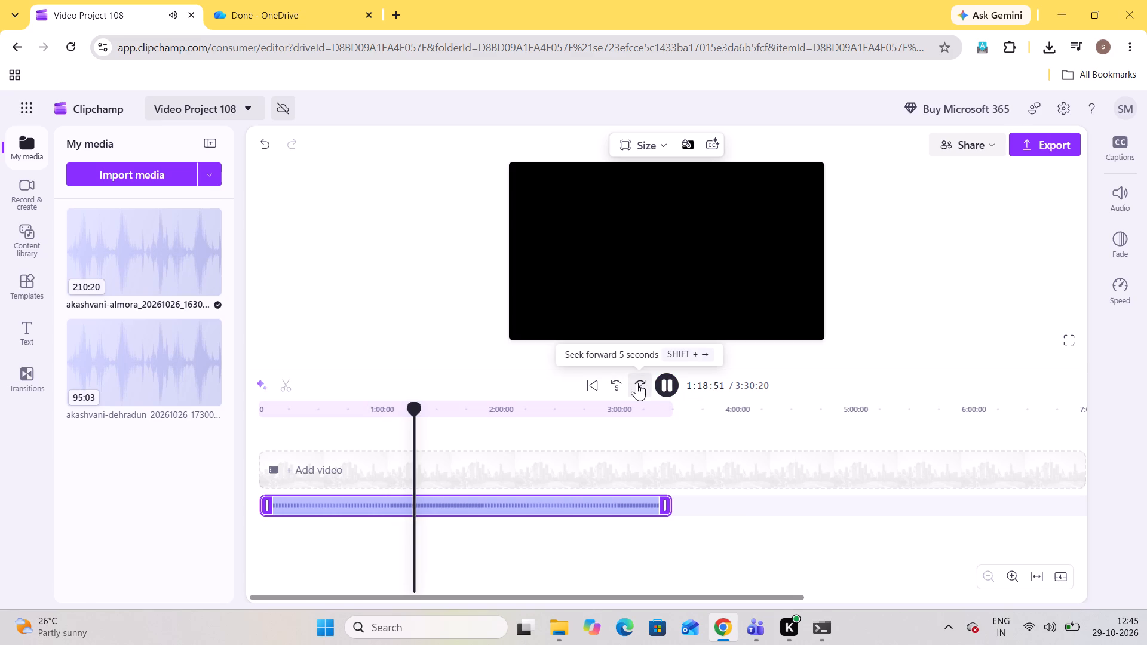
{"action": "double_click", "coordinate": [637, 382]}
{"action": "double_click", "coordinate": [637, 382]}
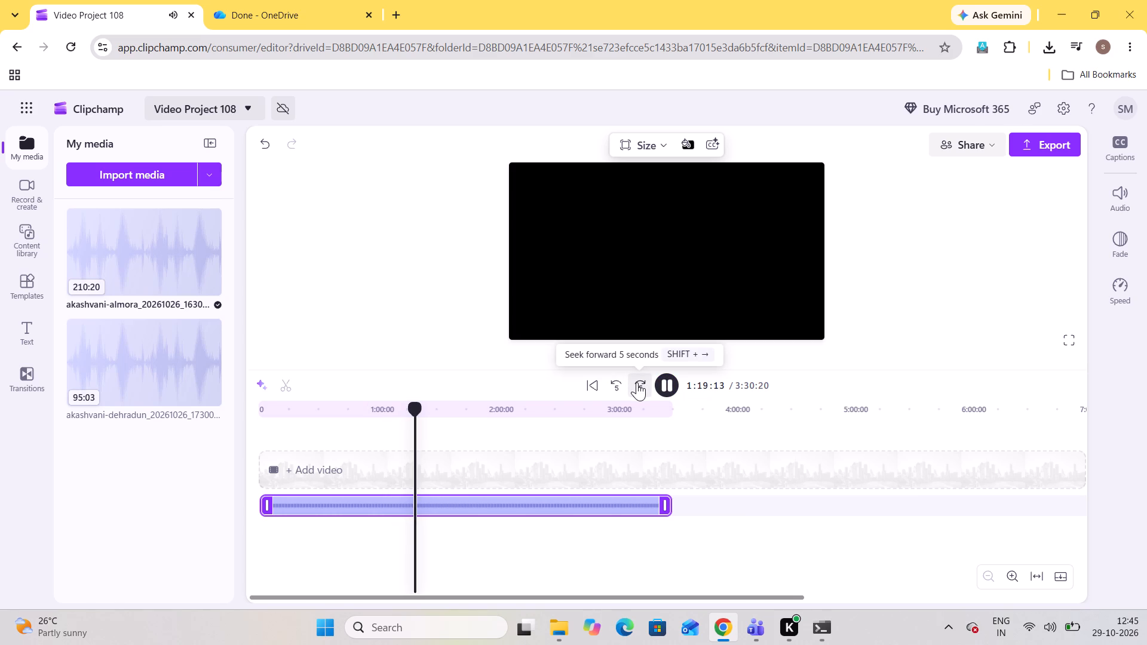
{"action": "double_click", "coordinate": [637, 382]}
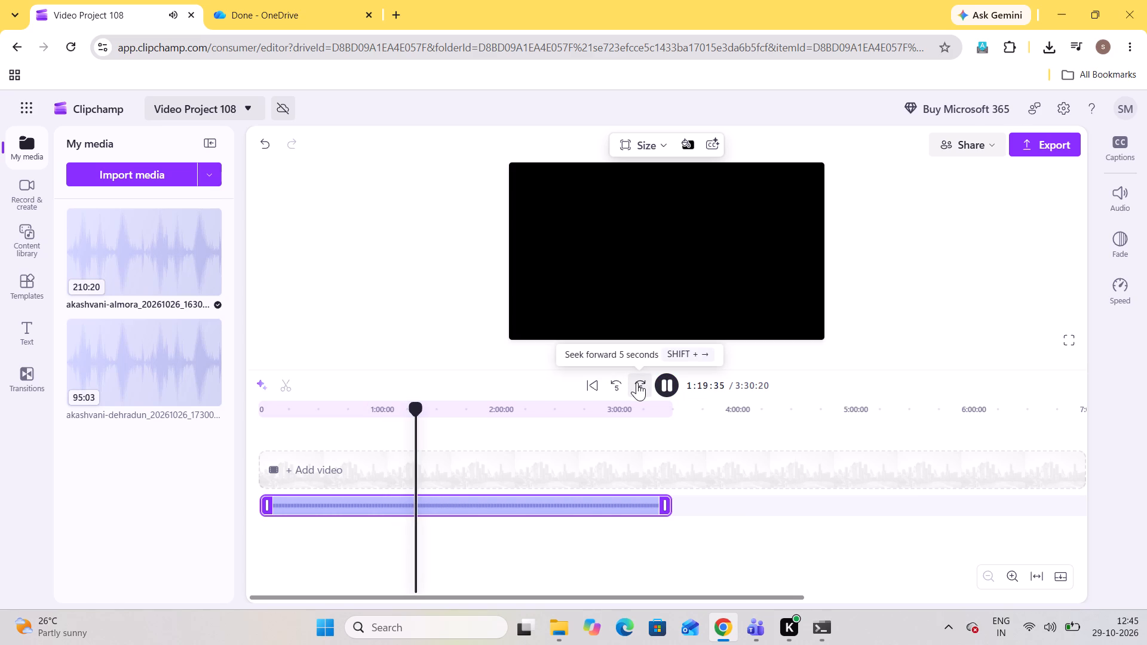
{"action": "double_click", "coordinate": [637, 382]}
{"action": "double_click", "coordinate": [637, 382]}
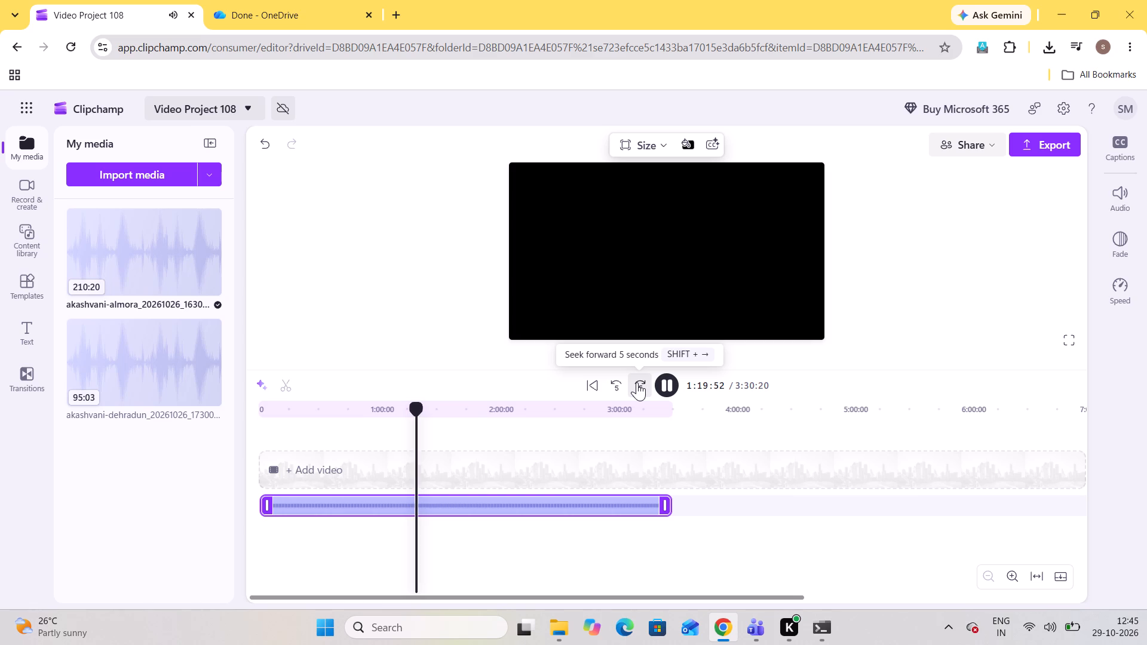
{"action": "double_click", "coordinate": [637, 382]}
{"action": "double_click", "coordinate": [618, 386]}
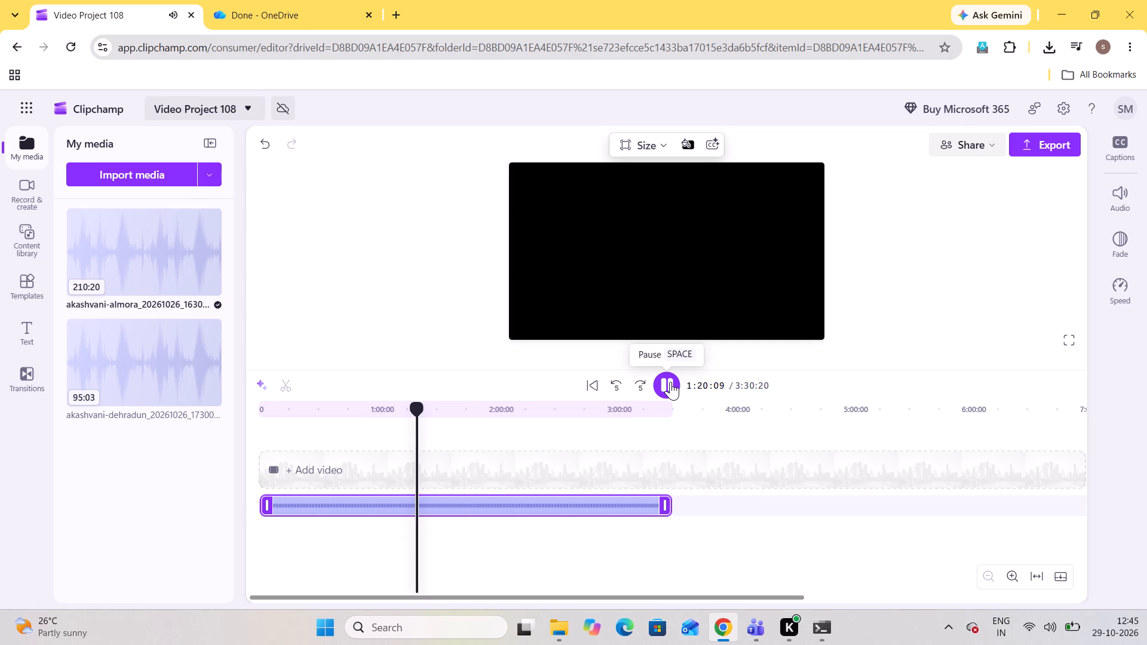
{"action": "left_click", "coordinate": [670, 382]}
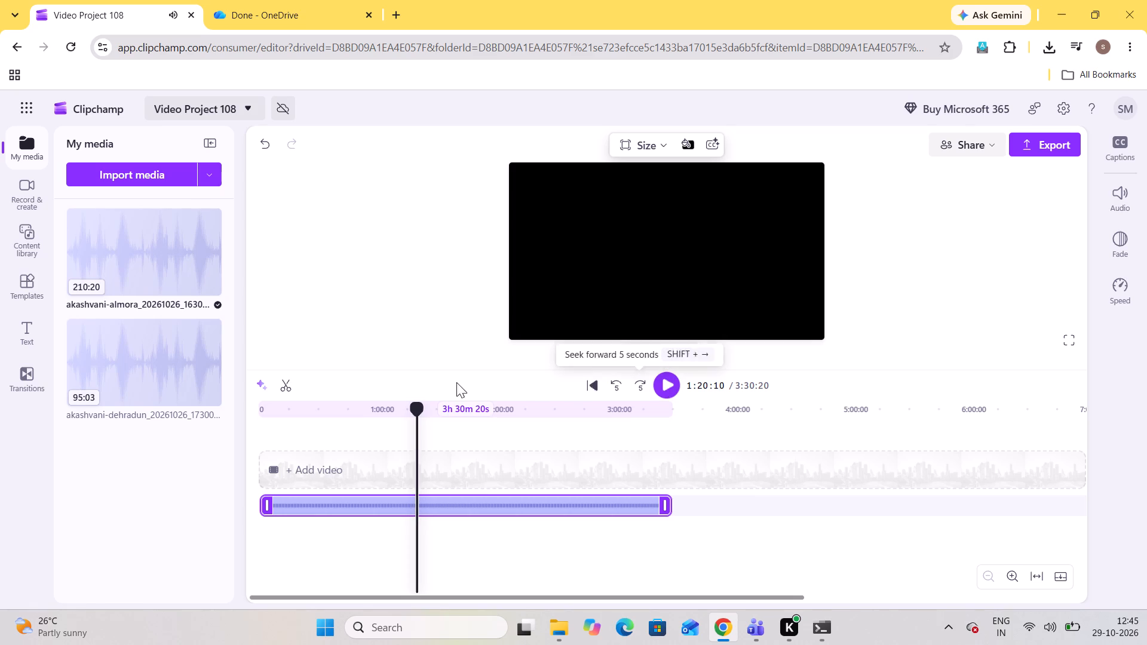
{"action": "left_click", "coordinate": [288, 386]}
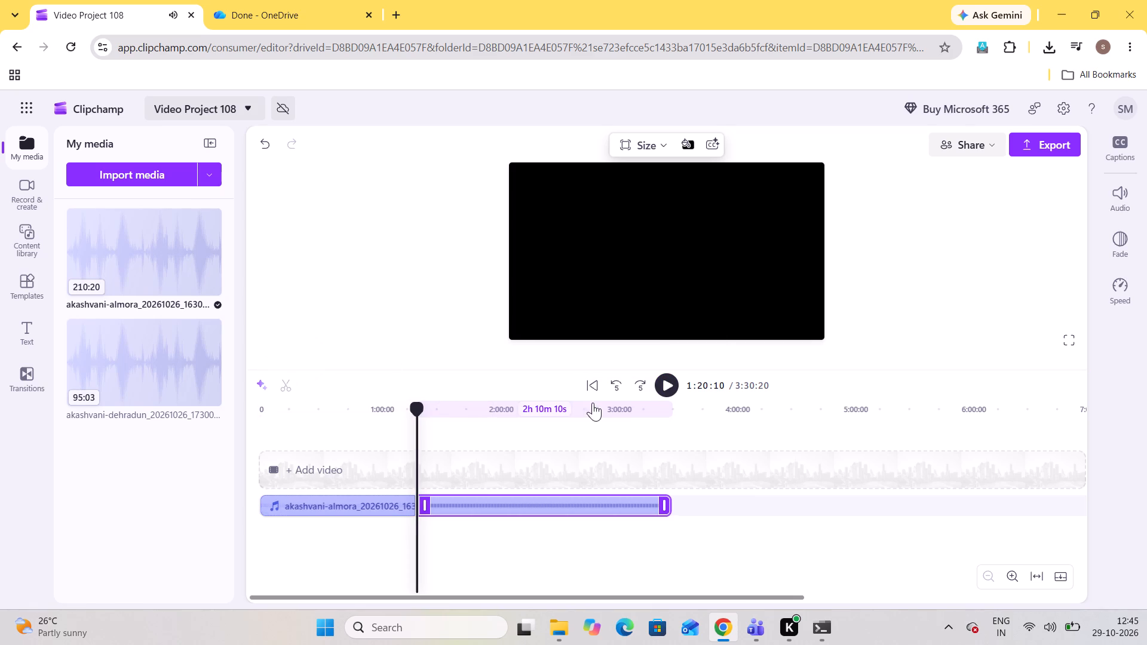
Play from the split and change the export file name to "kumauni-diwan kanwal rekha bisht-", then leave the export dialog.
{"action": "left_click", "coordinate": [668, 383]}
{"action": "left_click", "coordinate": [1054, 149]}
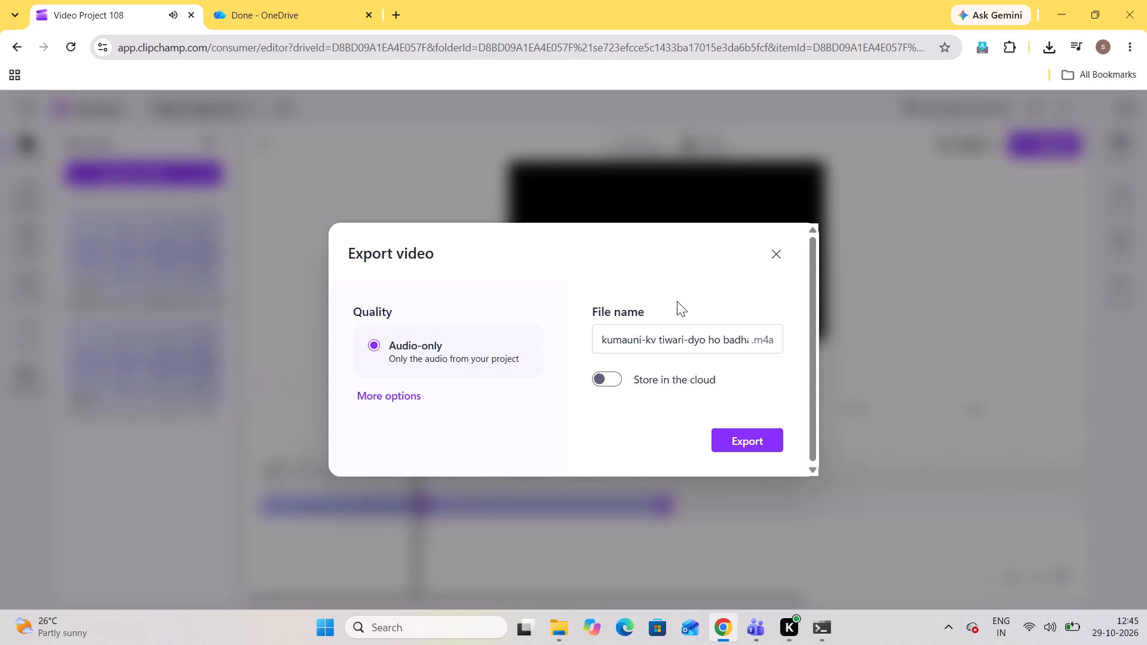
{"action": "left_click_drag", "start_coordinate": [646, 339], "coordinate": [930, 342]}
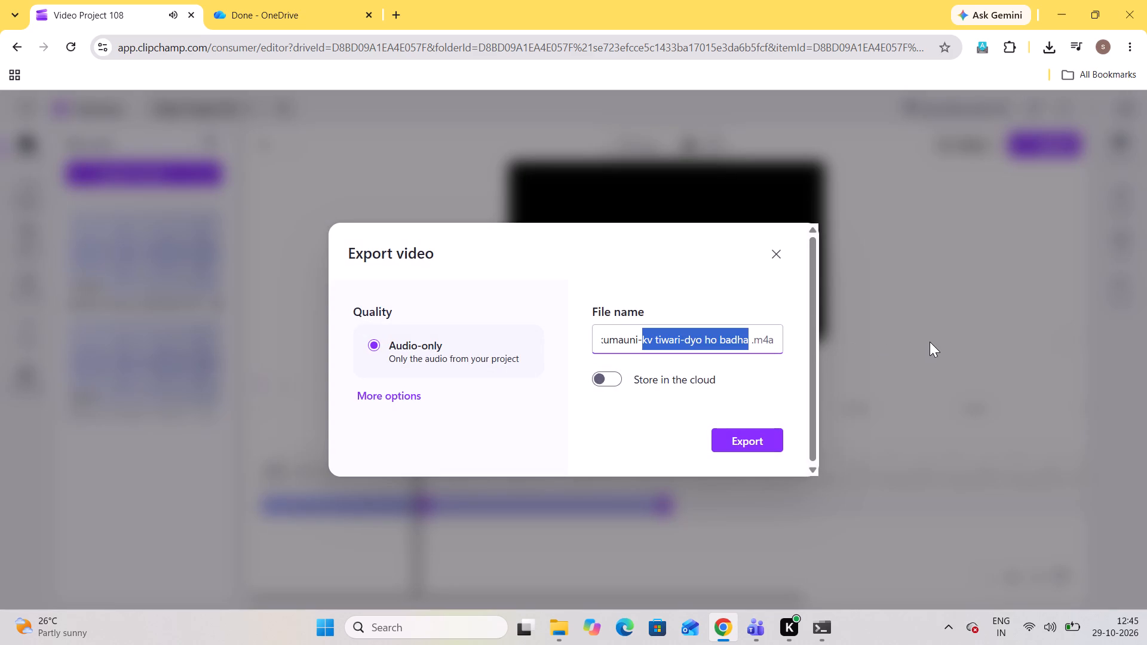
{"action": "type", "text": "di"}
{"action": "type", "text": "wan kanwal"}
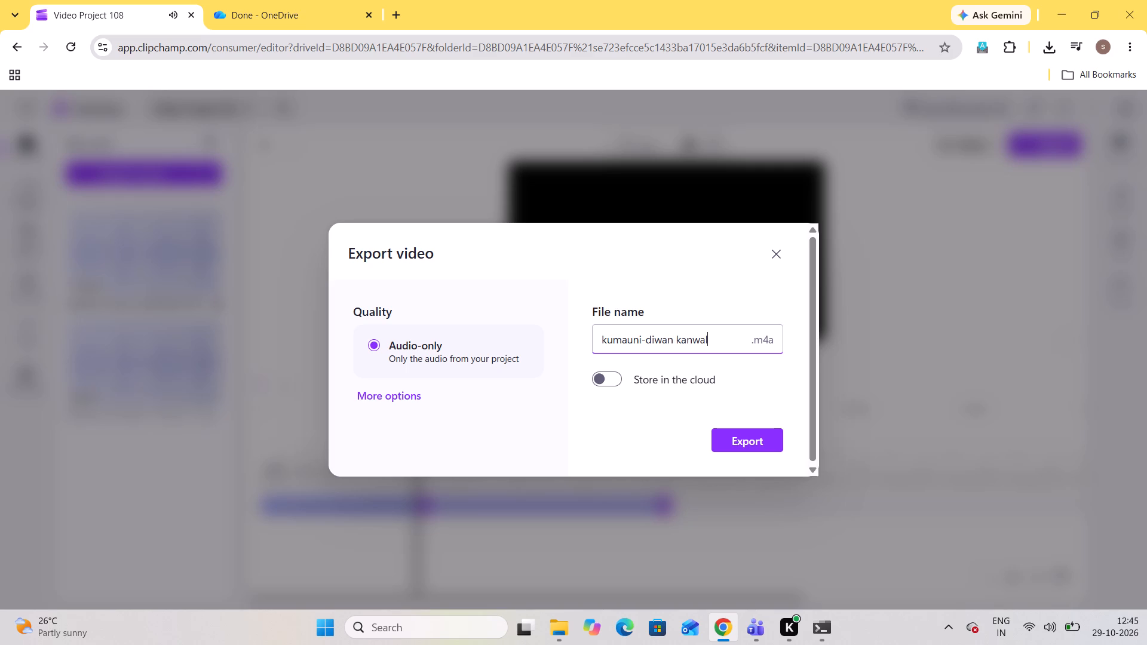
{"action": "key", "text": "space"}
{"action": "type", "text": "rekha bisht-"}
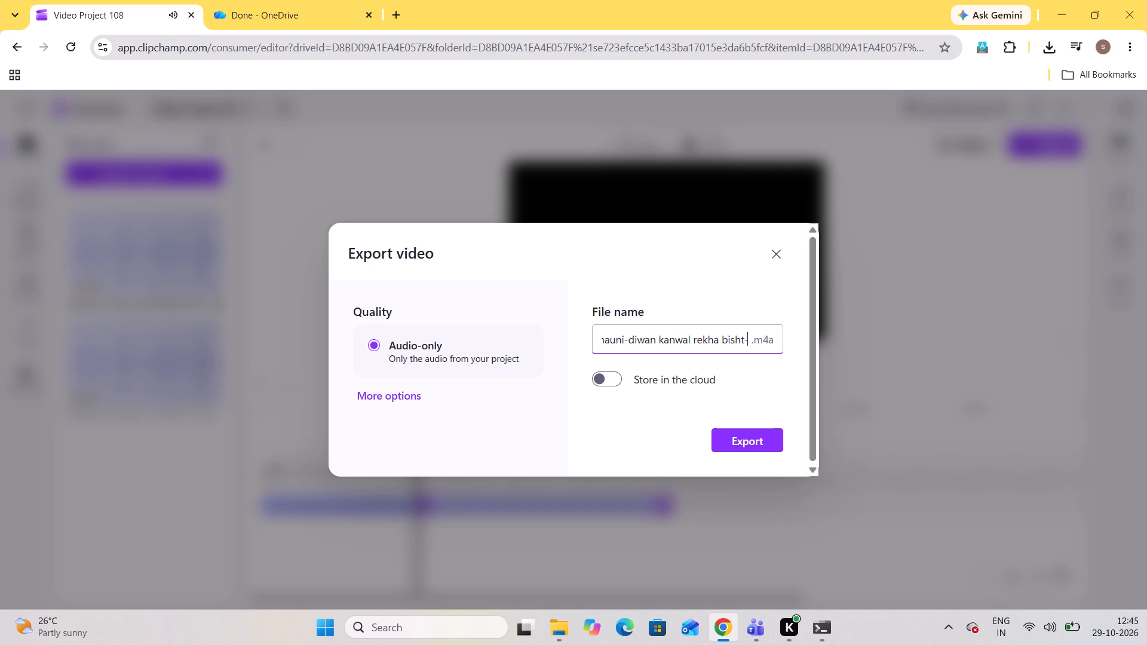
{"action": "left_click", "coordinate": [722, 179]}
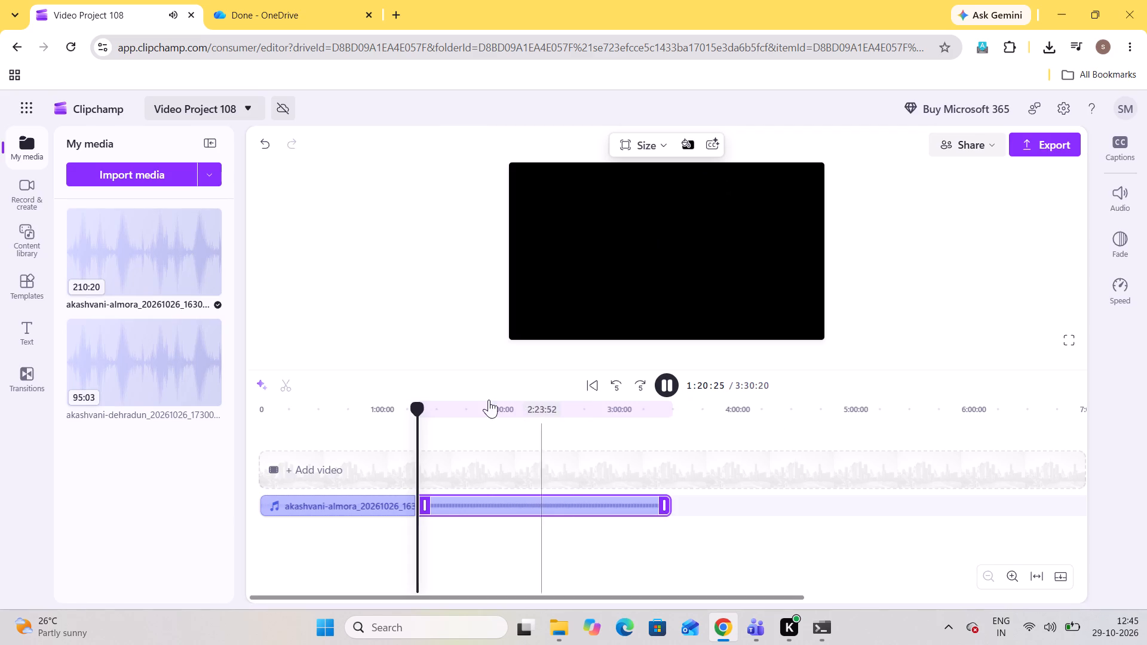
Reopen the export settings and append the song title "ki likhu apna dil ka hal" to the end of the file name.
{"action": "left_click", "coordinate": [1023, 148]}
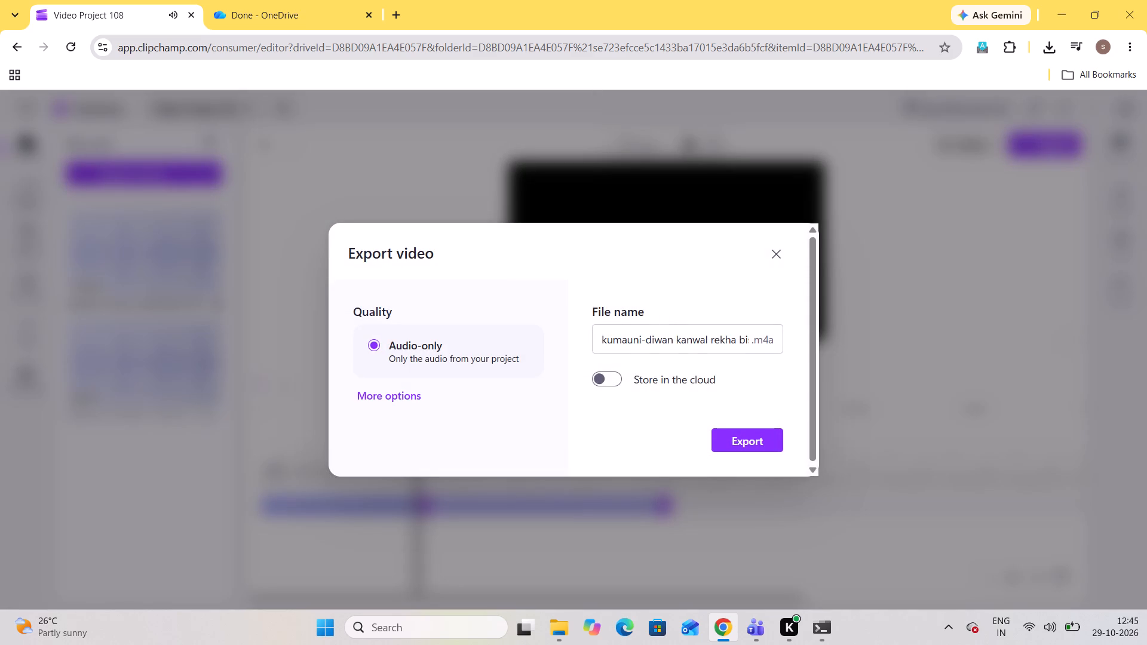
{"action": "left_click", "coordinate": [744, 339]}
{"action": "scroll", "coordinate": [744, 339], "scroll_direction": "left", "scroll_amount": 9}
{"action": "key", "text": "Right"}
{"action": "key", "text": "Right"}
{"action": "key", "text": "Right"}
{"action": "key", "text": "Right"}
{"action": "key", "text": "Right"}
{"action": "key", "text": "Right"}
{"action": "key", "text": "Right"}
{"action": "key", "text": "Right"}
{"action": "key", "text": "Right"}
{"action": "key", "text": "Right"}
{"action": "key", "text": "Right"}
{"action": "key", "text": "Right"}
{"action": "key", "text": "Right"}
{"action": "key", "text": "Right"}
{"action": "key", "text": "Right"}
{"action": "key", "text": "Right"}
{"action": "key", "text": "Right"}
{"action": "key", "text": "Right"}
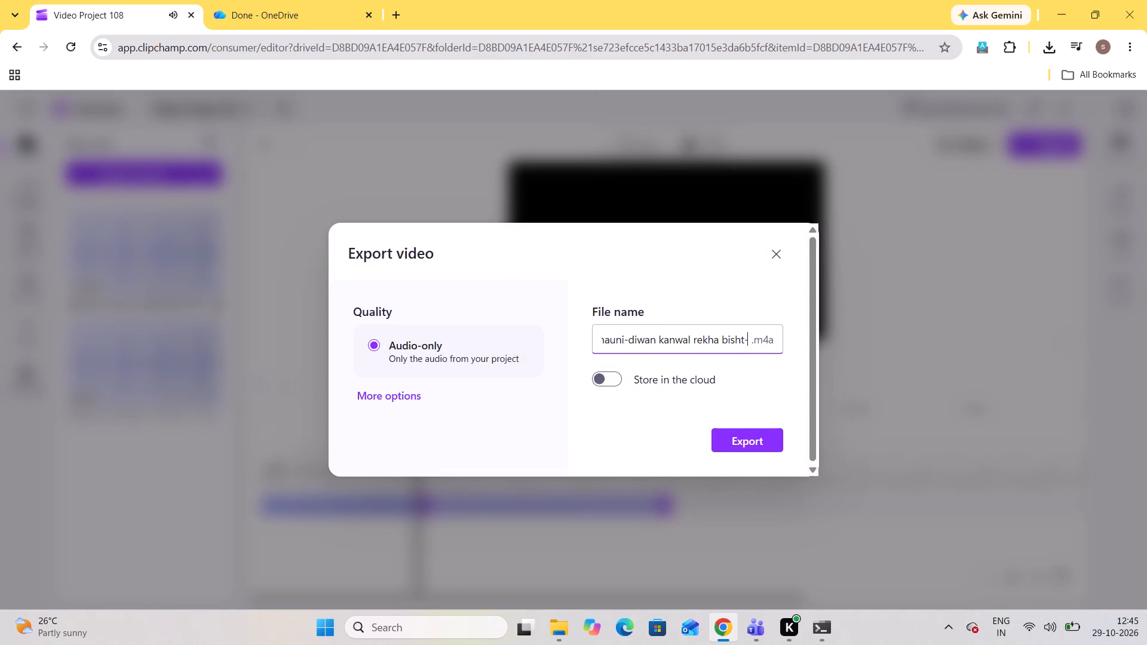
{"action": "type", "text": "ki likhu apna dil ka hal"}
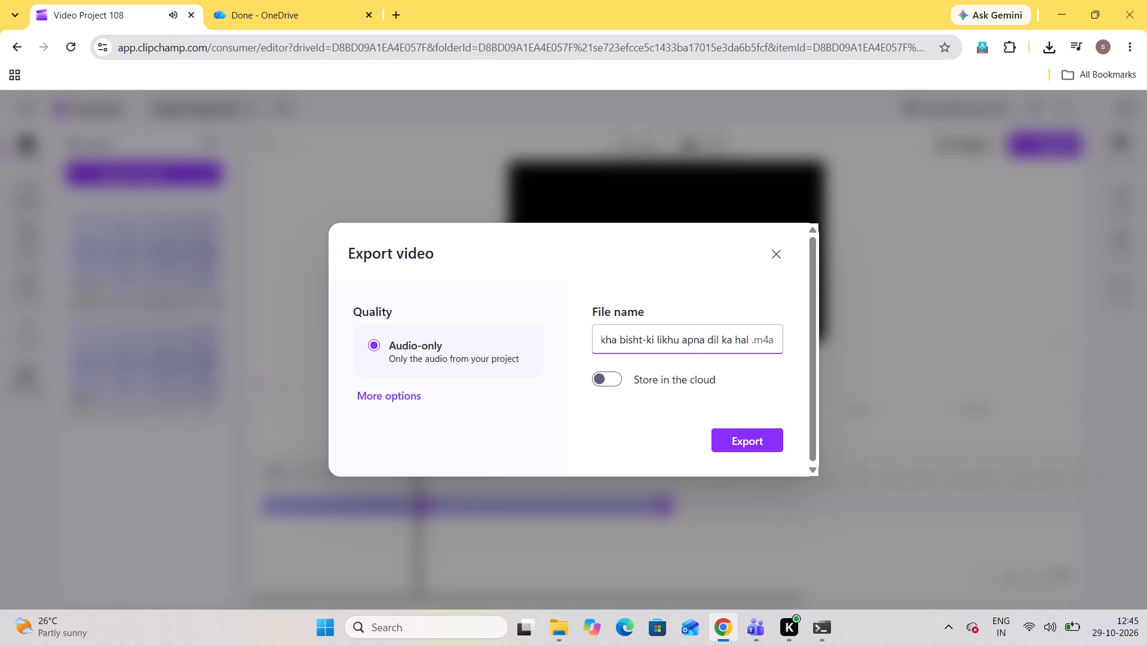
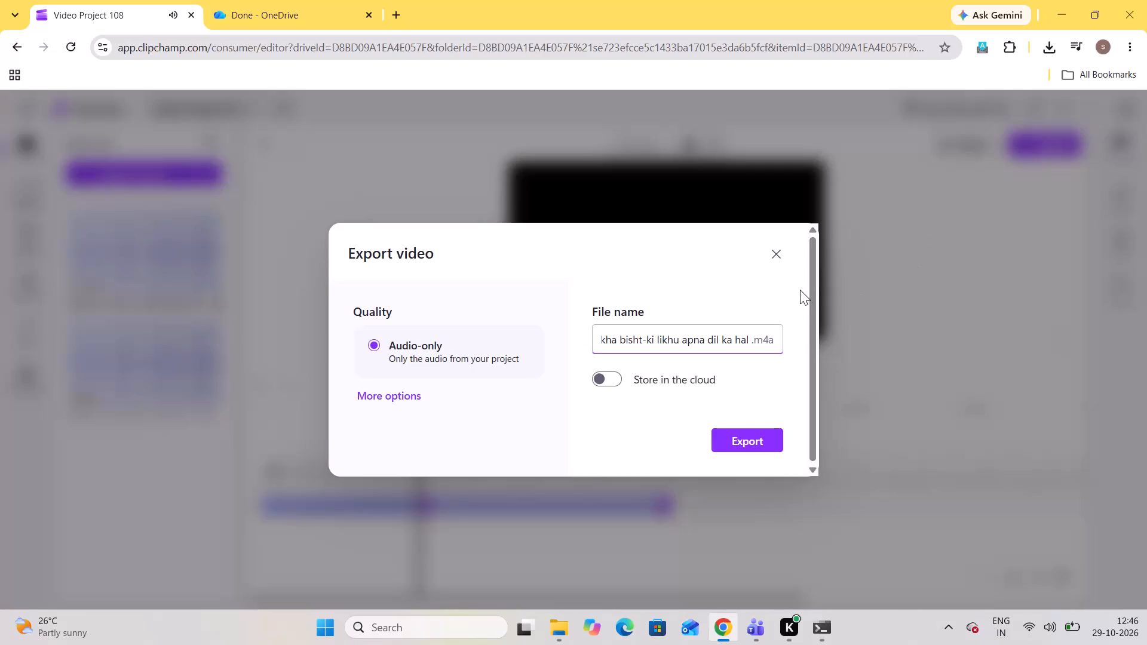
Leave the export settings and skim the akashvani-almora recording between about 1:24 and 1:26 to locate the song's end.
{"action": "left_click", "coordinate": [741, 192]}
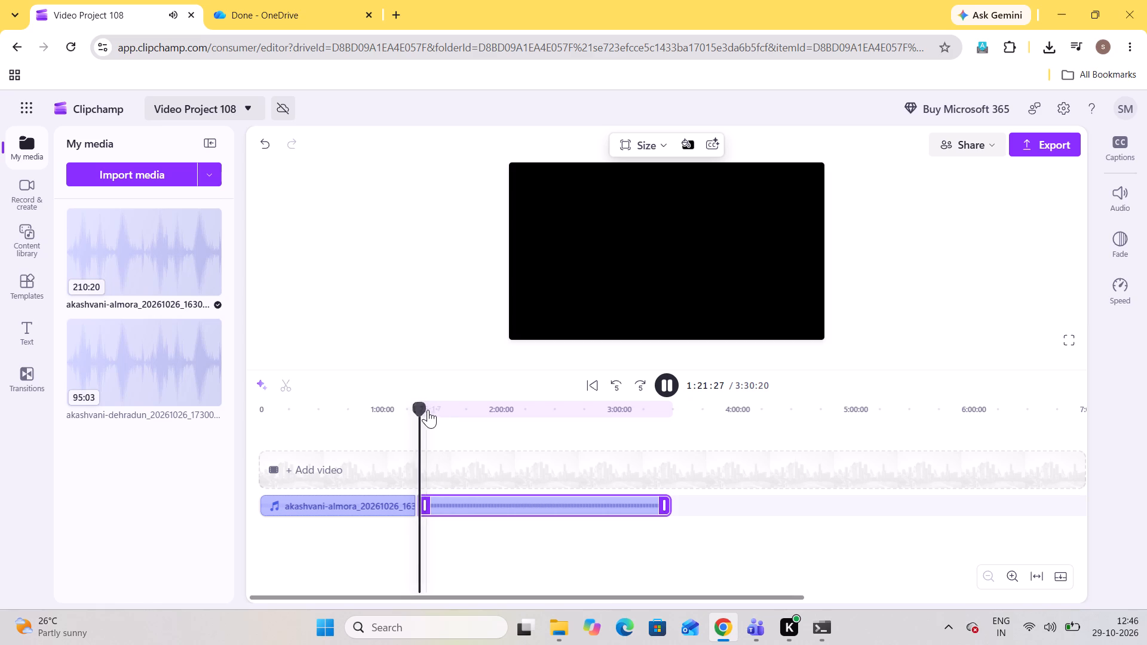
{"action": "left_click", "coordinate": [428, 410]}
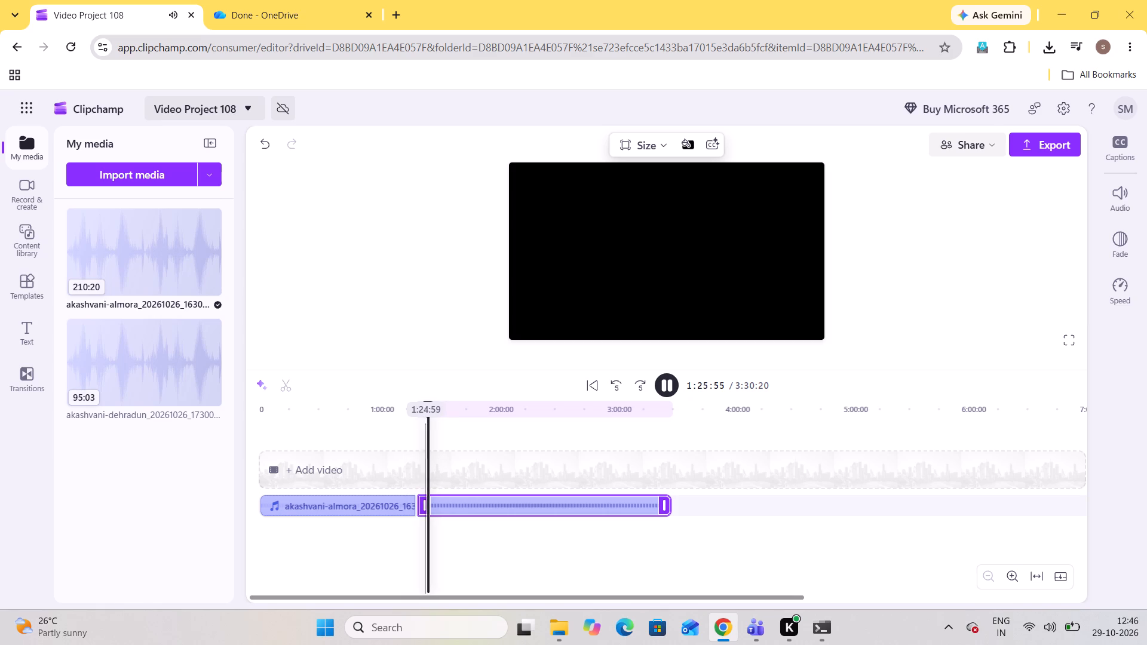
{"action": "left_click", "coordinate": [425, 410]}
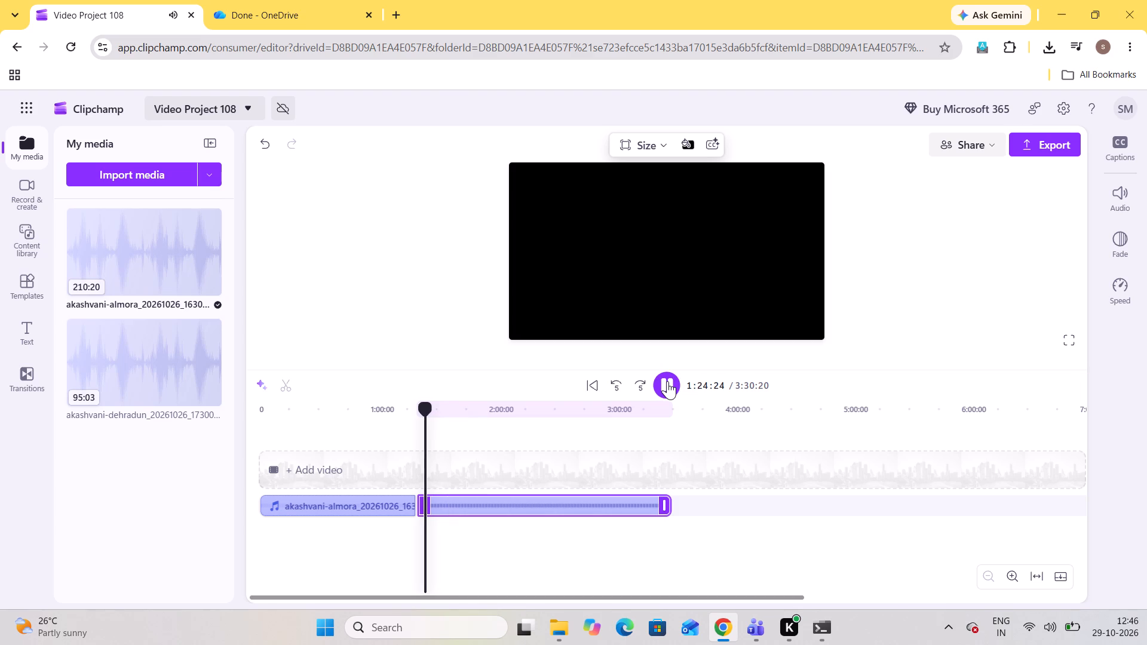
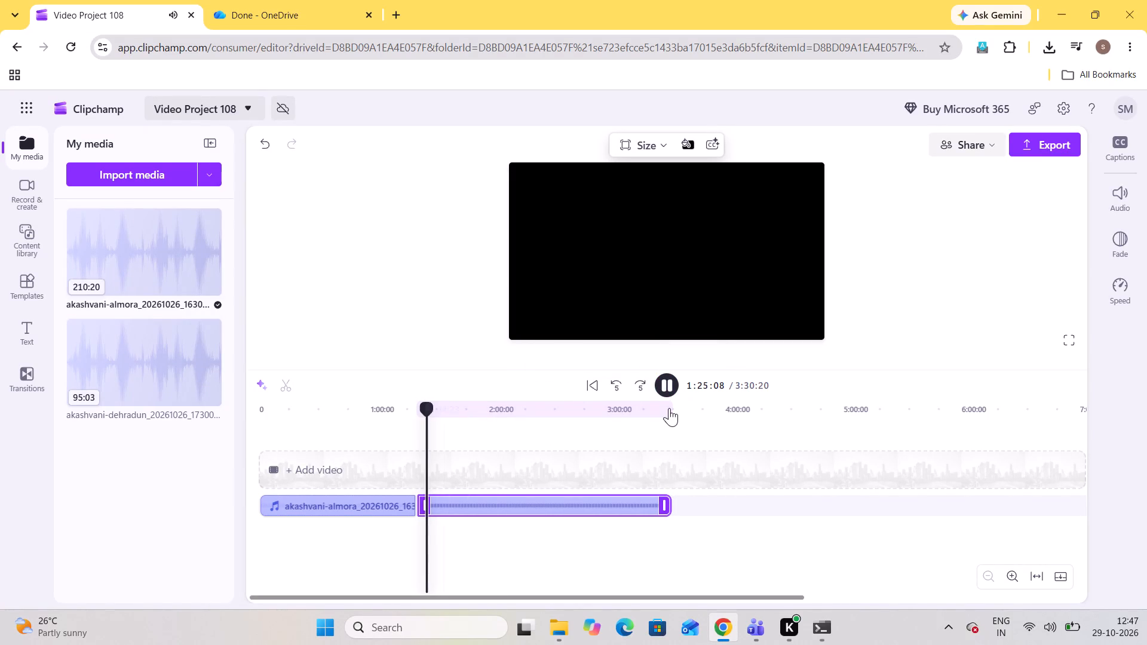
Find the song's end in the akashvani-almora recording and split the clip at 1:25:41.
{"action": "left_click", "coordinate": [636, 389]}
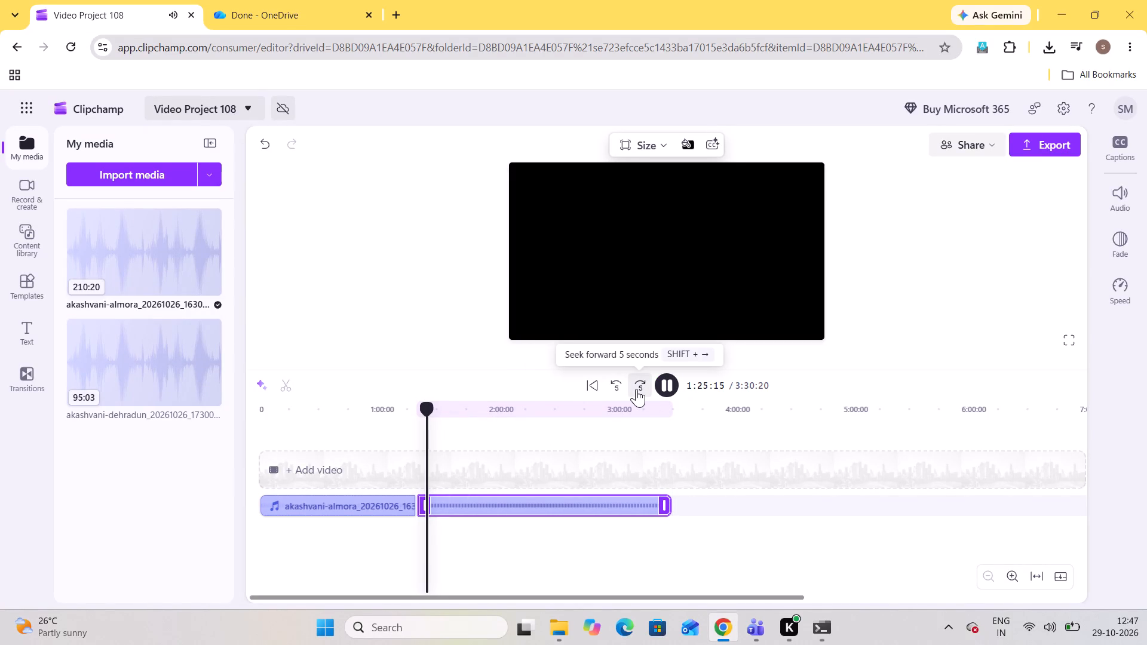
{"action": "left_click", "coordinate": [636, 389]}
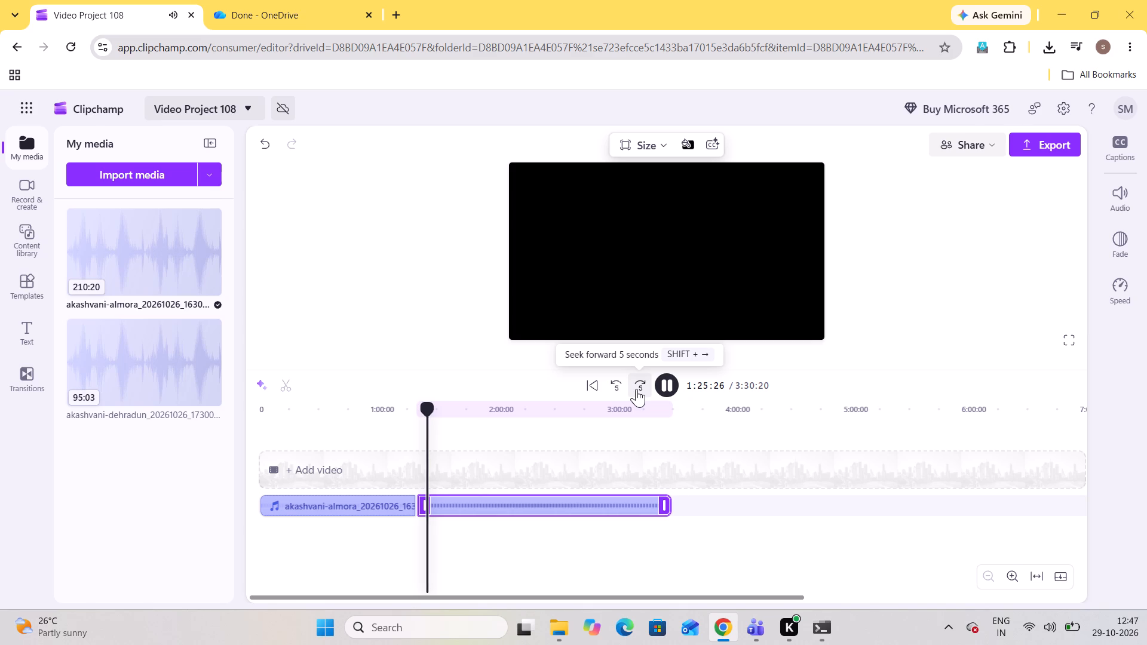
{"action": "left_click", "coordinate": [636, 389]}
{"action": "left_click", "coordinate": [670, 383]}
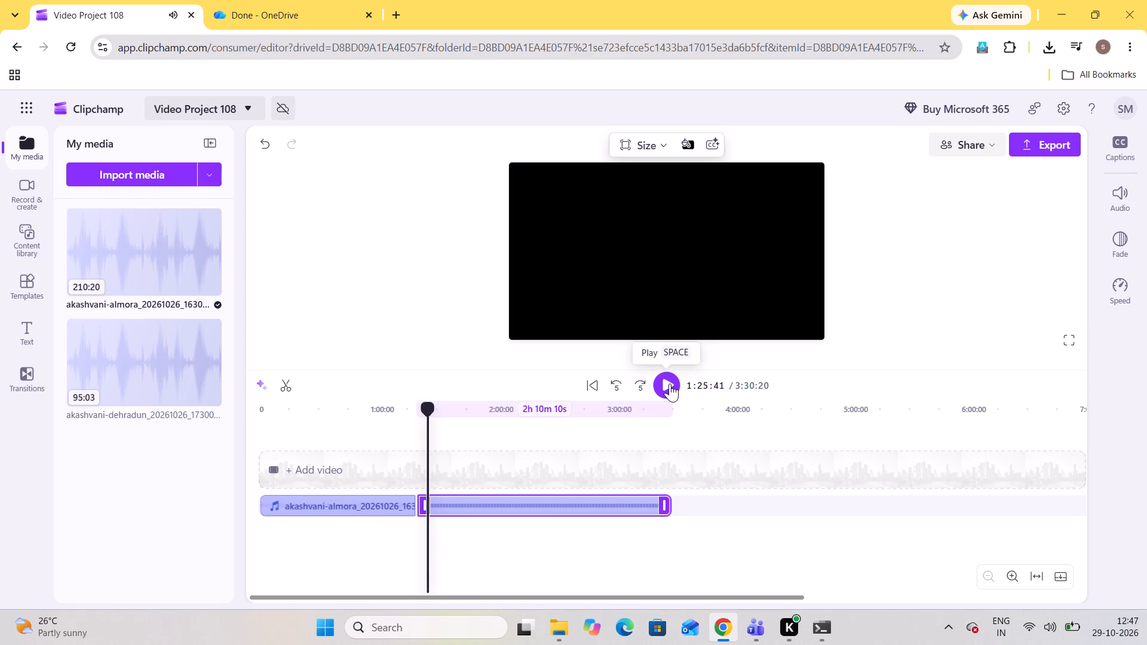
{"action": "left_click", "coordinate": [293, 388]}
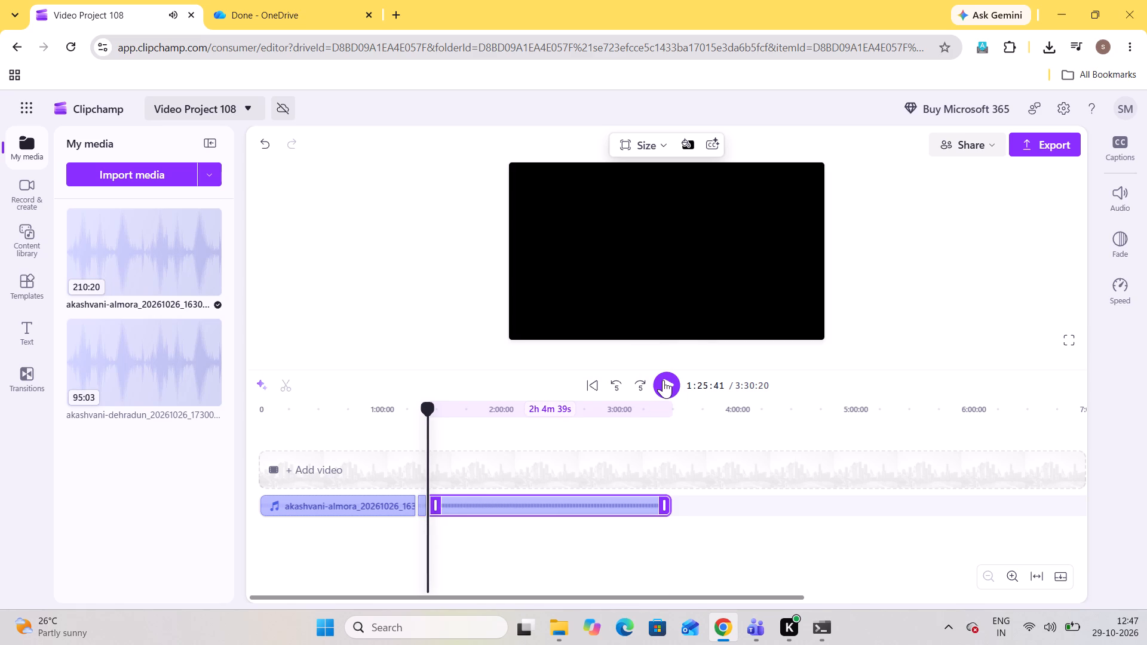
Delete the recording sections after and before the song, and close the gap so the song starts at zero.
{"action": "left_click", "coordinate": [663, 380]}
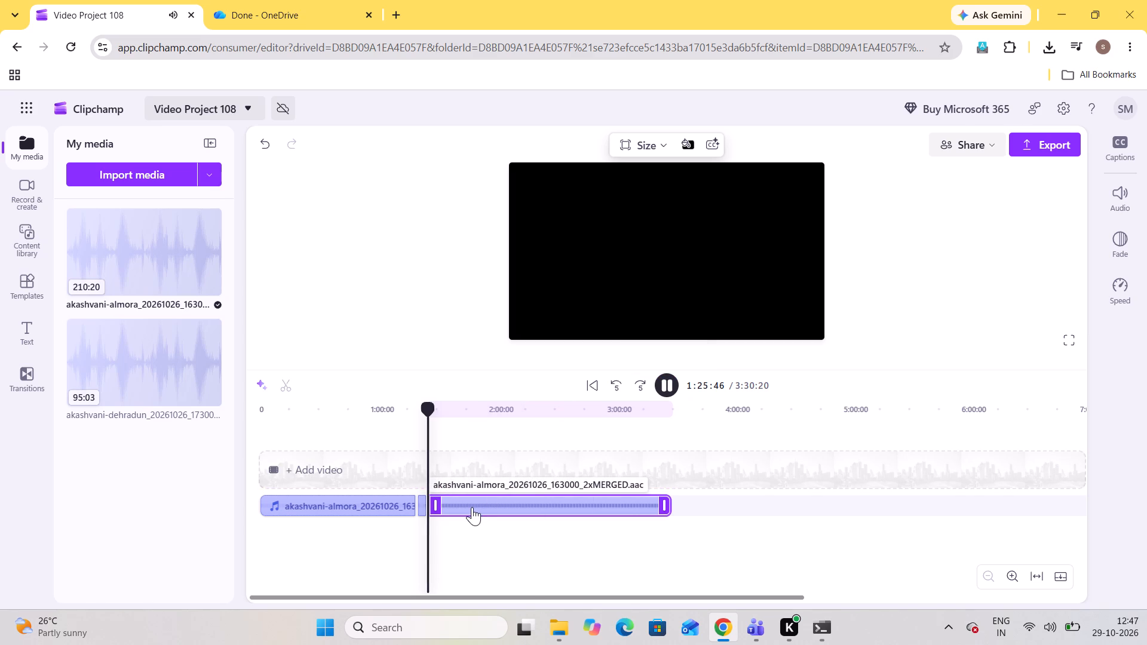
{"action": "key", "text": "Delete"}
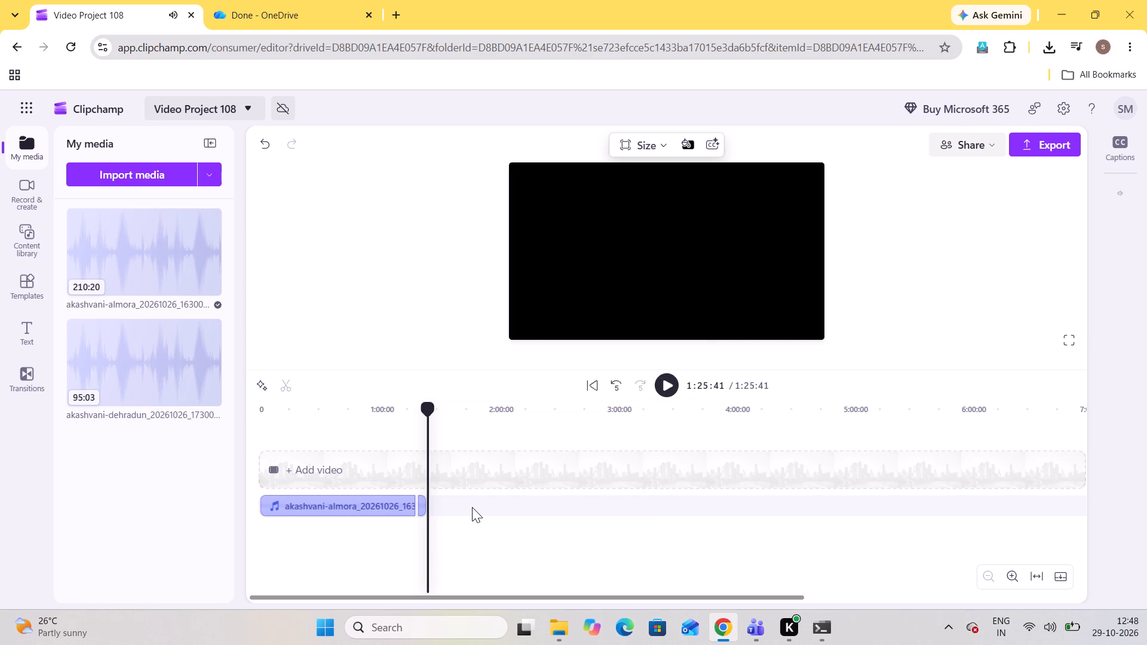
{"action": "left_click", "coordinate": [375, 505]}
{"action": "key", "text": "Delete"}
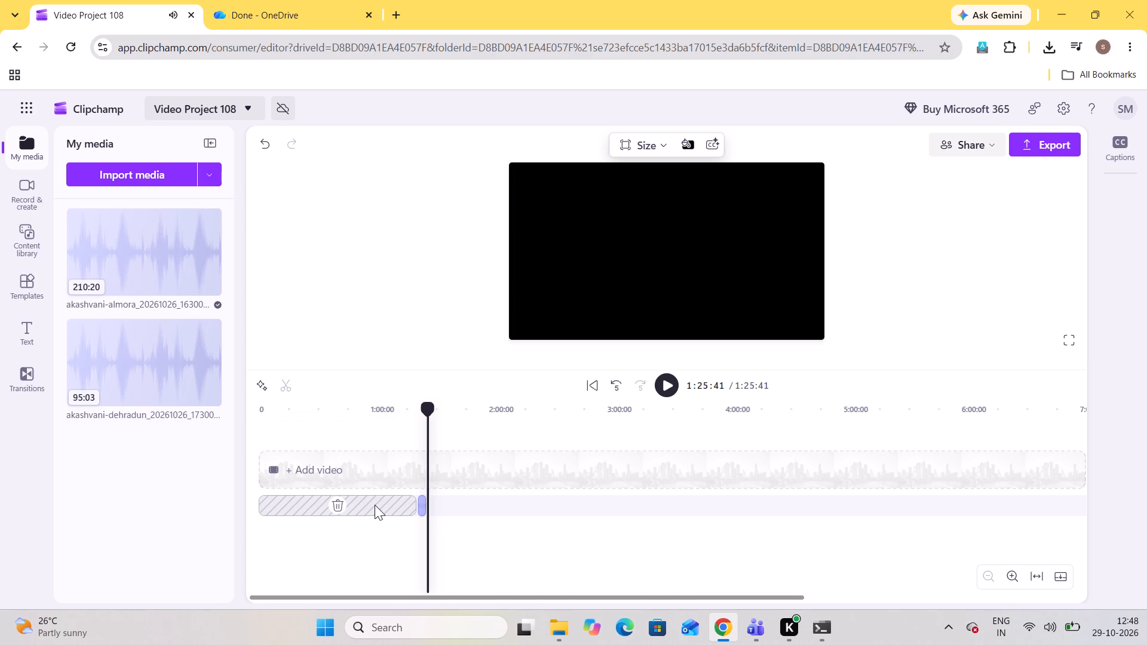
{"action": "left_click", "coordinate": [336, 498]}
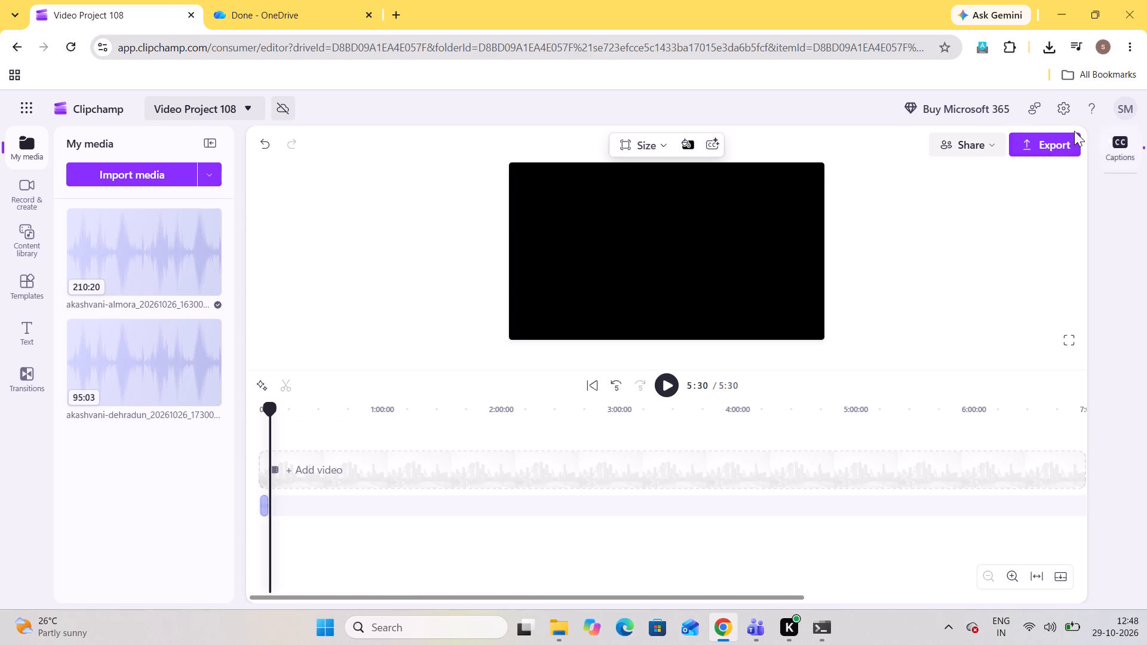
Export the "ki likhu apna dil ka hal" song as audio and save the M4A in the akashvani-almora_20261026_163000_2xMERGED folder.
{"action": "left_click", "coordinate": [1052, 136]}
{"action": "left_click", "coordinate": [726, 438]}
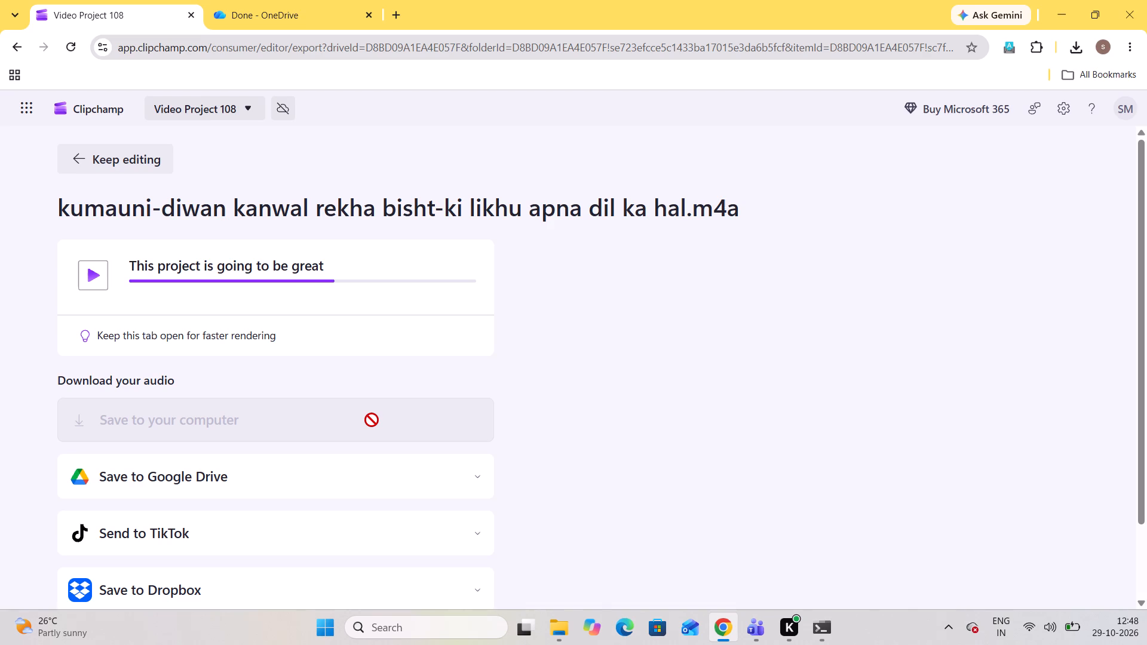
{"action": "left_click", "coordinate": [385, 361]}
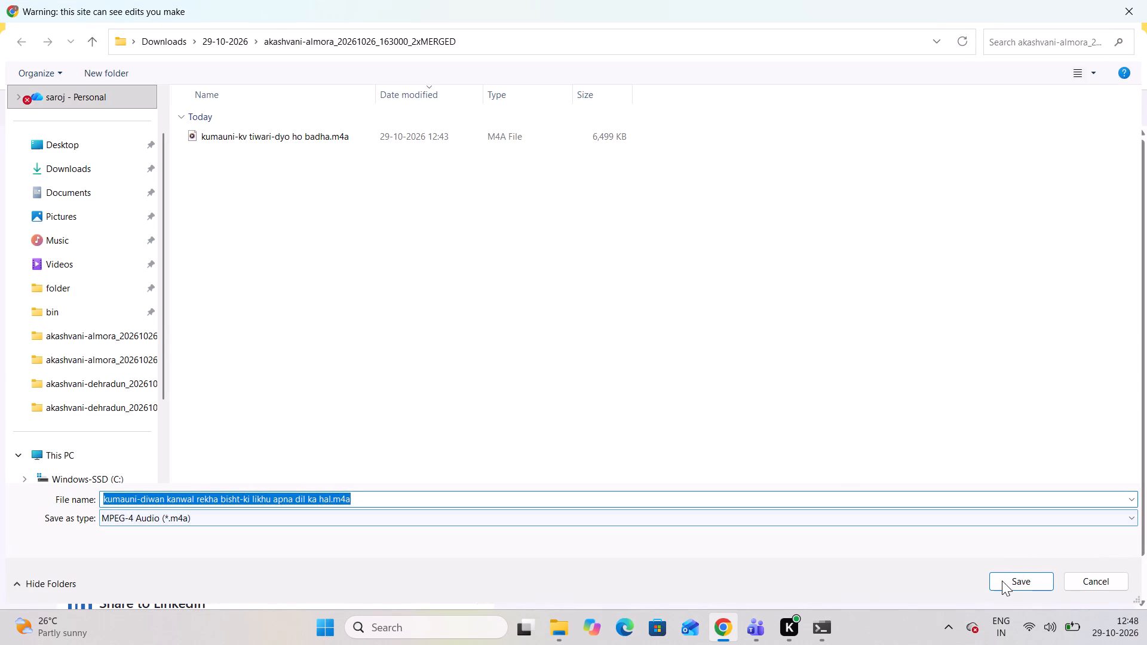
{"action": "left_click", "coordinate": [1001, 582]}
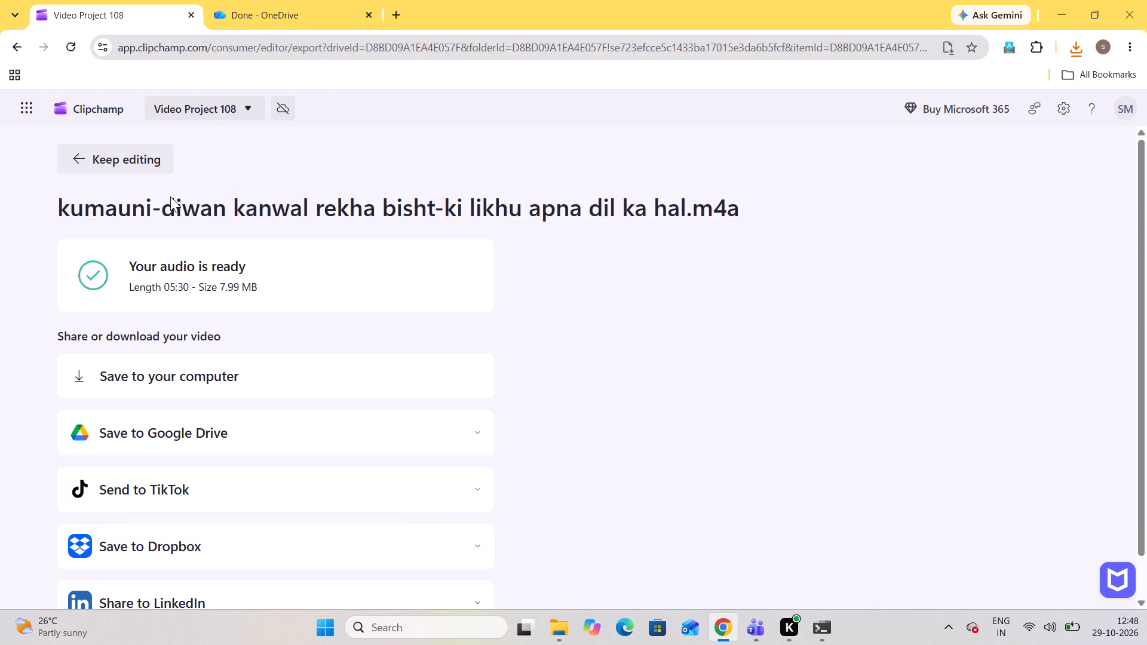
Return to editing and replace the exported song on the timeline with the full akashvani-almora recording.
{"action": "left_click", "coordinate": [100, 152]}
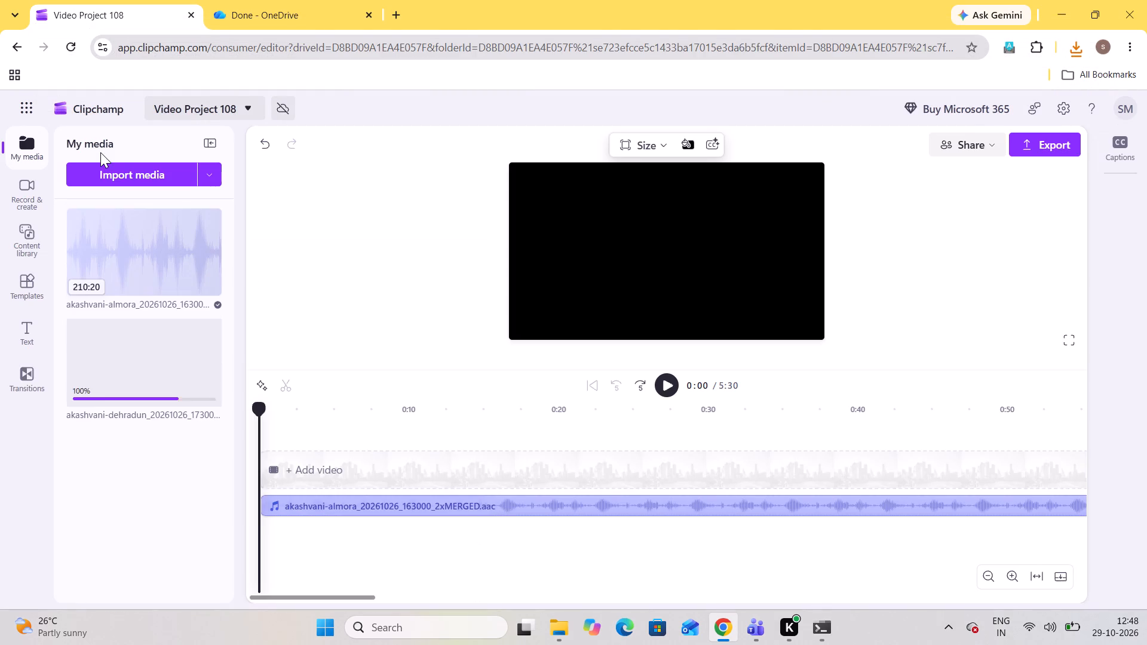
{"action": "left_click", "coordinate": [337, 504]}
{"action": "key", "text": "Delete"}
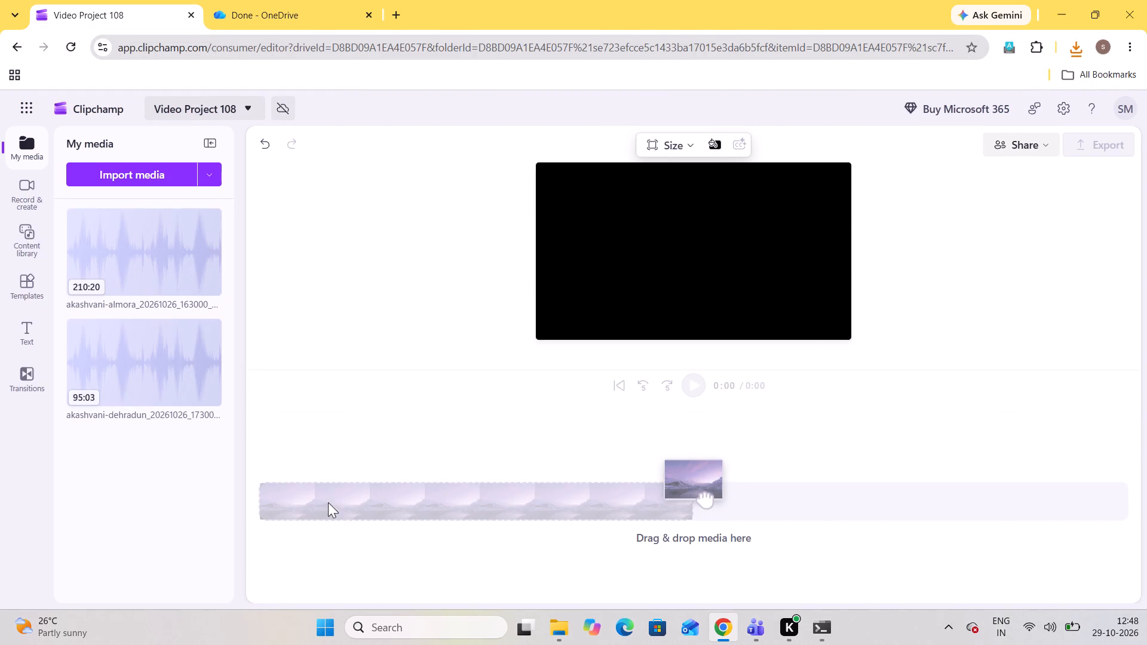
{"action": "left_click_drag", "start_coordinate": [173, 242], "coordinate": [392, 503]}
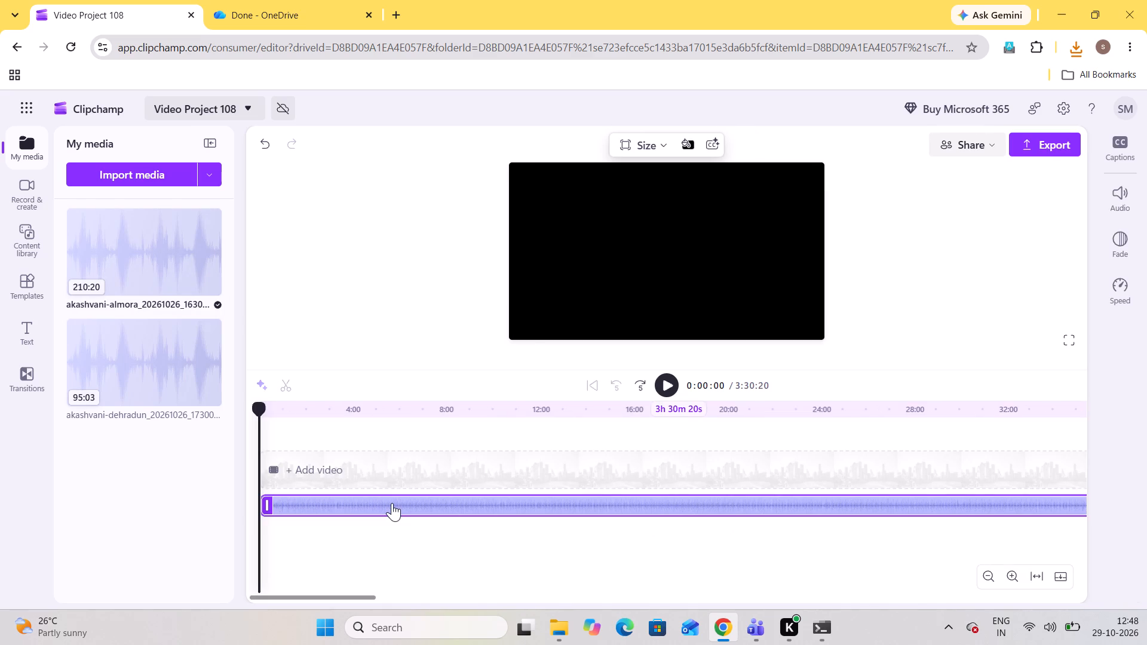
Play the akashvani-almora recording and skim from its start to about 1:50:00 to find the next song.
{"action": "scroll", "coordinate": [392, 503], "scroll_direction": "right", "scroll_amount": 1}
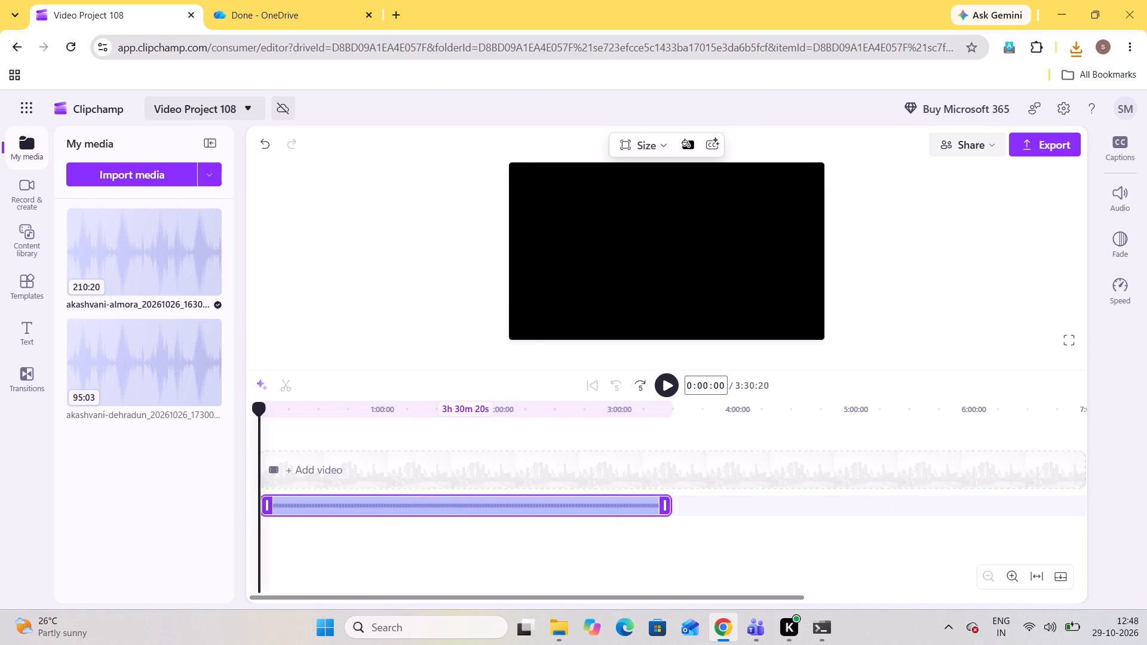
{"action": "left_click", "coordinate": [655, 388]}
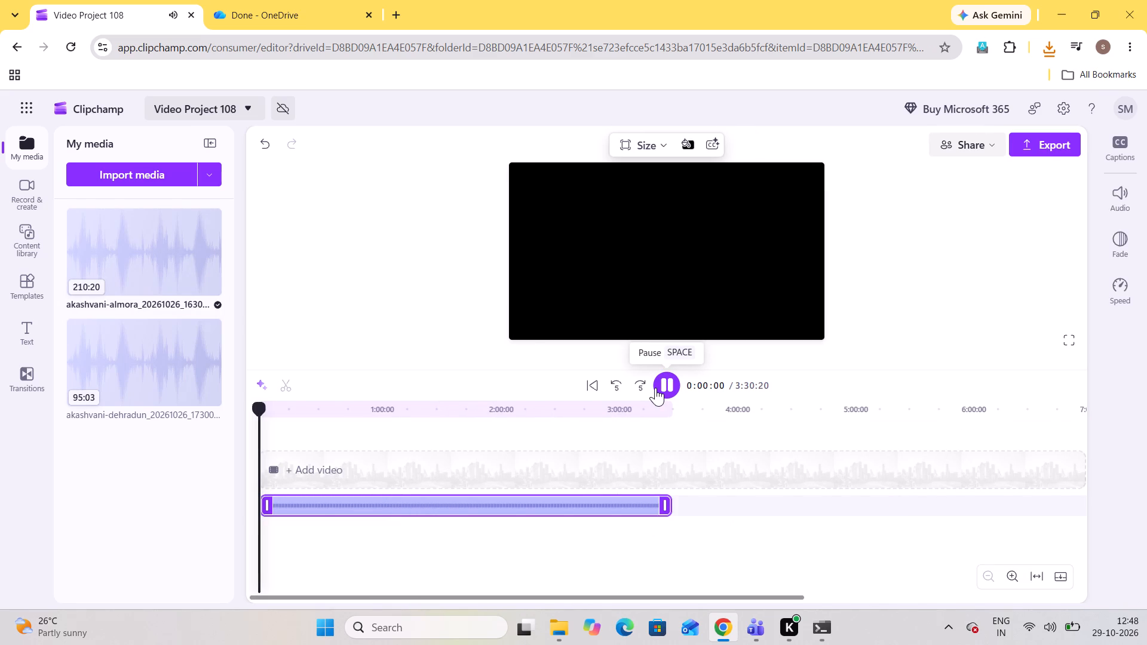
{"action": "key", "text": "Right"}
{"action": "key", "text": "Right"}
{"action": "key", "text": "Right"}
{"action": "key", "text": "Right"}
{"action": "key", "text": "Right"}
{"action": "key", "text": "Right"}
{"action": "key", "text": "Right"}
{"action": "key", "text": "Right"}
{"action": "key", "text": "Right"}
{"action": "key", "text": "Right"}
{"action": "key", "text": "Right"}
{"action": "key", "text": "Right"}
{"action": "key", "text": "Right"}
{"action": "key", "text": "Right"}
{"action": "key", "text": "Right"}
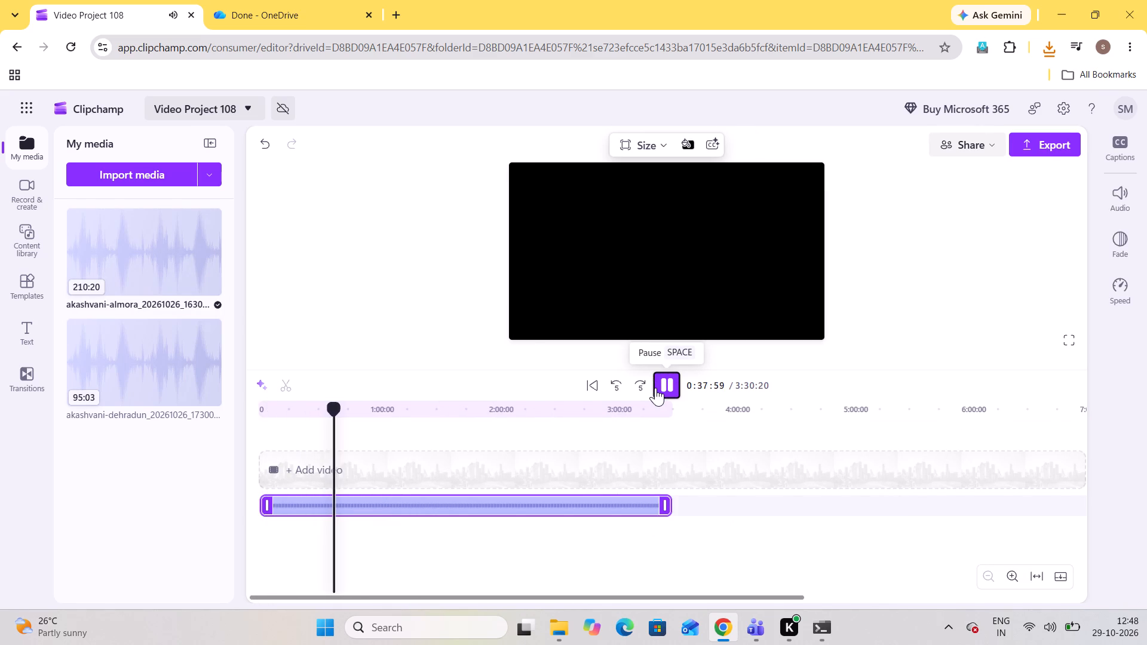
{"action": "key", "text": "Right"}
{"action": "key", "text": "Right"}
{"action": "key", "text": "Right"}
{"action": "key", "text": "Right"}
{"action": "key", "text": "Right"}
{"action": "key", "text": "Right"}
{"action": "key", "text": "Right"}
{"action": "key", "text": "Right"}
{"action": "key", "text": "Right"}
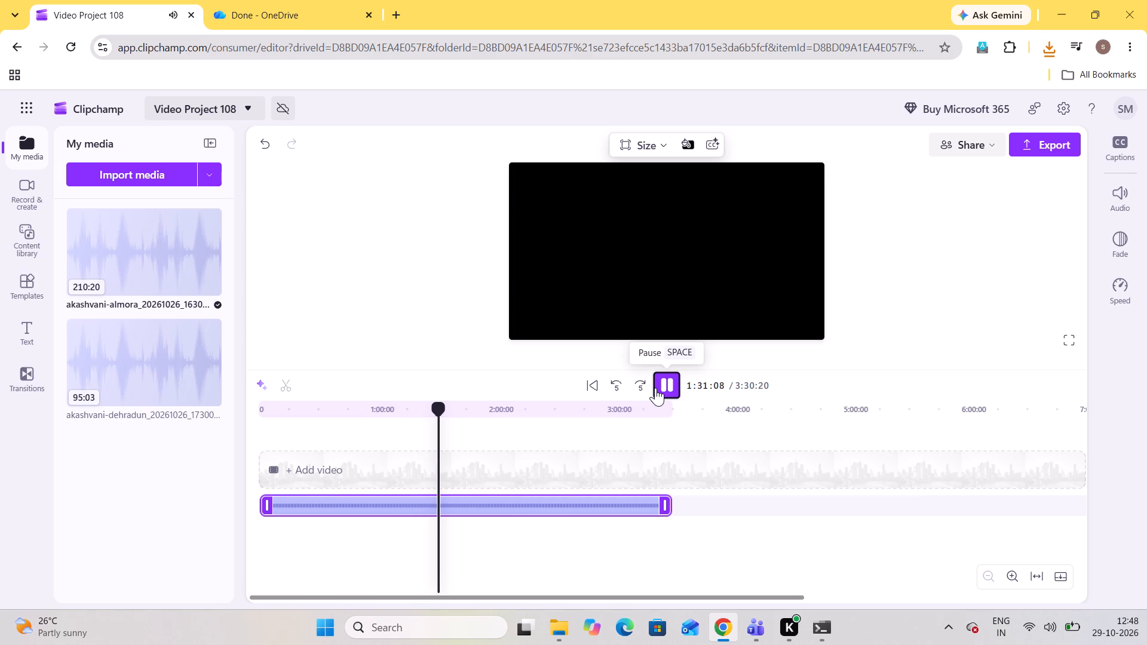
{"action": "key", "text": "Right"}
{"action": "key", "text": "Right"}
{"action": "key", "text": "Right"}
{"action": "key", "text": "Right"}
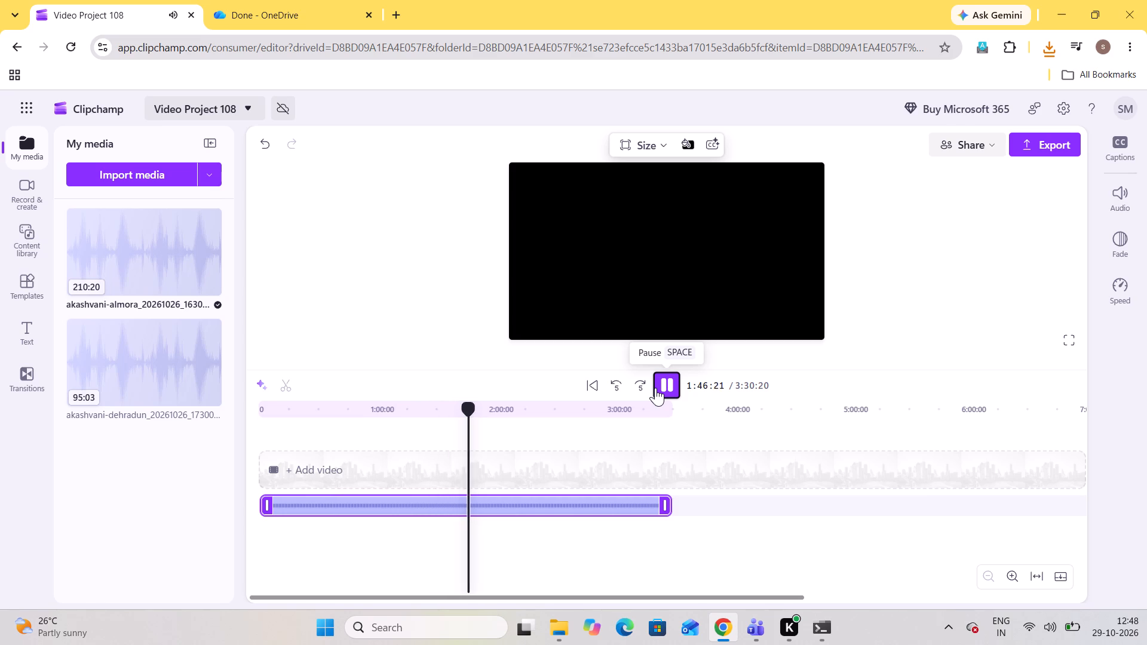
{"action": "key", "text": "Right"}
{"action": "key", "text": "Right"}
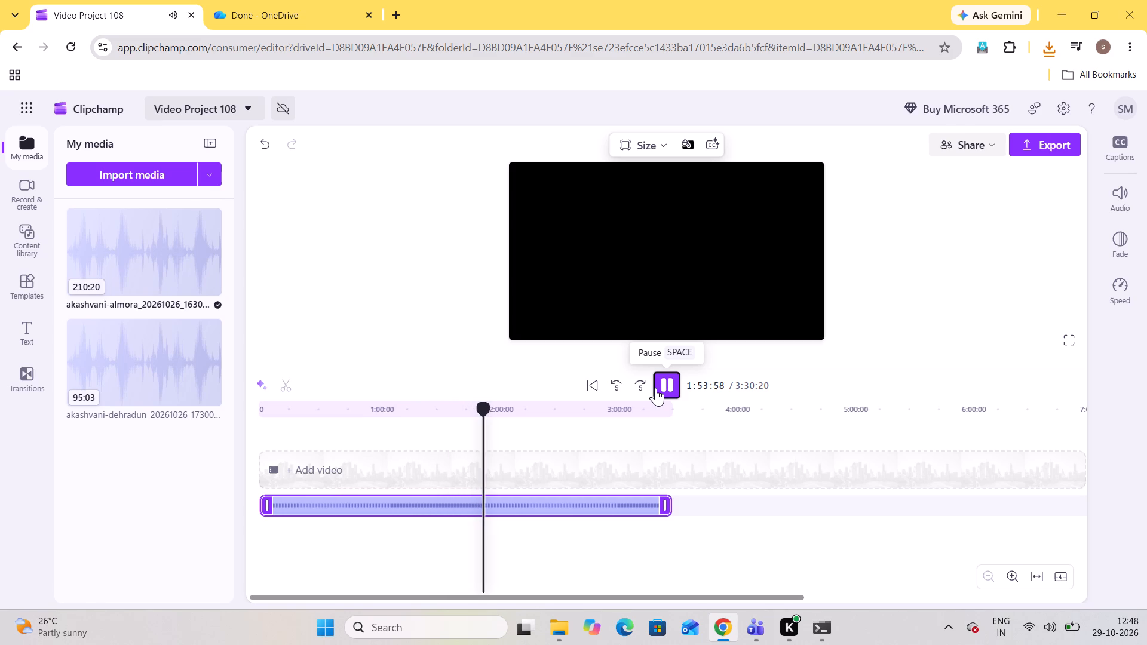
{"action": "key", "text": "Left"}
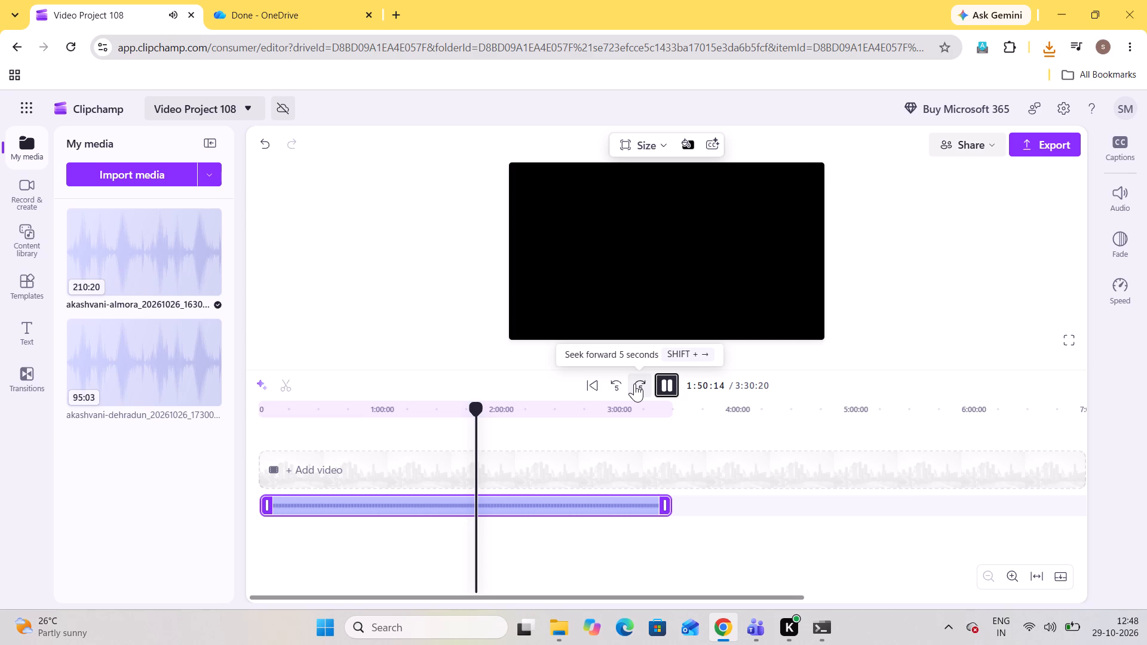
Skim the playing akashvani-almora recording onward from about 1:50:14 to 1:52:27 to find where the next song starts.
{"action": "left_click", "coordinate": [634, 383]}
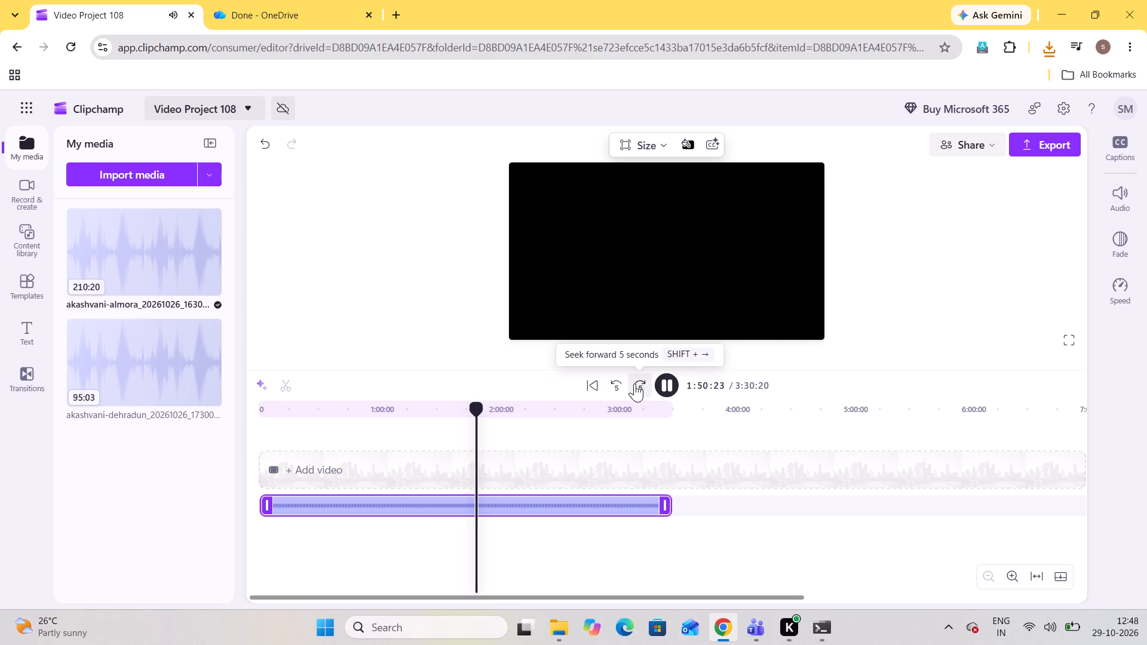
{"action": "left_click", "coordinate": [634, 383]}
{"action": "left_click", "coordinate": [634, 383]}
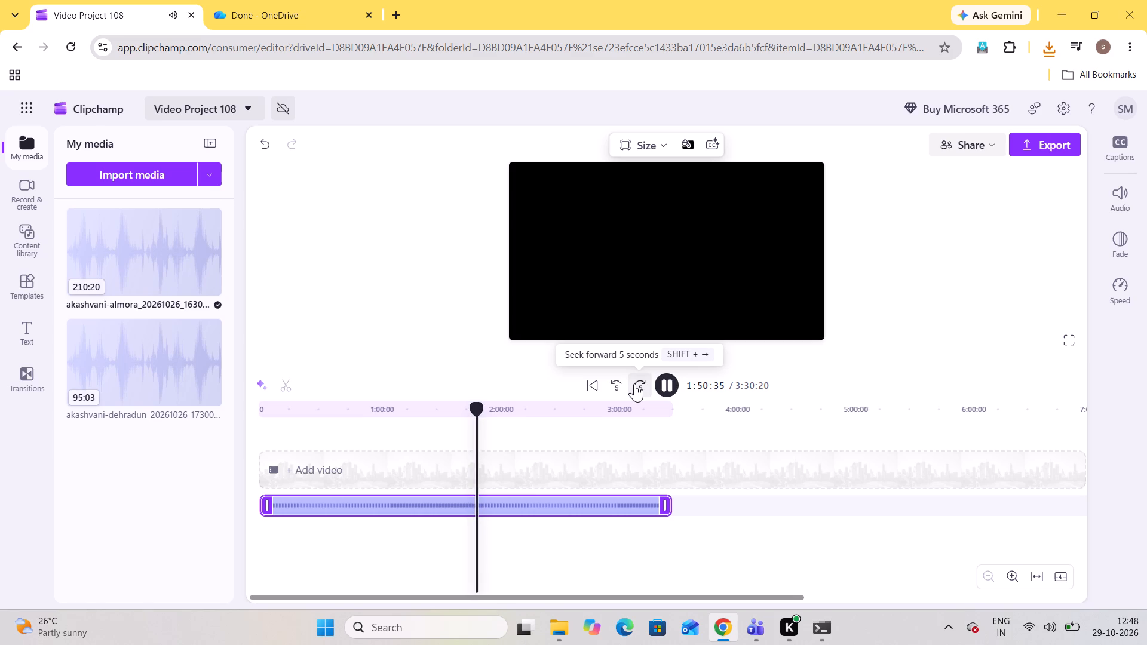
{"action": "left_click", "coordinate": [634, 383]}
{"action": "left_click", "coordinate": [634, 383]}
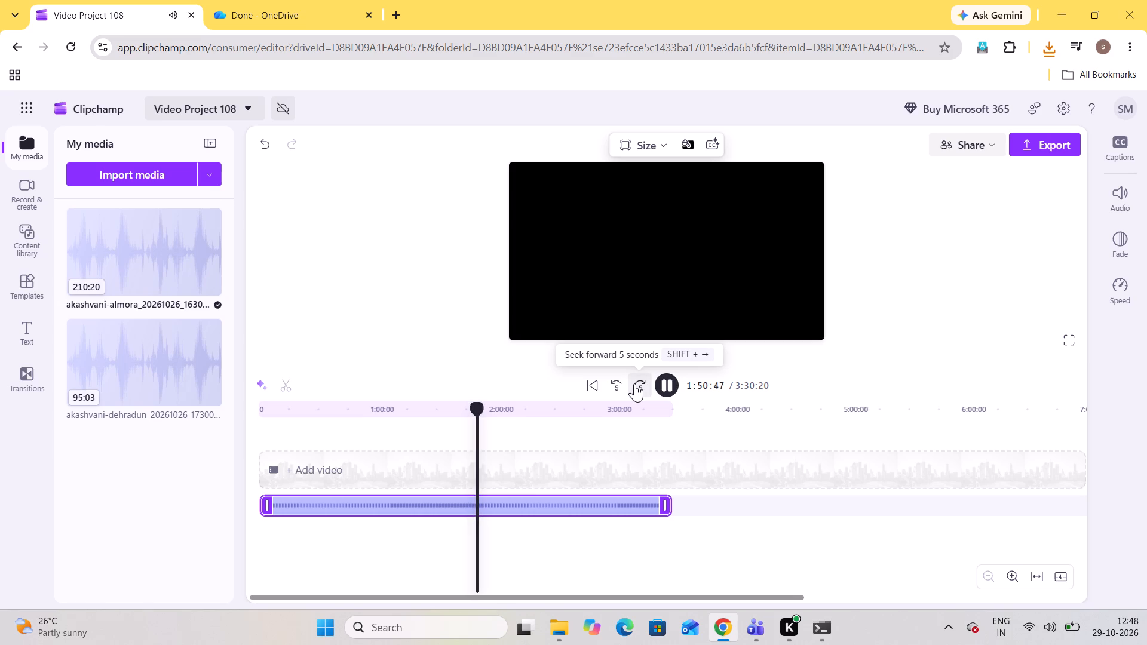
{"action": "left_click", "coordinate": [636, 383]}
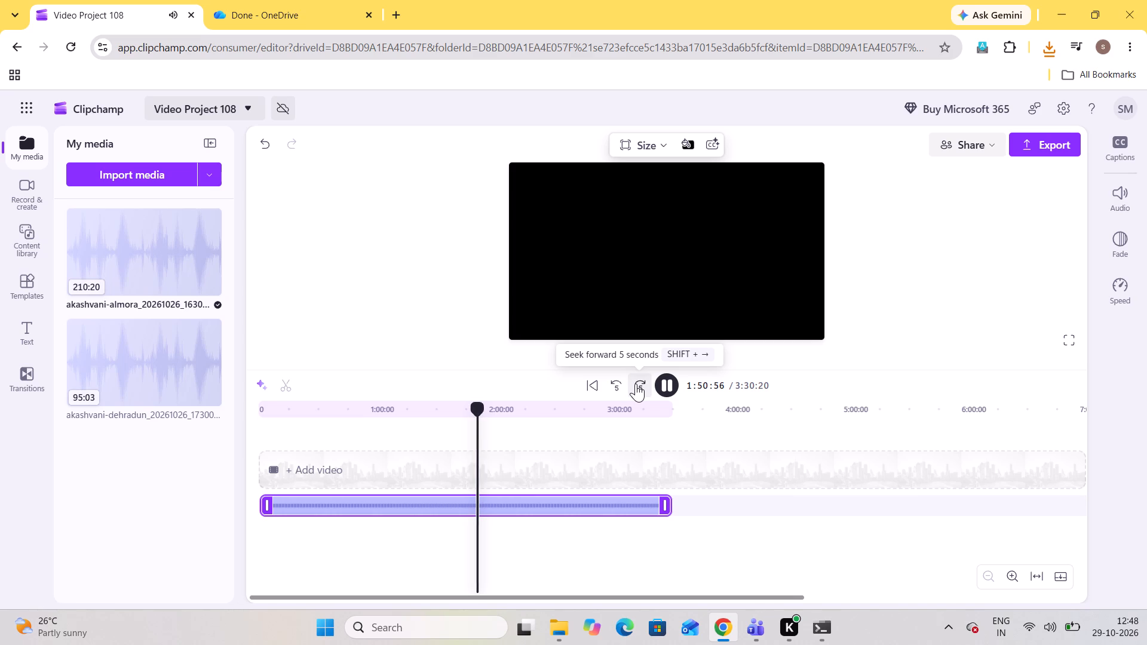
{"action": "left_click", "coordinate": [636, 383]}
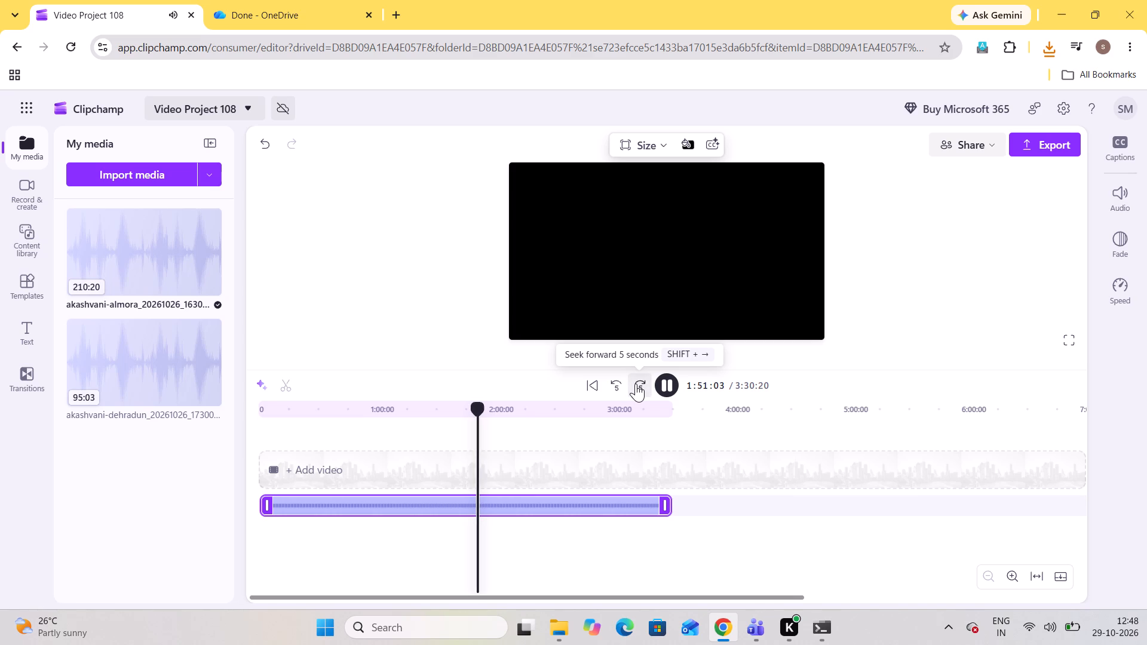
{"action": "left_click", "coordinate": [636, 383]}
{"action": "left_click", "coordinate": [636, 383]}
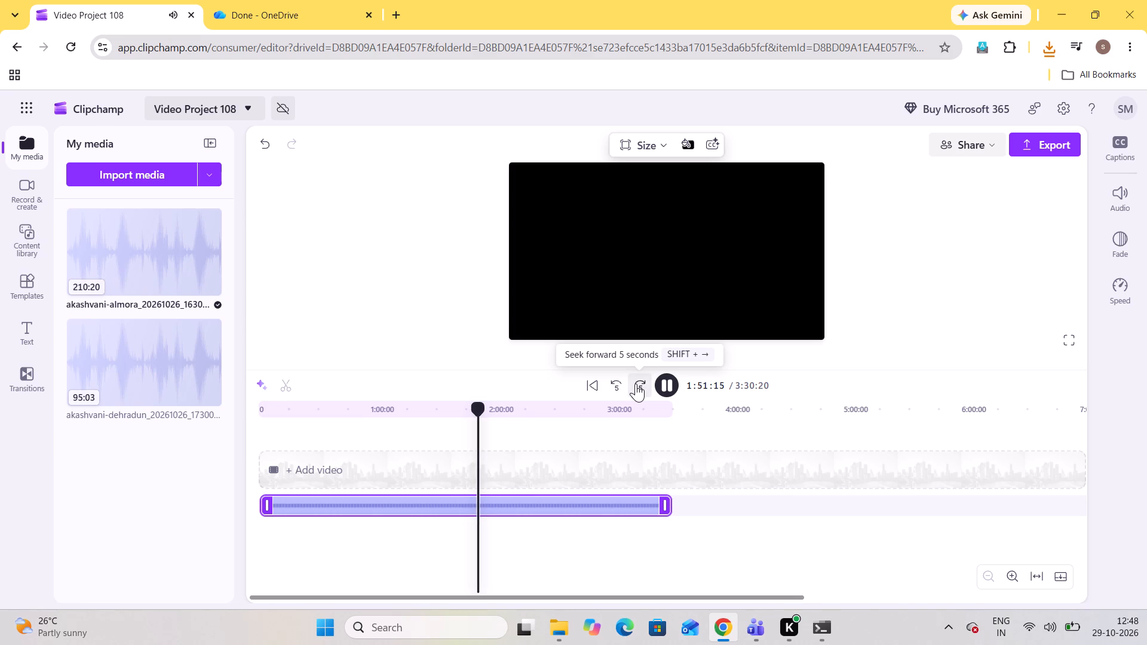
{"action": "left_click", "coordinate": [636, 383]}
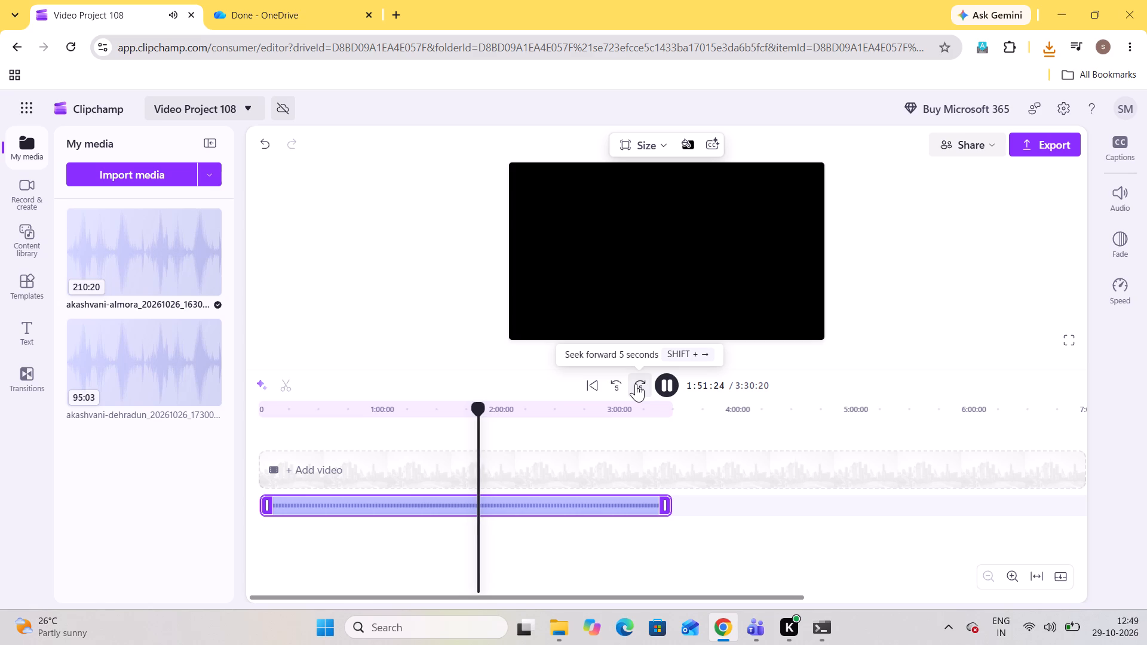
{"action": "left_click", "coordinate": [636, 383]}
{"action": "left_click", "coordinate": [636, 383]}
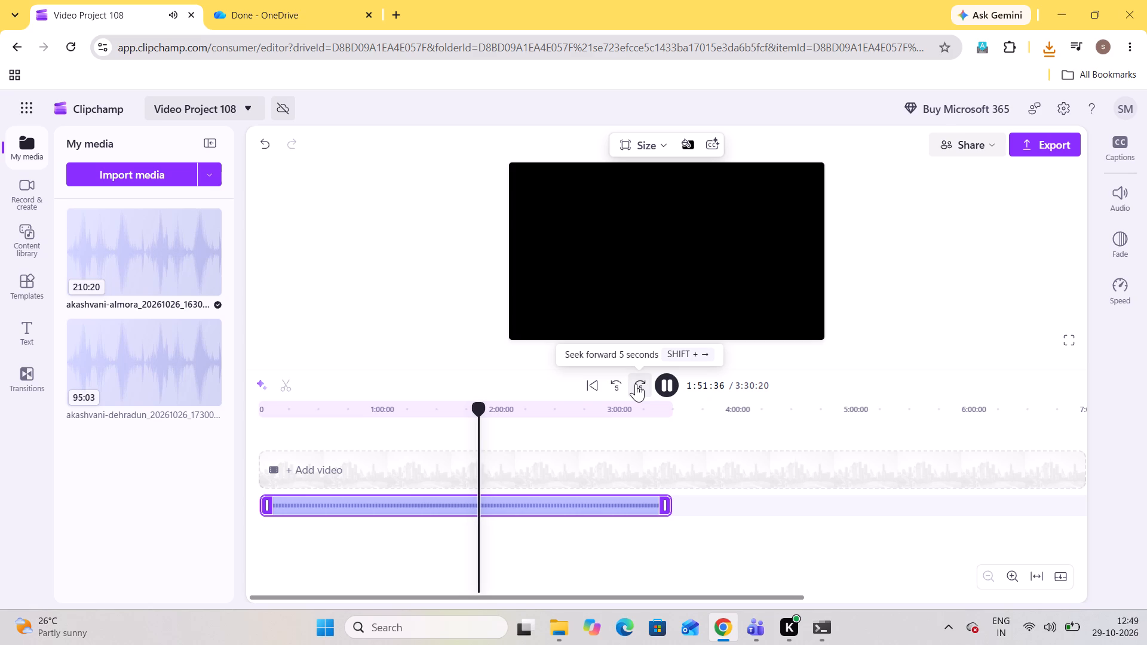
{"action": "left_click", "coordinate": [636, 383]}
{"action": "left_click", "coordinate": [636, 383]}
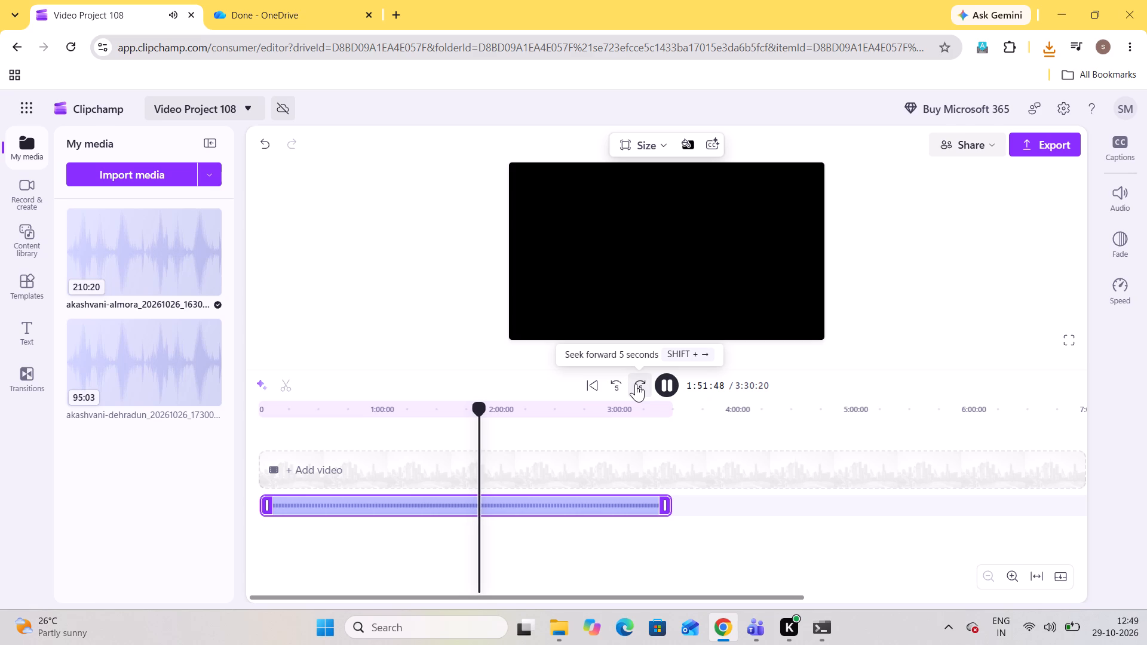
{"action": "left_click", "coordinate": [636, 383]}
{"action": "left_click", "coordinate": [636, 383]}
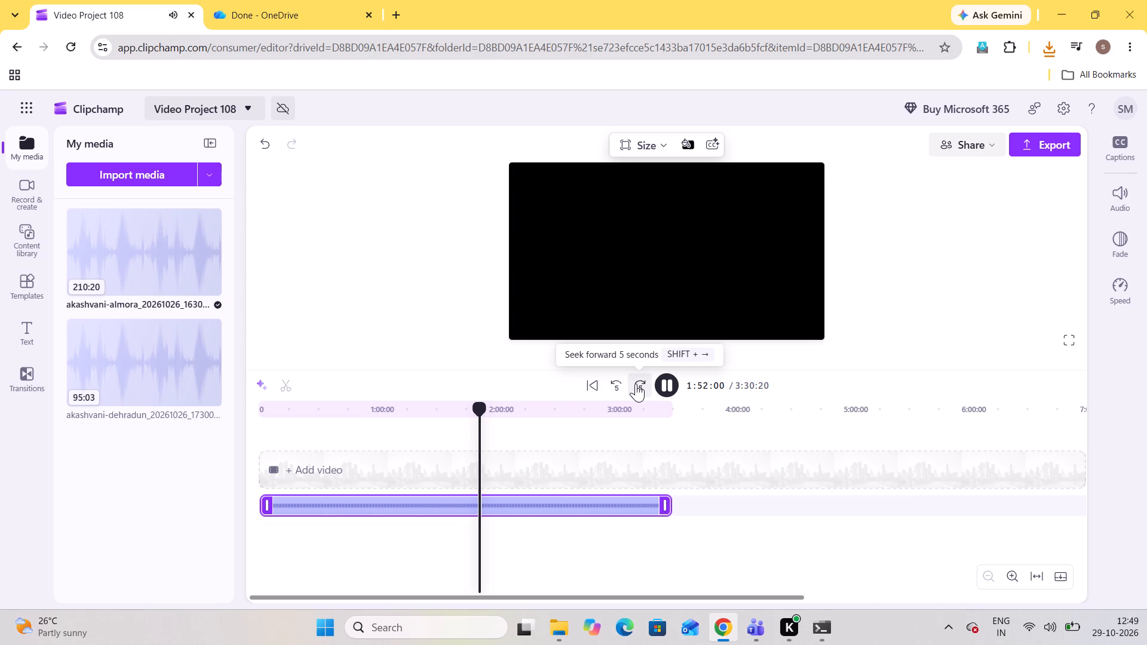
{"action": "left_click", "coordinate": [636, 383]}
{"action": "left_click", "coordinate": [636, 383]}
{"action": "left_click", "coordinate": [636, 383]}
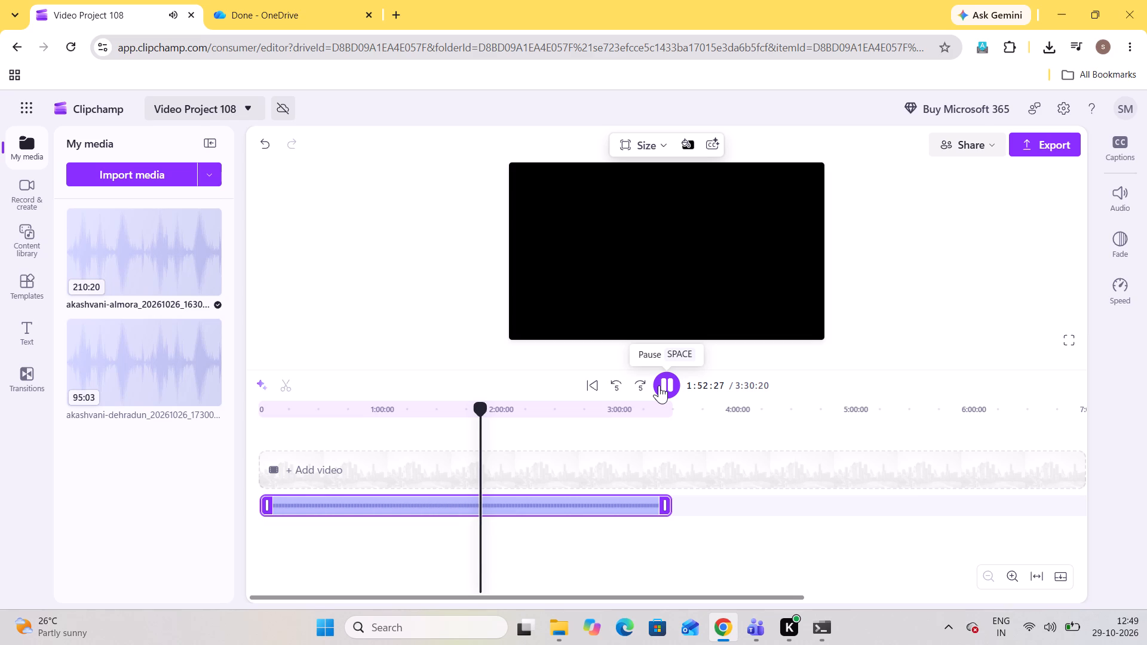
Replay the passage around the song's start, pause at 1:52:30, and split the akashvani-almora recording there.
{"action": "left_click", "coordinate": [618, 382]}
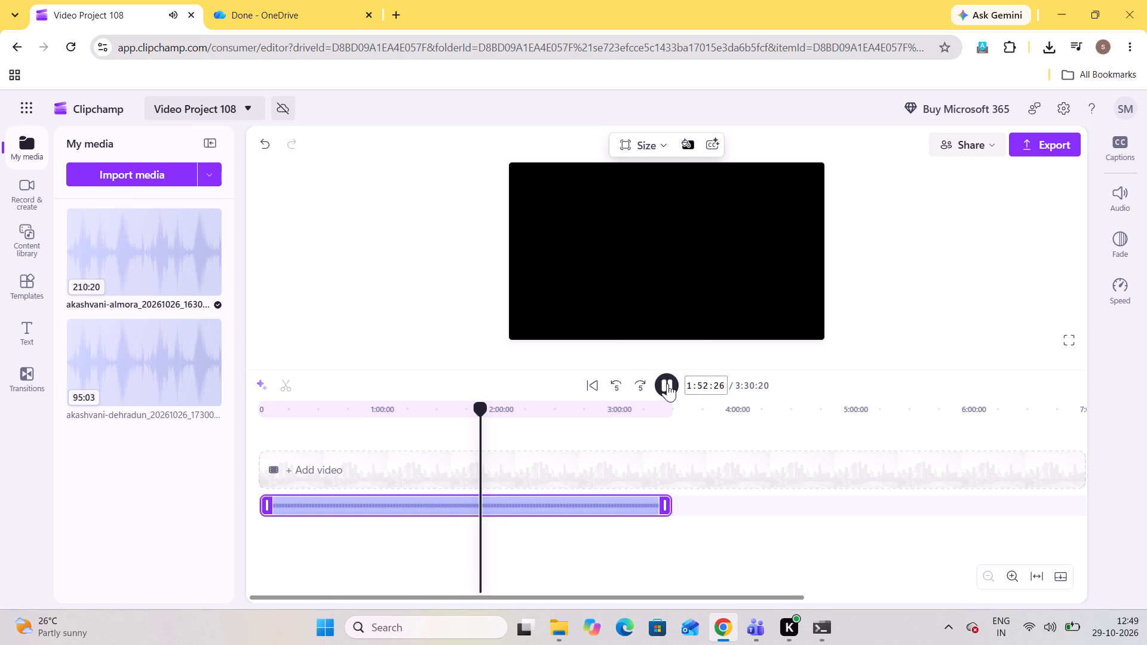
{"action": "left_click", "coordinate": [619, 386]}
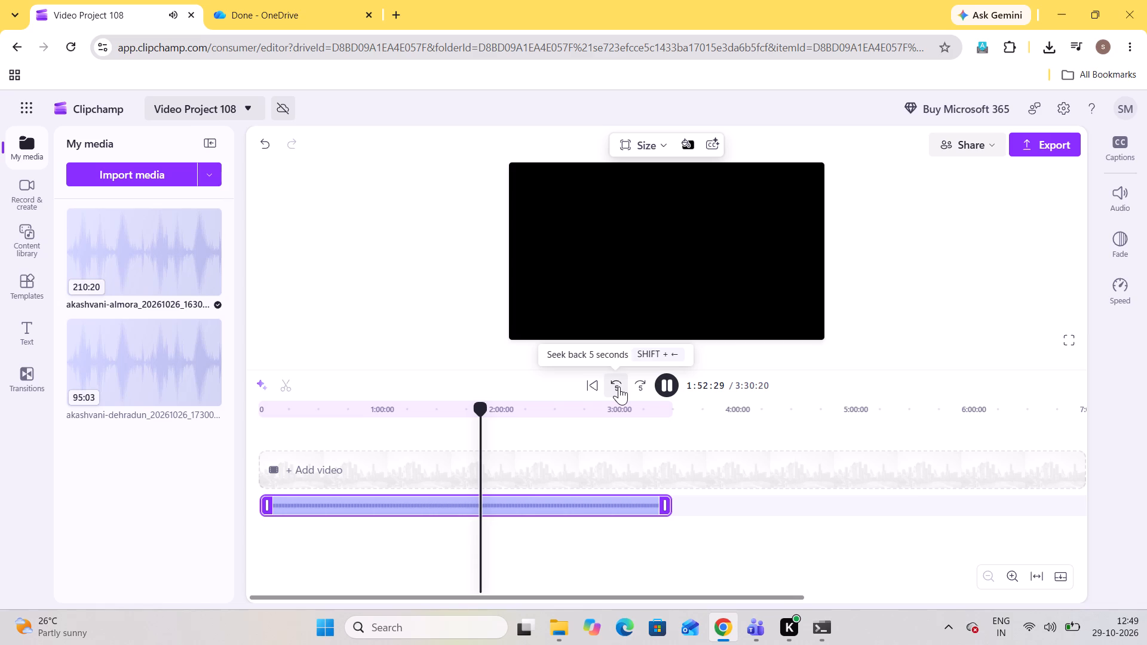
{"action": "left_click", "coordinate": [622, 383]}
{"action": "left_click", "coordinate": [667, 387]}
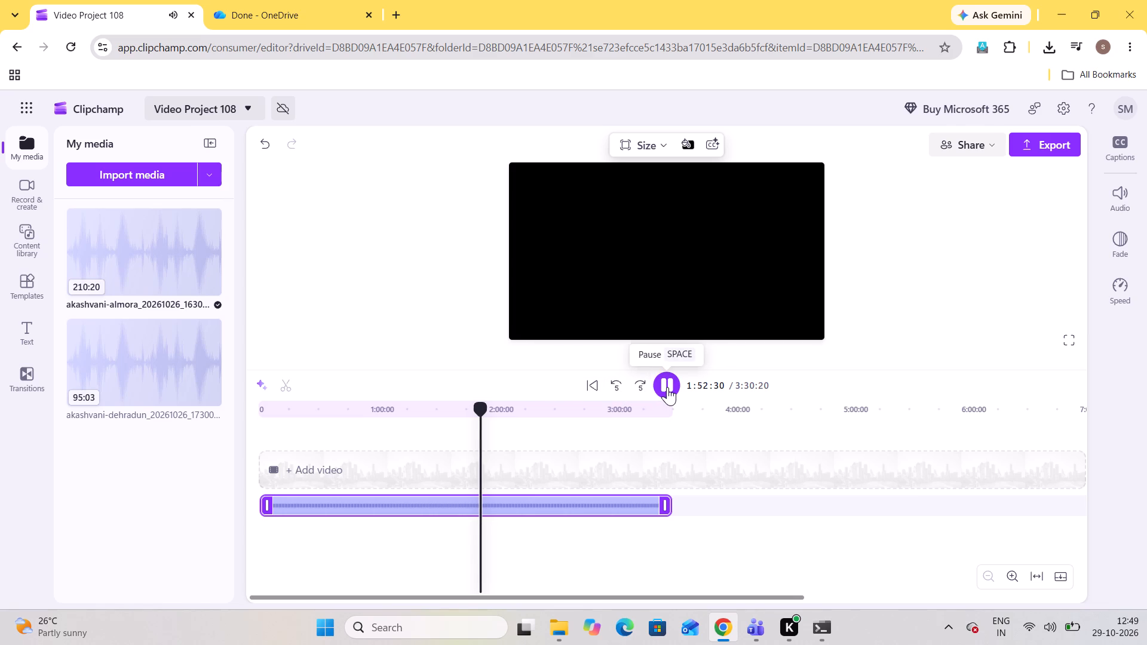
{"action": "left_click", "coordinate": [282, 380]}
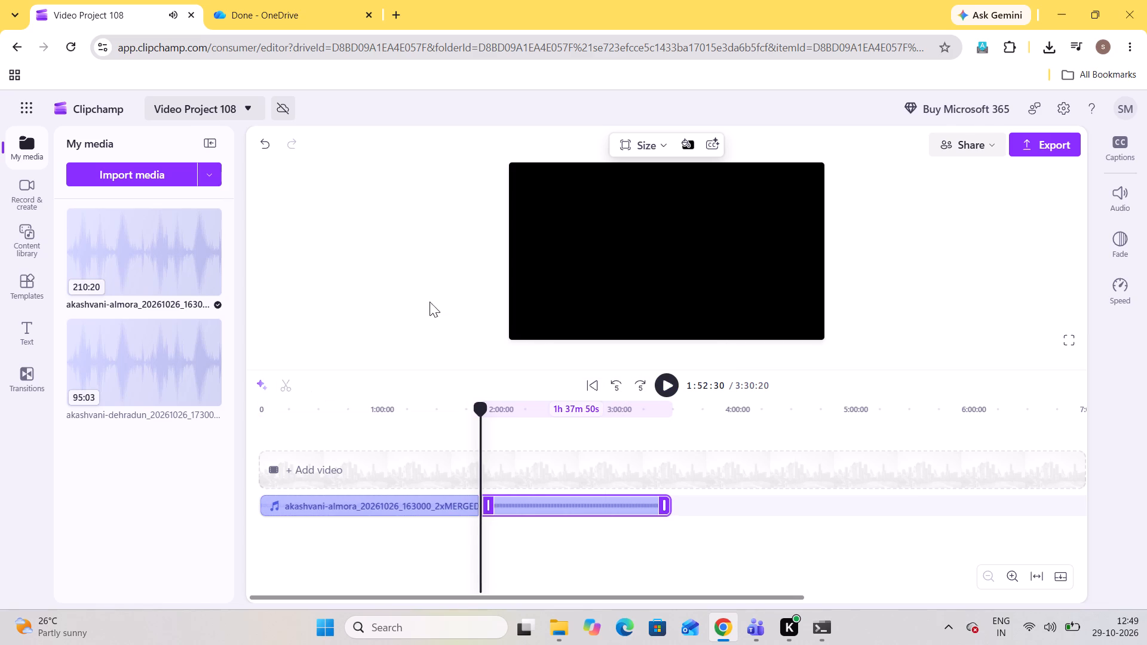
Set the audio export's file name to "gadhwali-chandra singh gahi-tile dharu bola", playing the song to catch its title, and leave without exporting.
{"action": "left_click", "coordinate": [1026, 153]}
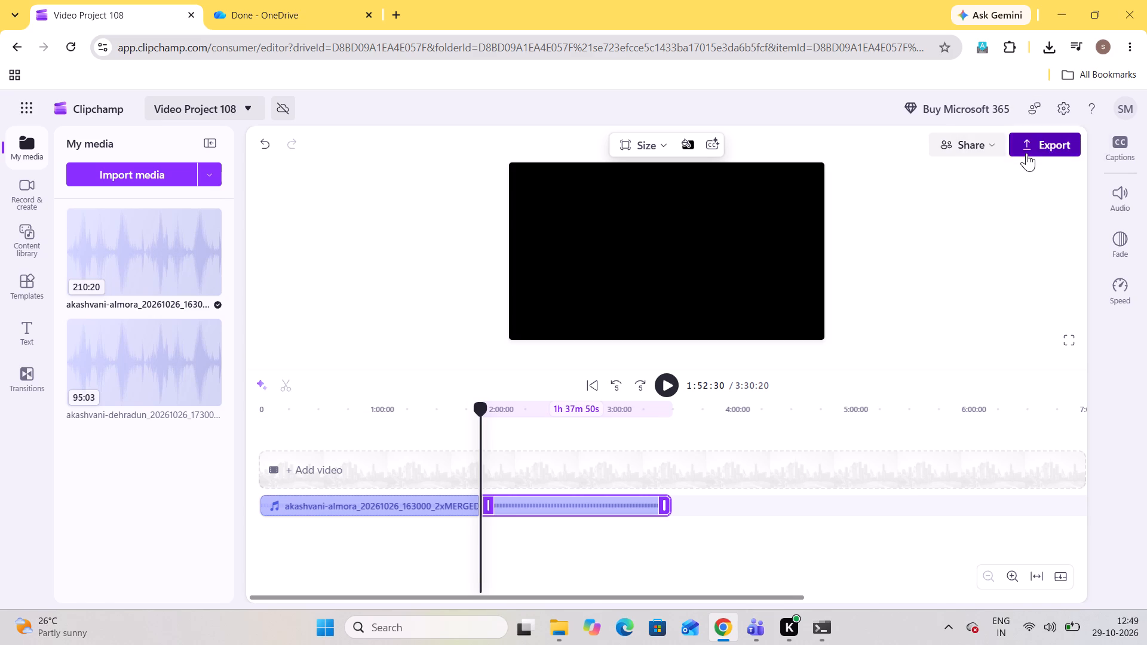
{"action": "left_click", "coordinate": [617, 346]}
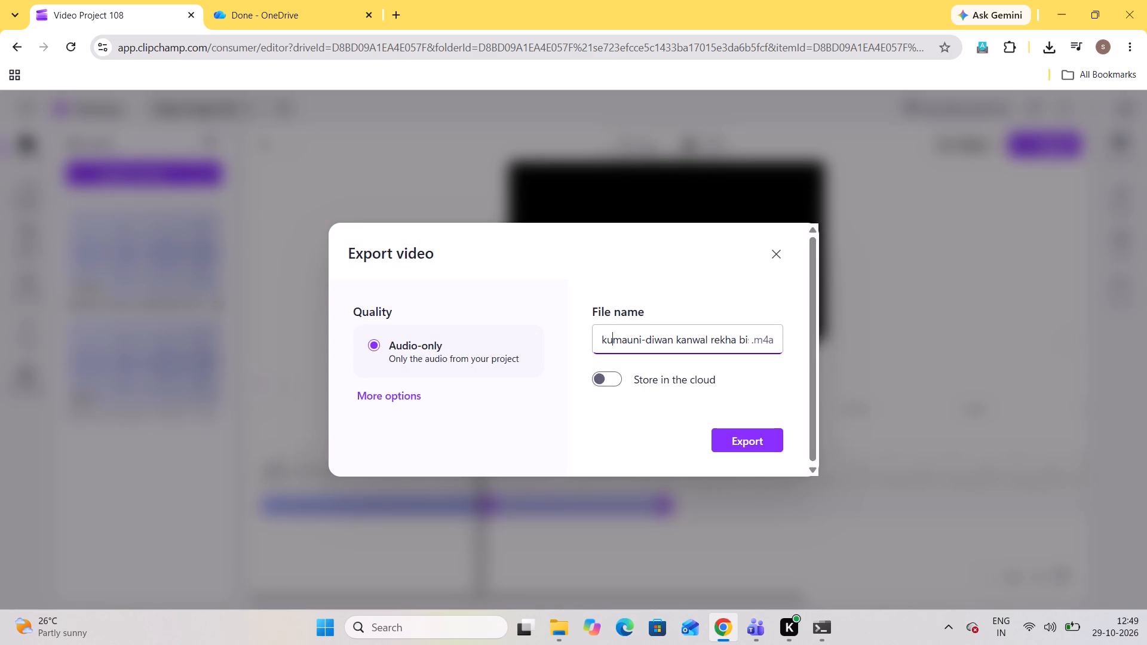
{"action": "key", "text": "ctrl+a"}
{"action": "key", "text": "BackSpace"}
{"action": "type", "text": "gadhwali-chandra singh gahi"}
{"action": "key", "text": "minus"}
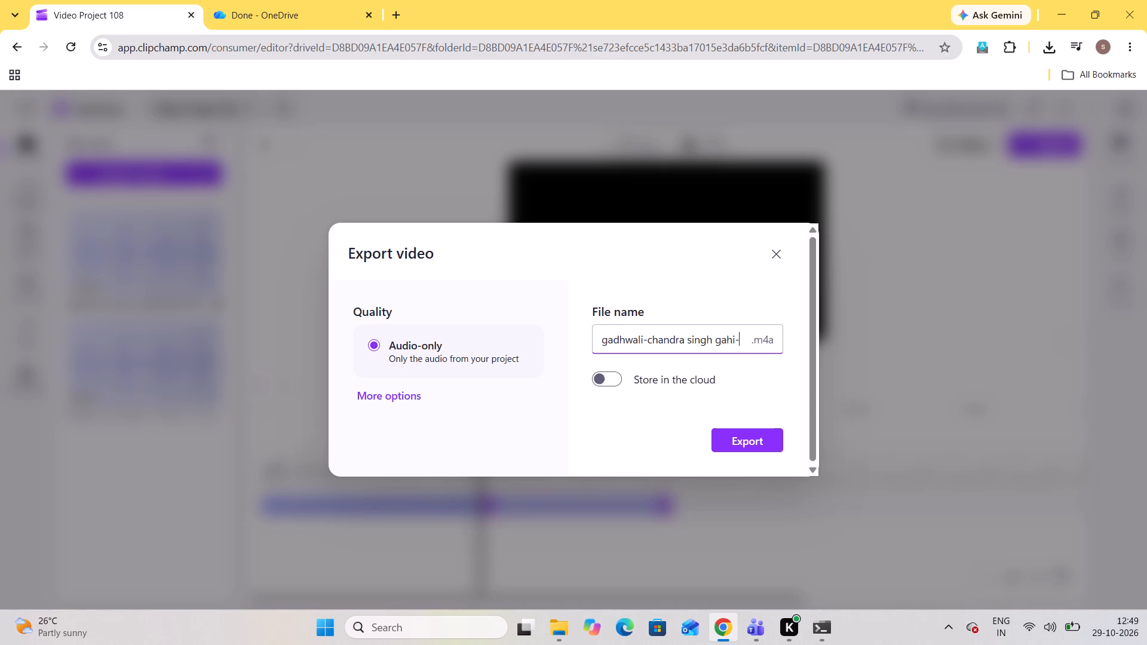
{"action": "left_click", "coordinate": [585, 156]}
{"action": "left_click", "coordinate": [670, 382]}
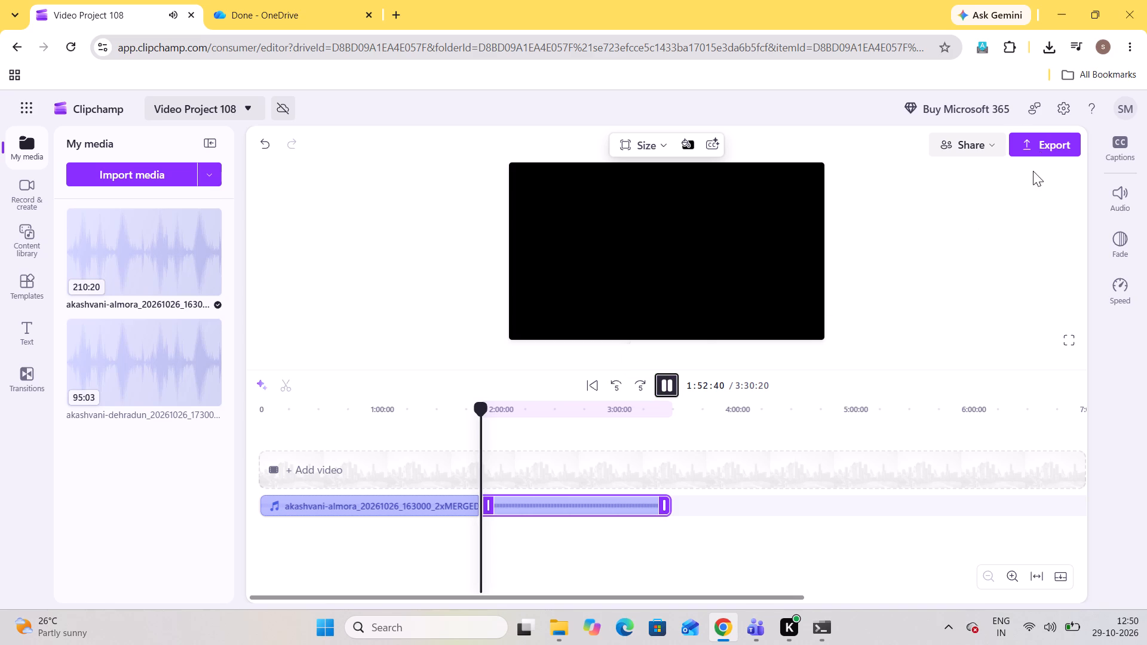
{"action": "left_click", "coordinate": [1041, 143]}
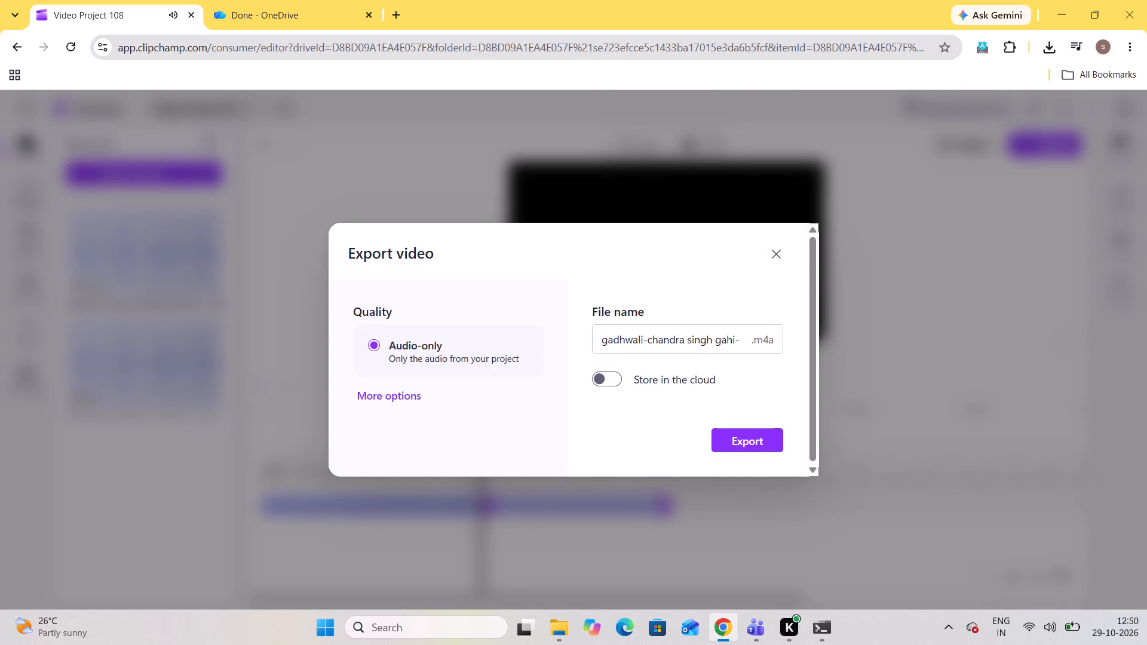
{"action": "left_click", "coordinate": [740, 339]}
{"action": "type", "text": "tile dharu bola"}
{"action": "left_click", "coordinate": [784, 198]}
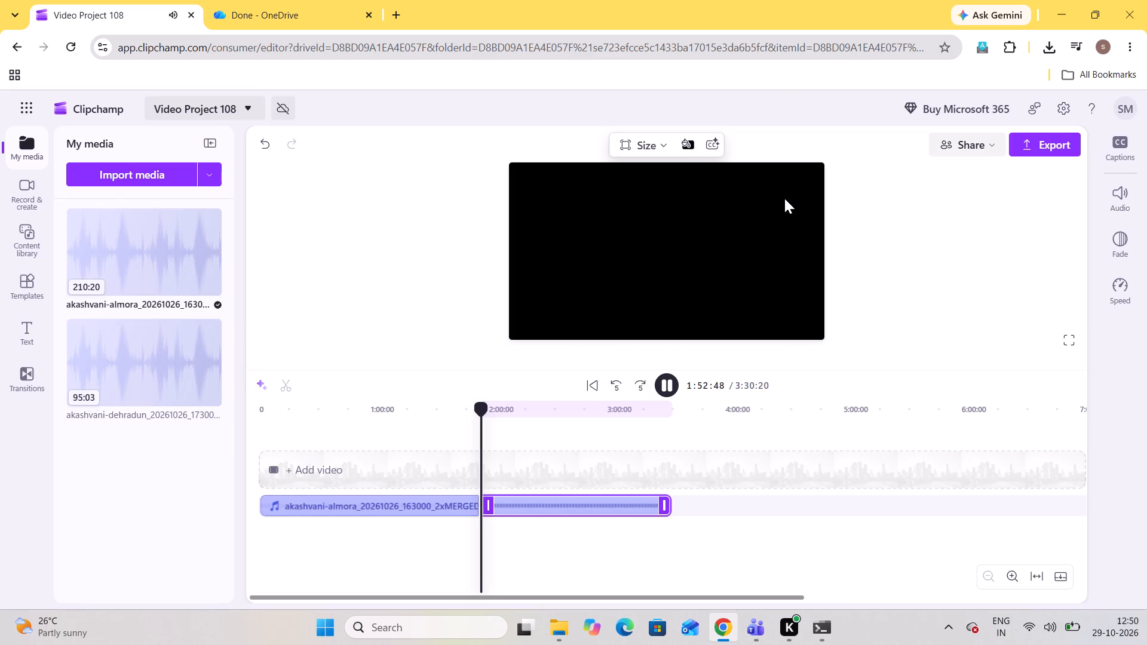
Skim the playing akashvani-almora recording onward from 1:52:48 to past 2:01:00, and back to around 1:58:00, to find where the song ends.
{"action": "left_click", "coordinate": [486, 416]}
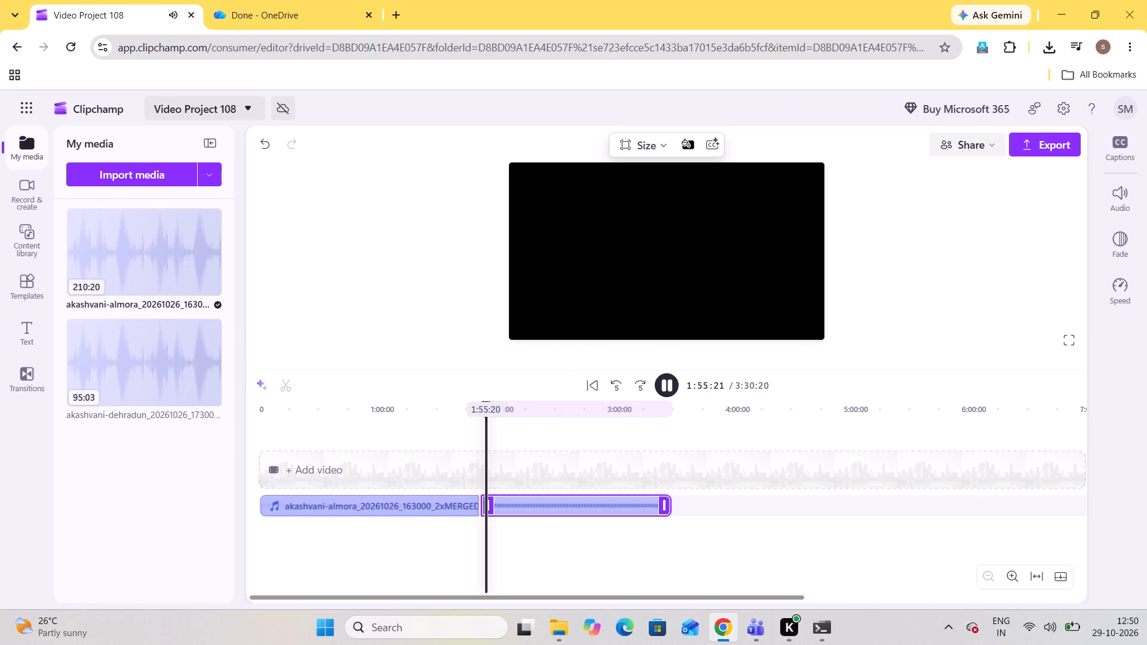
{"action": "left_click", "coordinate": [490, 417]}
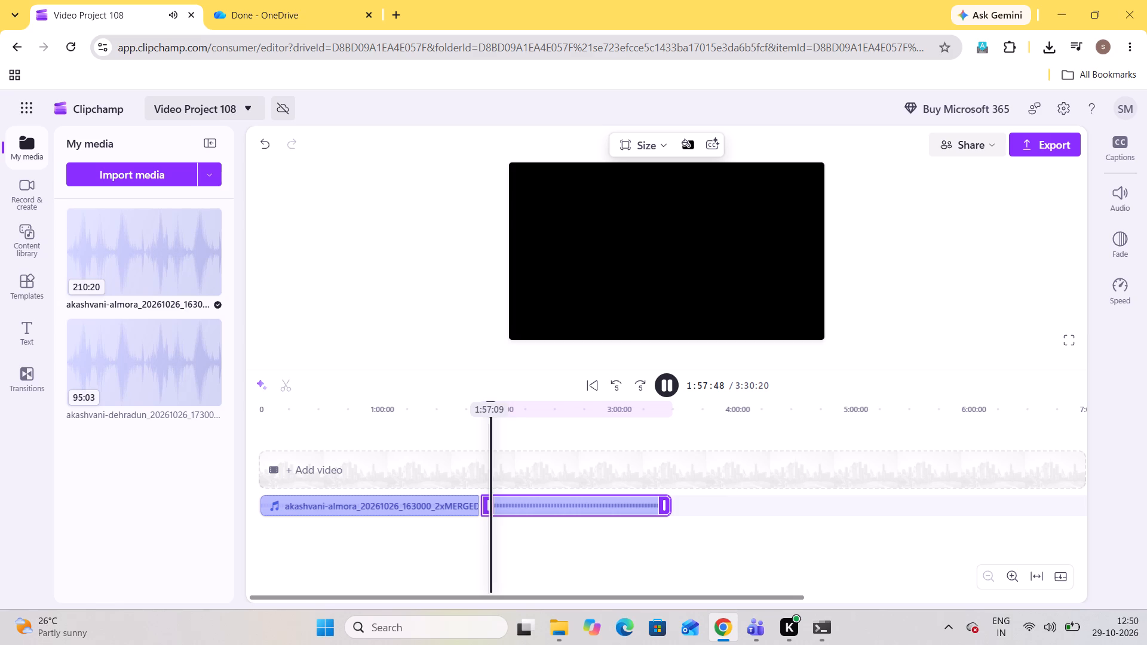
{"action": "left_click", "coordinate": [497, 415]}
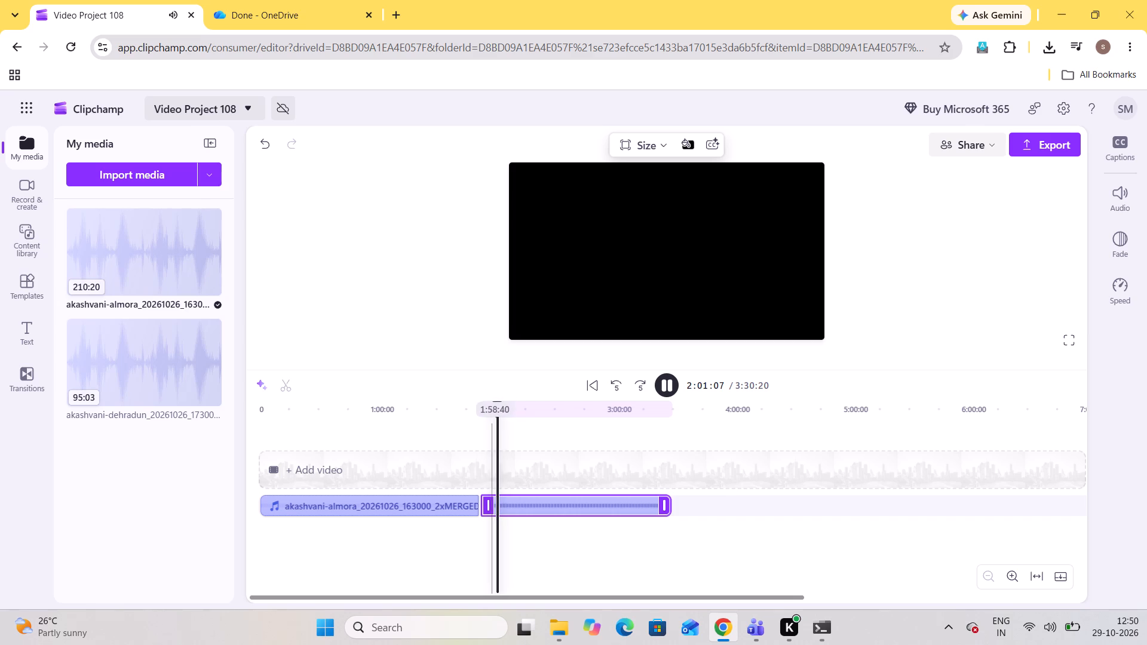
{"action": "left_click", "coordinate": [492, 415]}
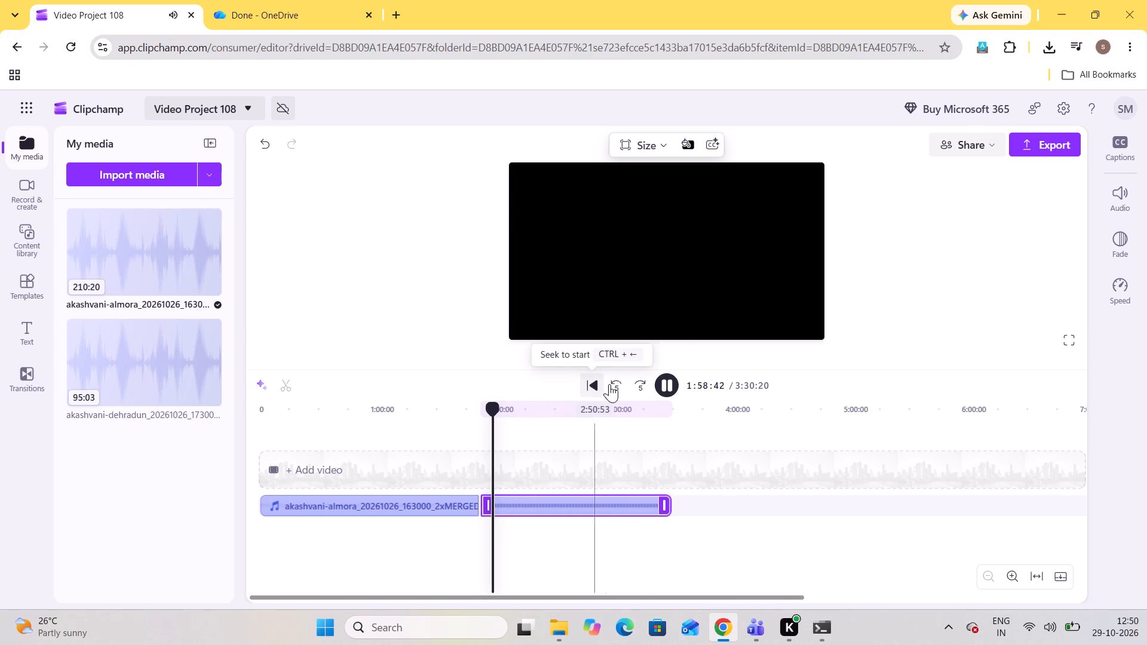
{"action": "left_click", "coordinate": [611, 383]}
{"action": "double_click", "coordinate": [611, 383]}
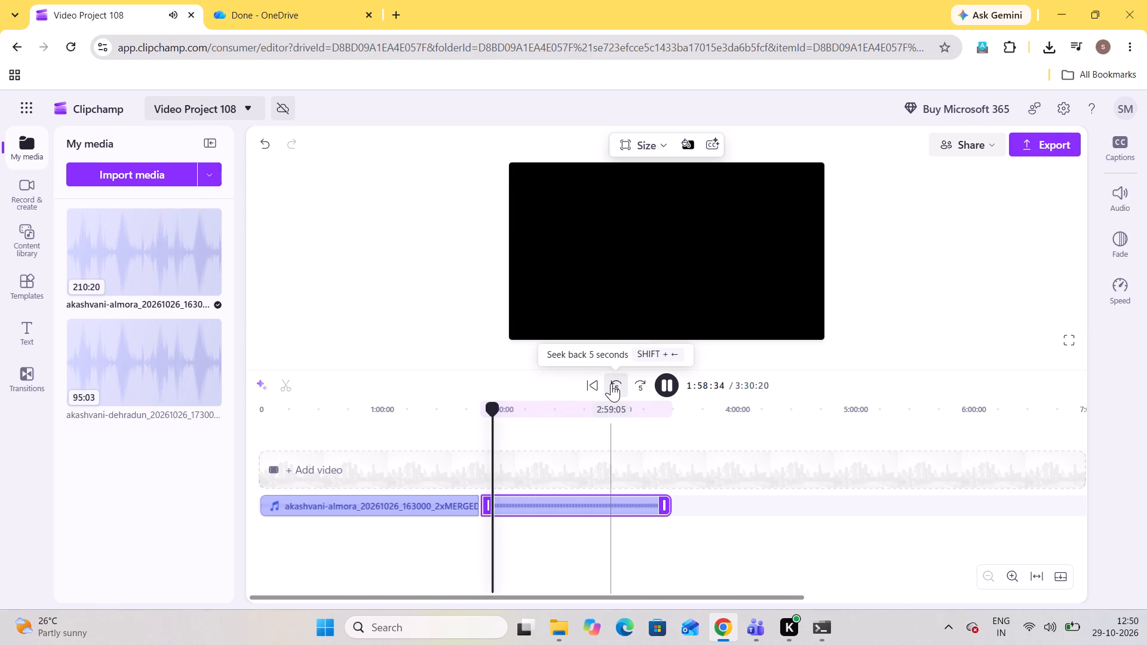
{"action": "double_click", "coordinate": [611, 383]}
{"action": "double_click", "coordinate": [611, 383]}
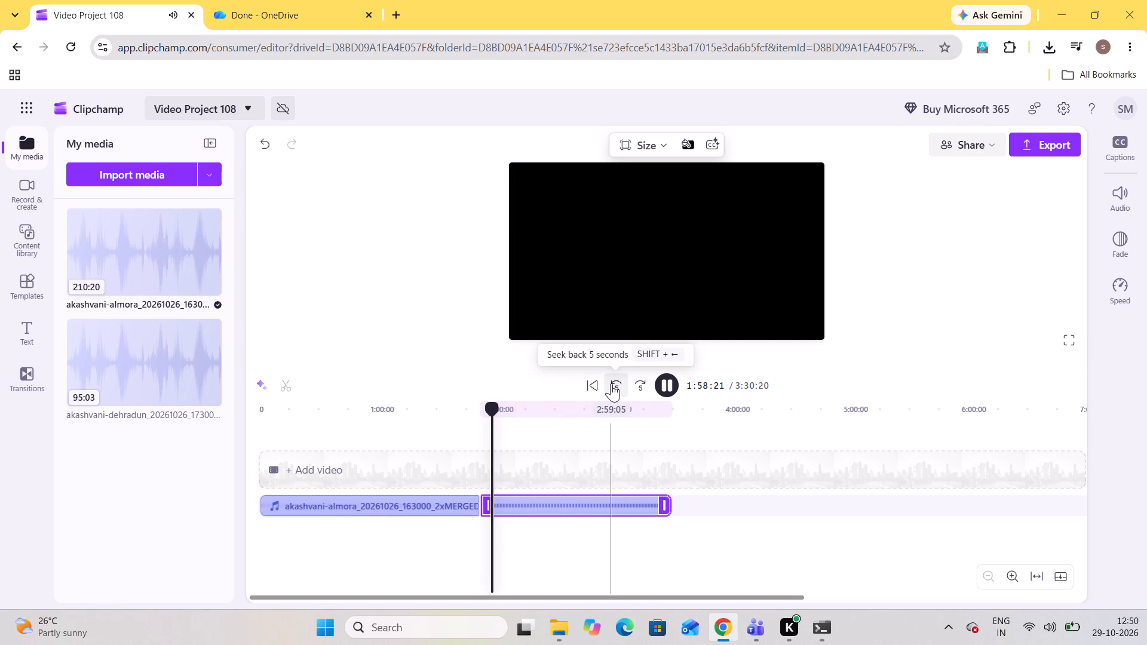
{"action": "double_click", "coordinate": [611, 383]}
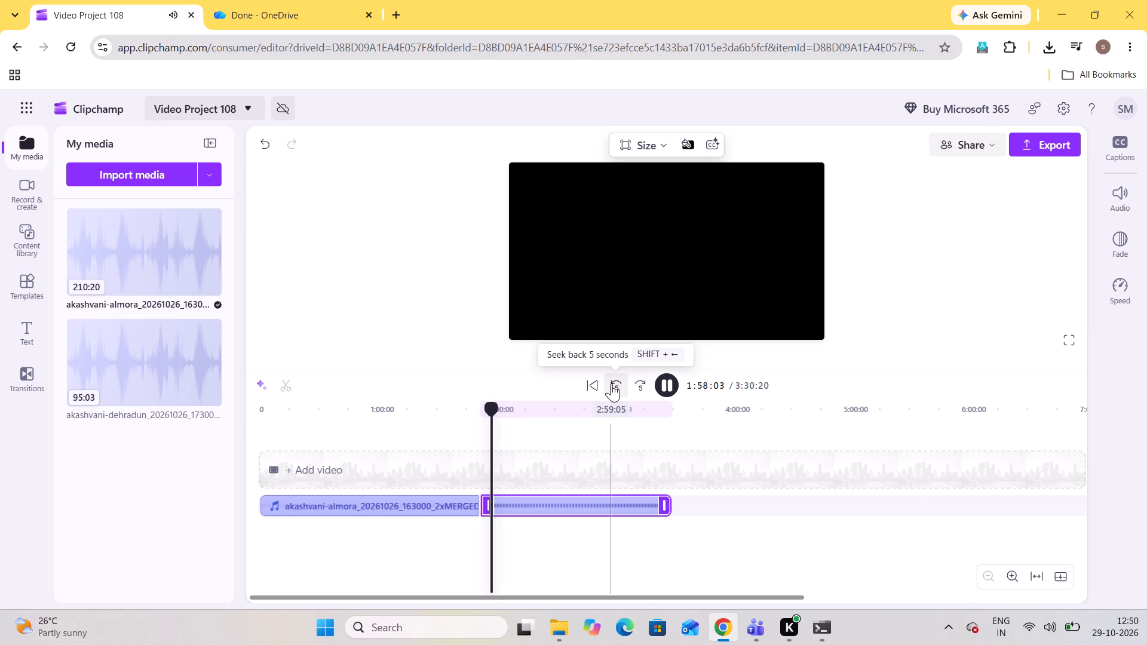
{"action": "double_click", "coordinate": [611, 383]}
{"action": "left_click", "coordinate": [611, 383]}
{"action": "double_click", "coordinate": [634, 380]}
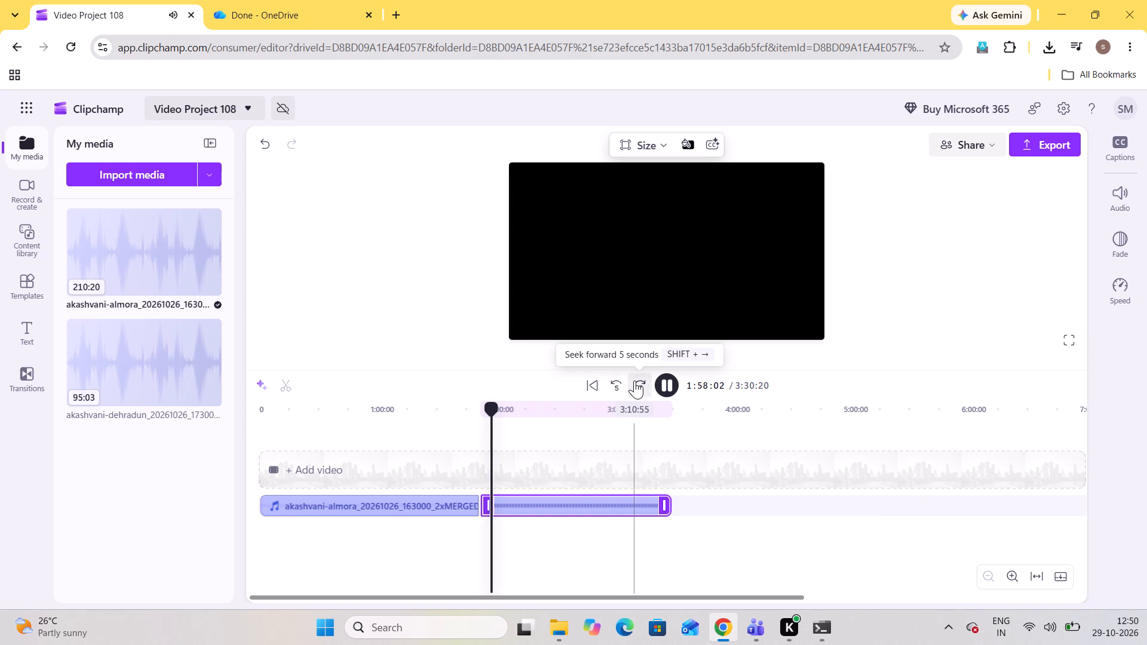
{"action": "left_click", "coordinate": [622, 380]}
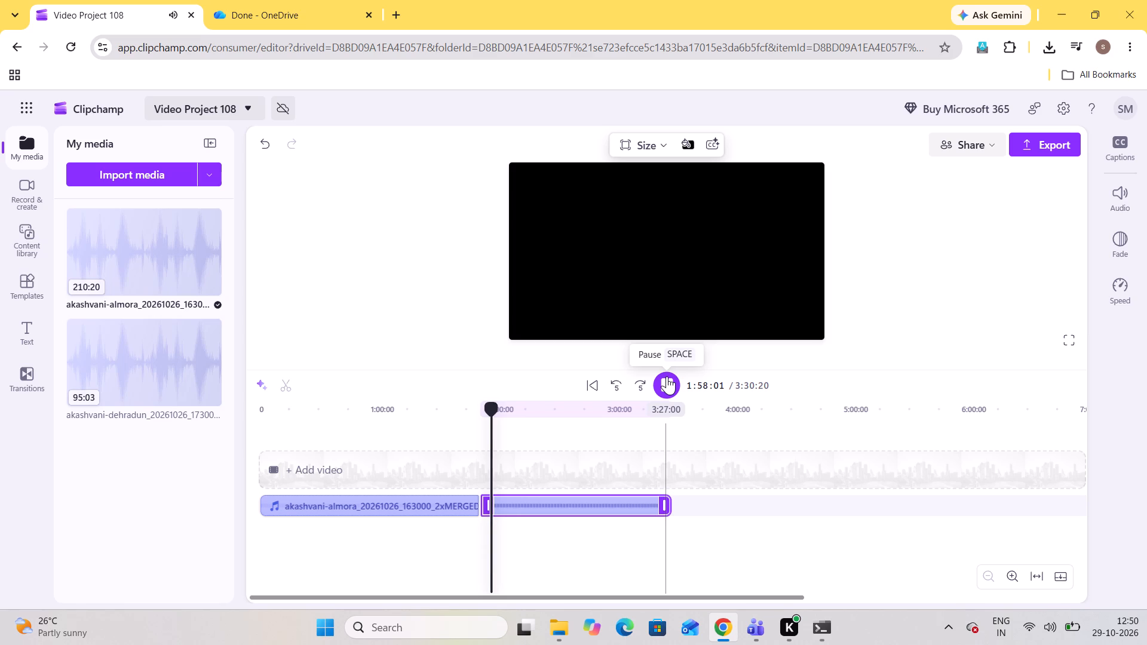
Replay the passage around the song's end in short backward jumps, pause at 1:57:18, and split the akashvani-almora recording there.
{"action": "left_click", "coordinate": [667, 376]}
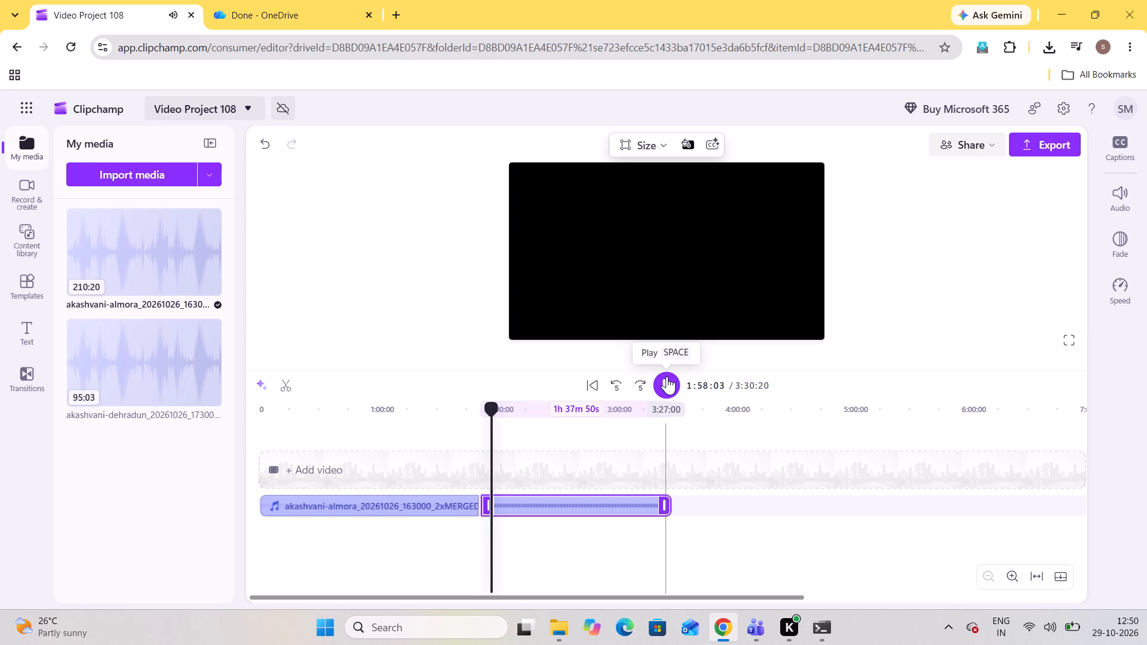
{"action": "triple_click", "coordinate": [617, 380]}
{"action": "left_click", "coordinate": [617, 380]}
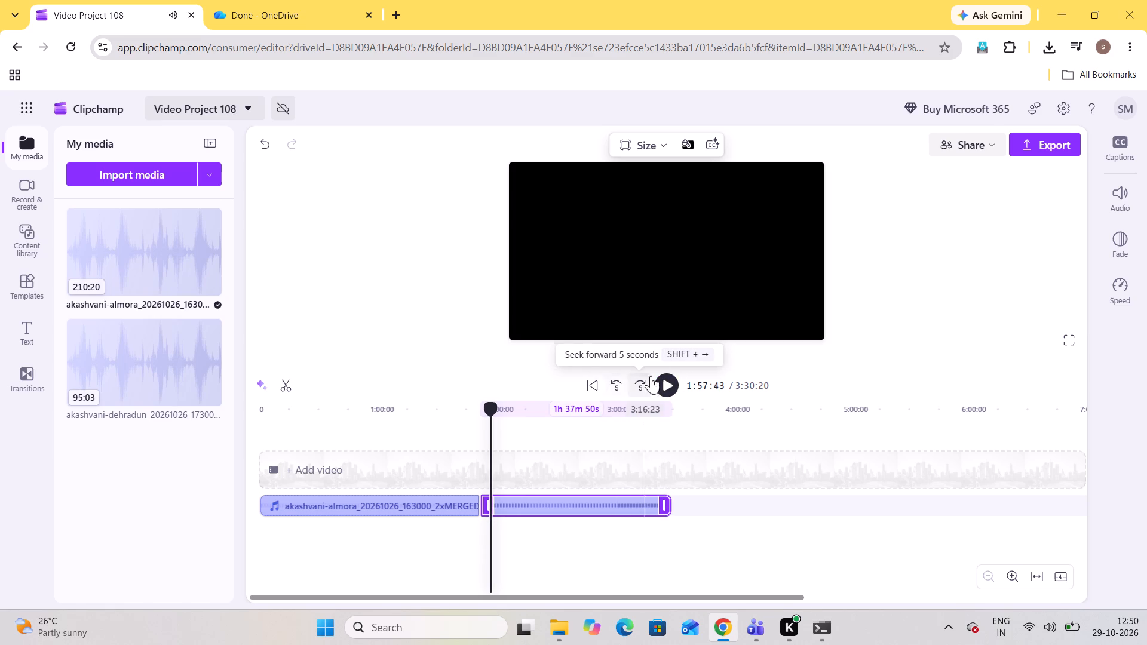
{"action": "left_click", "coordinate": [667, 373]}
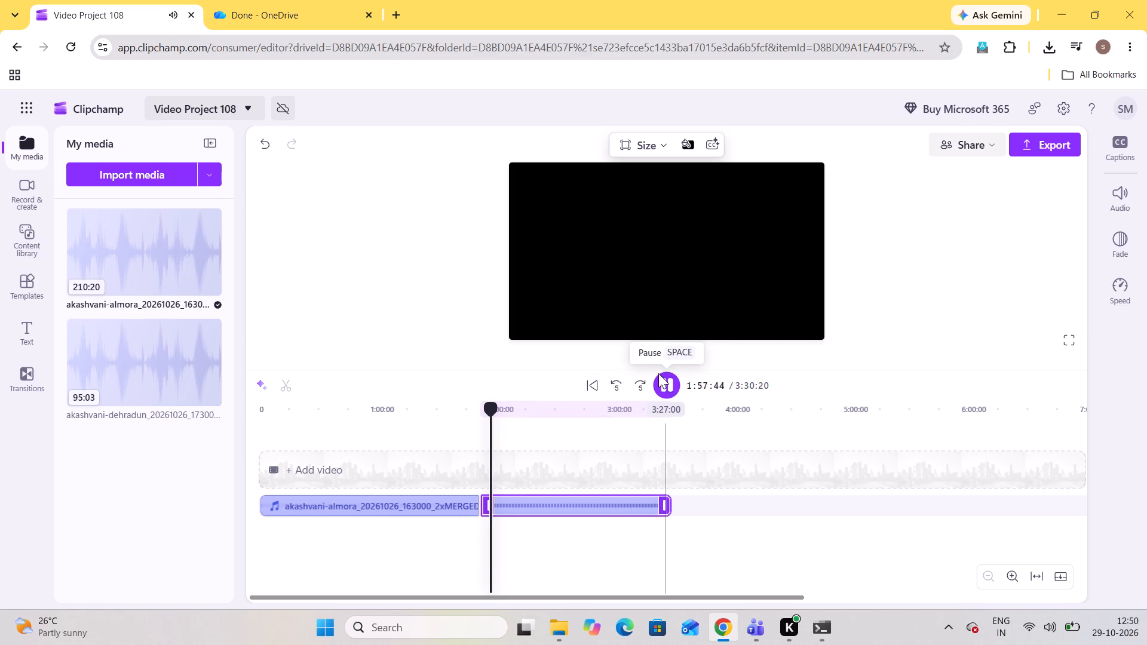
{"action": "triple_click", "coordinate": [617, 380]}
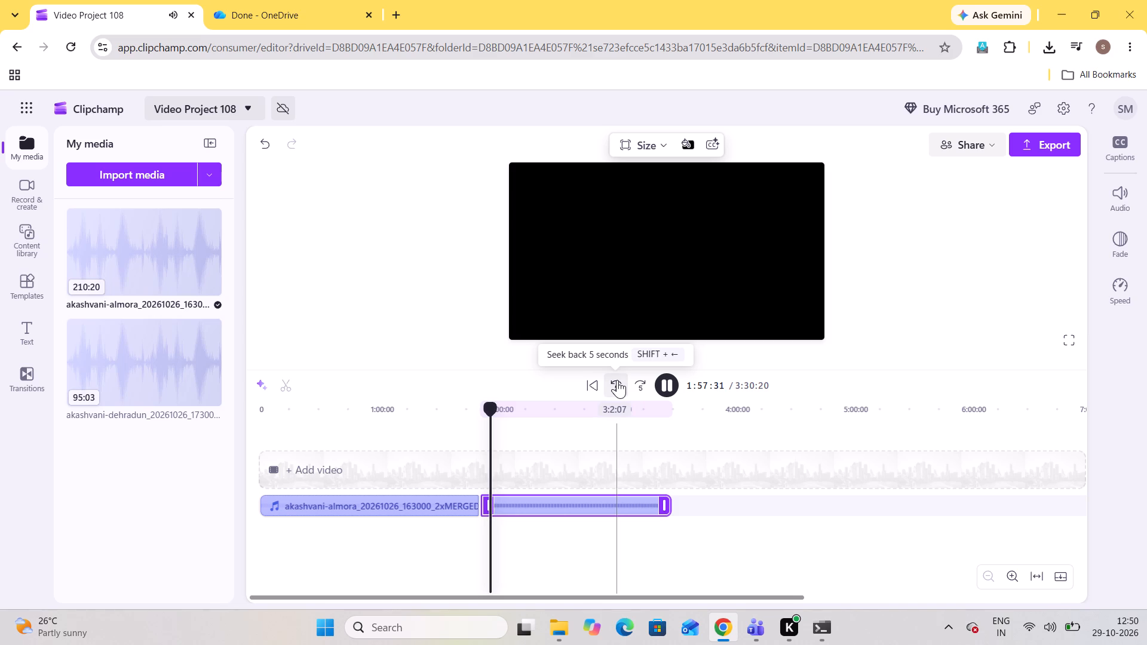
{"action": "double_click", "coordinate": [617, 380]}
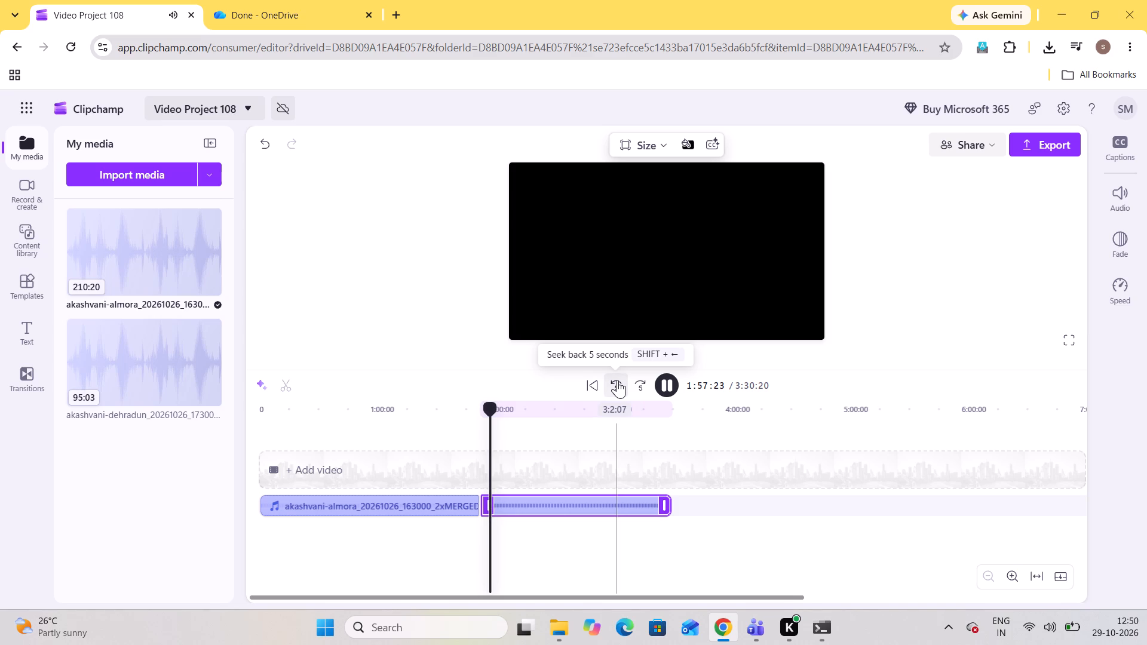
{"action": "double_click", "coordinate": [617, 380]}
{"action": "left_click", "coordinate": [671, 385]}
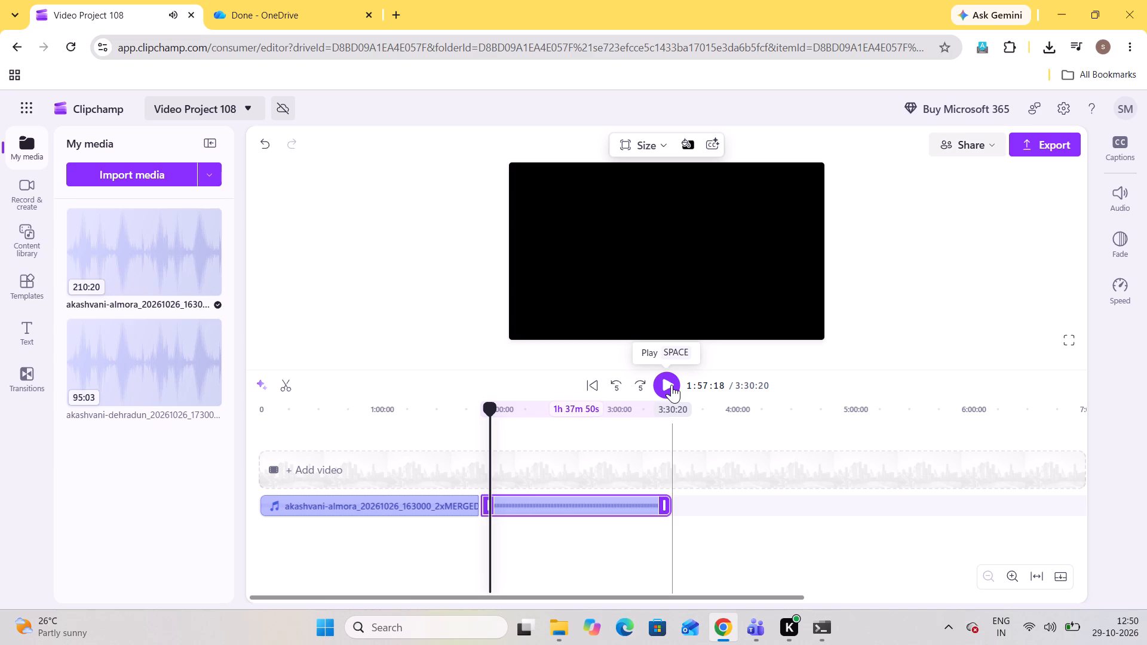
{"action": "left_click", "coordinate": [295, 380]}
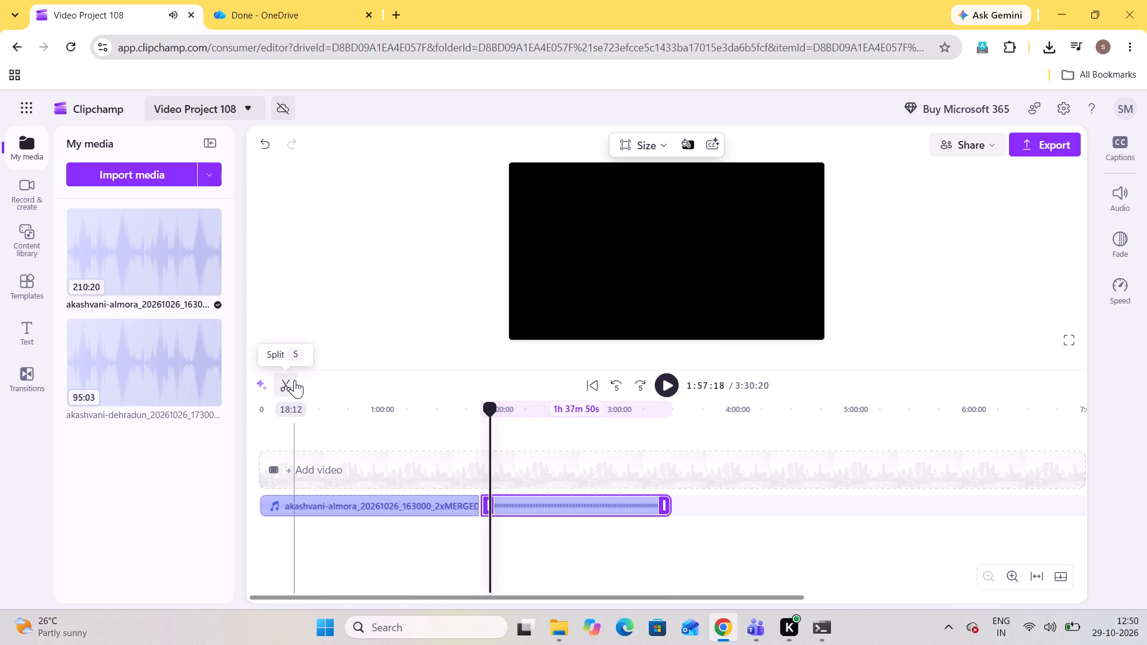
Play on from the new cut, pause at 1:57:23, and split the akashvani-almora recording there.
{"action": "left_click", "coordinate": [665, 384]}
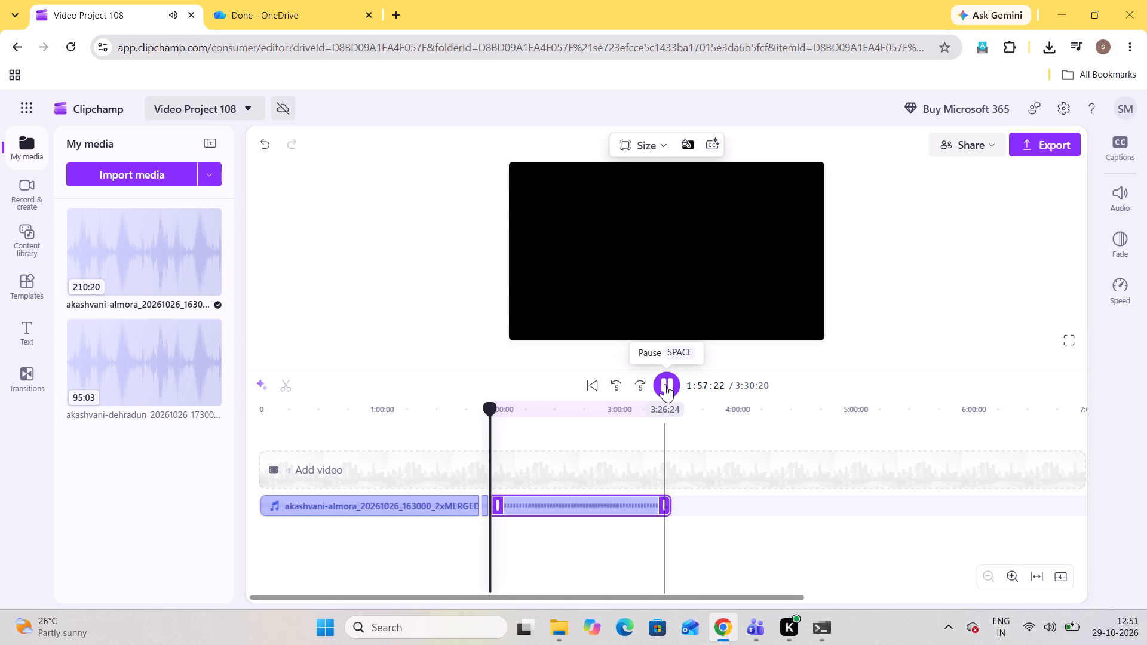
{"action": "left_click", "coordinate": [665, 384]}
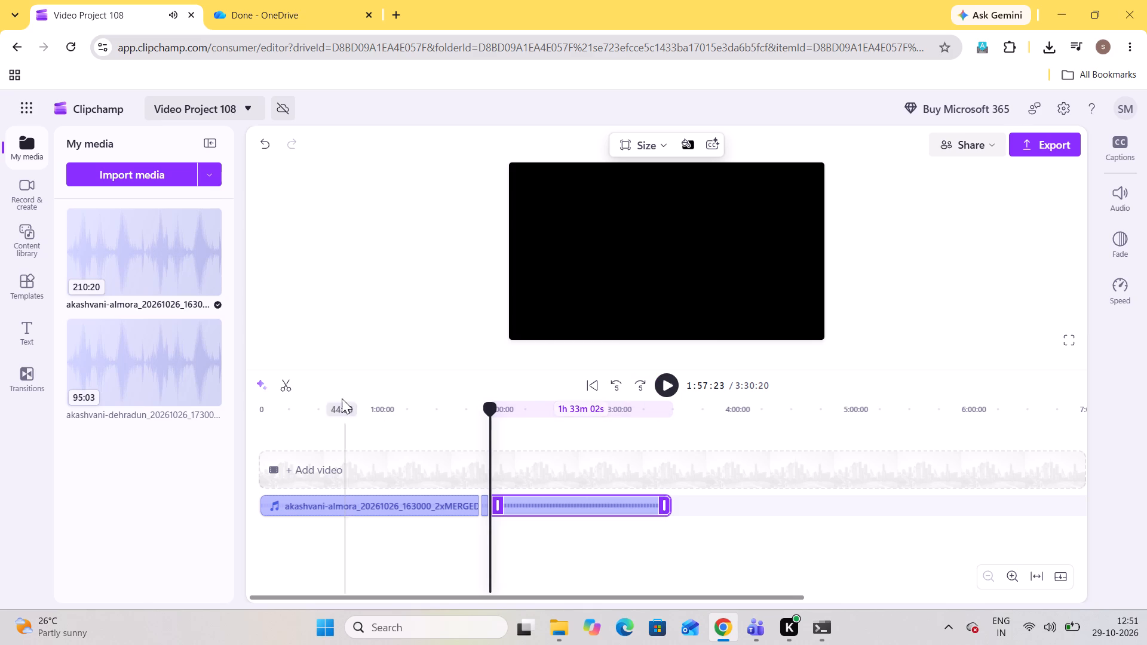
{"action": "left_click", "coordinate": [288, 383]}
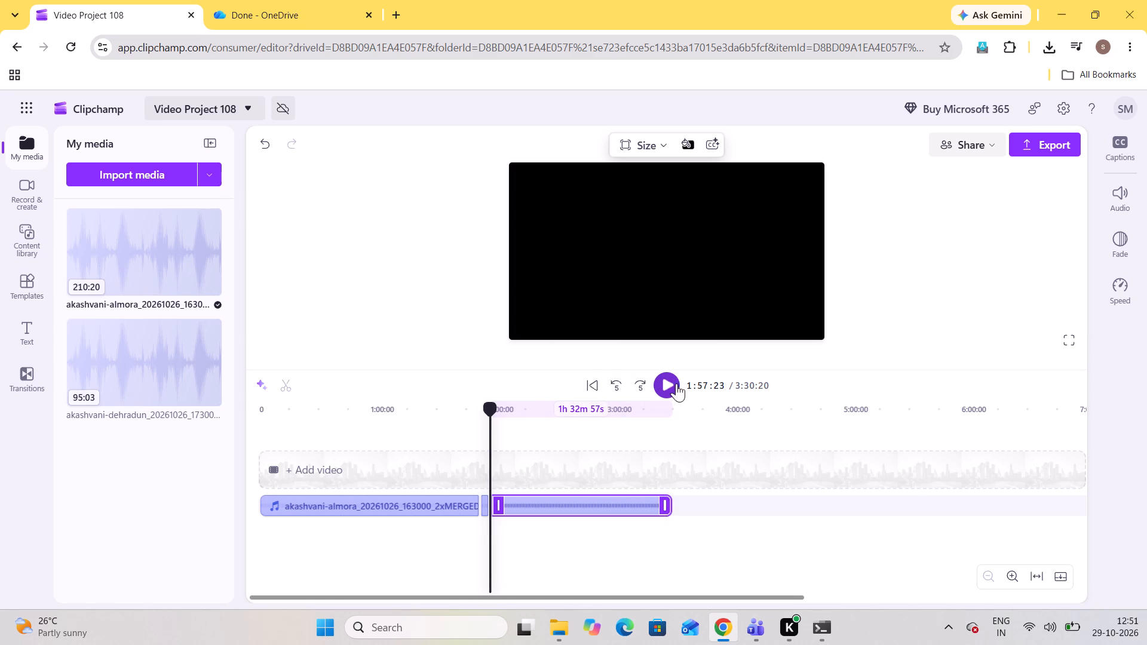
Listen in short bursts after the 1:57:23 cut, replaying the passage, and split the akashvani-almora recording at 1:57:29.
{"action": "left_click", "coordinate": [673, 382]}
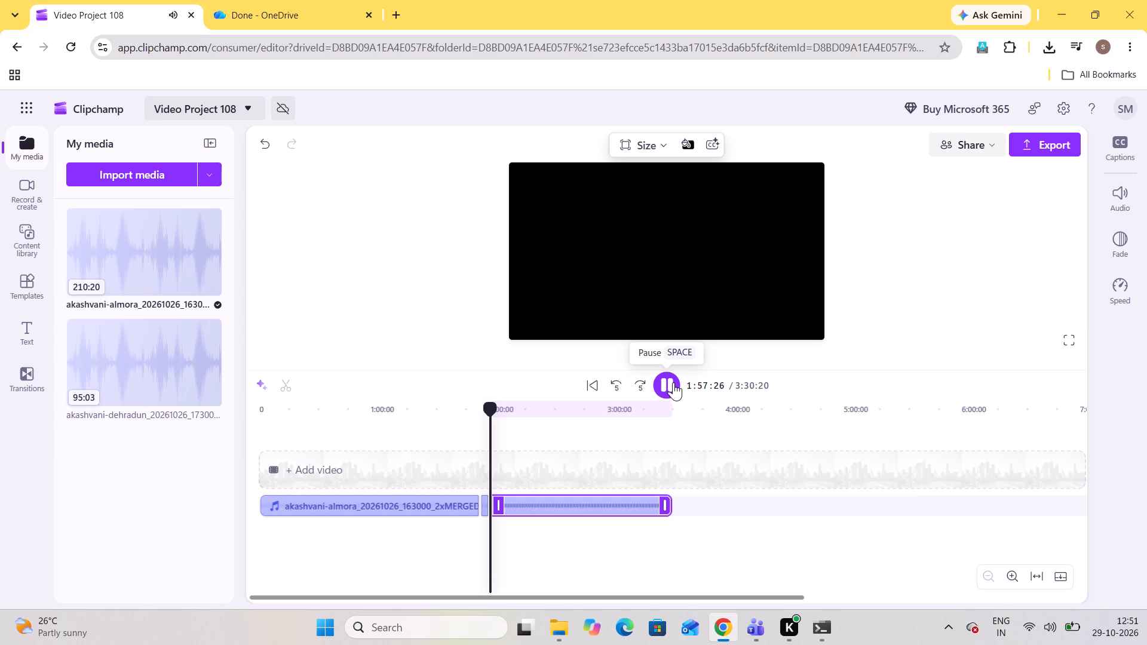
{"action": "left_click", "coordinate": [673, 382]}
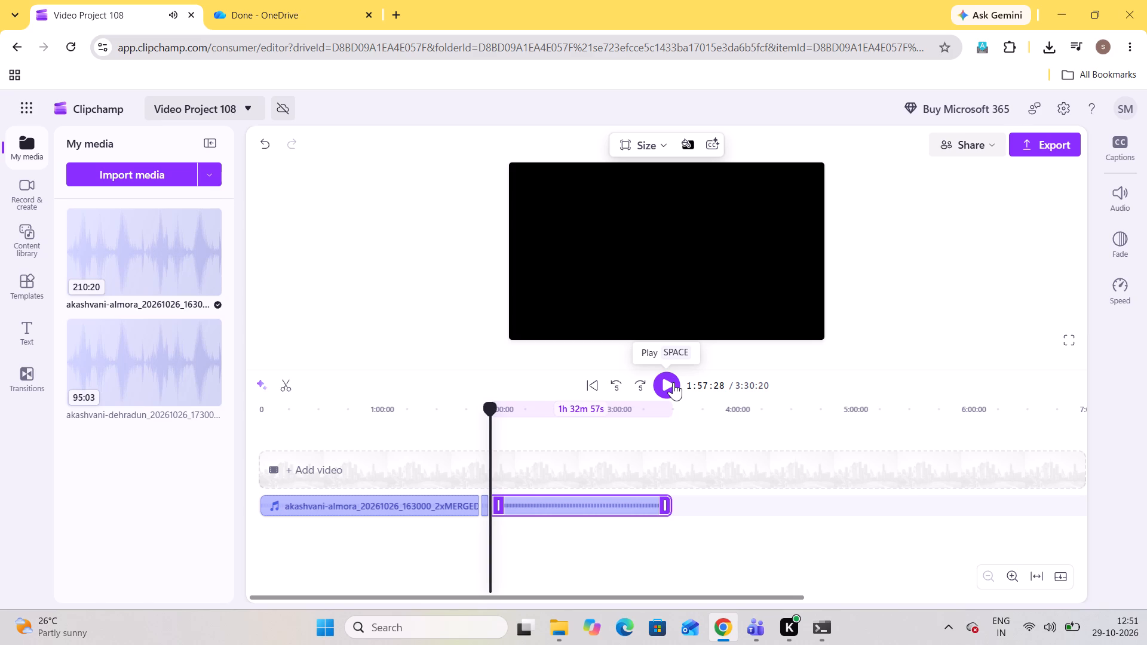
{"action": "left_click", "coordinate": [673, 382]}
{"action": "left_click", "coordinate": [673, 382]}
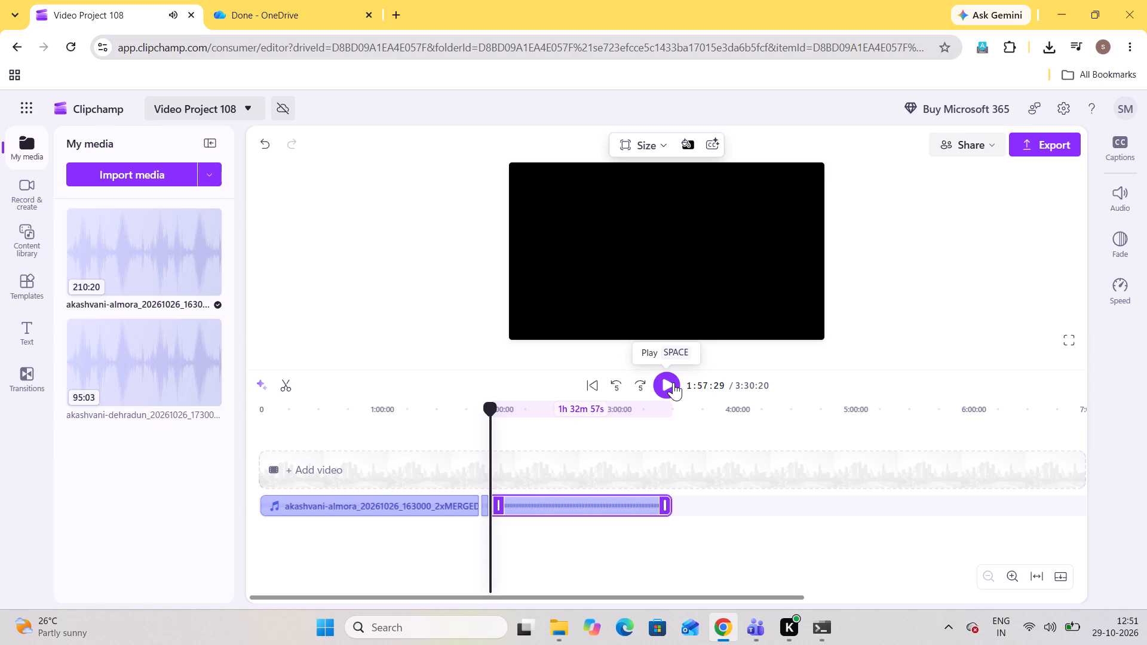
{"action": "left_click", "coordinate": [673, 382]}
{"action": "left_click", "coordinate": [673, 382]}
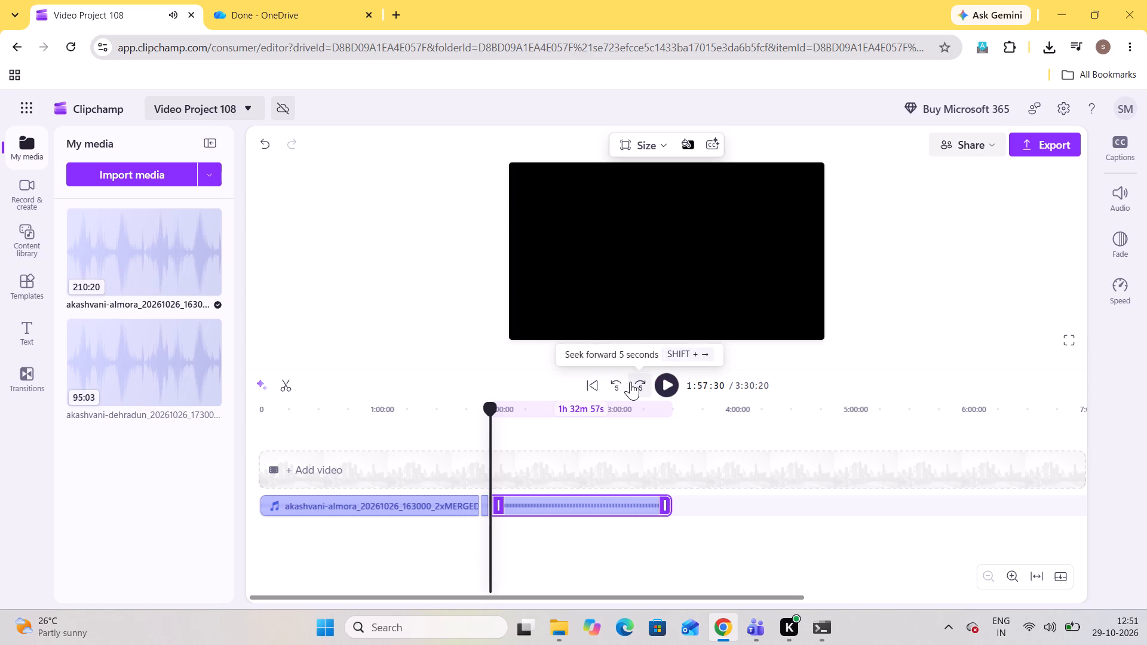
{"action": "left_click", "coordinate": [619, 382]}
{"action": "left_click", "coordinate": [668, 386]}
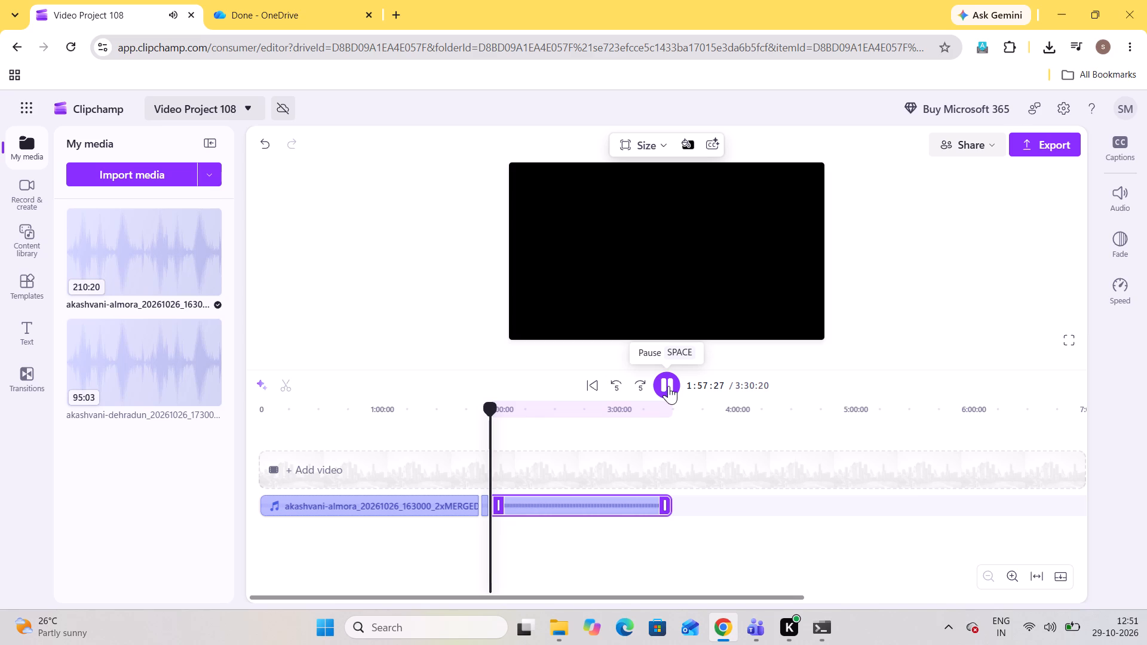
{"action": "left_click", "coordinate": [668, 386]}
{"action": "left_click", "coordinate": [668, 386]}
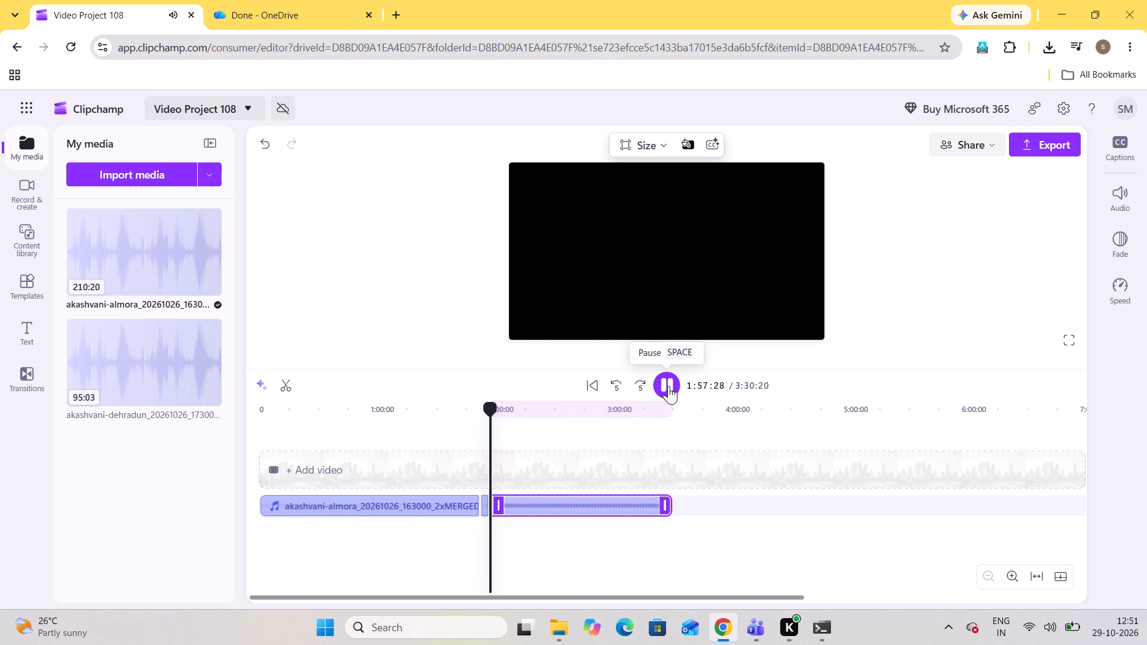
{"action": "left_click", "coordinate": [668, 386]}
{"action": "double_click", "coordinate": [668, 386]}
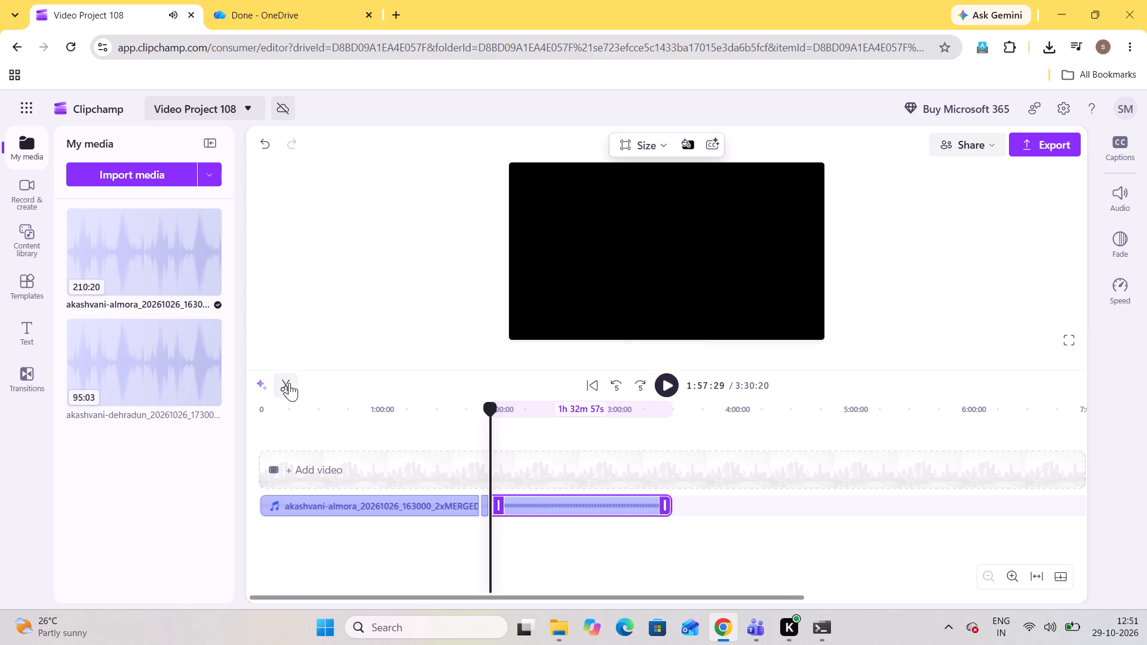
{"action": "left_click", "coordinate": [289, 383]}
Play the akashvani-almora recording onward from 1:57:29 and skim forward to 2:40:00 to listen for further songs.
{"action": "left_click", "coordinate": [675, 383]}
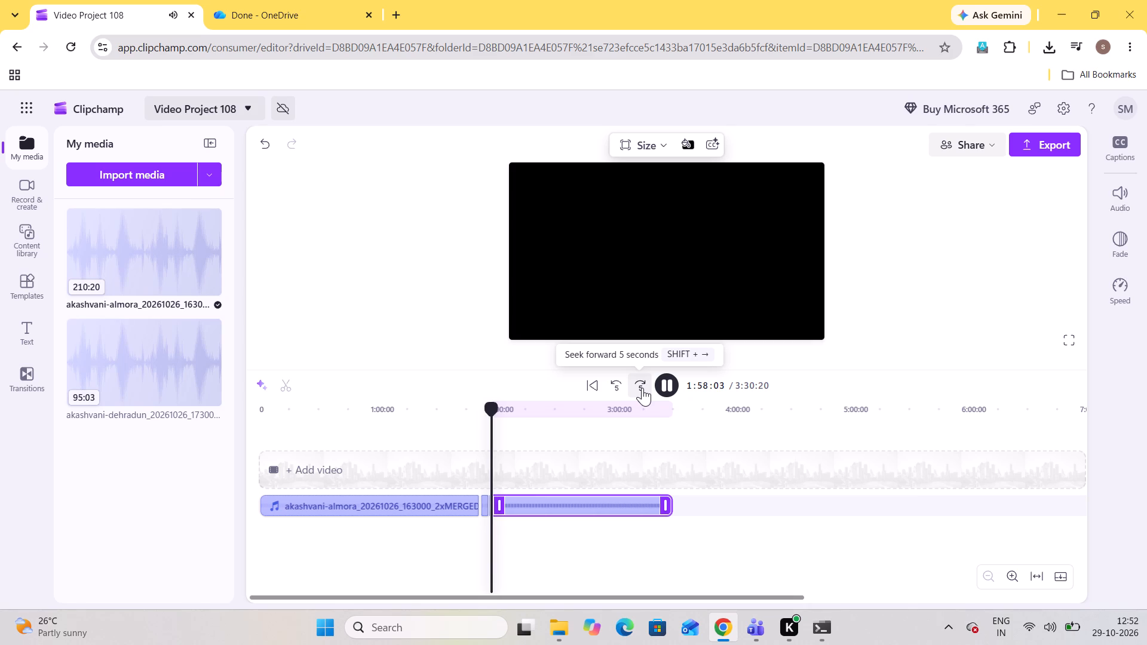
{"action": "left_click", "coordinate": [614, 505]}
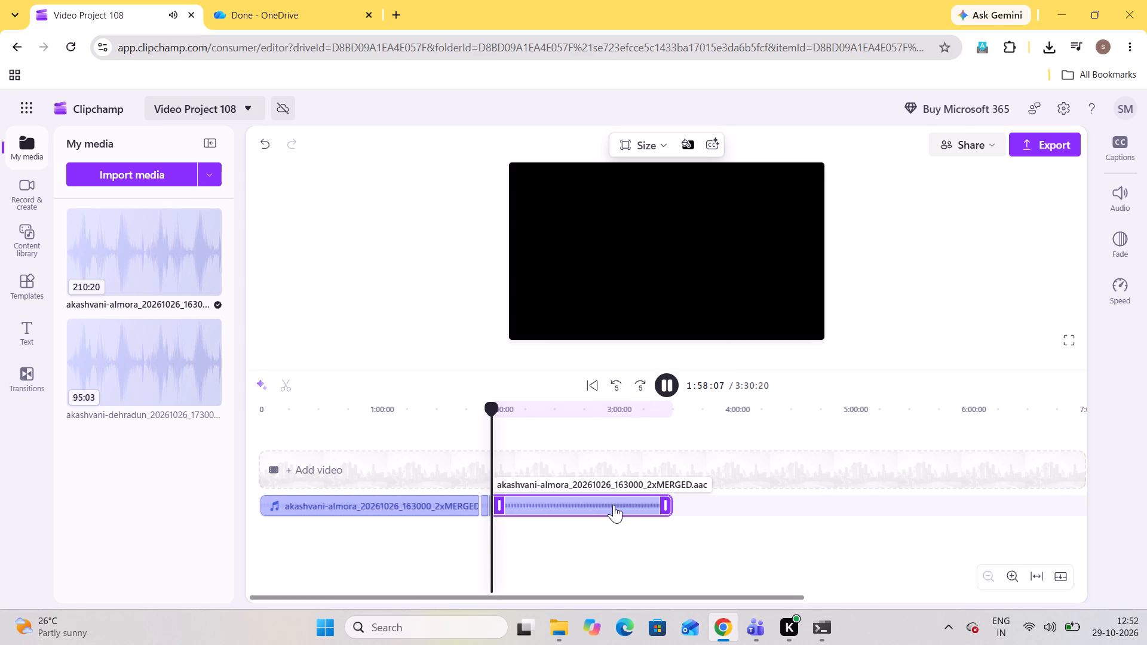
{"action": "left_click", "coordinate": [611, 397]}
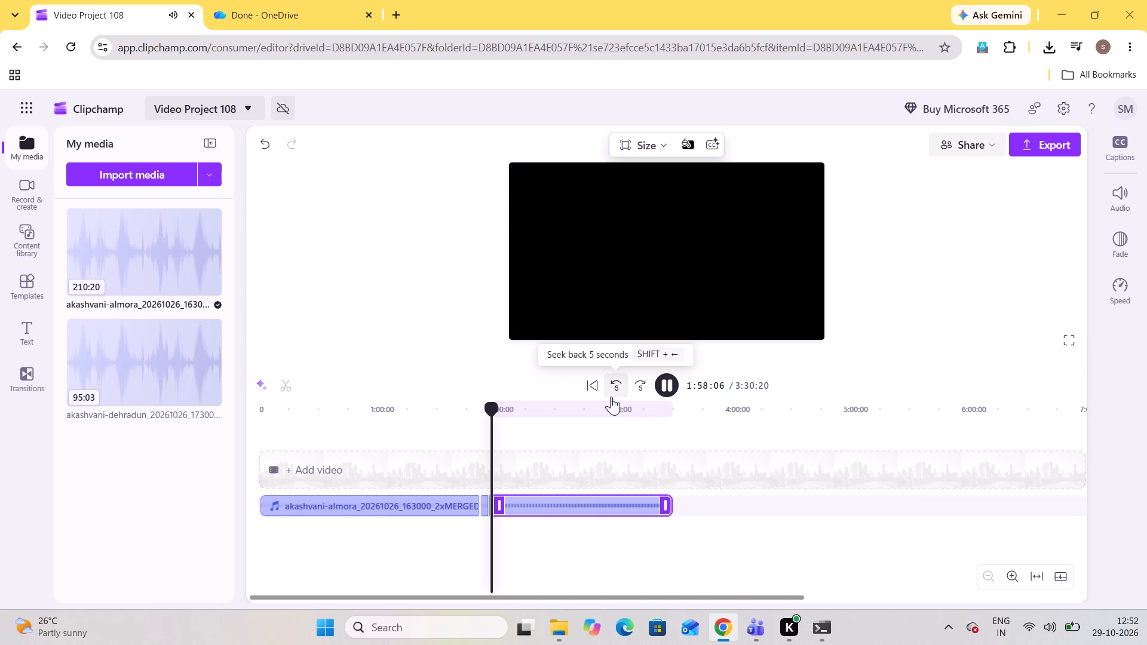
{"action": "left_click", "coordinate": [561, 500]}
{"action": "key", "text": "Right"}
{"action": "key", "text": "Right"}
{"action": "key", "text": "Right"}
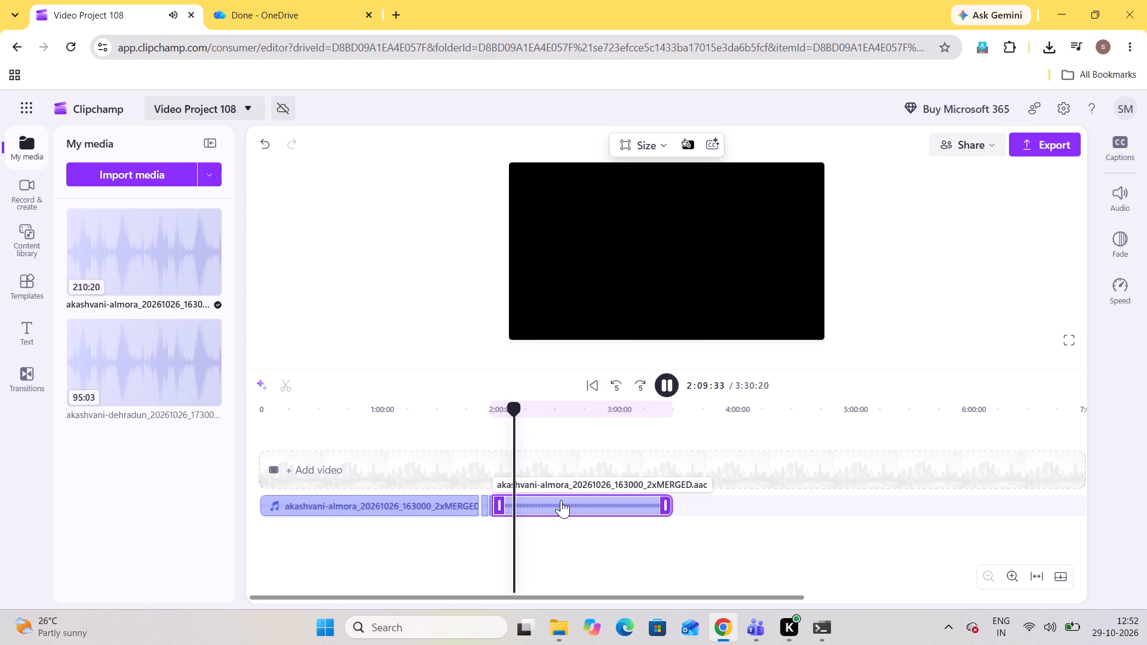
{"action": "key", "text": "Right"}
{"action": "key", "text": "Right"}
{"action": "key", "text": "Right"}
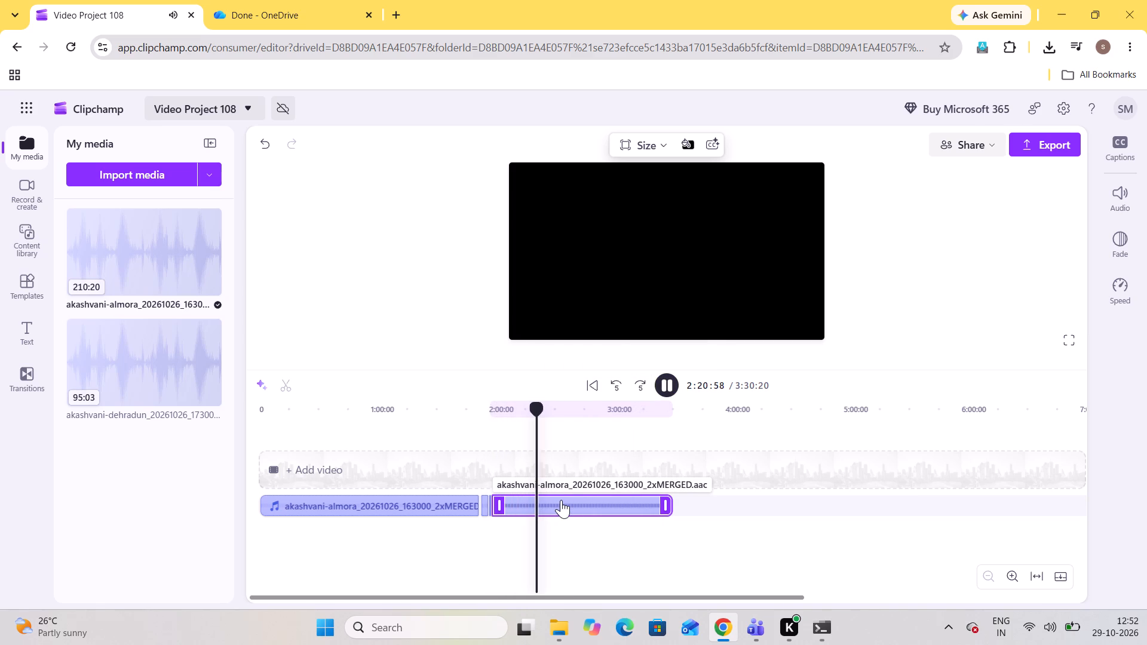
{"action": "key", "text": "Right"}
{"action": "key", "text": "Right"}
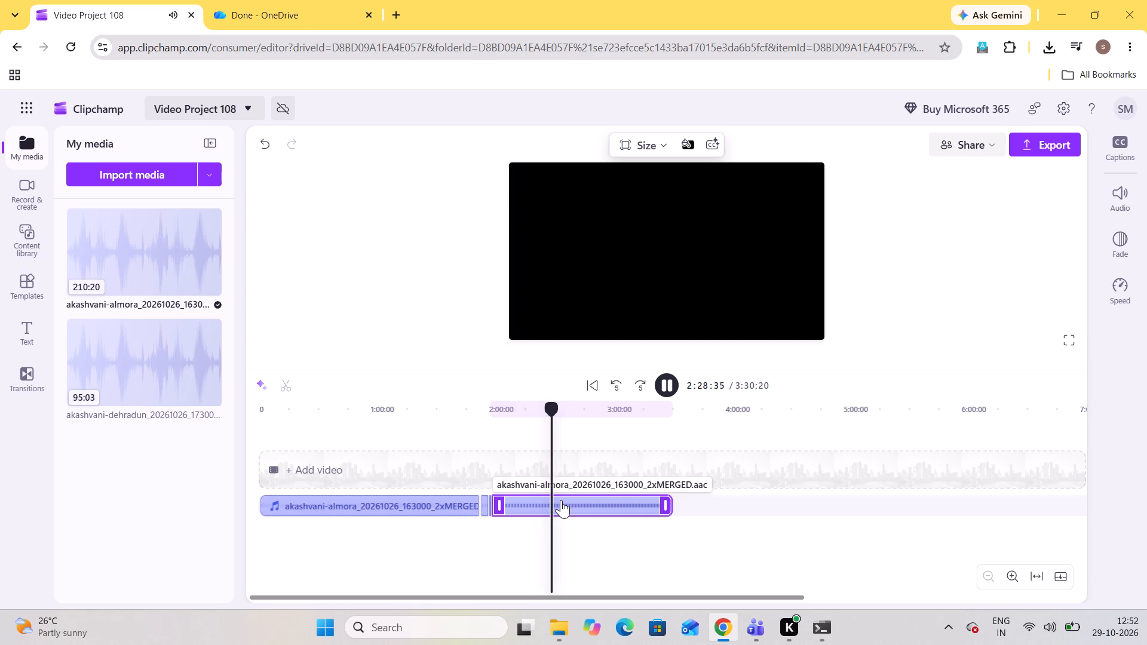
{"action": "key", "text": "Right"}
{"action": "key", "text": "Right"}
{"action": "key", "text": "Right"}
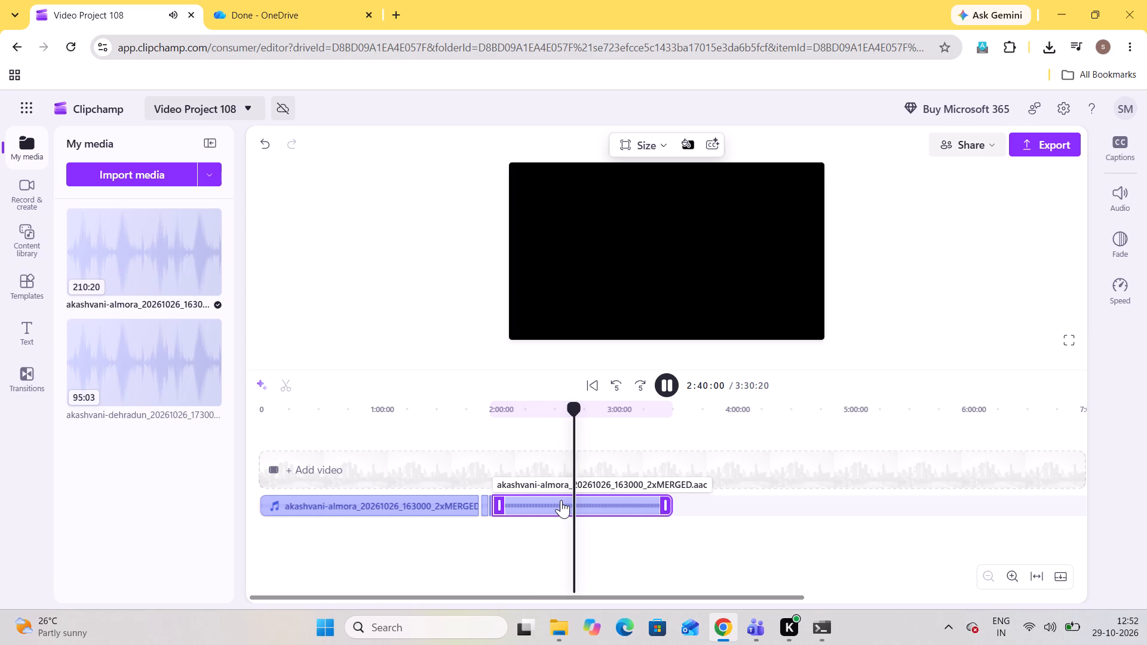
Delete the remaining part of the akashvani-almora recording after the 1:57:29 cut.
{"action": "left_click", "coordinate": [561, 500]}
{"action": "key", "text": "Delete"}
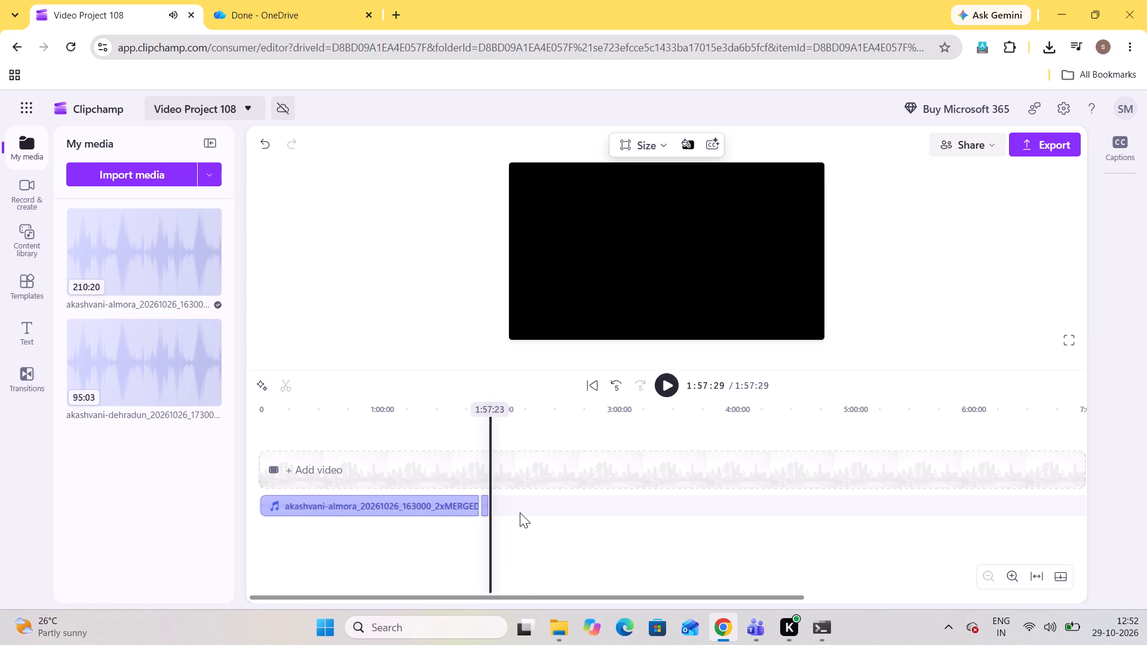
{"action": "key", "text": "ctrl+z"}
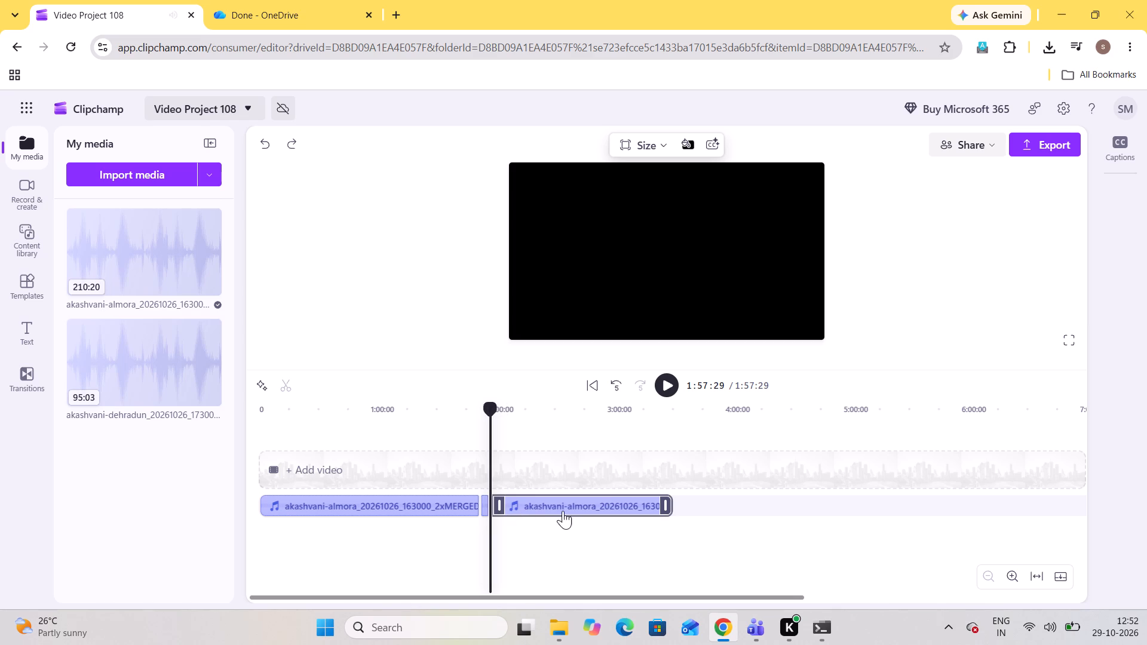
{"action": "left_click", "coordinate": [566, 511]}
{"action": "key", "text": "BackSpace"}
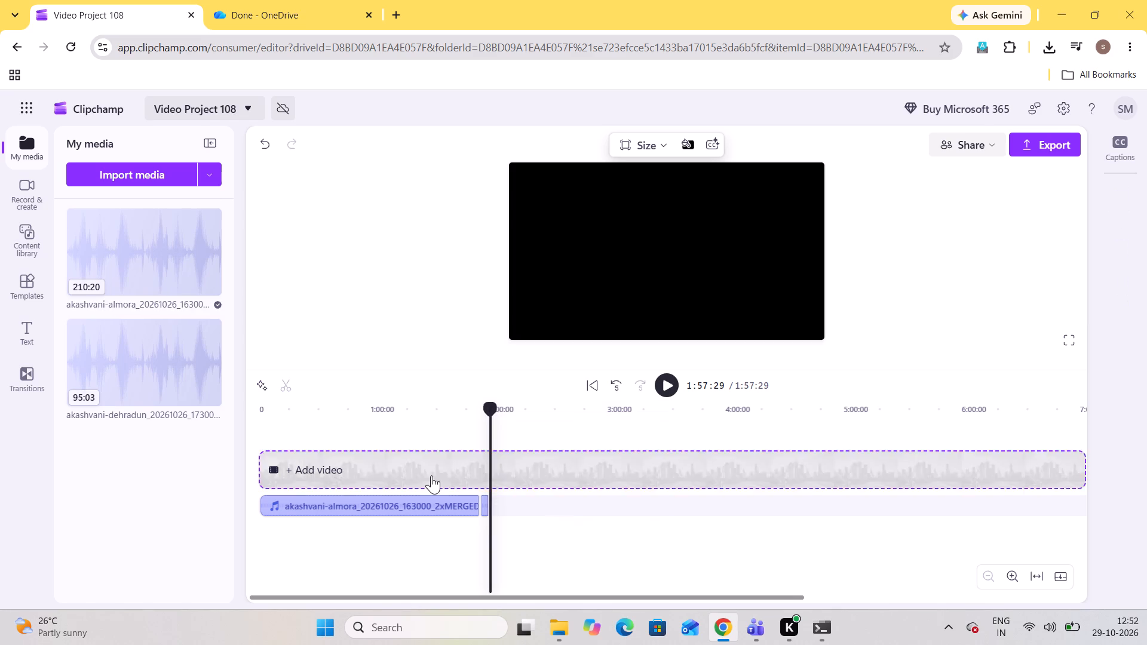
Delete the long akashvani-almora section before the song and close the gap it leaves.
{"action": "left_click", "coordinate": [407, 503]}
{"action": "key", "text": "Delete"}
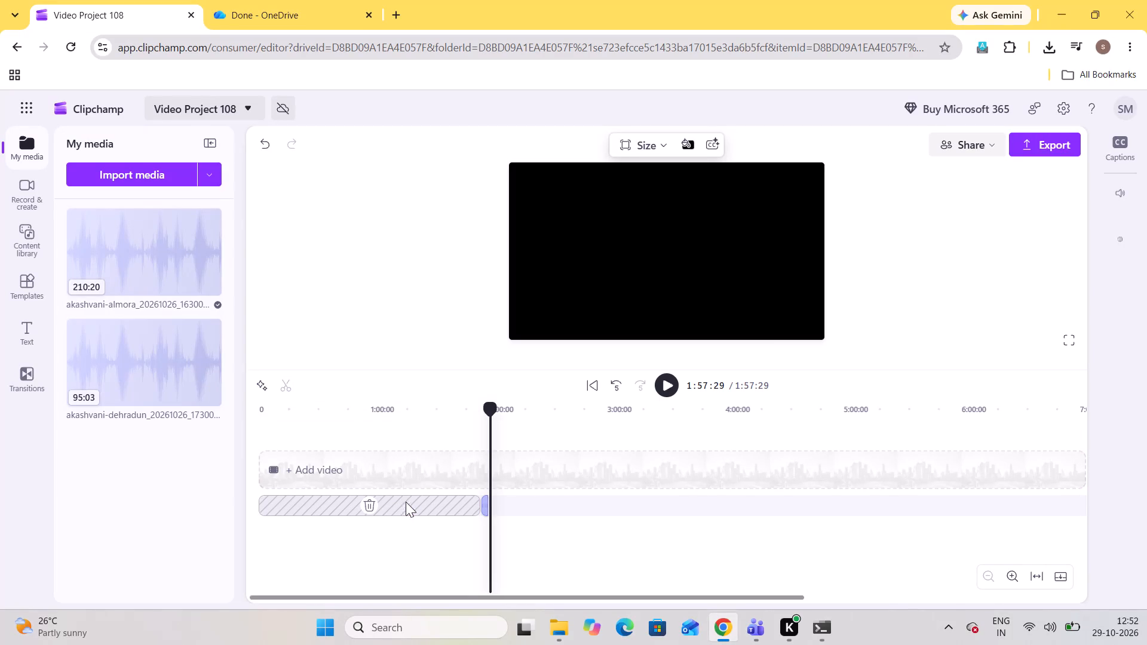
{"action": "left_click", "coordinate": [372, 503]}
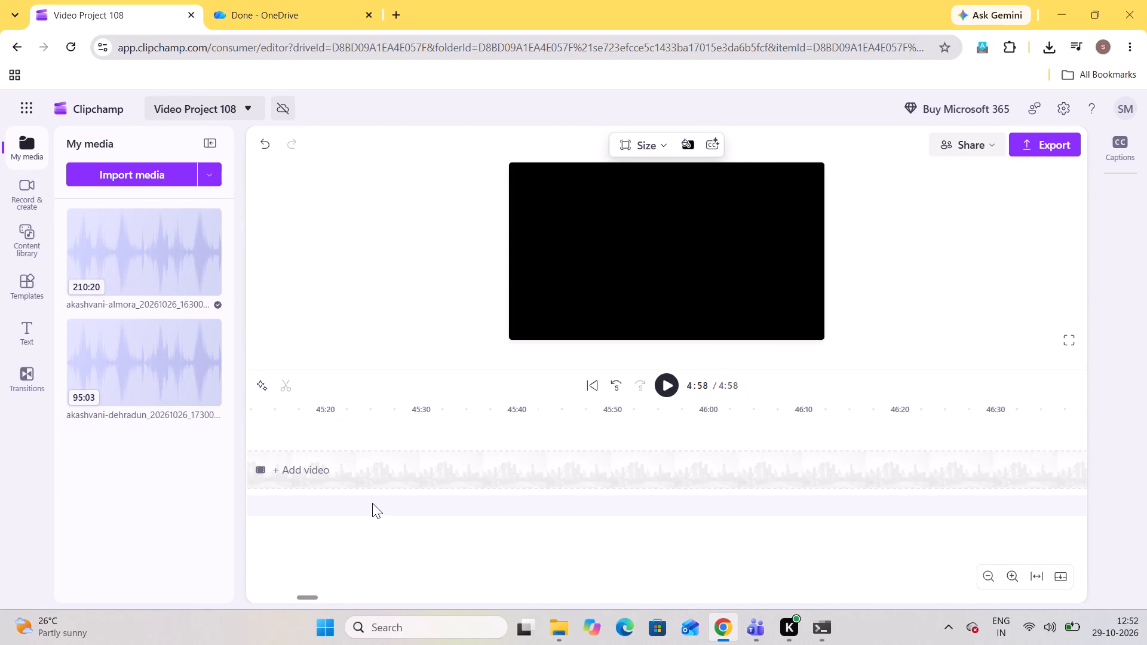
Look over the remaining song clips along the timeline.
{"action": "scroll", "coordinate": [372, 503], "scroll_direction": "right", "scroll_amount": 20}
{"action": "scroll", "coordinate": [372, 503], "scroll_direction": "right", "scroll_amount": 14}
{"action": "scroll", "coordinate": [372, 503], "scroll_direction": "right", "scroll_amount": 18}
{"action": "scroll", "coordinate": [372, 503], "scroll_direction": "right", "scroll_amount": 11}
{"action": "scroll", "coordinate": [372, 503], "scroll_direction": "right", "scroll_amount": 10}
{"action": "scroll", "coordinate": [372, 503], "scroll_direction": "right", "scroll_amount": 11}
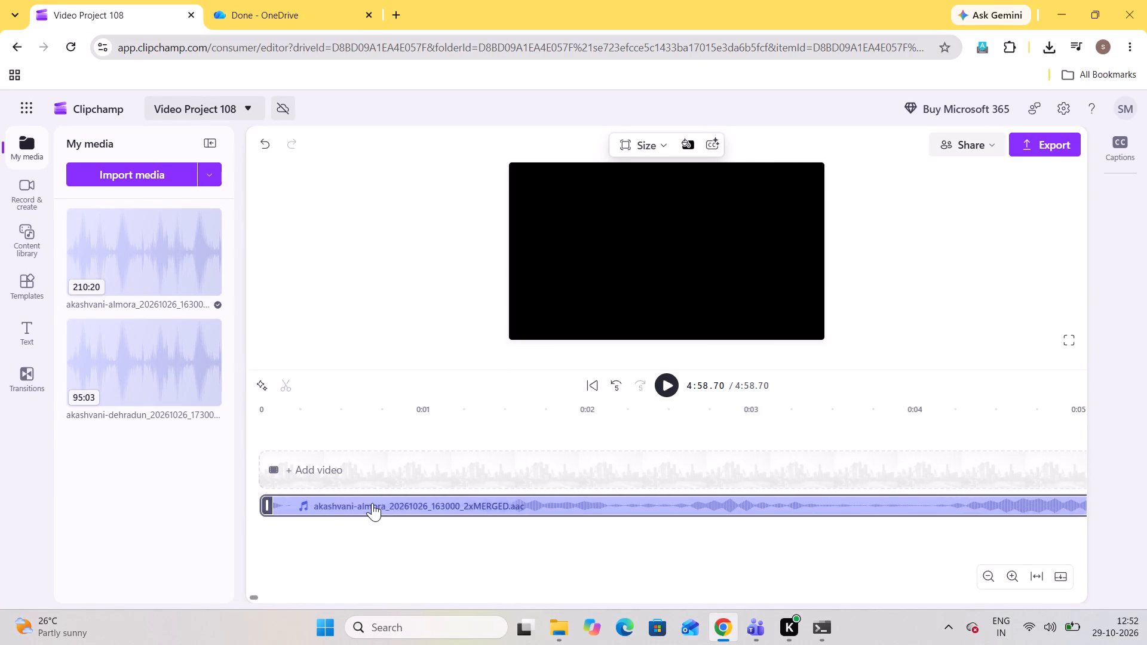
{"action": "scroll", "coordinate": [372, 503], "scroll_direction": "left", "scroll_amount": 12}
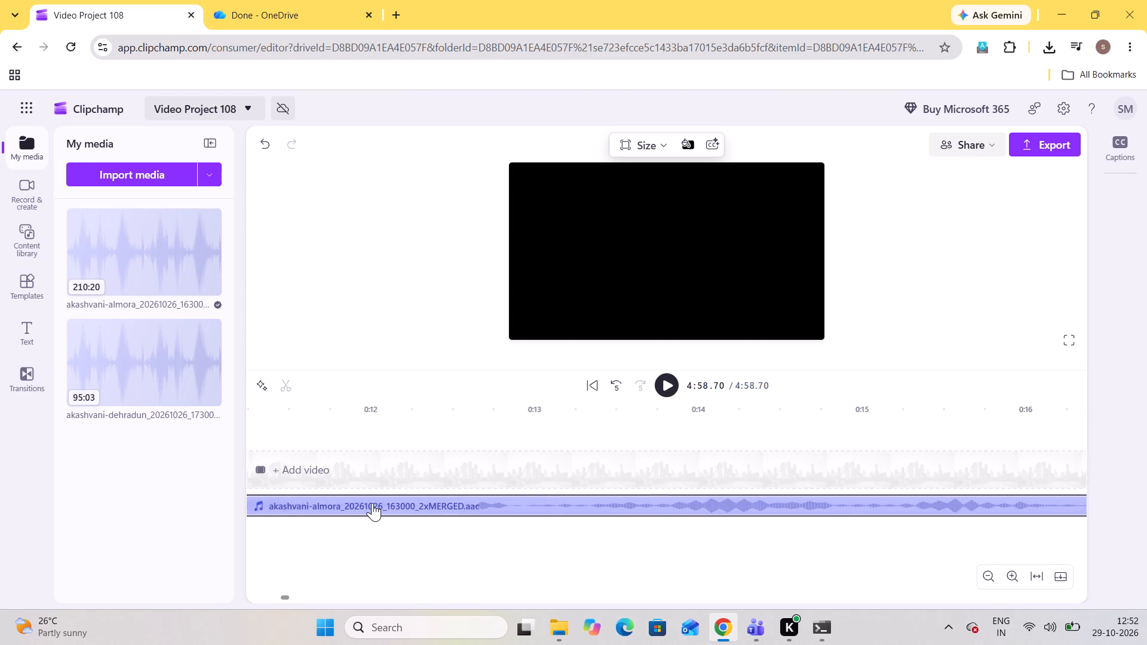
{"action": "scroll", "coordinate": [372, 503], "scroll_direction": "left", "scroll_amount": 7}
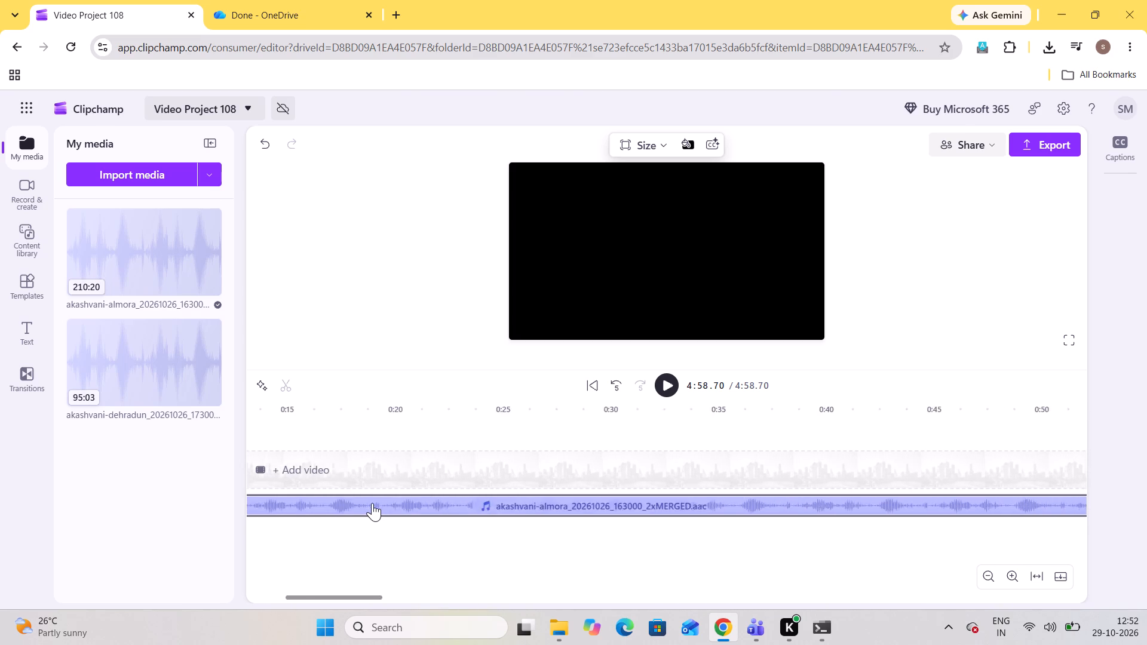
Export the song audio-only with the file name gadhwali-chandra singh rahi-tile dharu bola and save it to the computer.
{"action": "left_click", "coordinate": [1032, 149]}
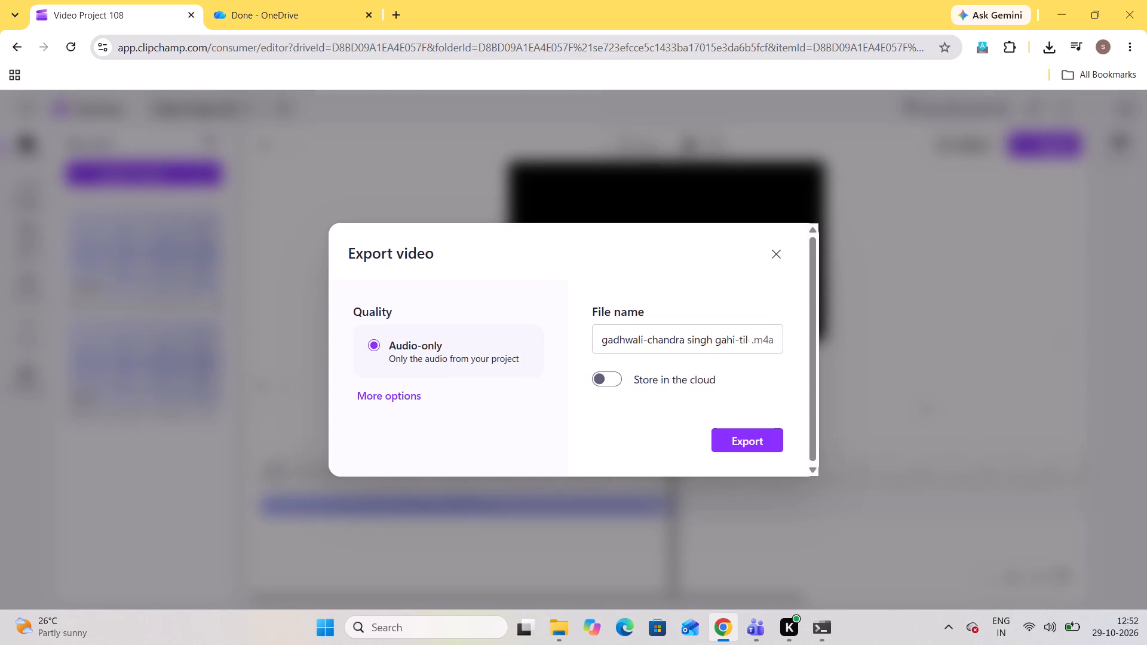
{"action": "left_click", "coordinate": [716, 342]}
{"action": "key", "text": "Delete"}
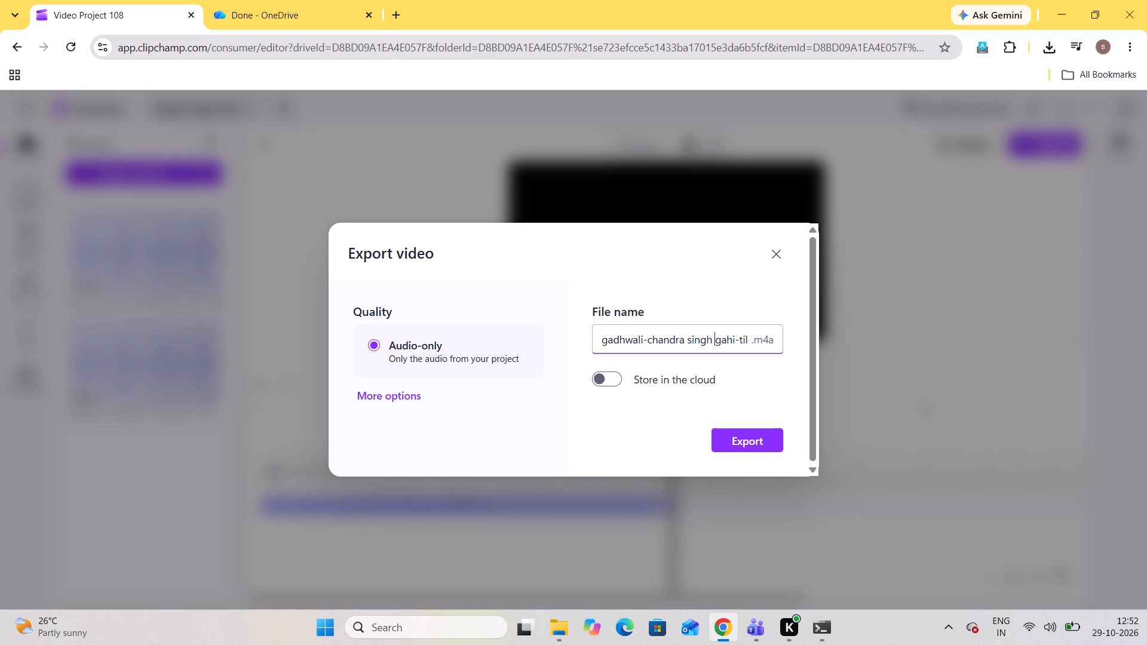
{"action": "key", "text": "r"}
{"action": "key", "text": "Right"}
{"action": "key", "text": "Right"}
{"action": "key", "text": "Right"}
{"action": "key", "text": "Right"}
{"action": "key", "text": "Right"}
{"action": "key", "text": "Right"}
{"action": "key", "text": "Right"}
{"action": "key", "text": "Right"}
{"action": "key", "text": "Right"}
{"action": "key", "text": "Right"}
{"action": "key", "text": "Right"}
{"action": "key", "text": "Right"}
{"action": "key", "text": "Right"}
{"action": "key", "text": "Right"}
{"action": "key", "text": "Right"}
{"action": "key", "text": "Right"}
{"action": "key", "text": "Right"}
{"action": "key", "text": "Right"}
{"action": "key", "text": "Right"}
{"action": "key", "text": "Right"}
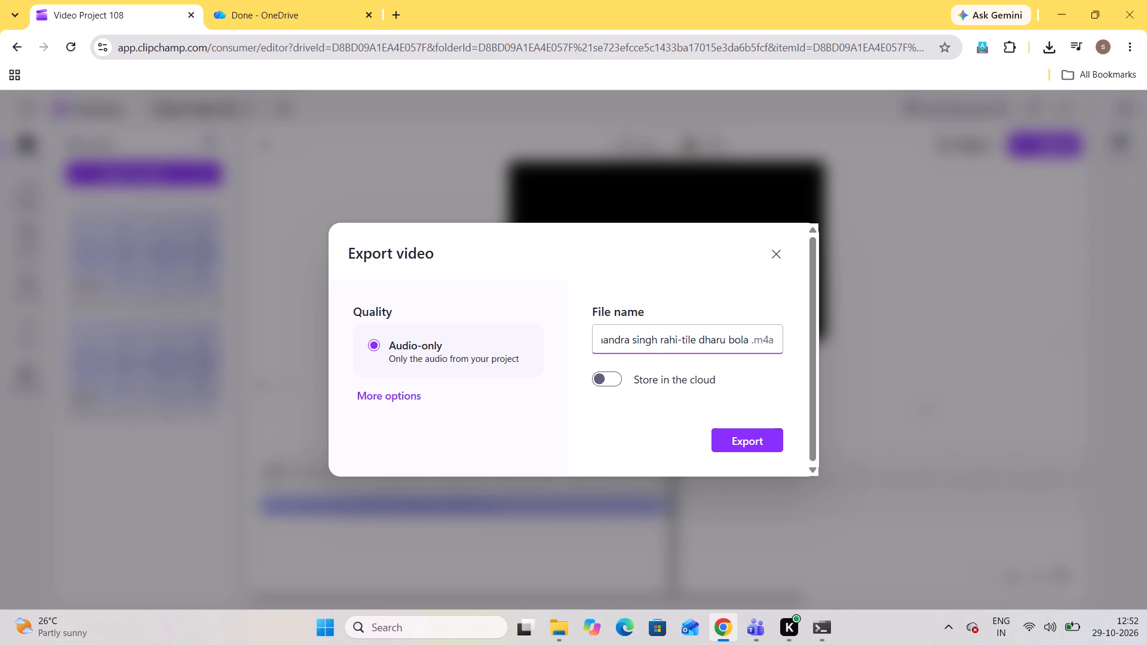
{"action": "left_click", "coordinate": [735, 441]}
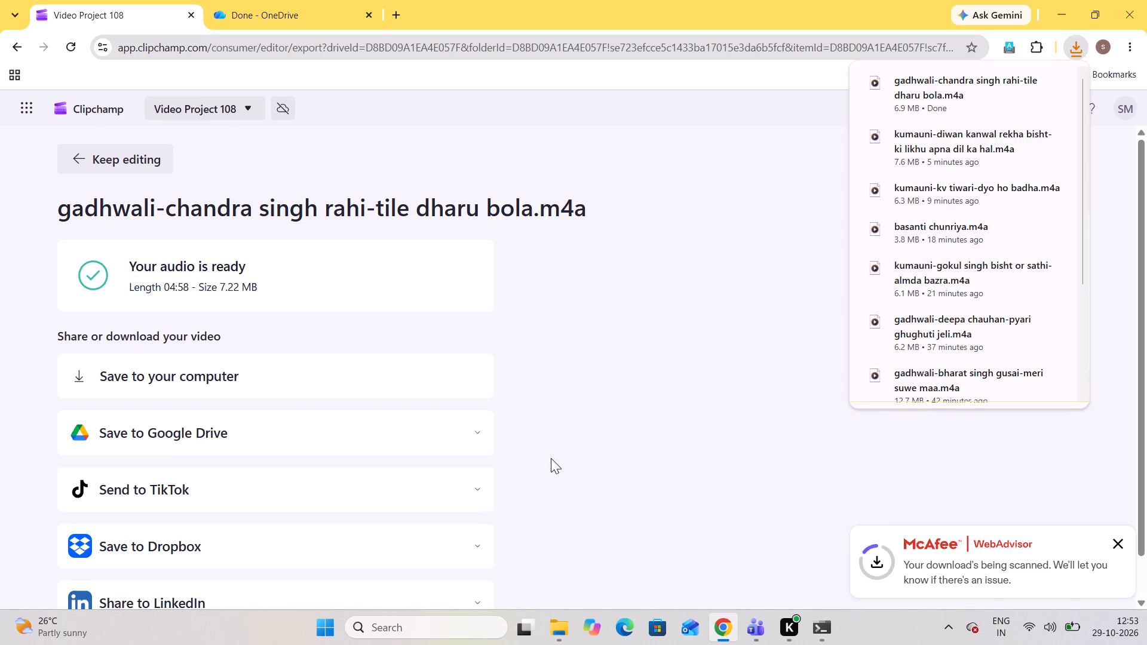
{"action": "left_click", "coordinate": [432, 385]}
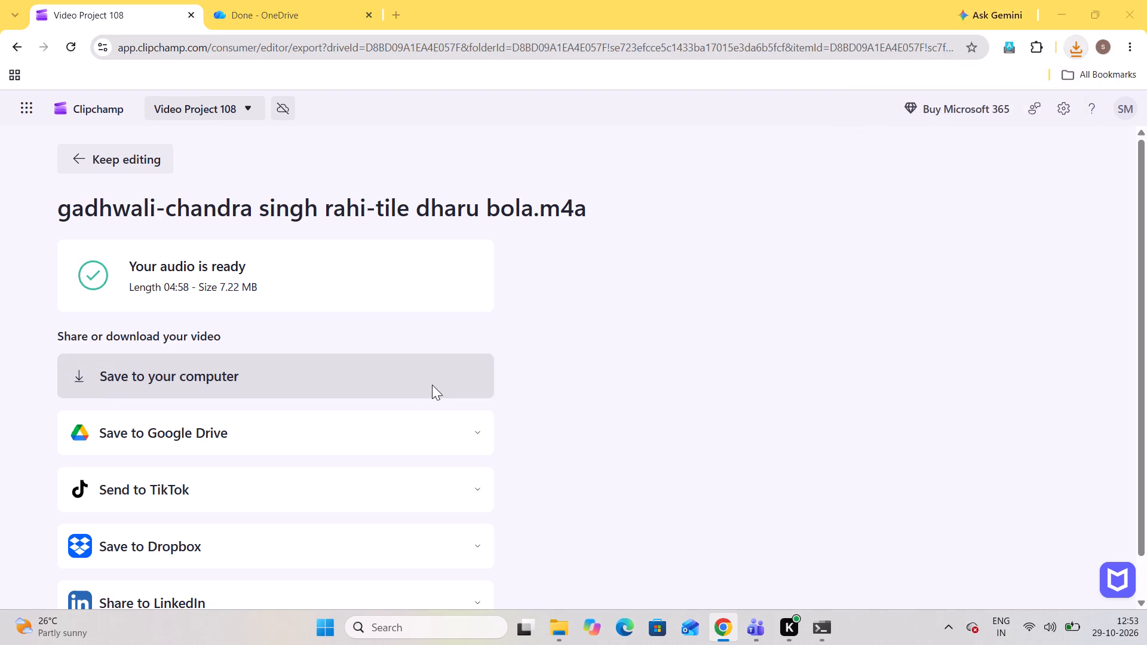
{"action": "left_click", "coordinate": [1042, 582]}
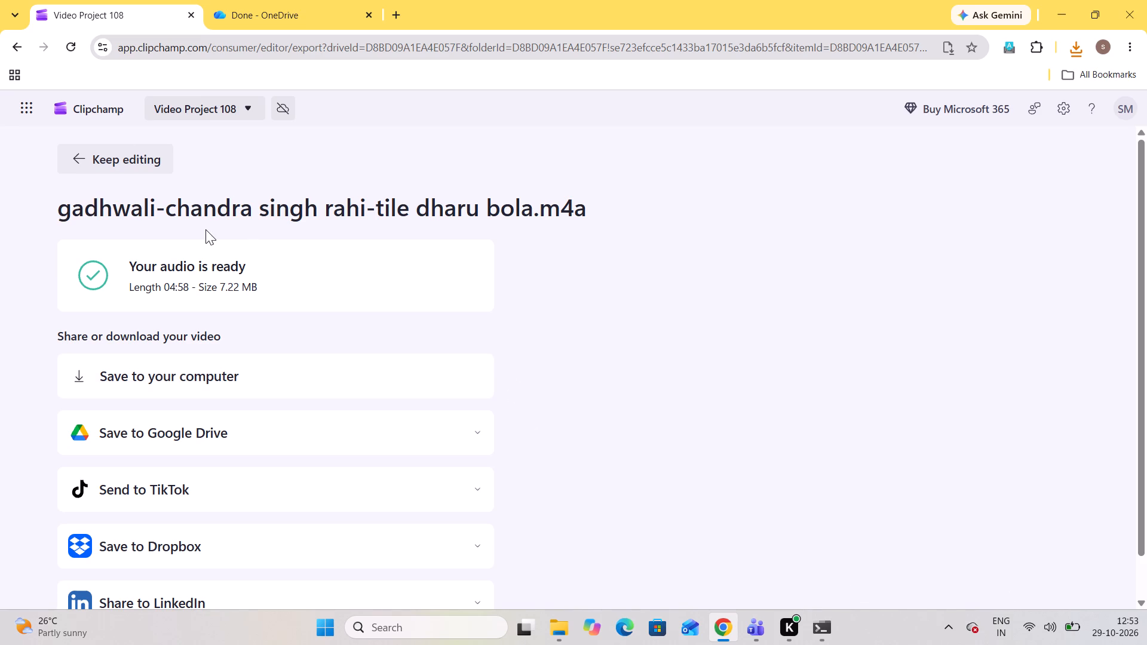
Return to editing, delete the exported song's main clip, and place the full akashvani-almora recording at the start of the audio track.
{"action": "left_click", "coordinate": [85, 152]}
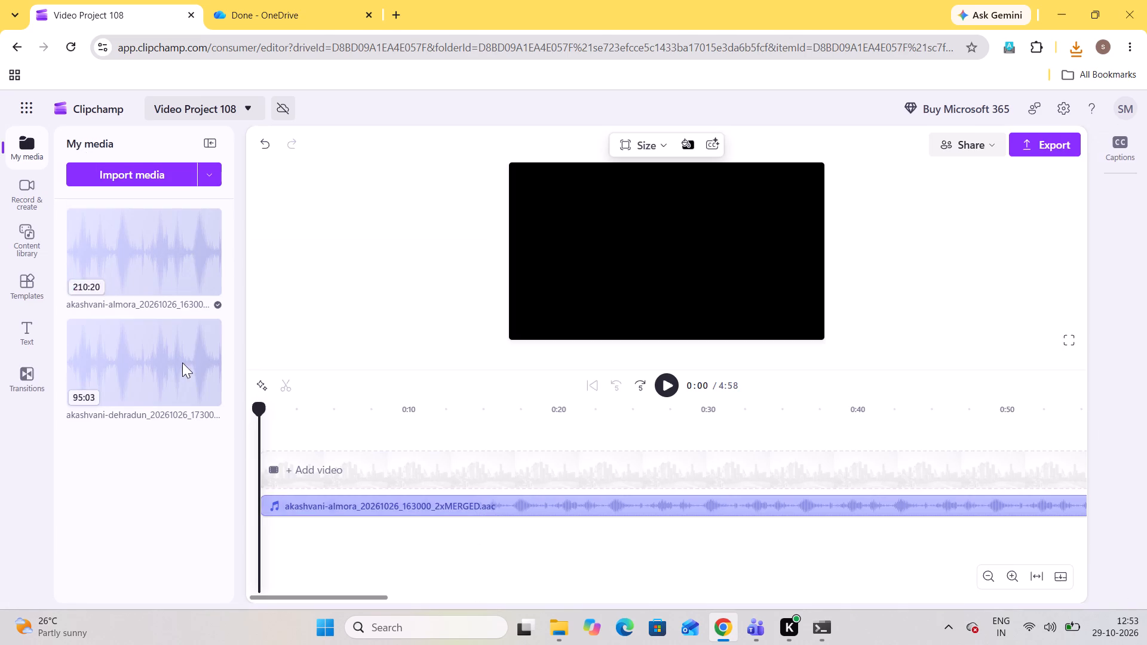
{"action": "left_click", "coordinate": [318, 500]}
{"action": "key", "text": "Delete"}
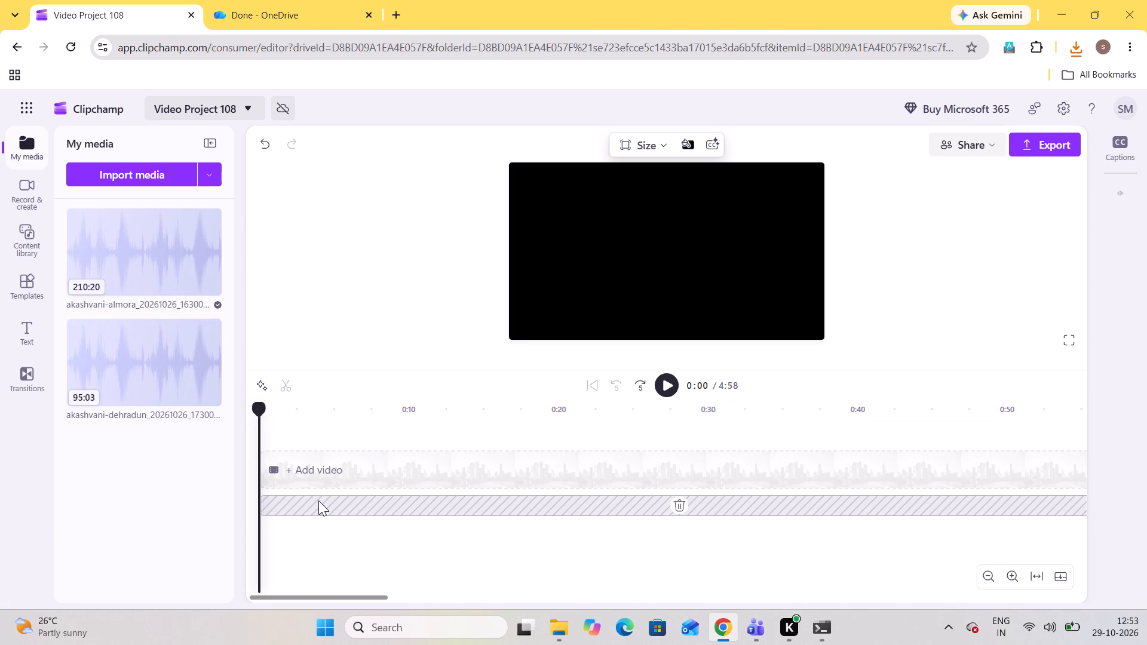
{"action": "left_click_drag", "start_coordinate": [151, 263], "coordinate": [362, 497]}
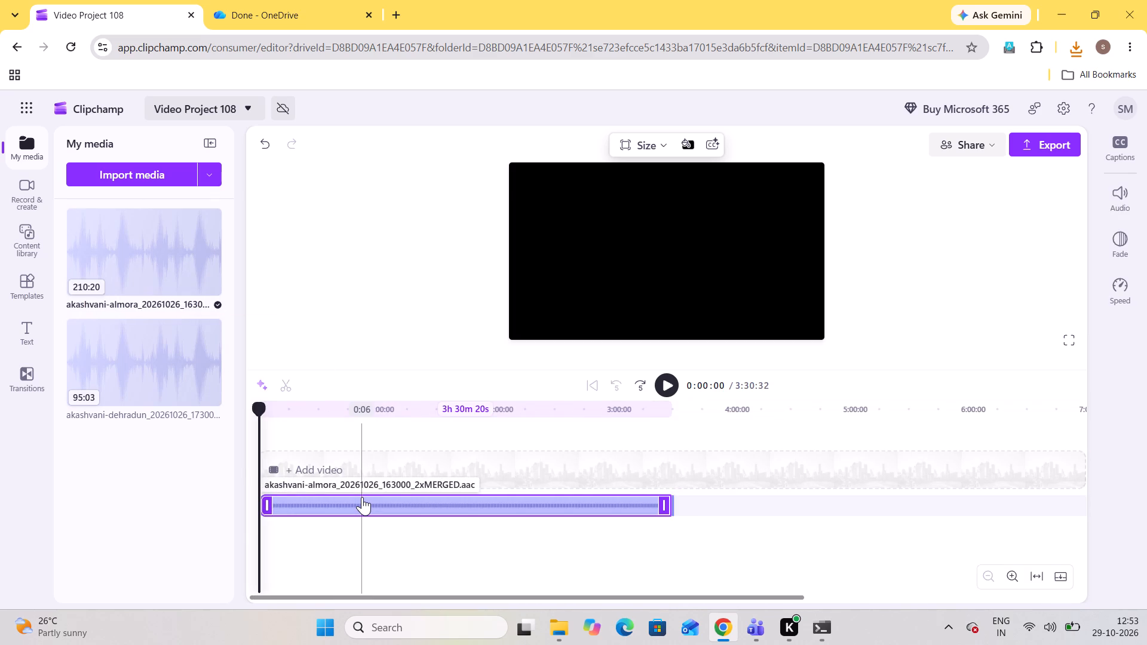
Play the akashvani-almora recording from 2:17:37 and skim forward to about 2:36:49 to find the next song.
{"action": "left_click", "coordinate": [529, 444]}
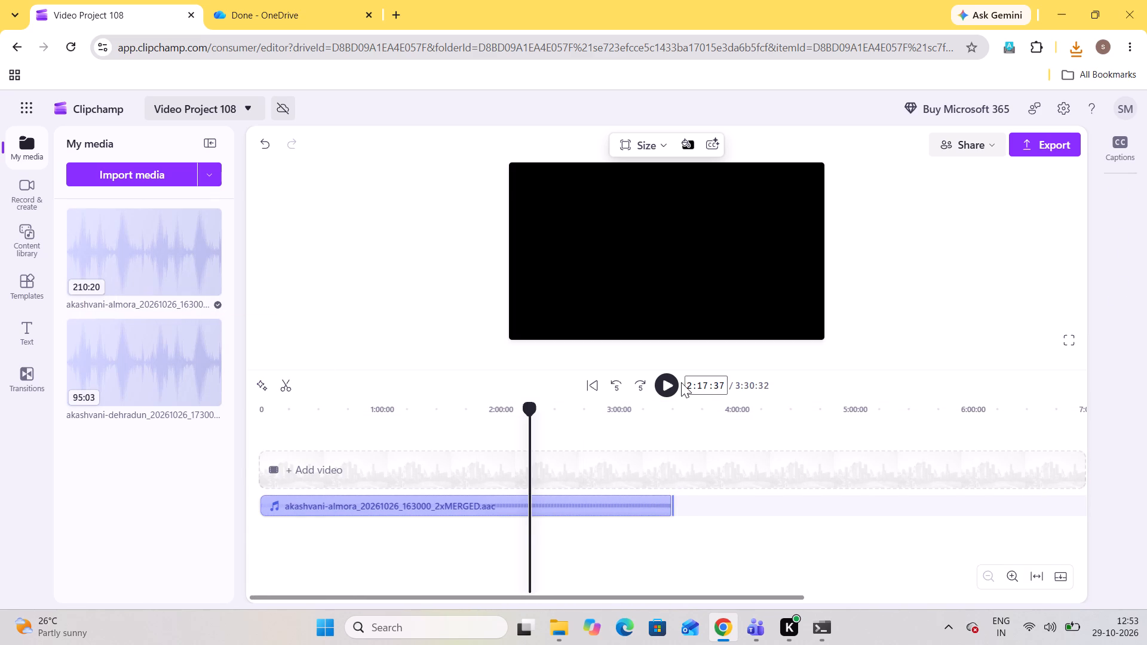
{"action": "left_click", "coordinate": [670, 379]}
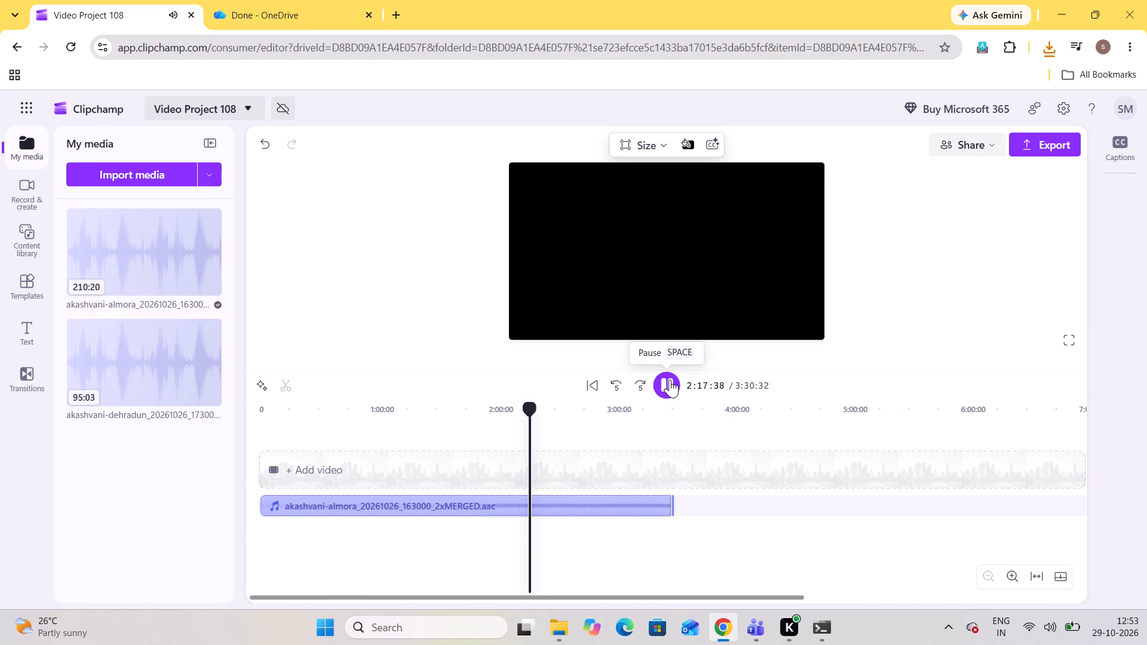
{"action": "key", "text": "Right"}
{"action": "key", "text": "Right"}
{"action": "key", "text": "Right"}
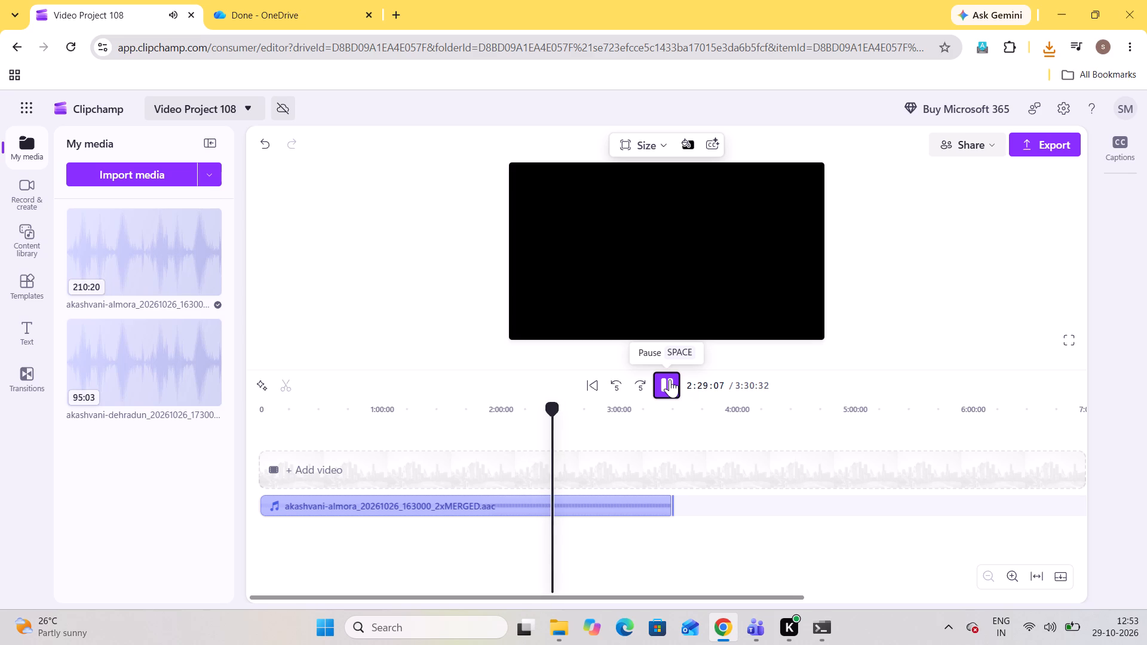
{"action": "key", "text": "Right"}
{"action": "key", "text": "Right"}
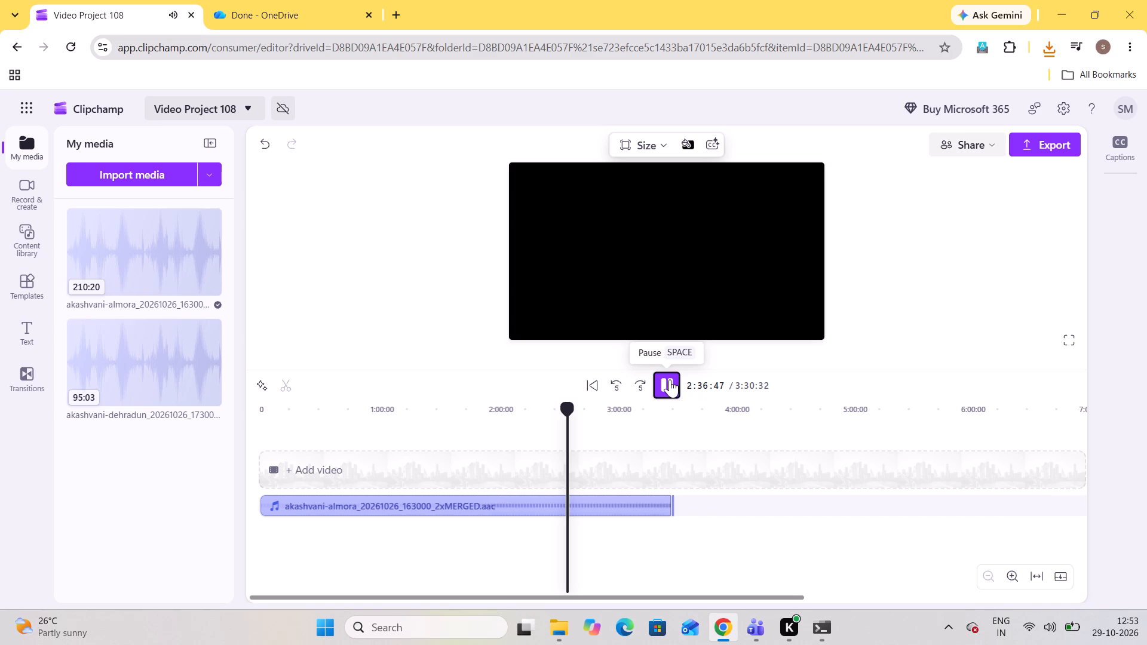
Delete the two short leftover clips after the end of the akashvani-almora recording.
{"action": "left_click", "coordinate": [673, 506]}
{"action": "key", "text": "Delete"}
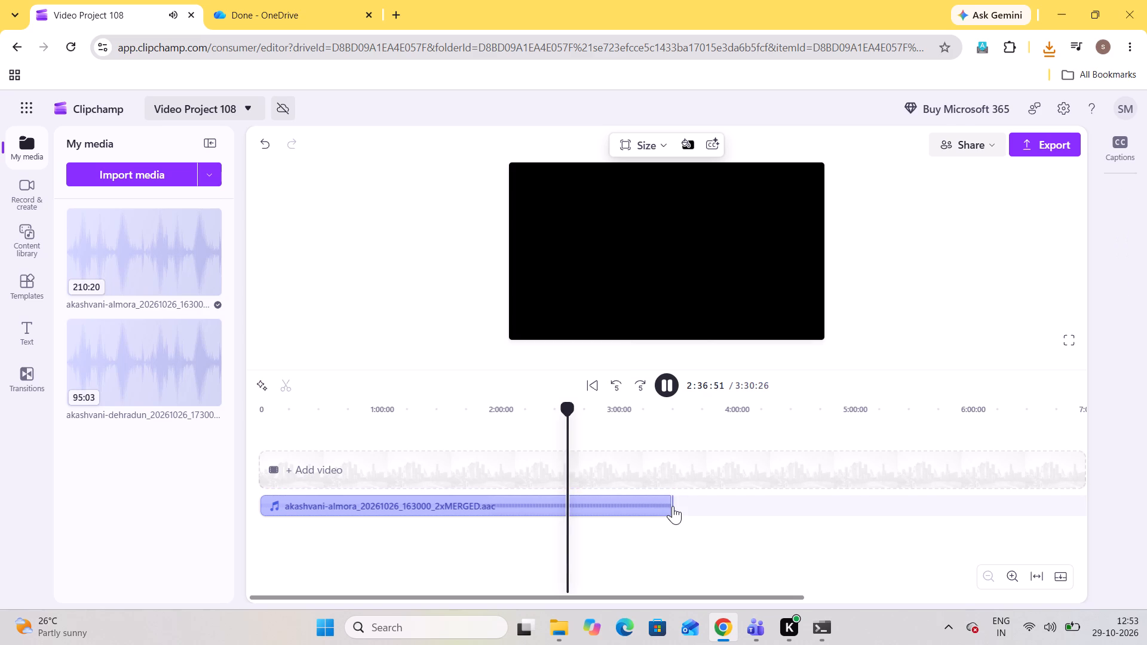
{"action": "left_click", "coordinate": [673, 506]}
{"action": "key", "text": "Delete"}
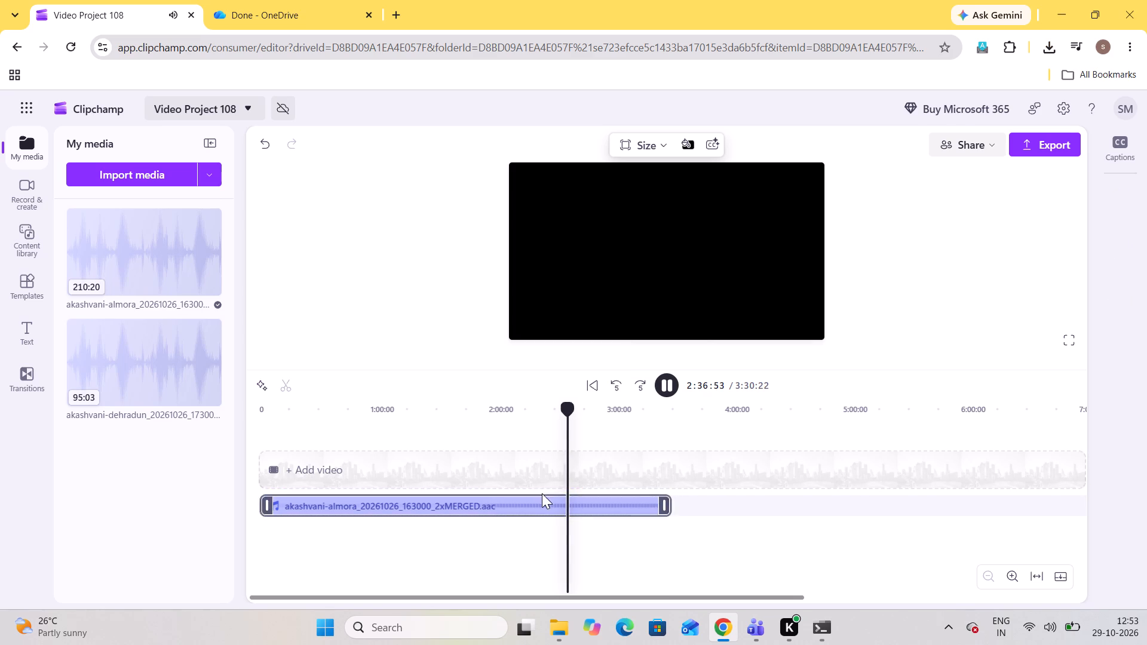
Go back to about 2:31:00 in the akashvani-almora recording and skim forward in short jumps to about 2:32:02.
{"action": "left_click", "coordinate": [556, 497]}
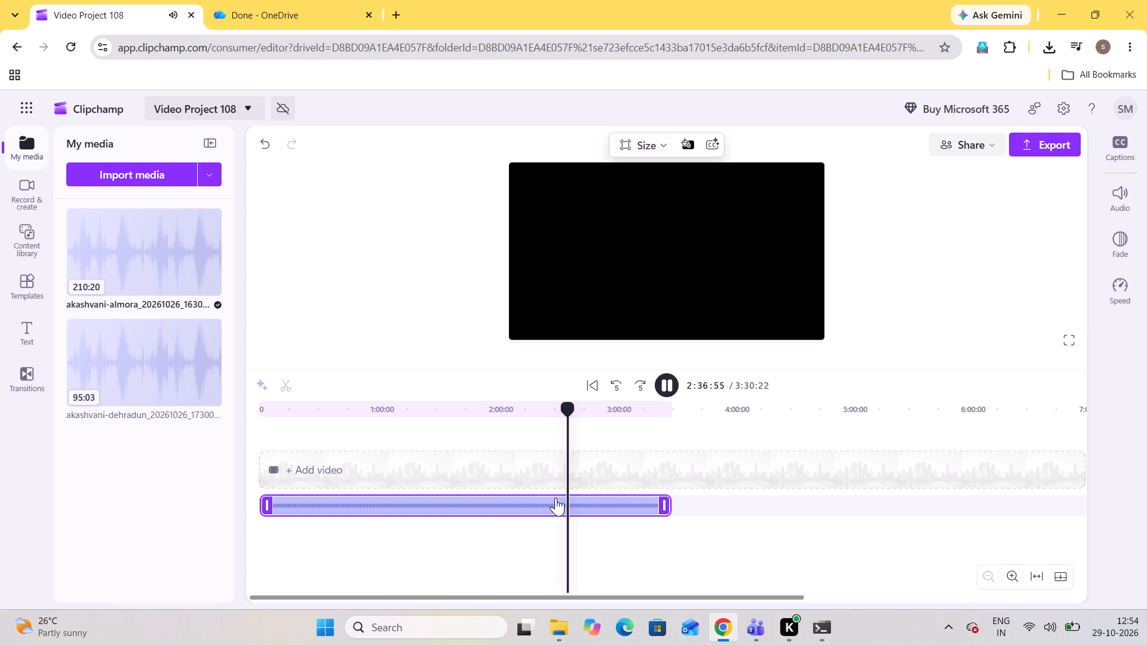
{"action": "double_click", "coordinate": [556, 497]}
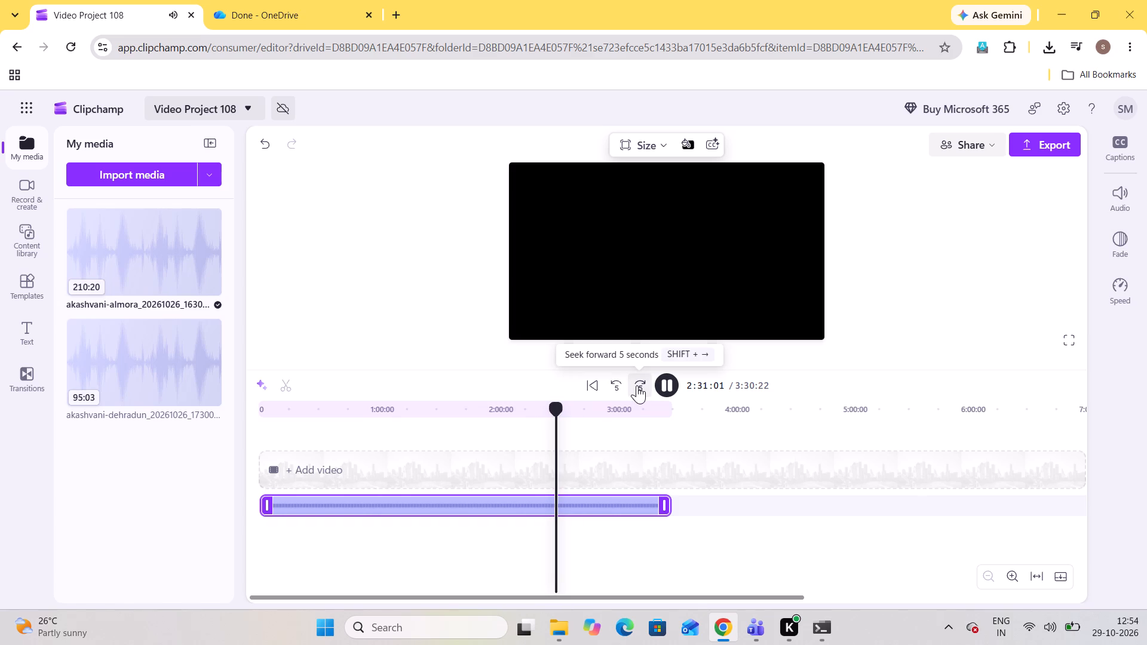
{"action": "triple_click", "coordinate": [637, 385]}
{"action": "triple_click", "coordinate": [637, 385]}
{"action": "triple_click", "coordinate": [637, 385]}
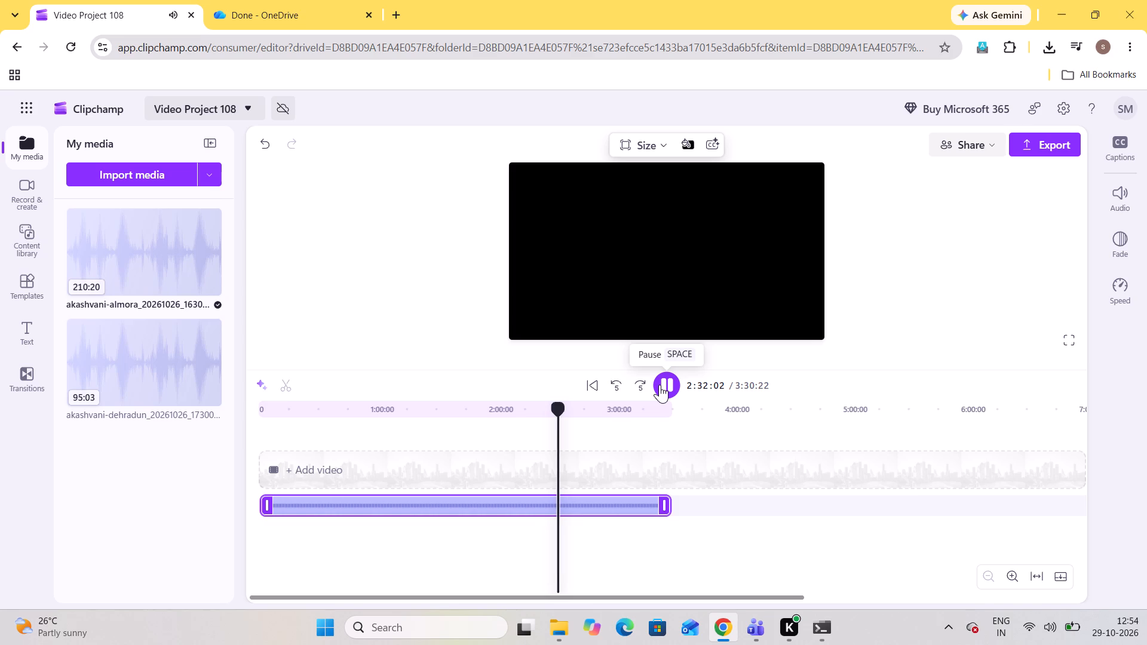
{"action": "left_click", "coordinate": [660, 385]}
{"action": "left_click", "coordinate": [660, 385]}
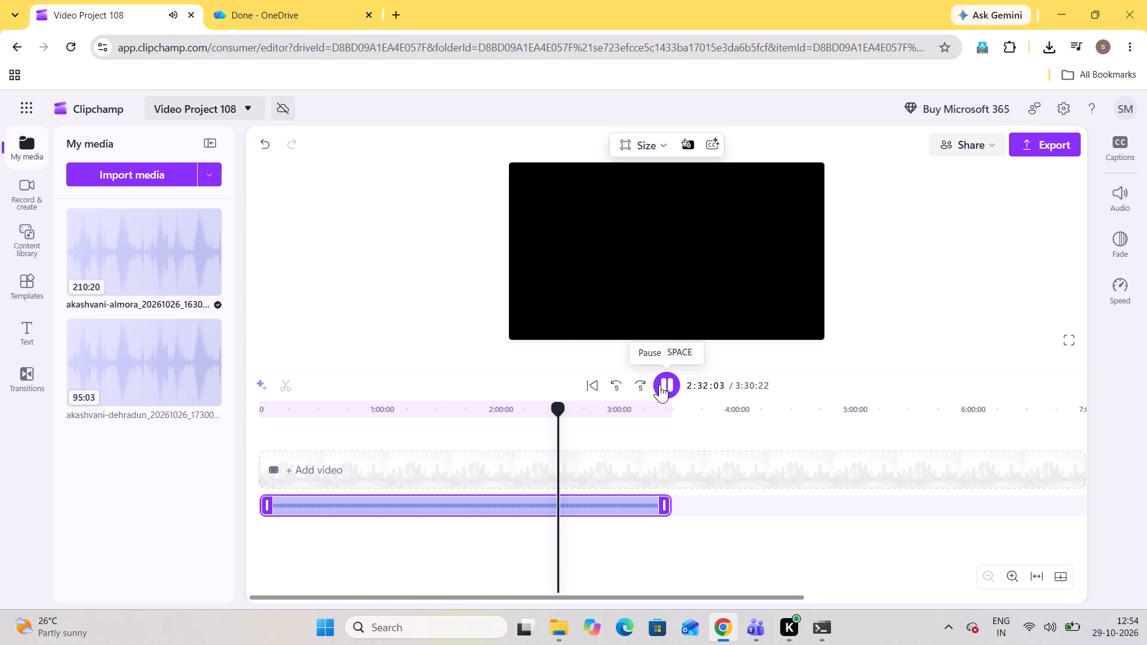
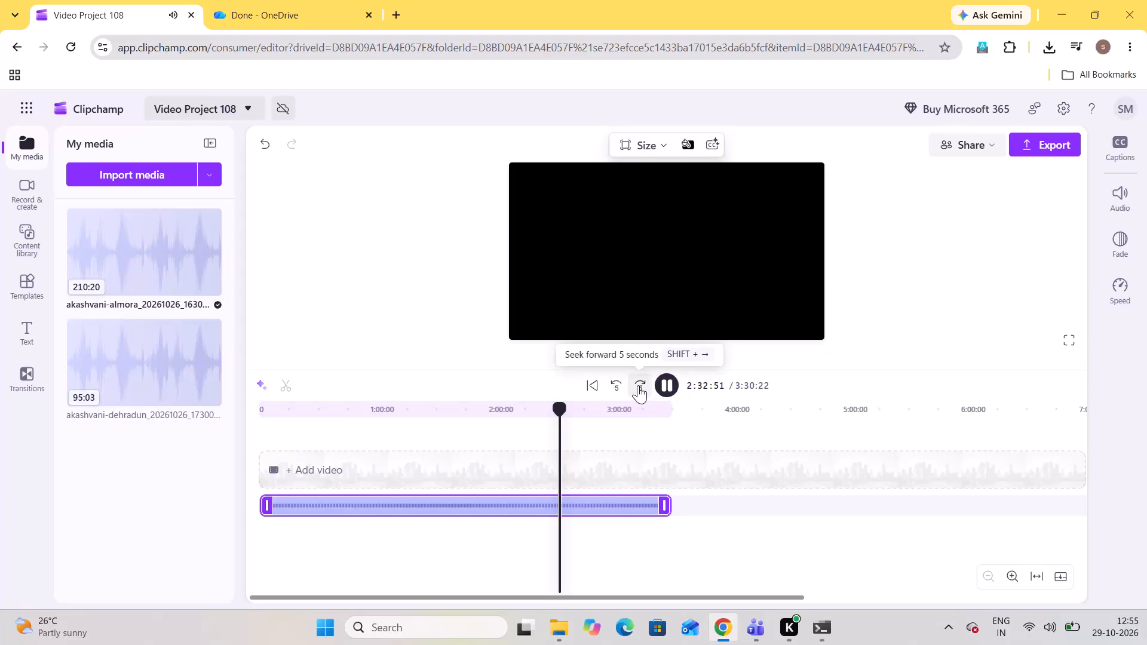
Skim forward through the akashvani-almora recording in short jumps from 2:32:51 to about 2:36:20 to find the next song's start.
{"action": "left_click", "coordinate": [638, 385]}
{"action": "left_click", "coordinate": [638, 385]}
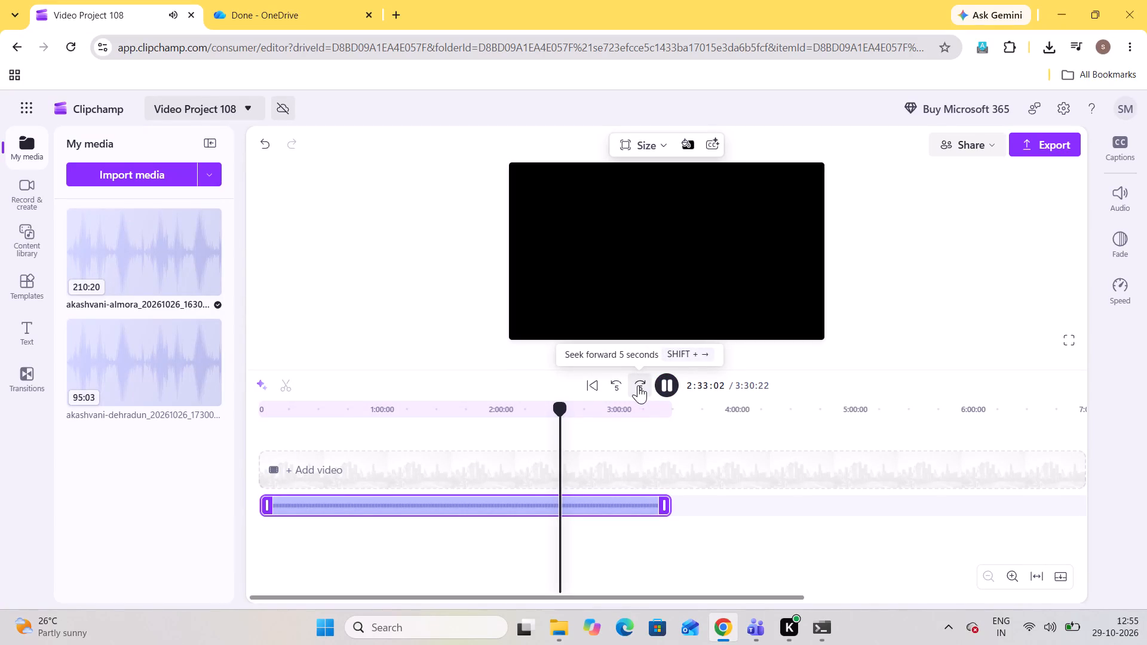
{"action": "left_click", "coordinate": [638, 385]}
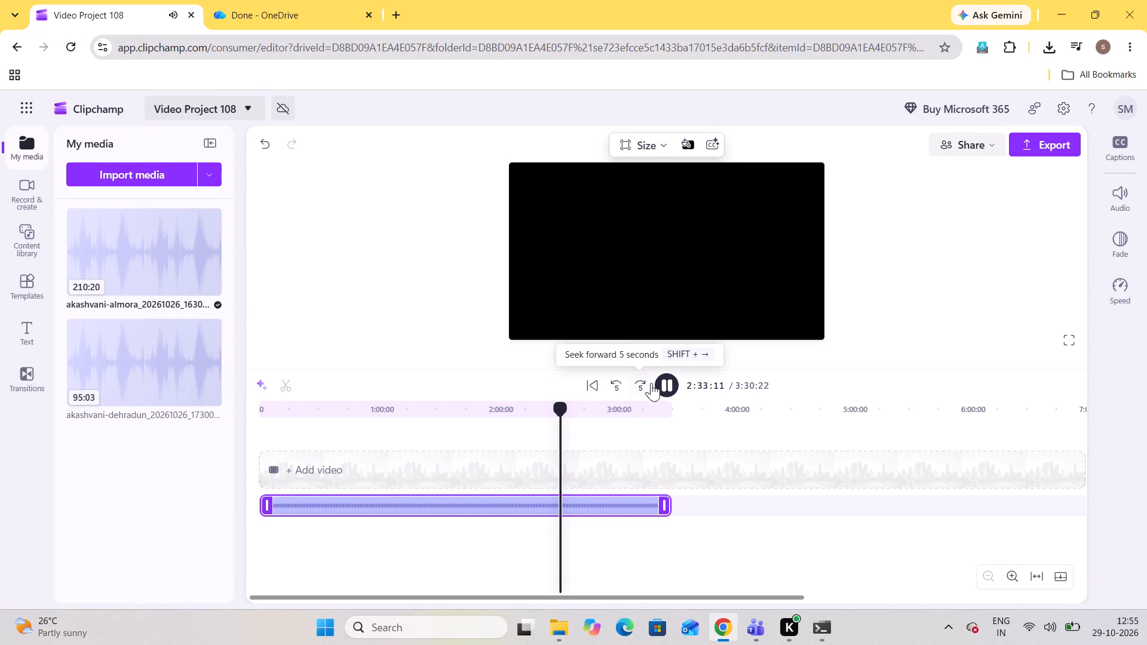
{"action": "left_click", "coordinate": [639, 384]}
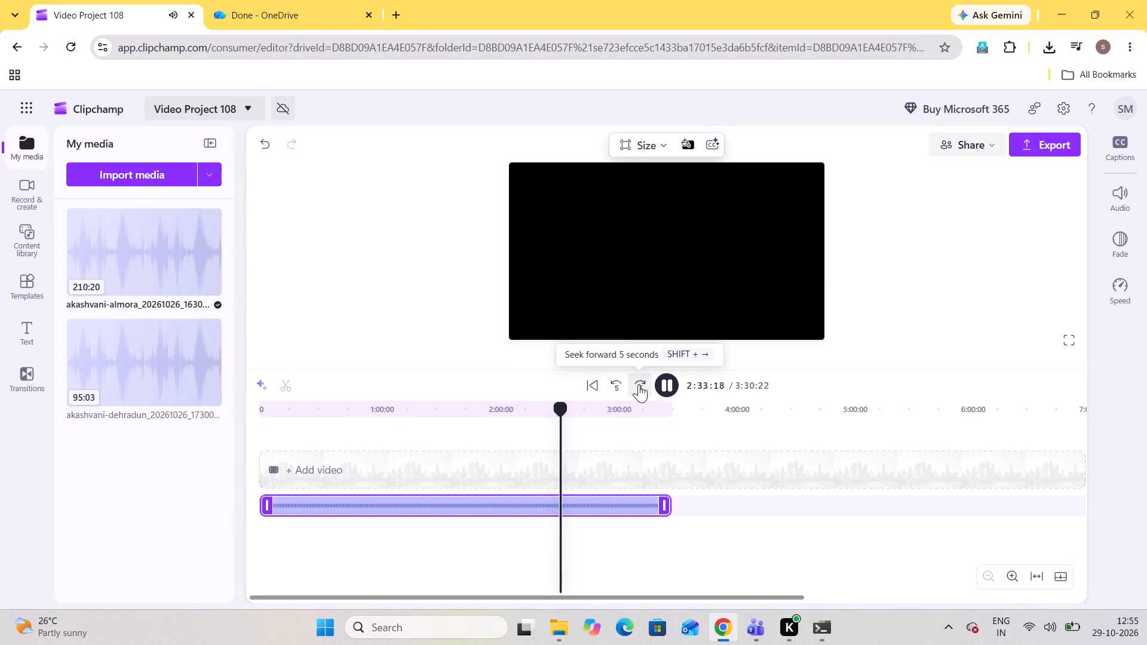
{"action": "left_click", "coordinate": [639, 384]}
{"action": "left_click", "coordinate": [639, 384]}
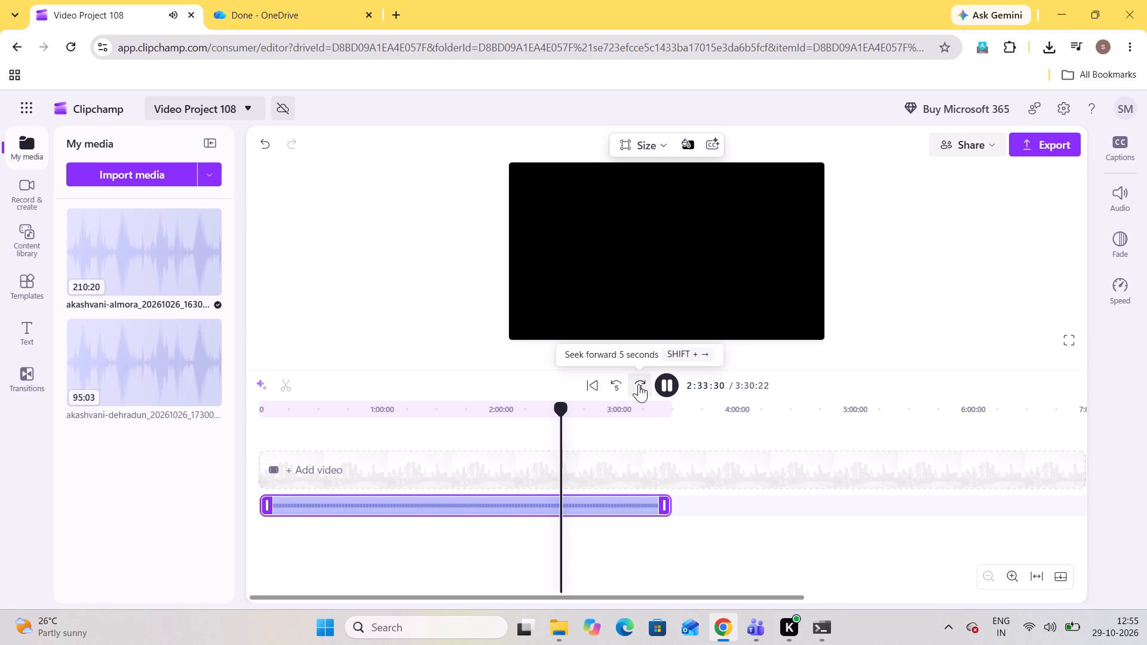
{"action": "double_click", "coordinate": [639, 384]}
{"action": "double_click", "coordinate": [639, 384]}
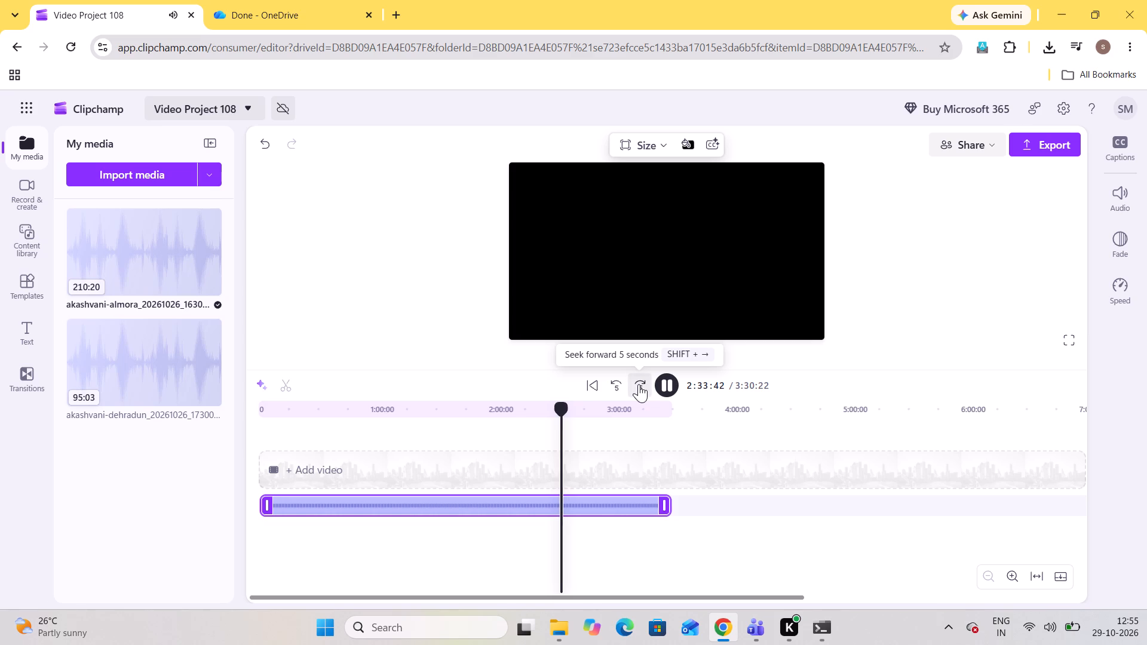
{"action": "triple_click", "coordinate": [639, 384]}
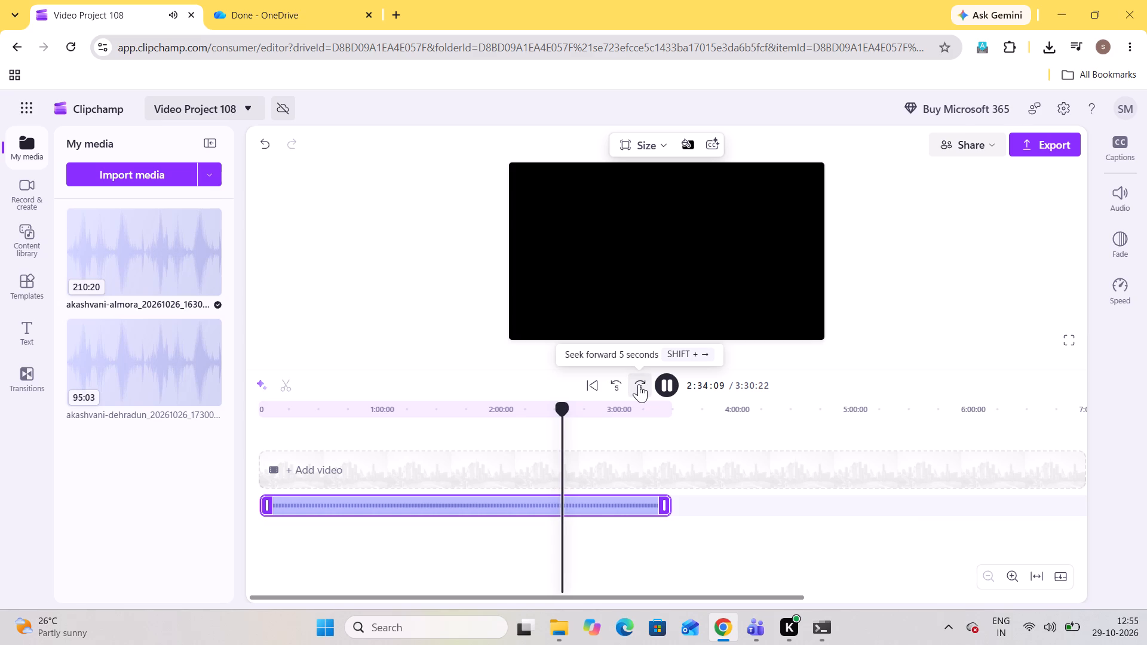
{"action": "double_click", "coordinate": [639, 384]}
{"action": "double_click", "coordinate": [639, 384]}
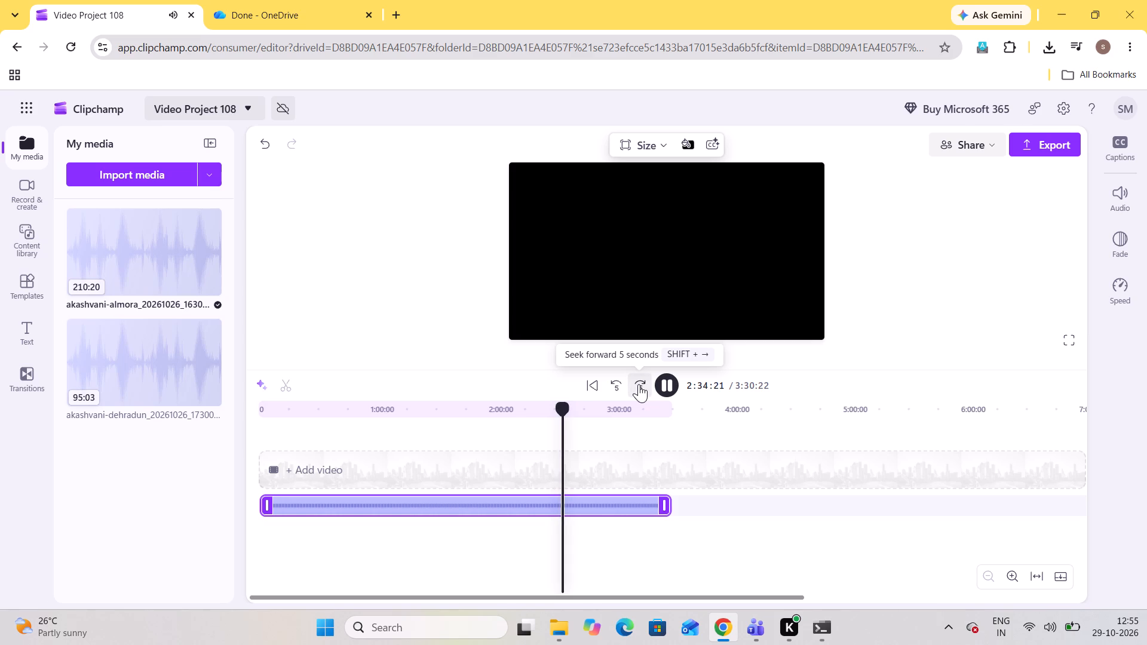
{"action": "double_click", "coordinate": [639, 384]}
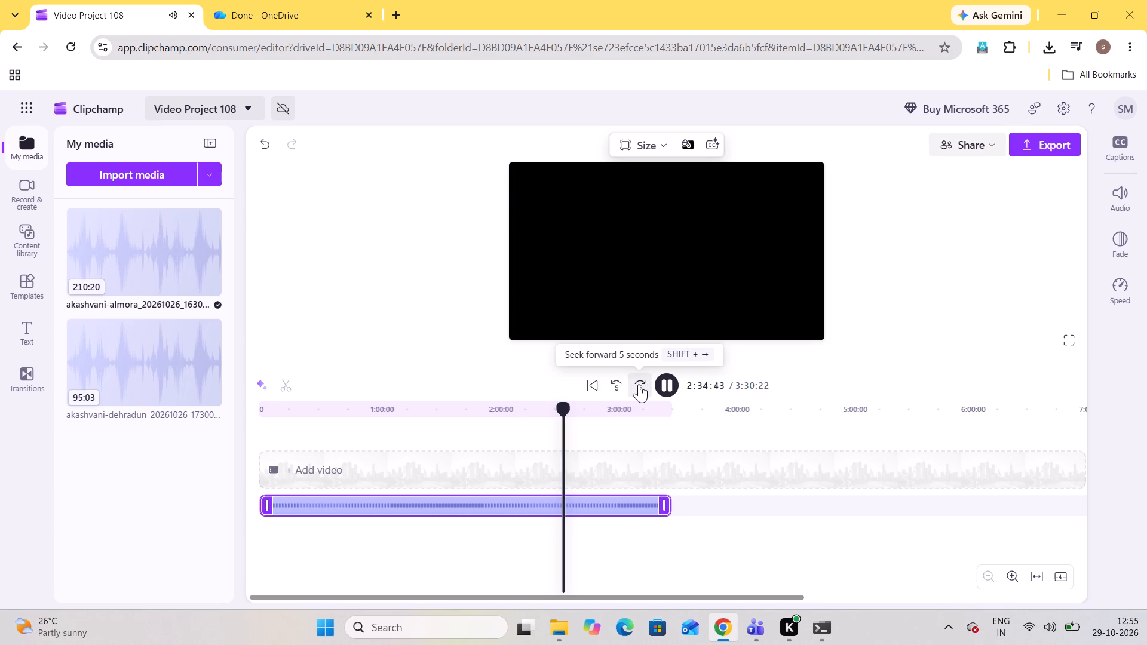
{"action": "triple_click", "coordinate": [639, 384]}
{"action": "left_click", "coordinate": [639, 384]}
{"action": "triple_click", "coordinate": [639, 384]}
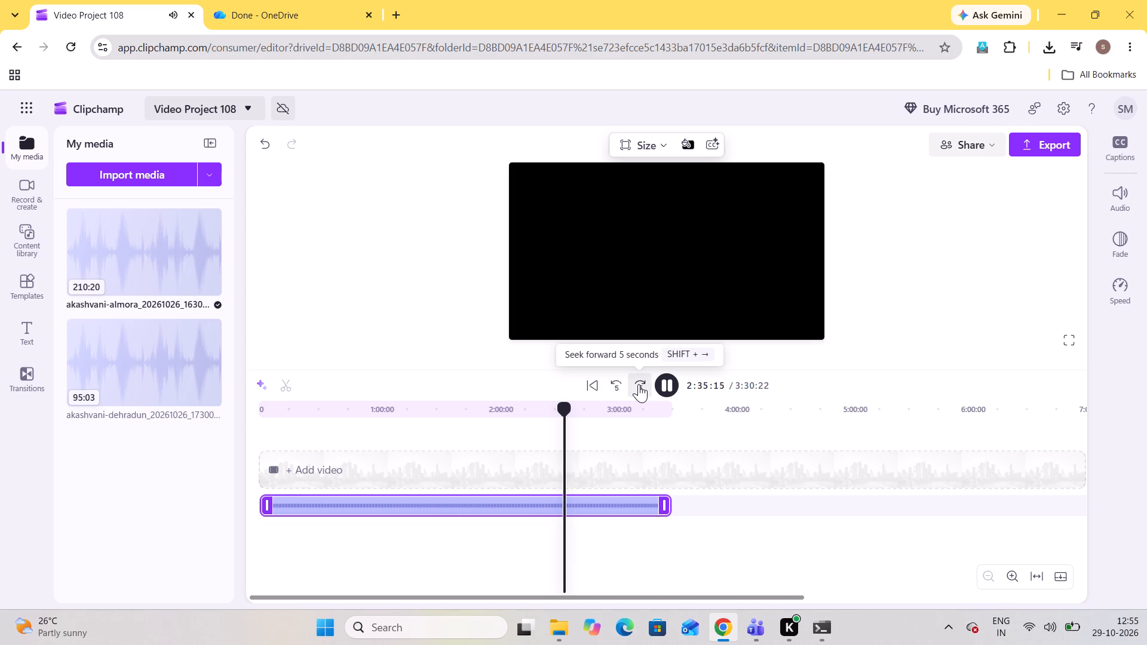
{"action": "triple_click", "coordinate": [639, 384]}
{"action": "triple_click", "coordinate": [639, 384]}
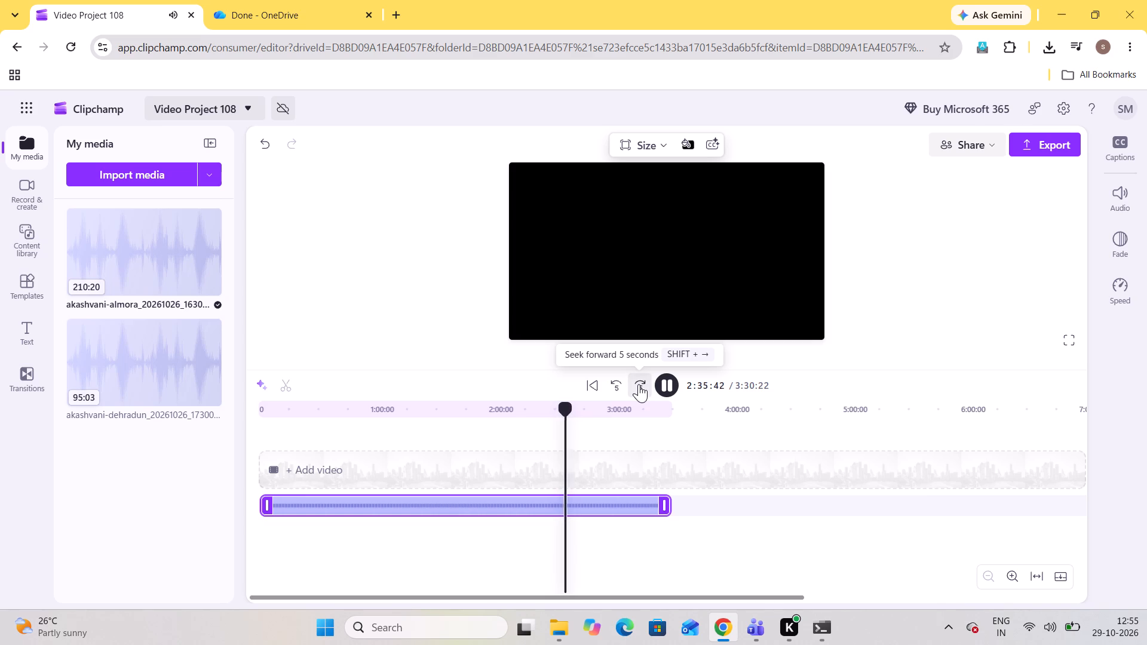
{"action": "triple_click", "coordinate": [639, 384]}
{"action": "left_click", "coordinate": [639, 384]}
Step back to the song's start and split the akashvani-almora clip at 2:35:59, then resume playback.
{"action": "double_click", "coordinate": [618, 383]}
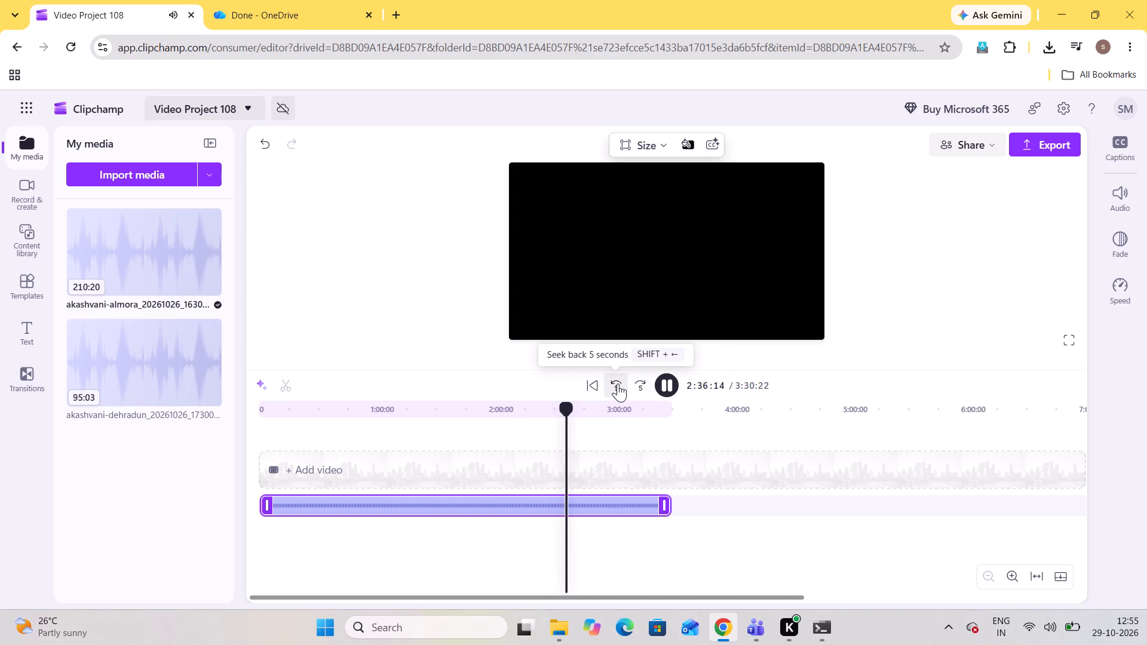
{"action": "double_click", "coordinate": [618, 383]}
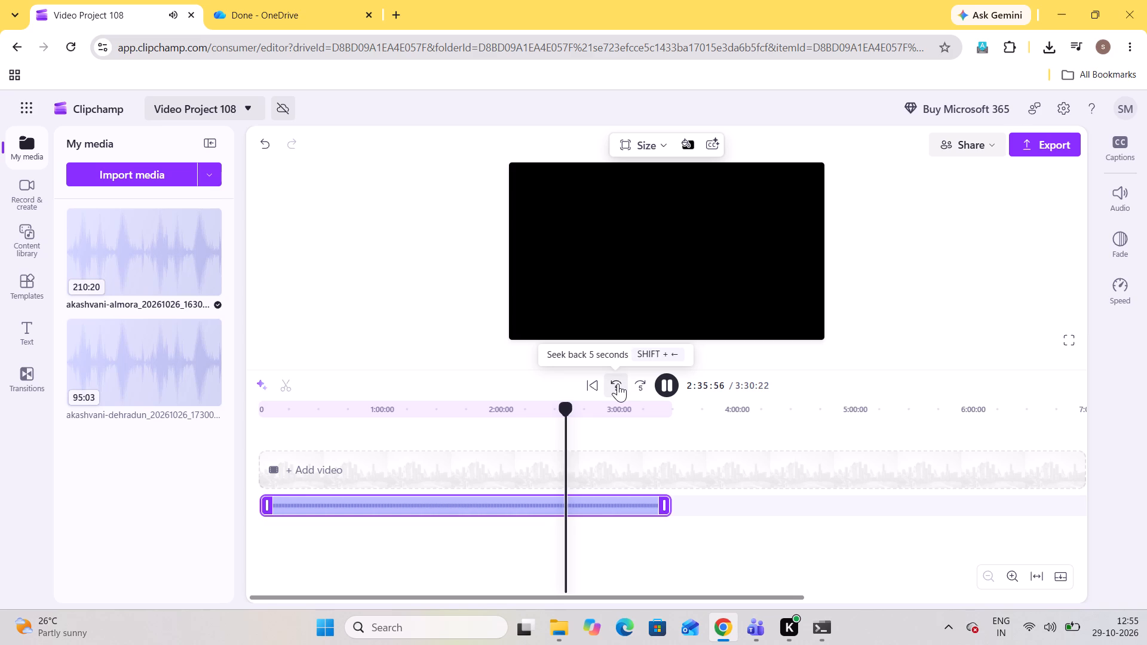
{"action": "left_click", "coordinate": [614, 386]}
{"action": "left_click", "coordinate": [673, 386]}
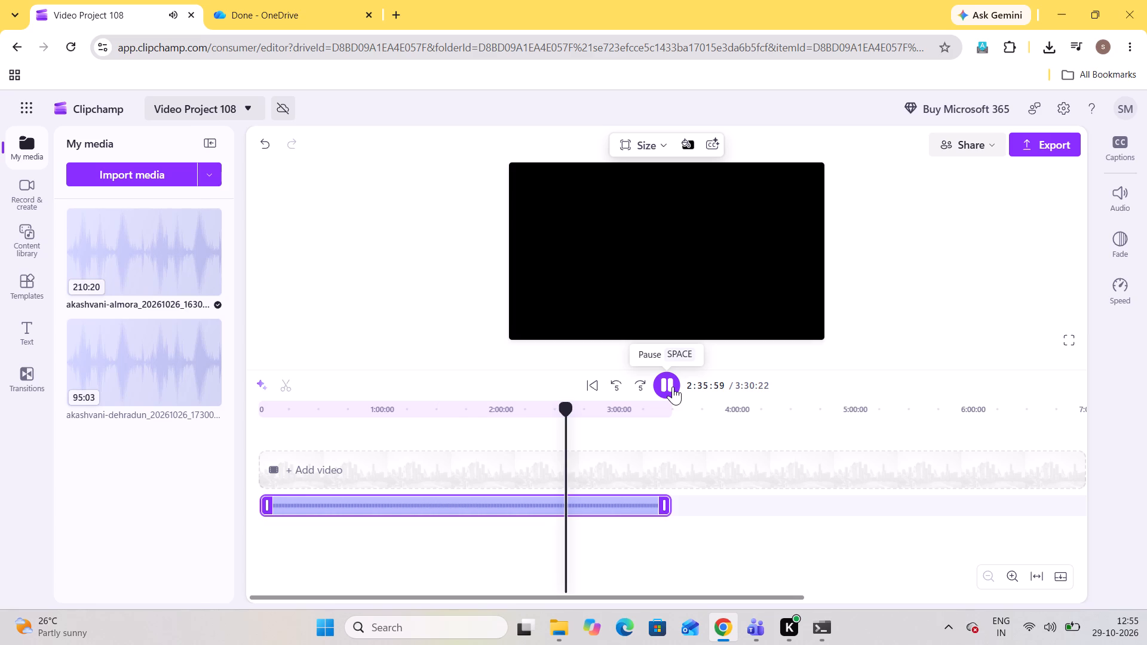
{"action": "left_click", "coordinate": [286, 377]}
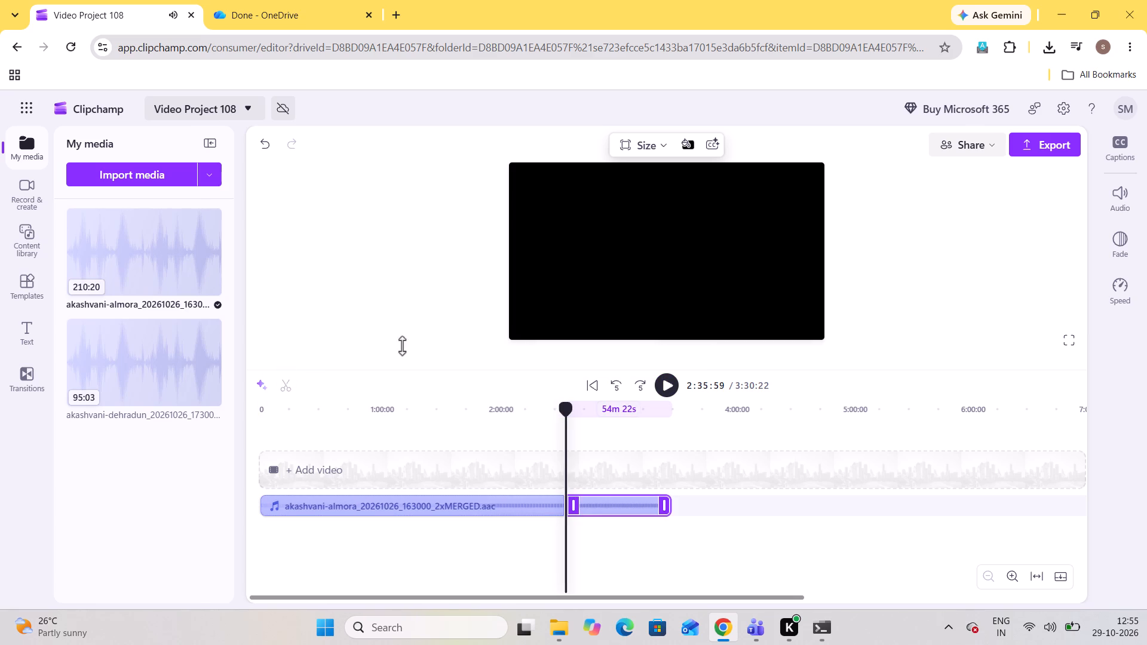
{"action": "left_click", "coordinate": [663, 384]}
Replace the audio export file name with "lokgeet-nain nath rawal-" and leave the export settings without exporting.
{"action": "left_click", "coordinate": [1056, 140]}
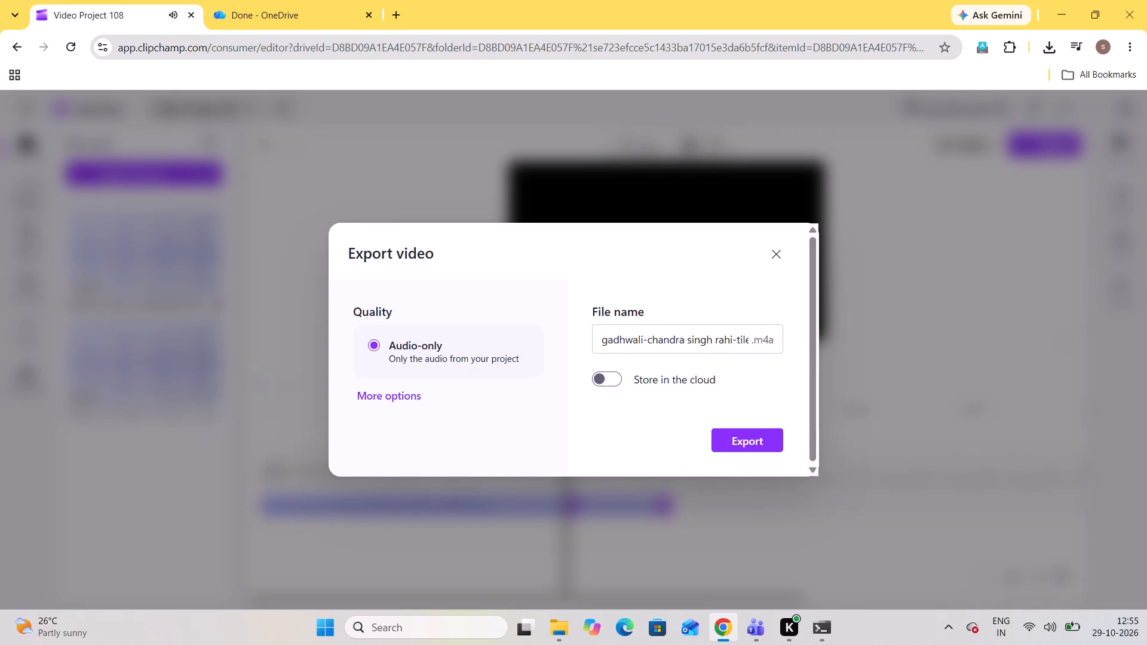
{"action": "left_click_drag", "start_coordinate": [645, 339], "coordinate": [885, 325]}
{"action": "key", "text": "BackSpace"}
{"action": "key", "text": "BackSpace"}
{"action": "key", "text": "BackSpace"}
{"action": "key", "text": "BackSpace"}
{"action": "key", "text": "BackSpace"}
{"action": "key", "text": "BackSpace"}
{"action": "key", "text": "BackSpace"}
{"action": "key", "text": "BackSpace"}
{"action": "key", "text": "BackSpace"}
{"action": "key", "text": "BackSpace"}
{"action": "key", "text": "BackSpace"}
{"action": "key", "text": "BackSpace"}
{"action": "key", "text": "BackSpace"}
{"action": "key", "text": "BackSpace"}
{"action": "key", "text": "BackSpace"}
{"action": "key", "text": "BackSpace"}
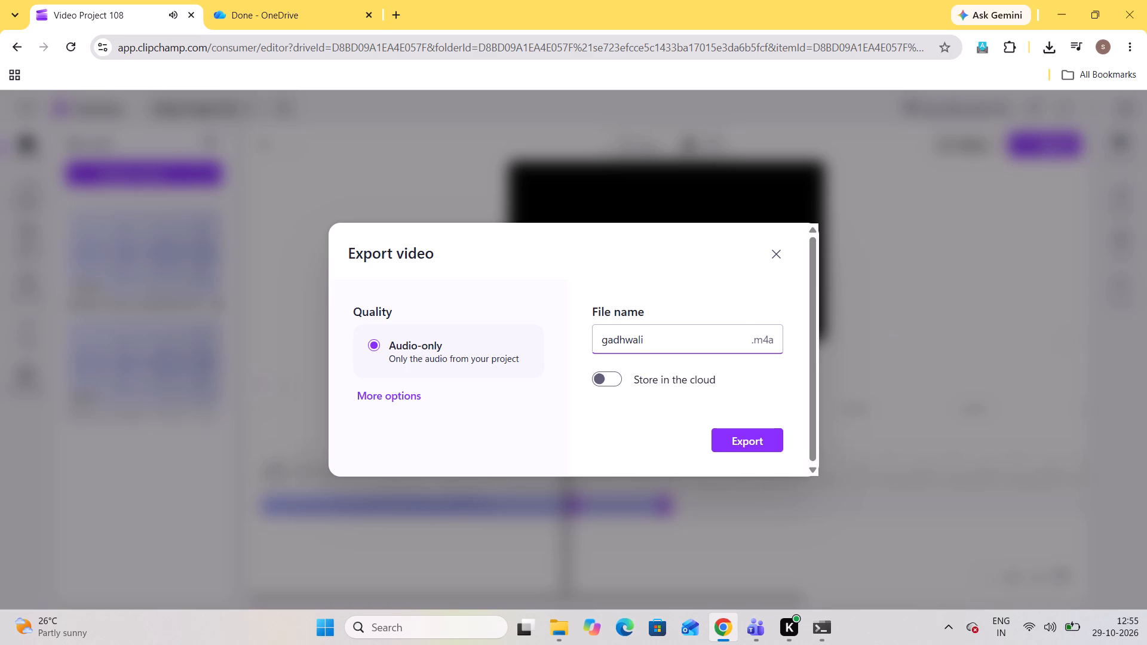
{"action": "type", "text": "nain nath rawal-"}
{"action": "key", "text": "Left"}
{"action": "key", "text": "Left"}
{"action": "key", "text": "Left"}
{"action": "key", "text": "Left"}
{"action": "key", "text": "Left"}
{"action": "key", "text": "Left"}
{"action": "key", "text": "Left"}
{"action": "key", "text": "Left"}
{"action": "key", "text": "Left"}
{"action": "key", "text": "Left"}
{"action": "key", "text": "Left"}
{"action": "key", "text": "Left"}
{"action": "key", "text": "Left"}
{"action": "key", "text": "Left"}
{"action": "key", "text": "Left"}
{"action": "key", "text": "Left"}
{"action": "key", "text": "Left"}
{"action": "key", "text": "Left"}
{"action": "key", "text": "Left"}
{"action": "key", "text": "Left"}
{"action": "key", "text": "minus"}
{"action": "key", "text": "Left"}
{"action": "key", "text": "Left"}
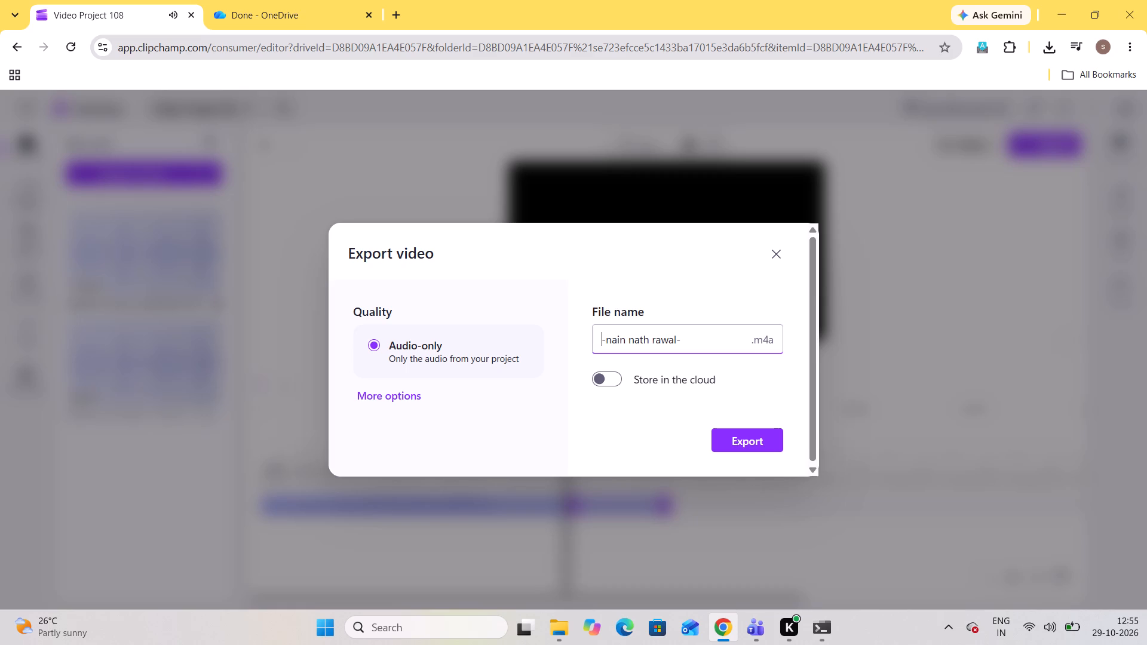
{"action": "type", "text": "lokgeet"}
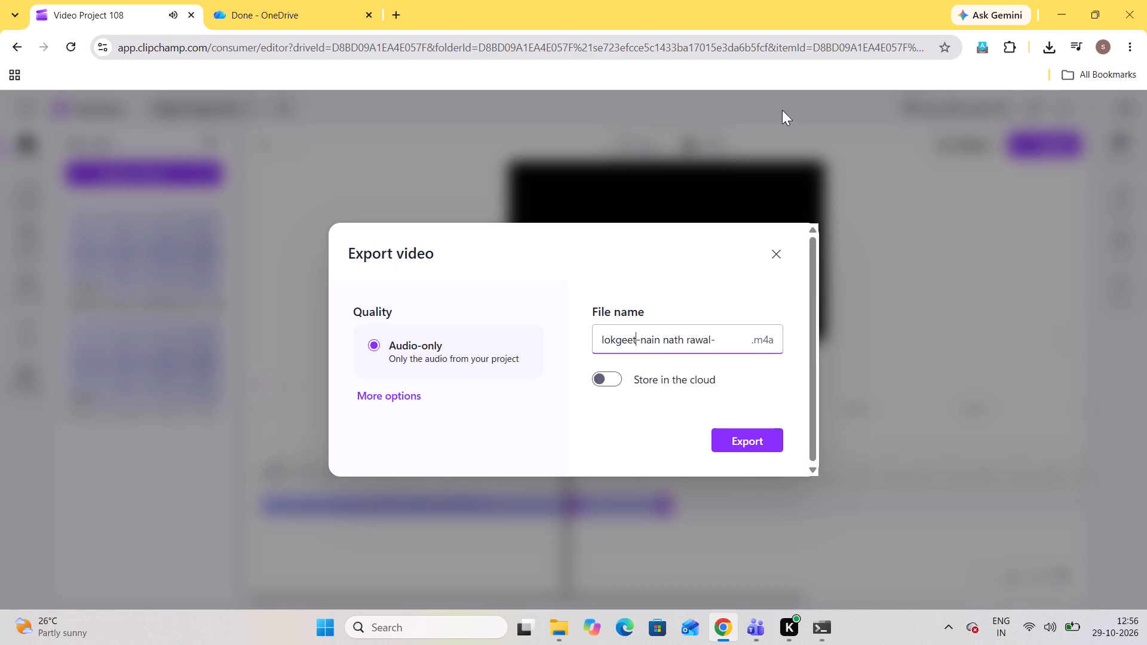
{"action": "left_click", "coordinate": [749, 148]}
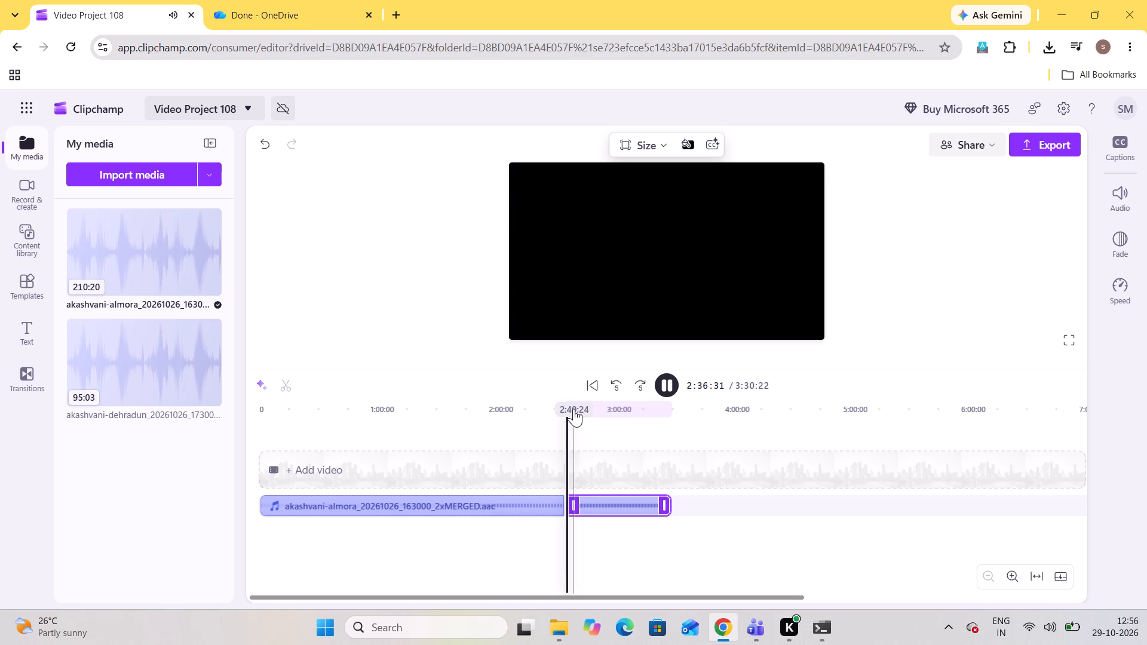
Append the song title to make the export file name "lokgeet-nain nath rawal-pahado mai", and return to the timeline without exporting.
{"action": "left_click", "coordinate": [1052, 152]}
{"action": "left_click", "coordinate": [733, 346]}
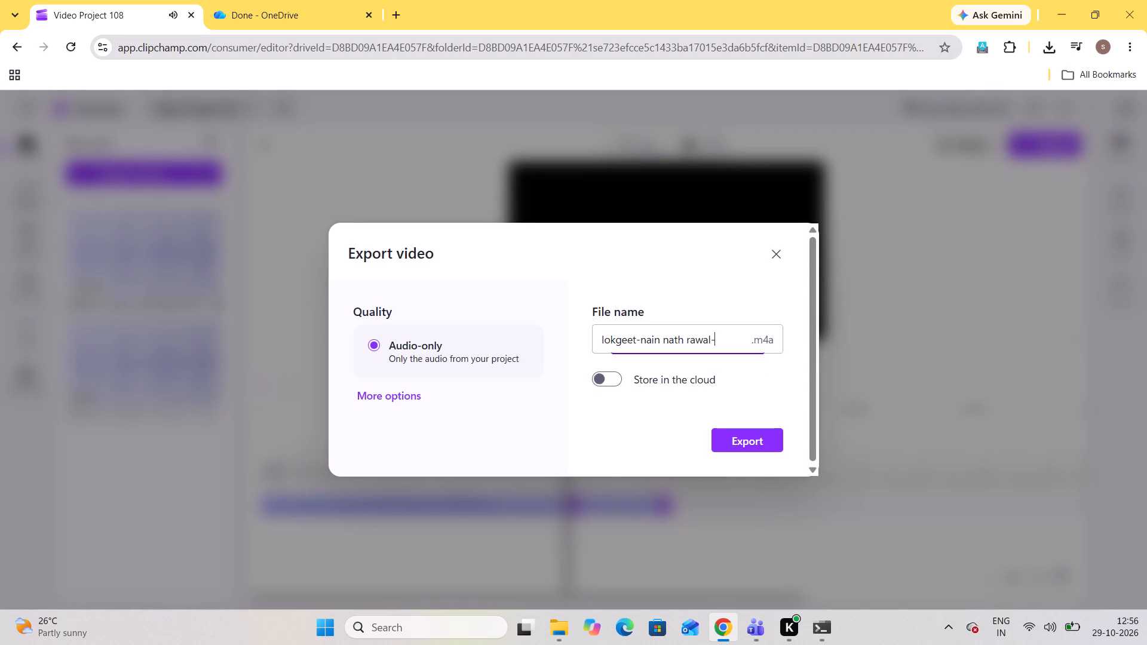
{"action": "type", "text": "pahado m"}
{"action": "key", "text": "space"}
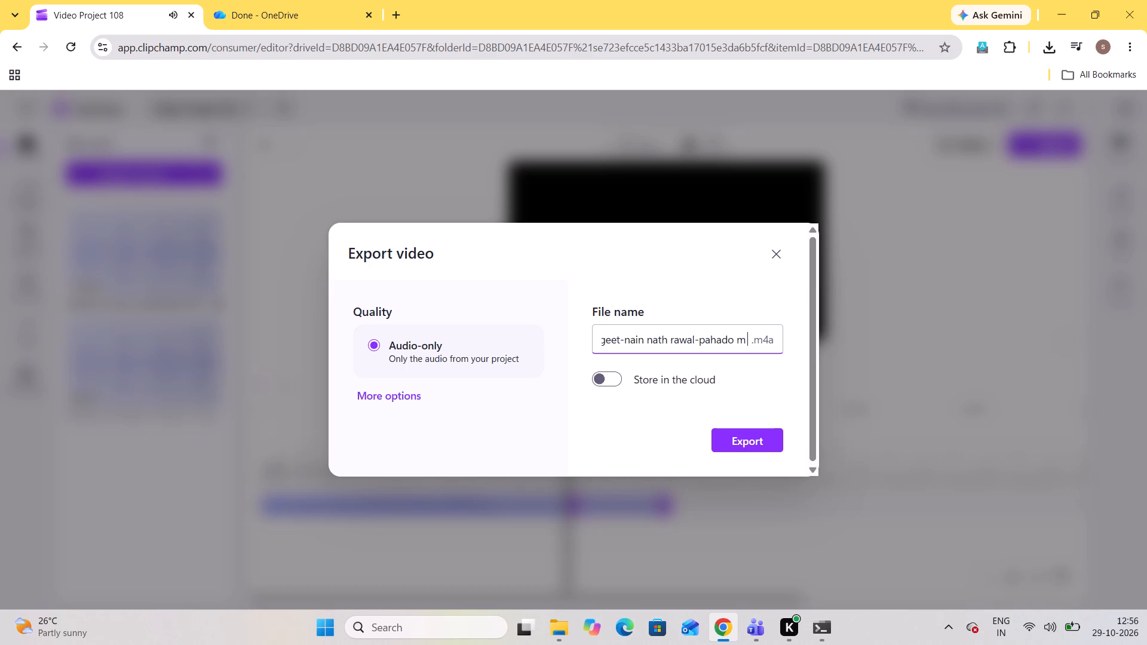
{"action": "key", "text": "BackSpace"}
{"action": "type", "text": "ai"}
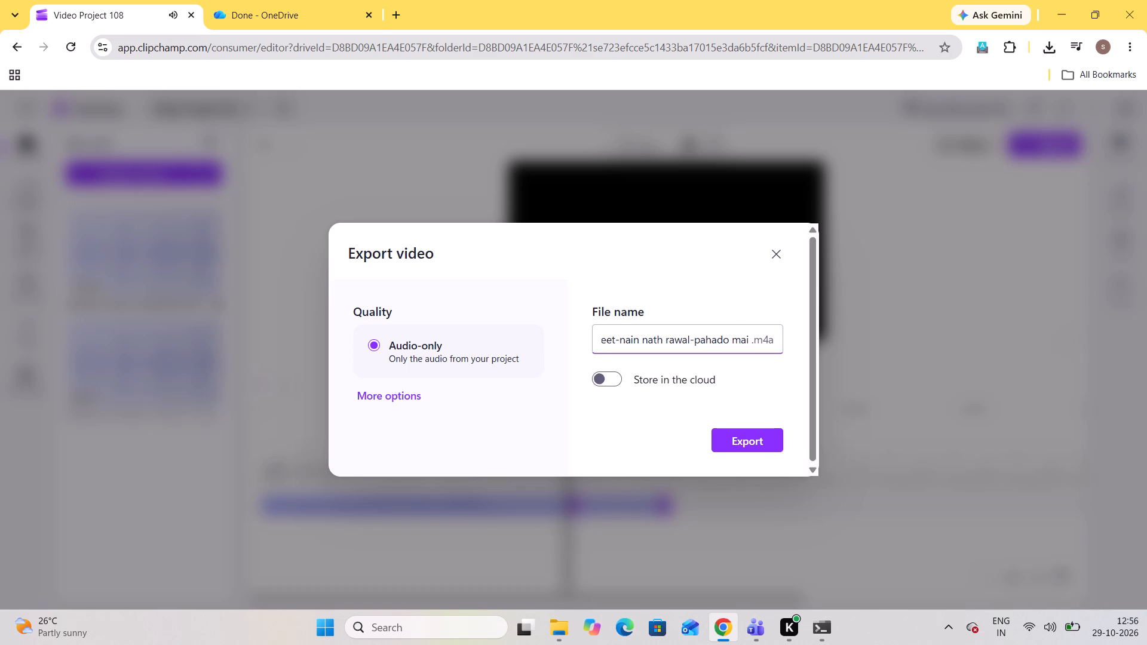
{"action": "left_click", "coordinate": [765, 163]}
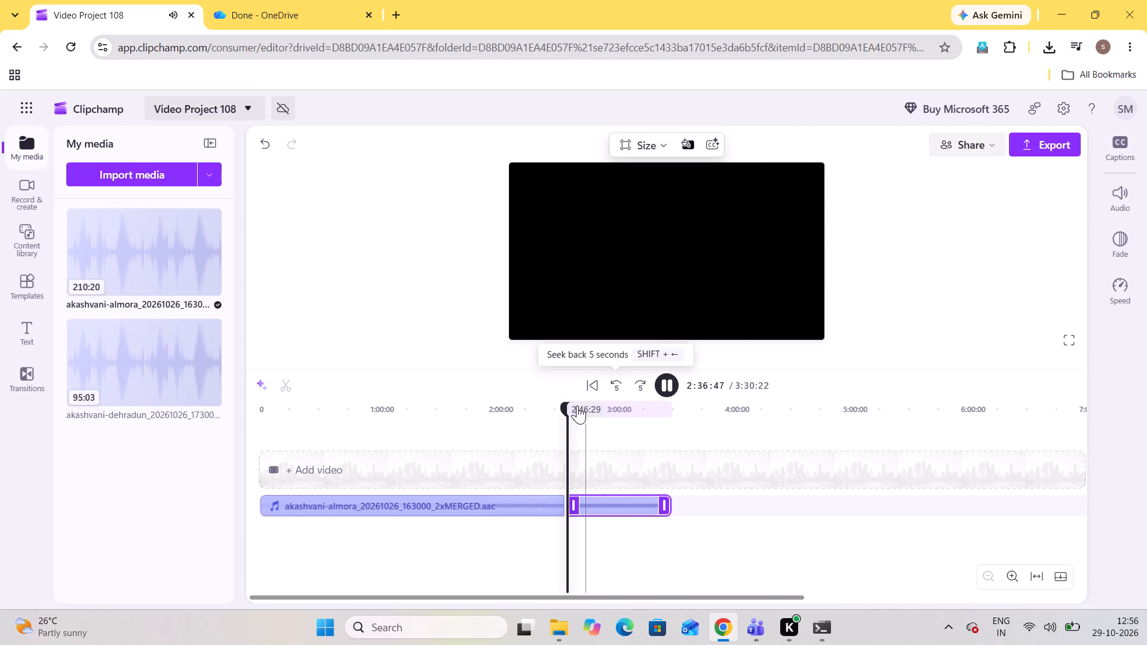
Skip ahead to the end of the song and split the akashvani-almora clip at 2:42:26, then resume playback.
{"action": "left_click", "coordinate": [576, 407]}
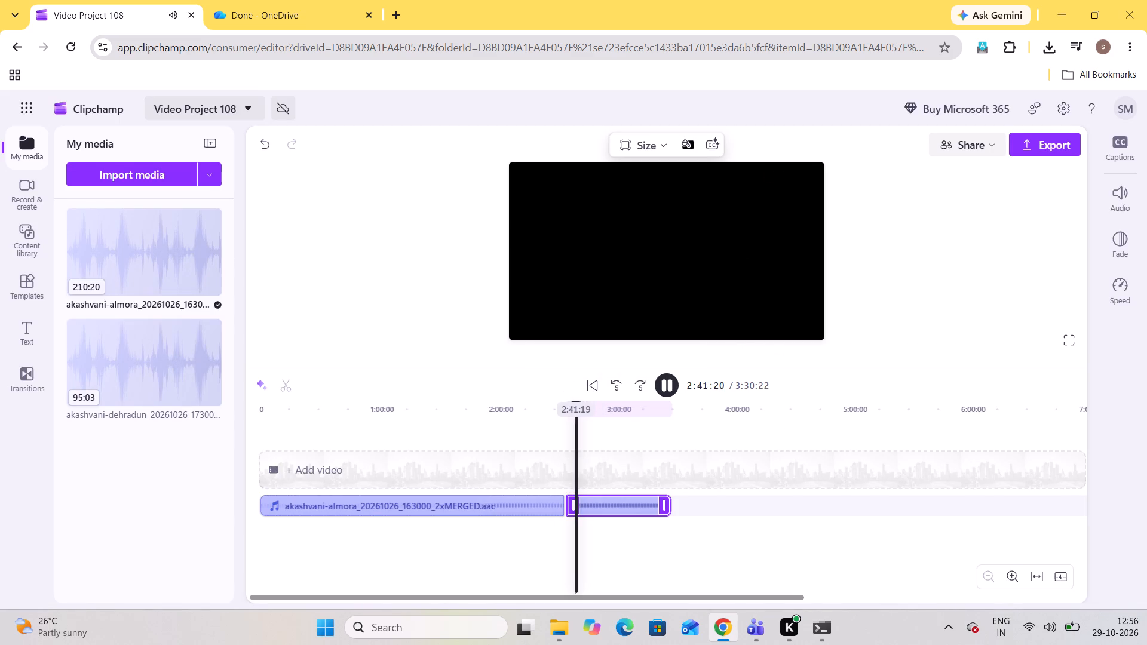
{"action": "left_click", "coordinate": [579, 407]}
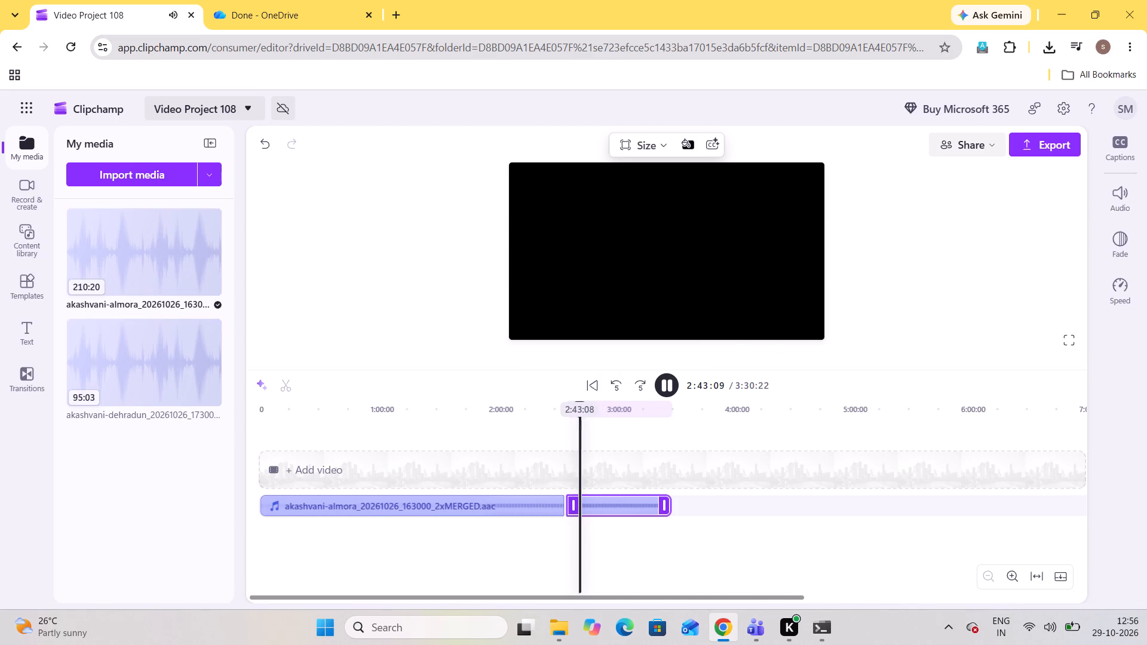
{"action": "left_click", "coordinate": [576, 409]}
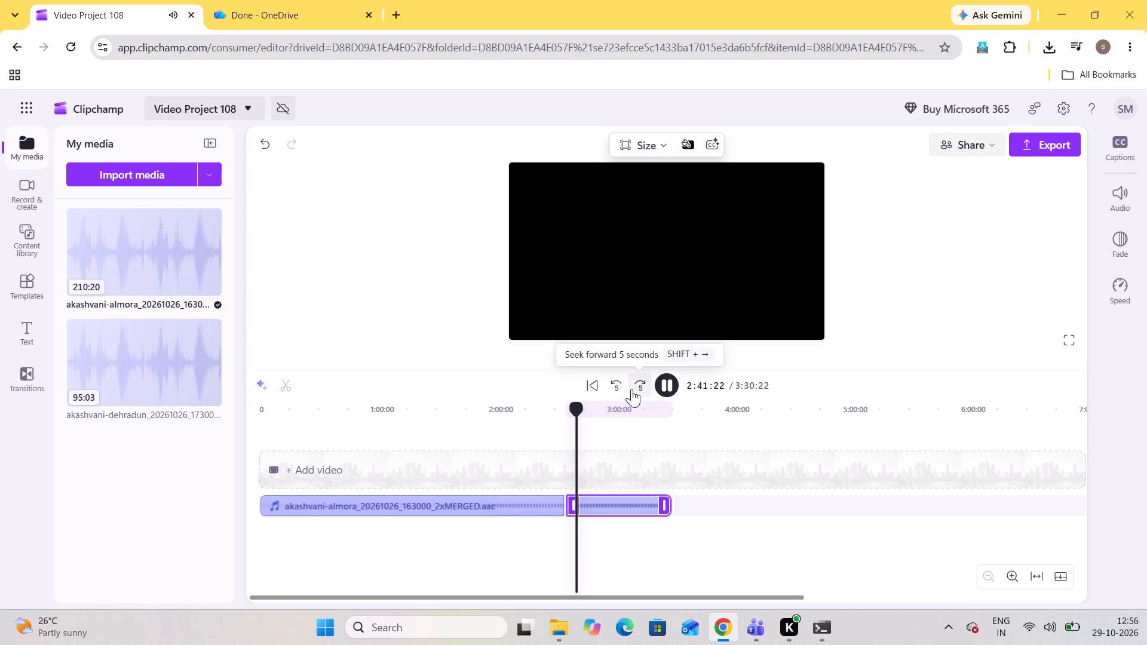
{"action": "left_click", "coordinate": [631, 389]}
{"action": "double_click", "coordinate": [631, 389]}
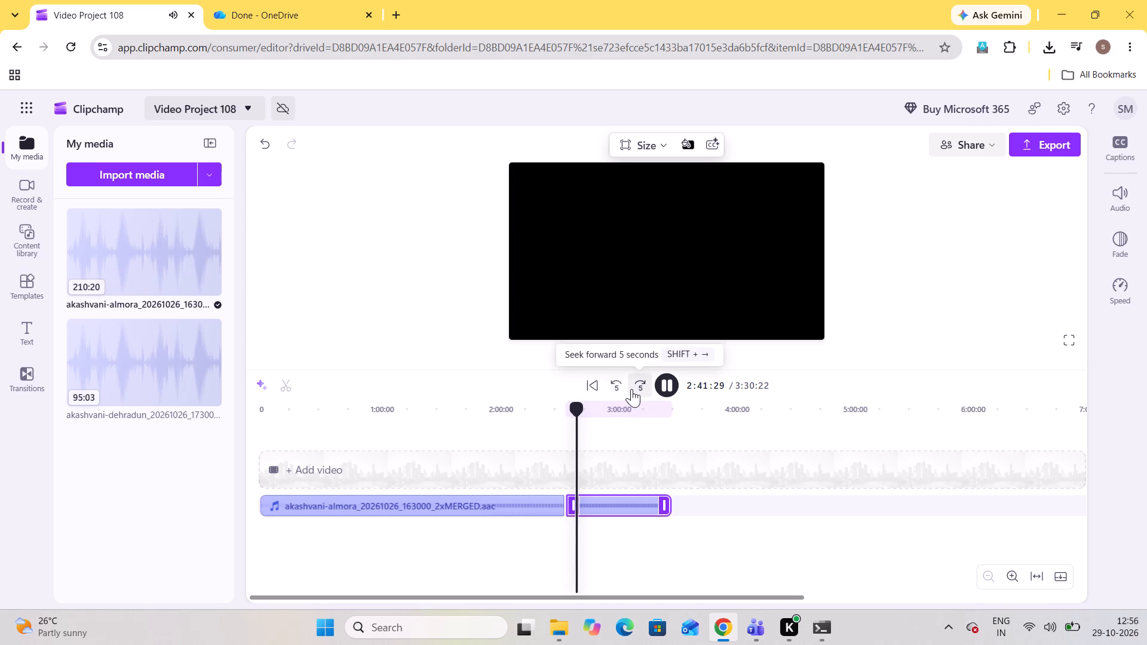
{"action": "double_click", "coordinate": [631, 389]}
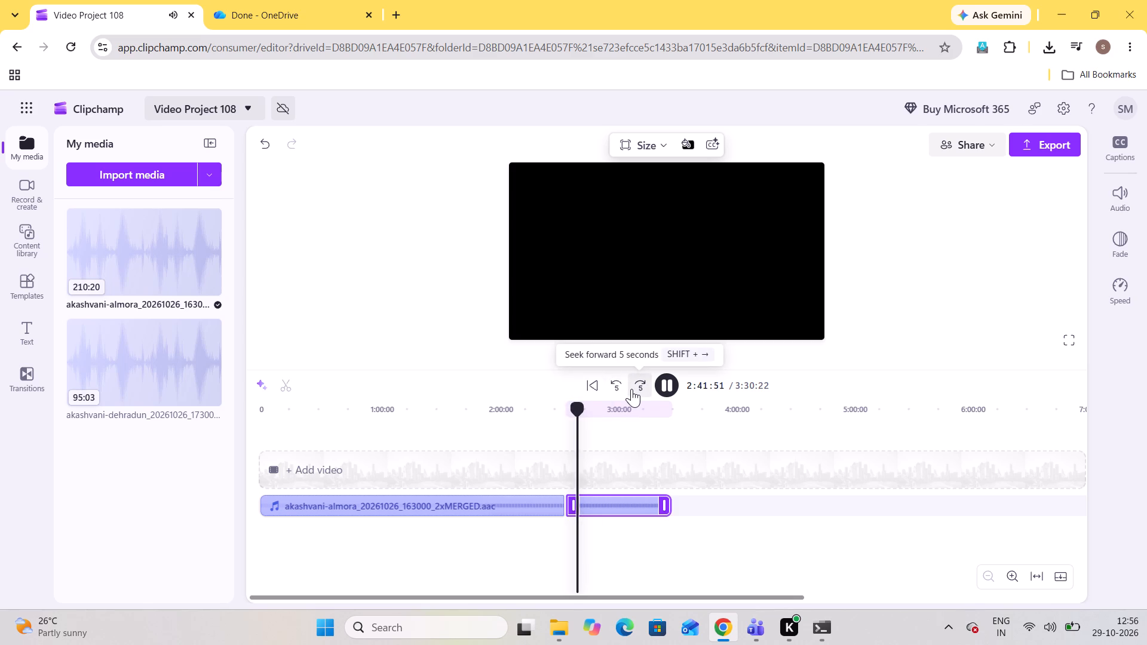
{"action": "triple_click", "coordinate": [631, 389]}
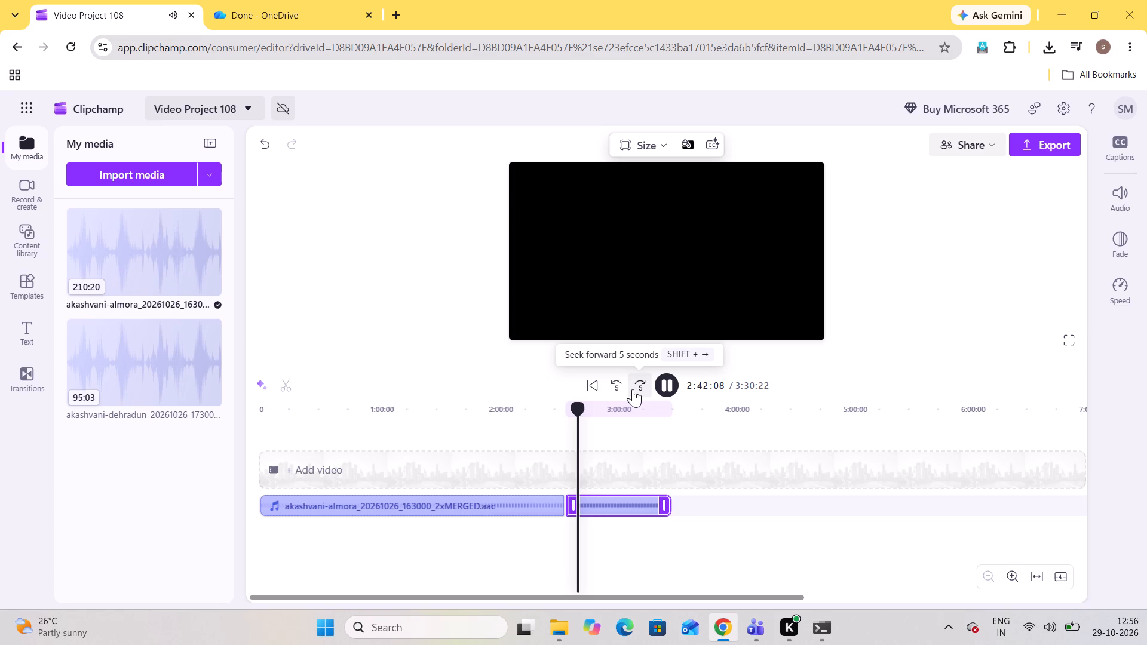
{"action": "triple_click", "coordinate": [633, 389]}
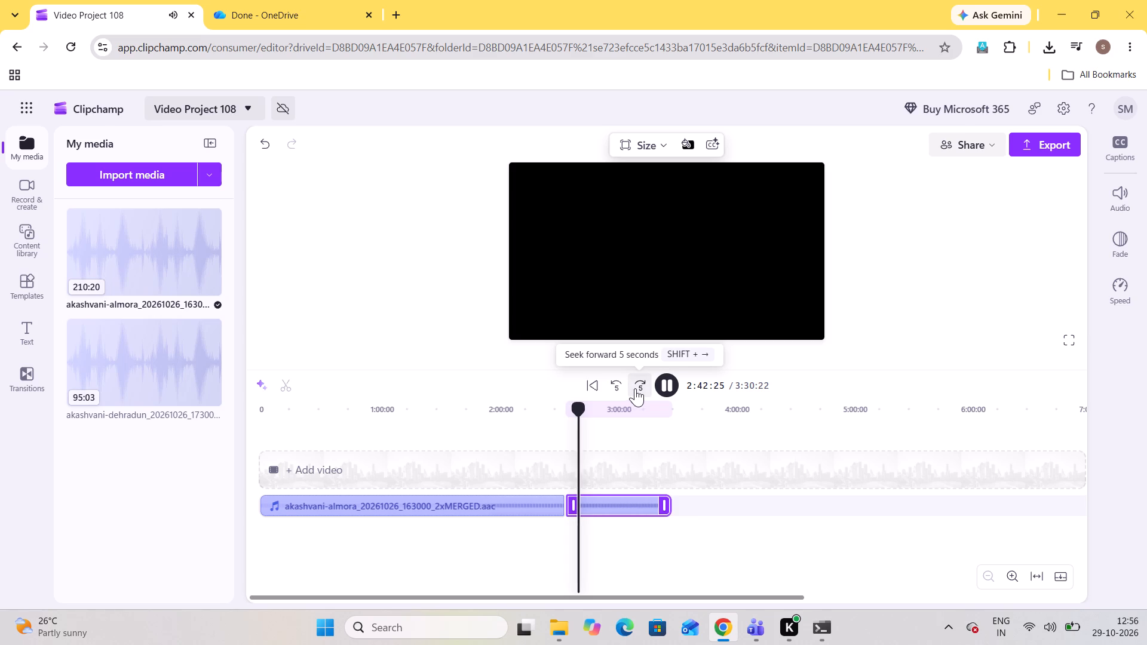
{"action": "left_click", "coordinate": [664, 387]}
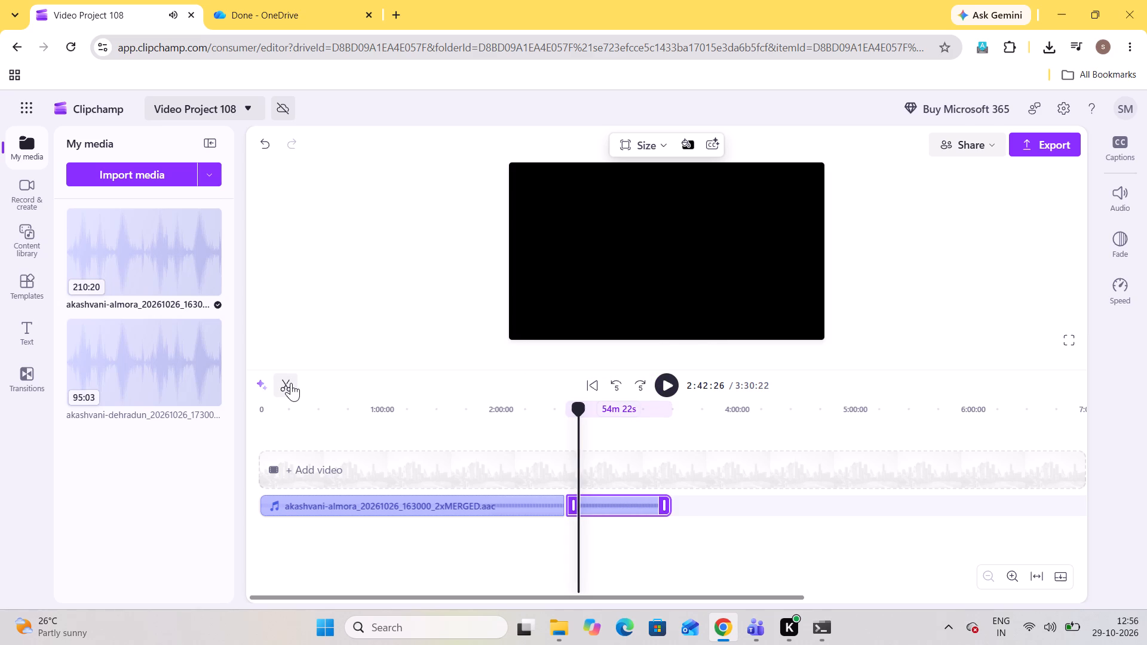
{"action": "left_click", "coordinate": [291, 383]}
{"action": "left_click", "coordinate": [662, 394]}
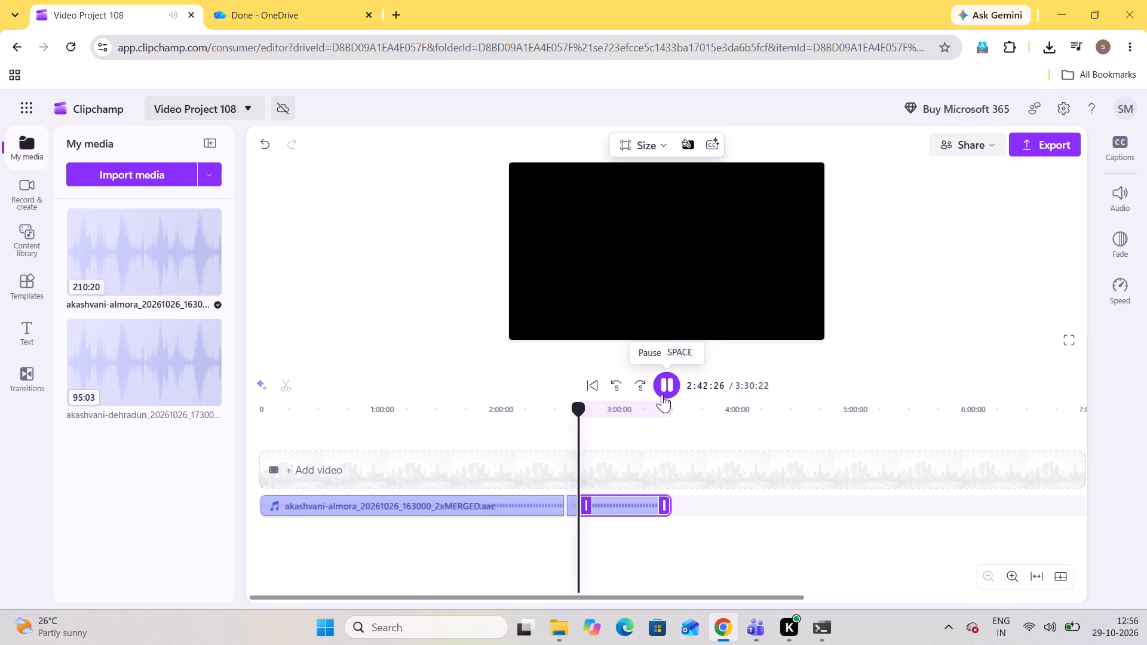
Delete the akashvani-almora segments before and after the split-out song, and close the gap so the song starts the timeline.
{"action": "left_click", "coordinate": [454, 504]}
{"action": "key", "text": "Delete"}
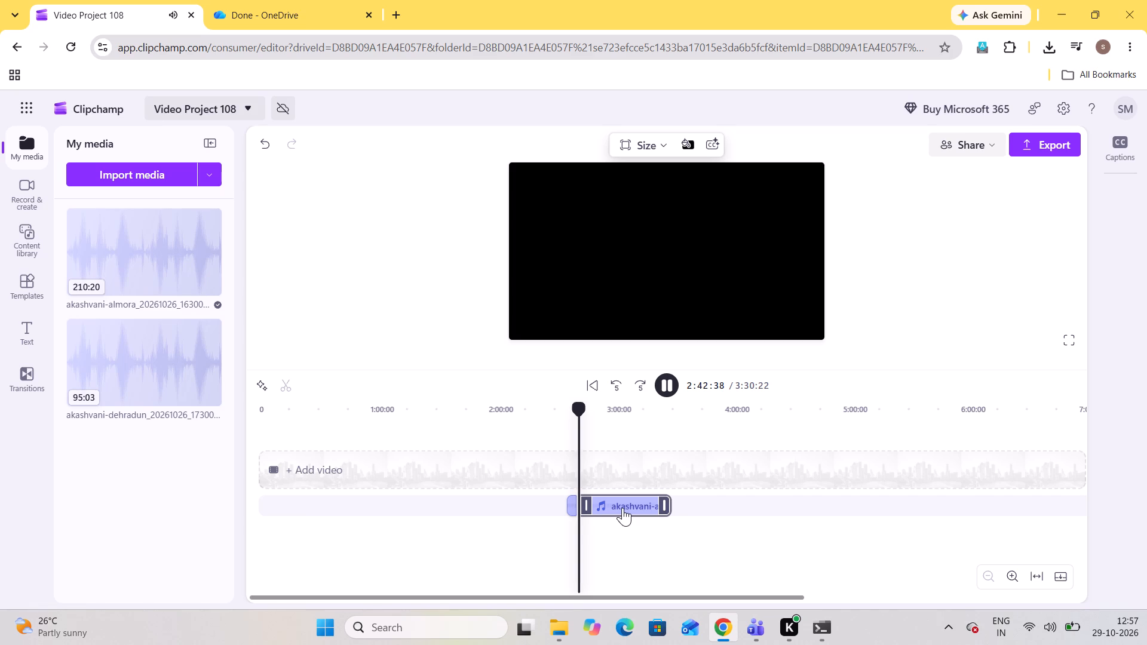
{"action": "key", "text": "Delete"}
{"action": "key", "text": "BackSpace"}
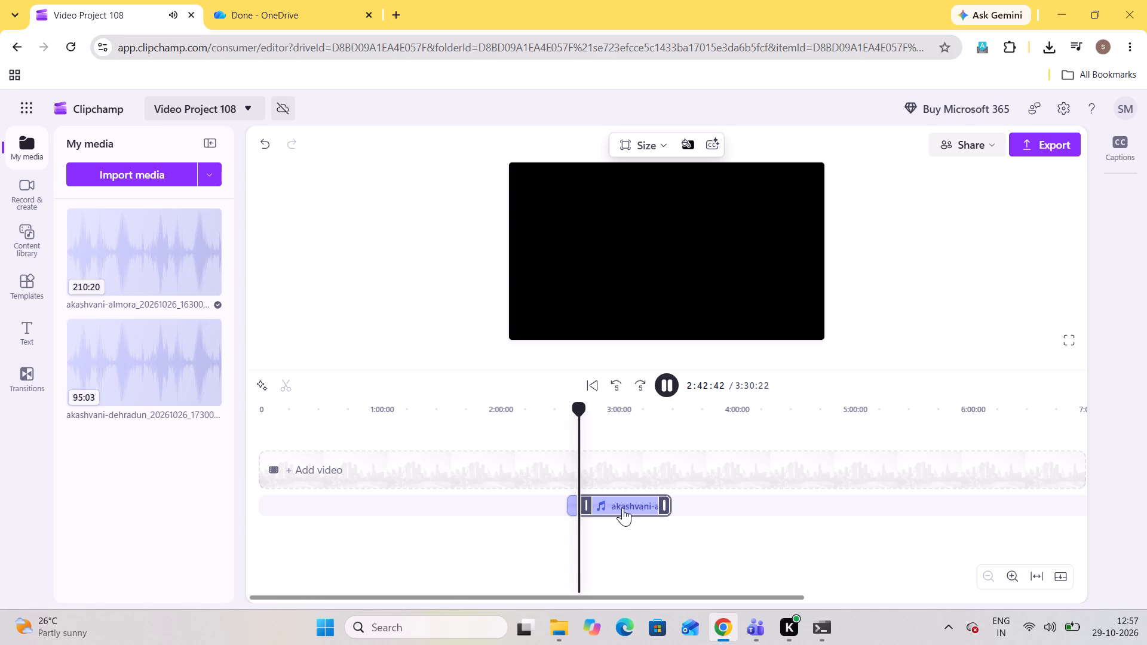
{"action": "left_click", "coordinate": [622, 508]}
{"action": "key", "text": "Delete"}
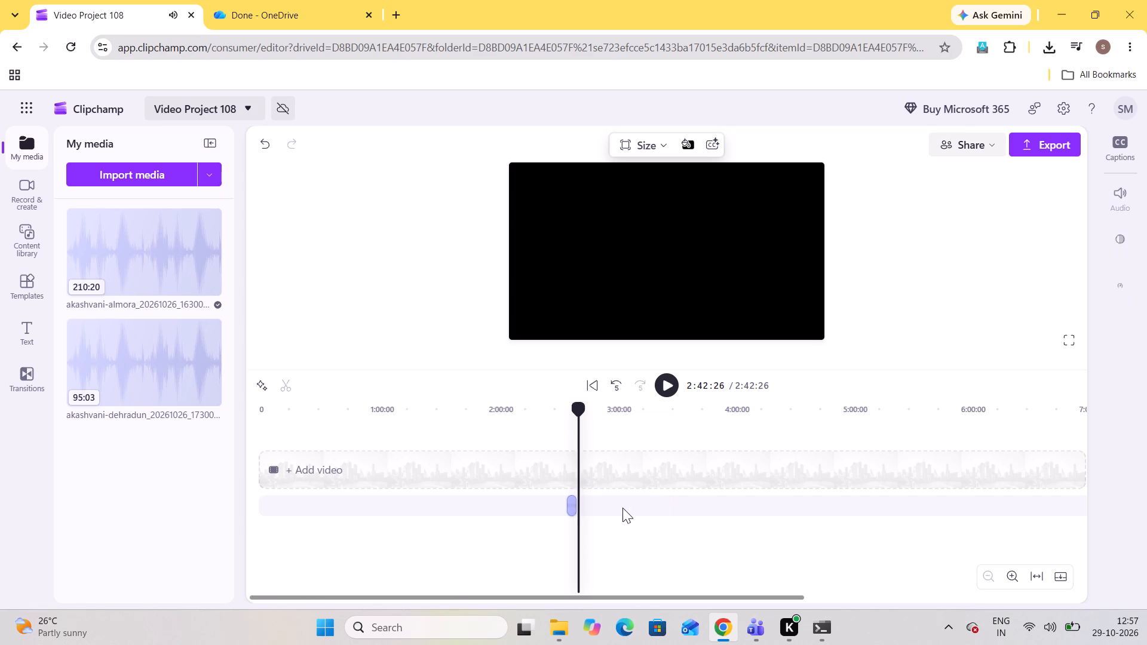
{"action": "left_click", "coordinate": [416, 502]}
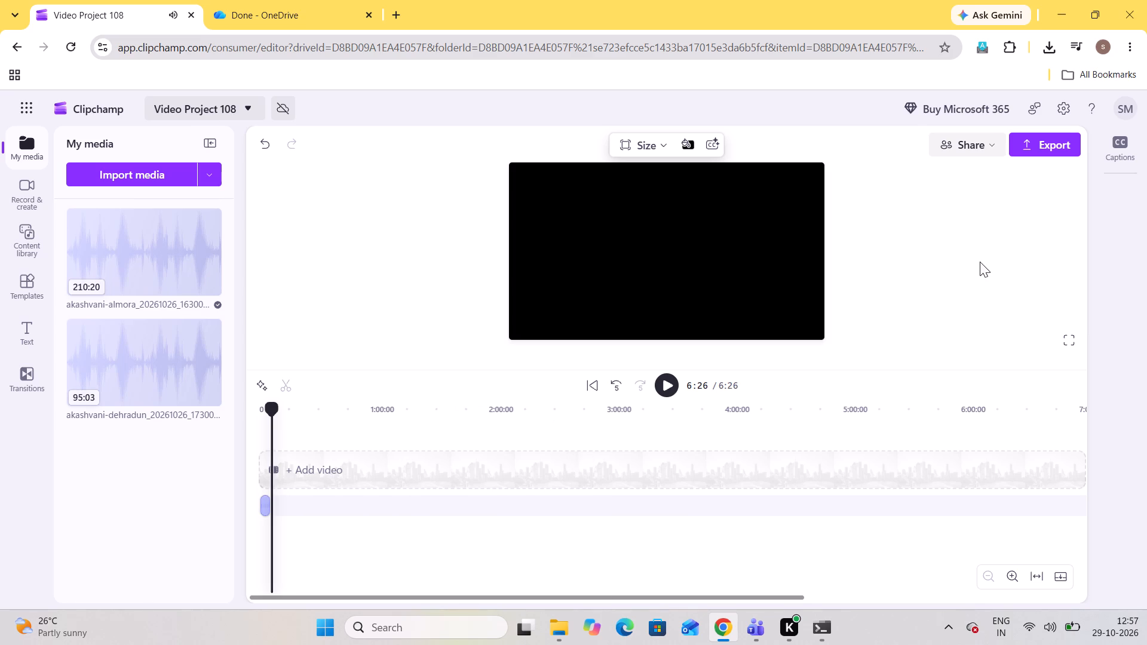
Export the audio as "kumauni-nain nath rawal-pahado mai", save it in the akashvani-almora_20261026_163000_2xMERGED folder, and return to editing.
{"action": "left_click", "coordinate": [1041, 149]}
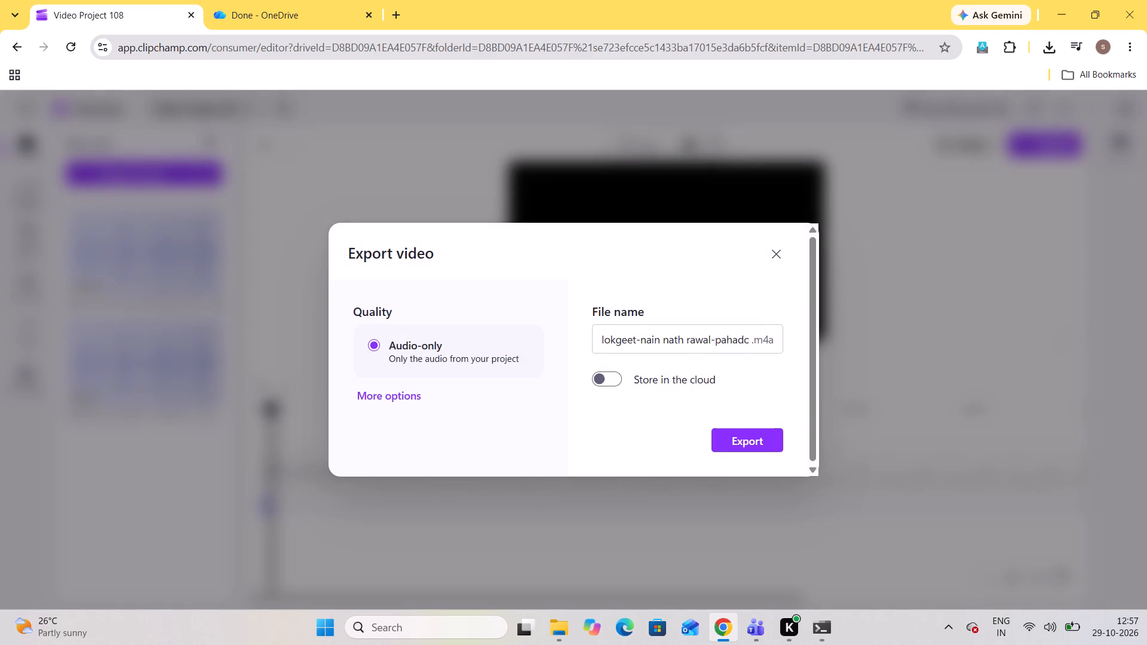
{"action": "left_click_drag", "start_coordinate": [637, 341], "coordinate": [532, 343]}
{"action": "type", "text": "kumauni"}
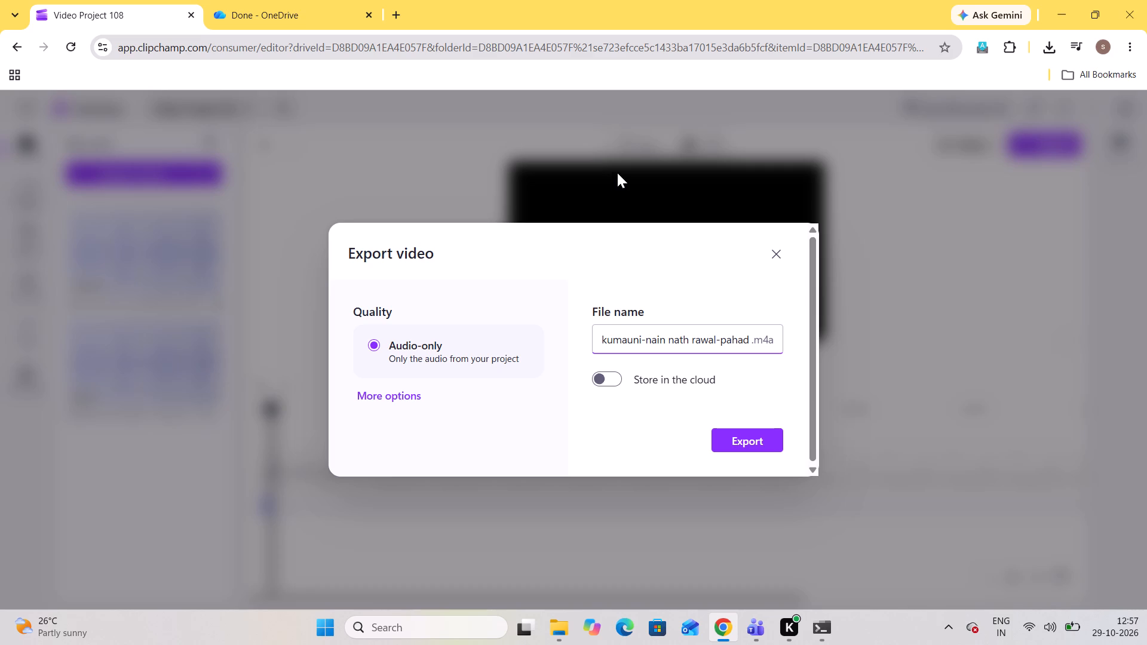
{"action": "left_click", "coordinate": [750, 446]}
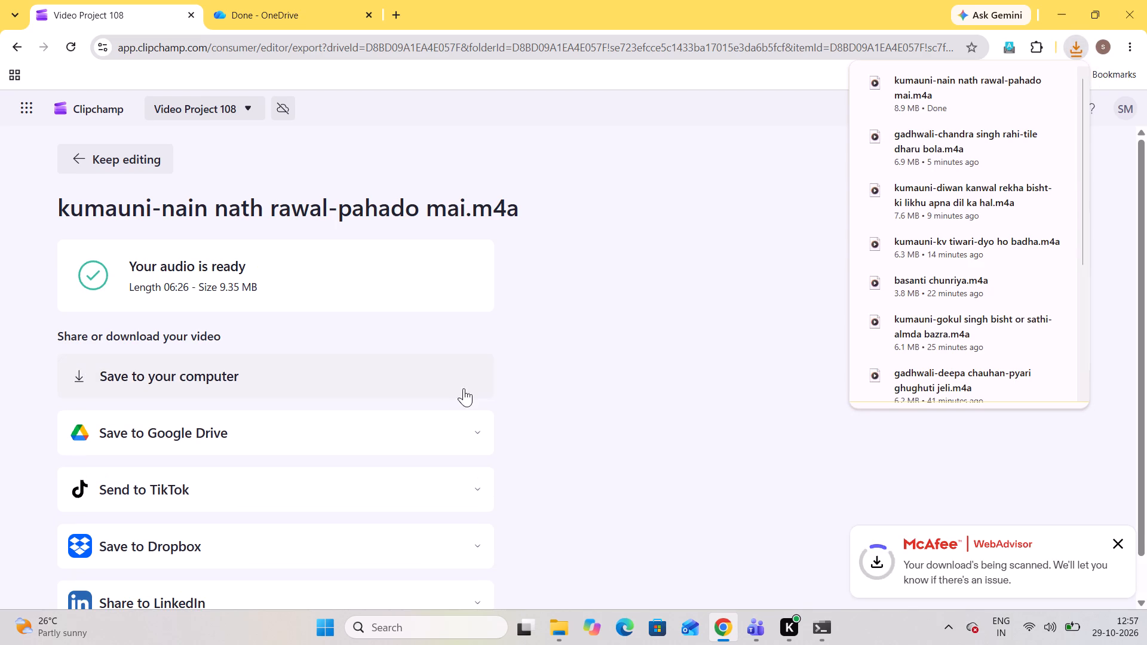
{"action": "left_click", "coordinate": [465, 375]}
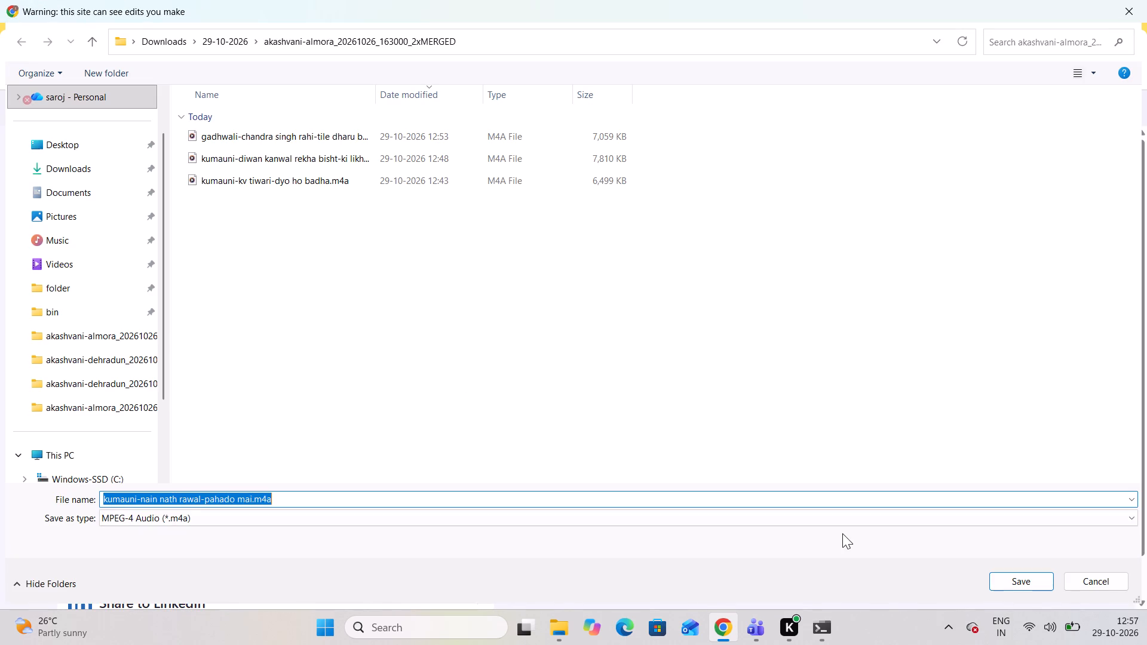
{"action": "left_click", "coordinate": [1014, 580]}
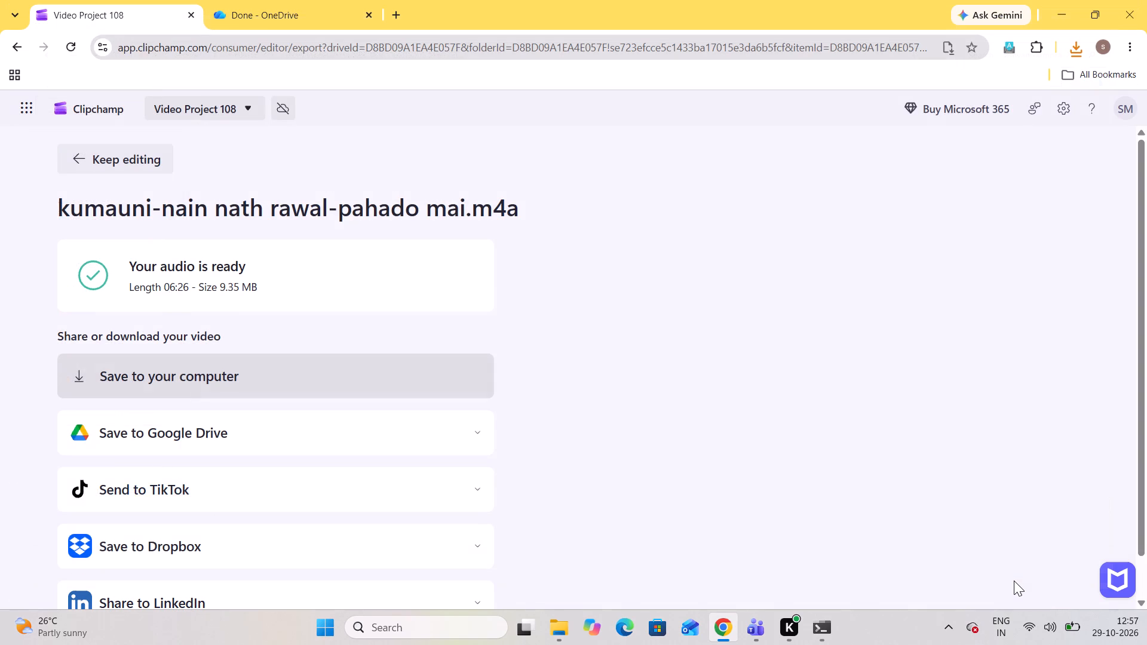
{"action": "left_click", "coordinate": [103, 161]}
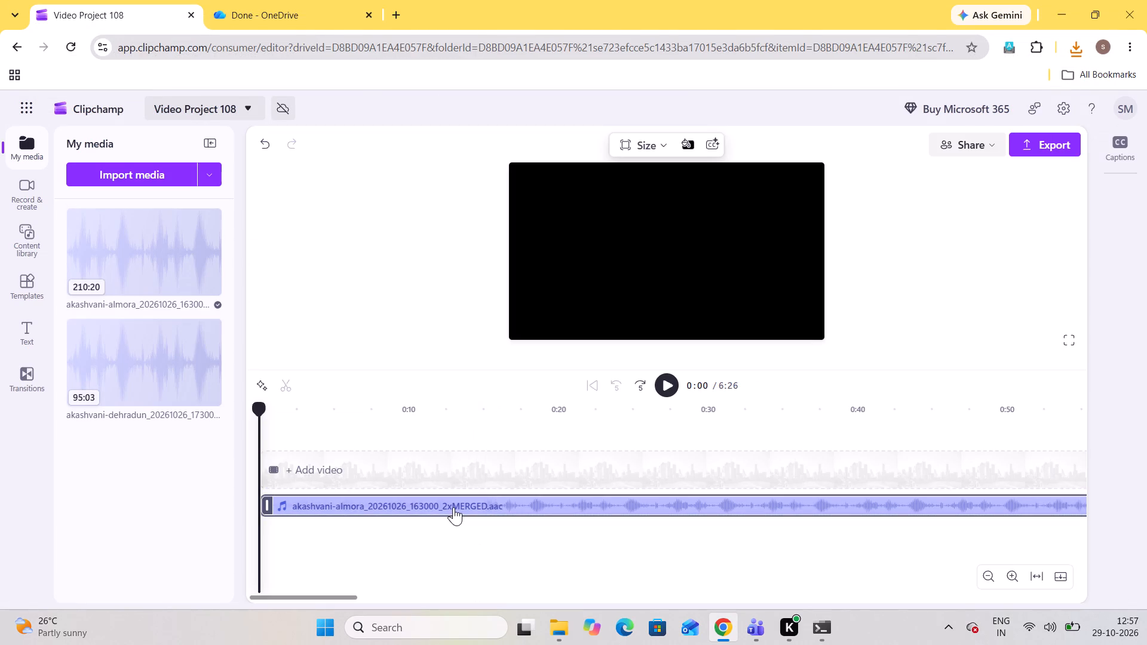
Replace the exported song clip on the timeline with the full akashvani-almora recording.
{"action": "left_click", "coordinate": [453, 507]}
{"action": "key", "text": "Delete"}
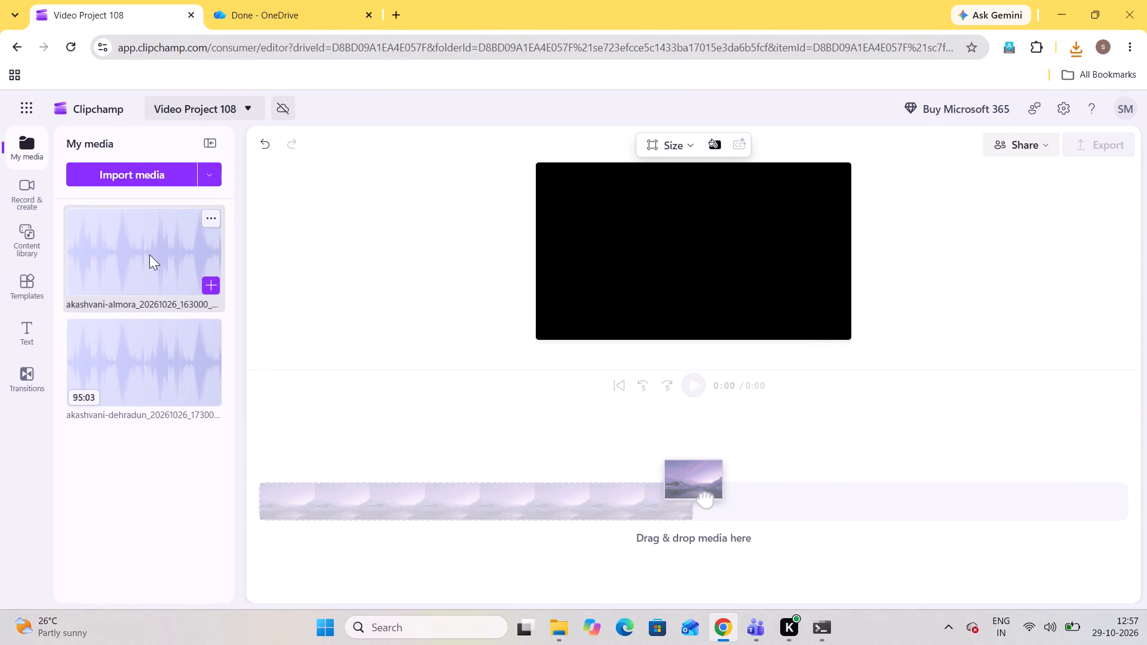
{"action": "left_click_drag", "start_coordinate": [149, 254], "coordinate": [349, 495]}
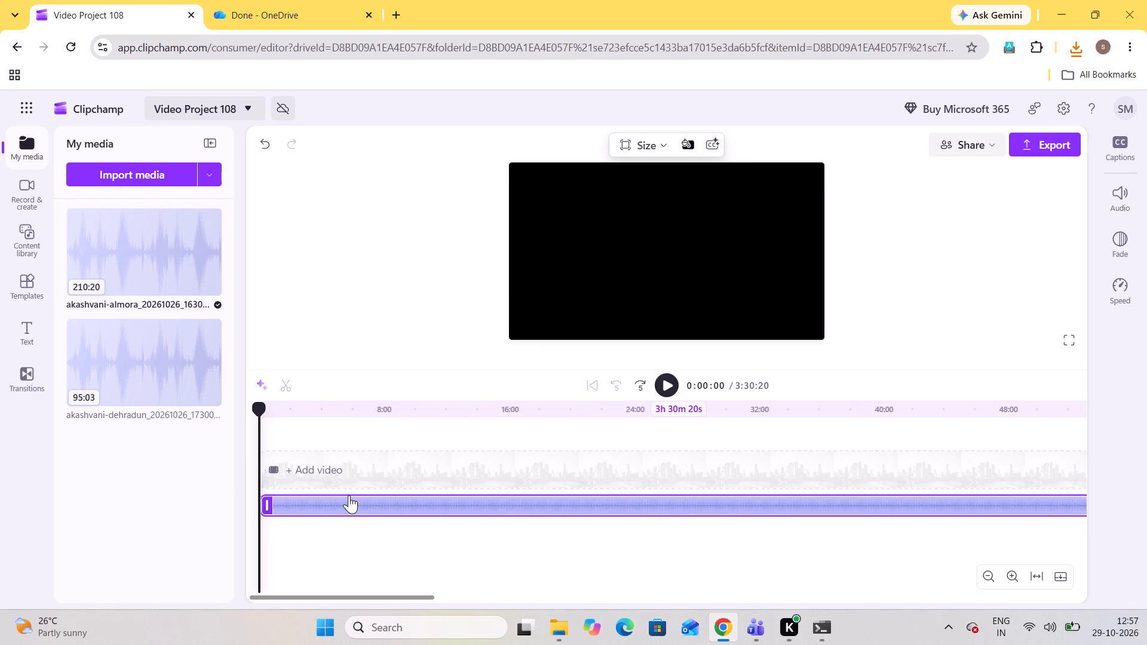
Play the akashvani-almora recording and sample it between about 1:48:00 and 2:23:00 for songs.
{"action": "left_click", "coordinate": [662, 384]}
{"action": "left_click", "coordinate": [491, 420]}
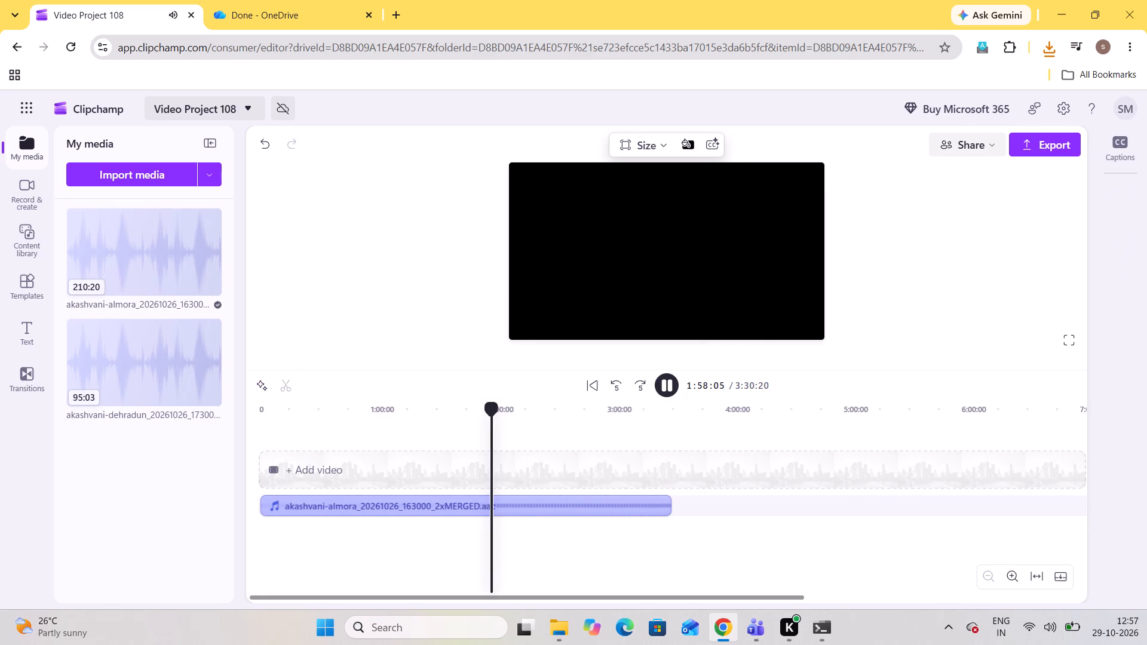
{"action": "left_click", "coordinate": [505, 417]}
{"action": "left_click", "coordinate": [517, 417]}
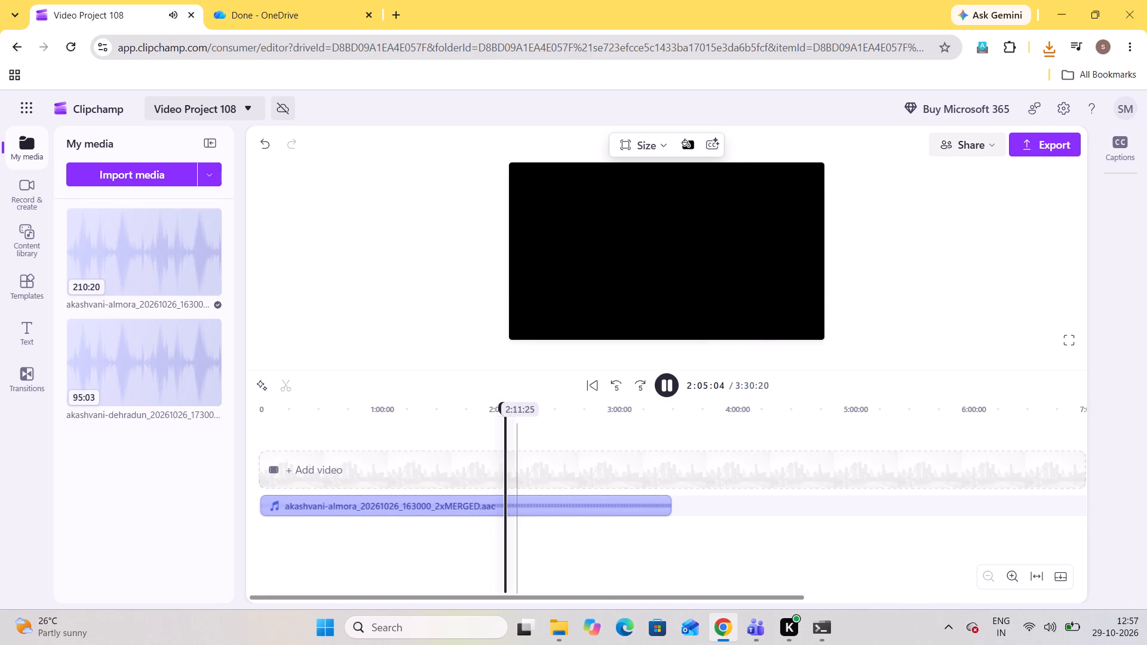
{"action": "left_click", "coordinate": [534, 416]}
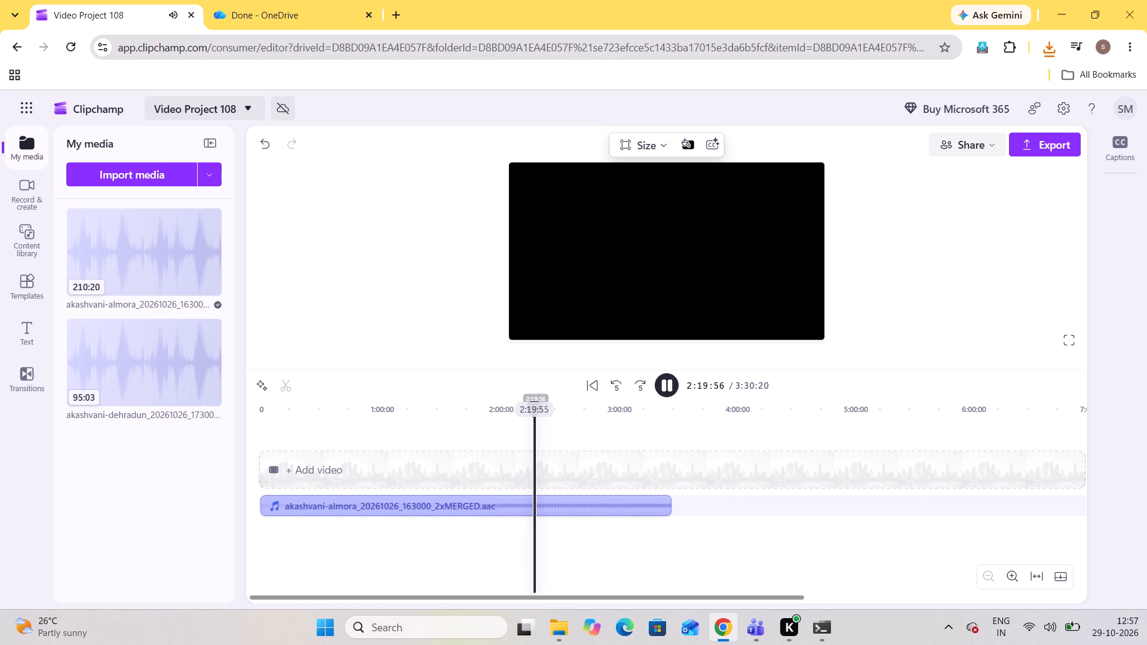
{"action": "left_click", "coordinate": [473, 428]}
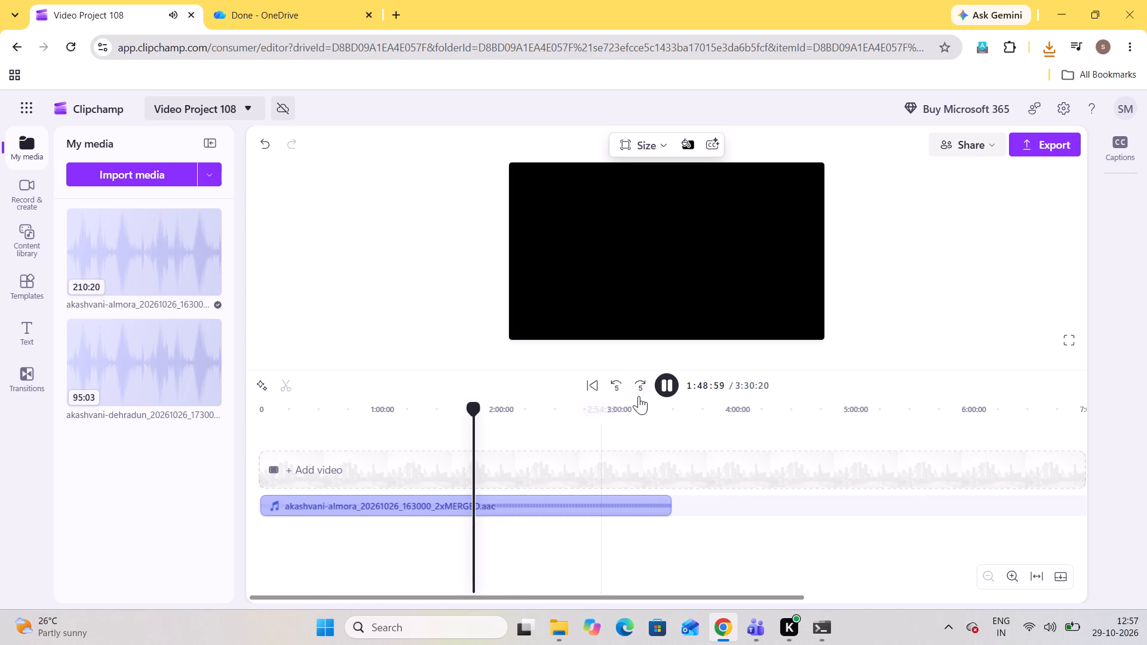
{"action": "key", "text": "Right"}
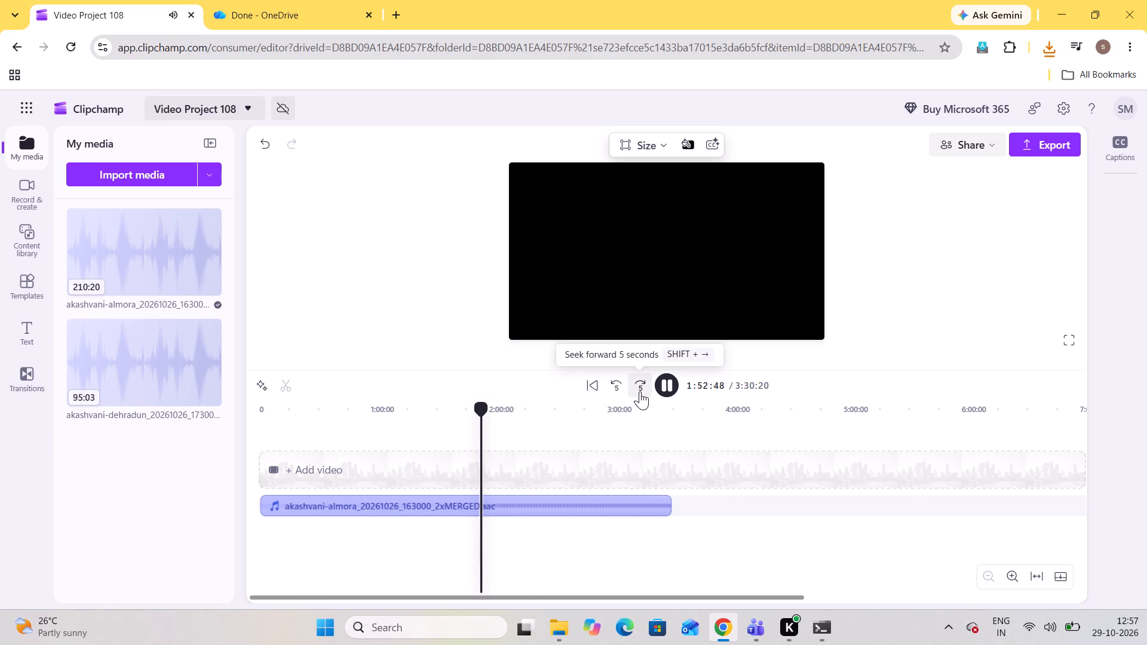
{"action": "key", "text": "Right"}
{"action": "key", "text": "Right"}
{"action": "key", "text": "Right"}
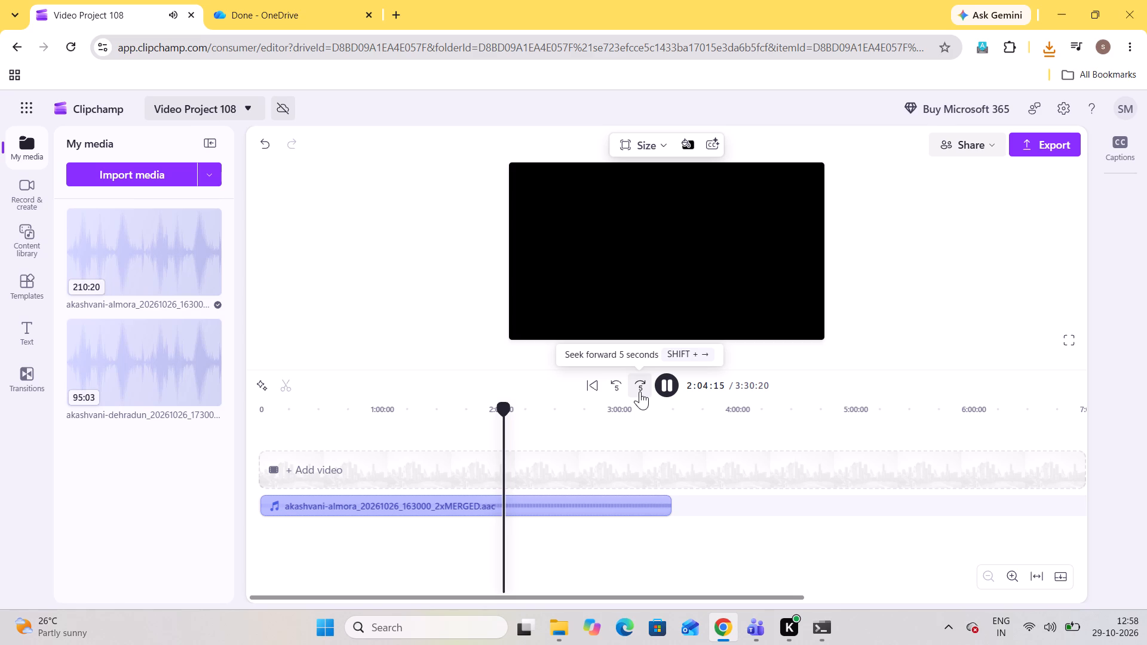
{"action": "key", "text": "Right"}
{"action": "key", "text": "Right"}
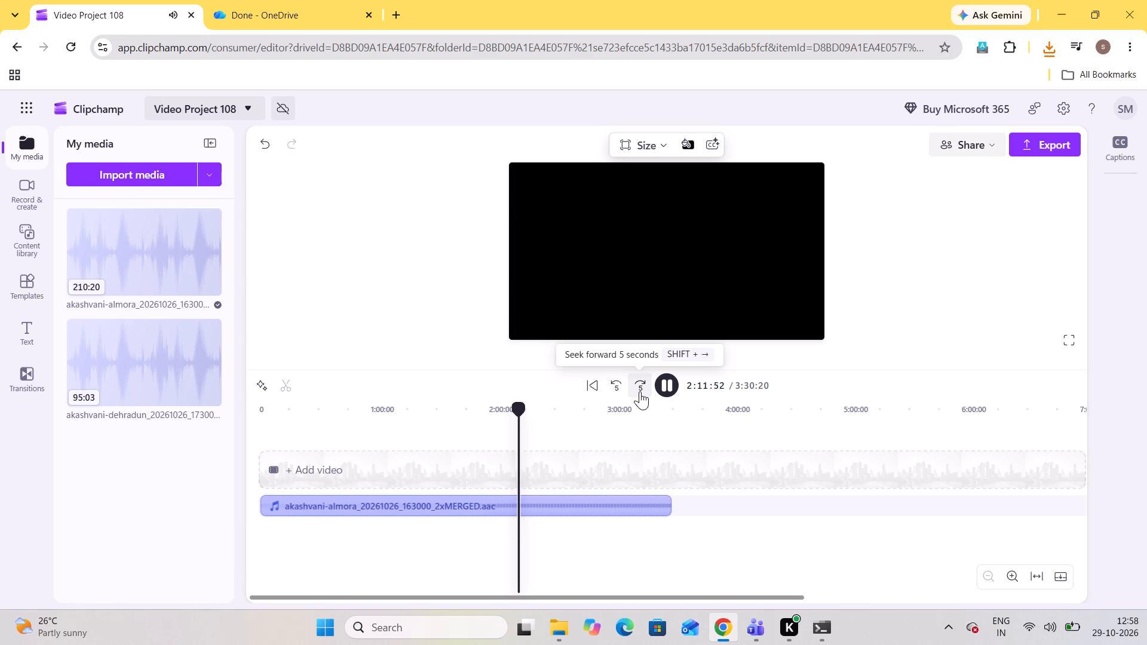
{"action": "key", "text": "Right"}
{"action": "key", "text": "Right"}
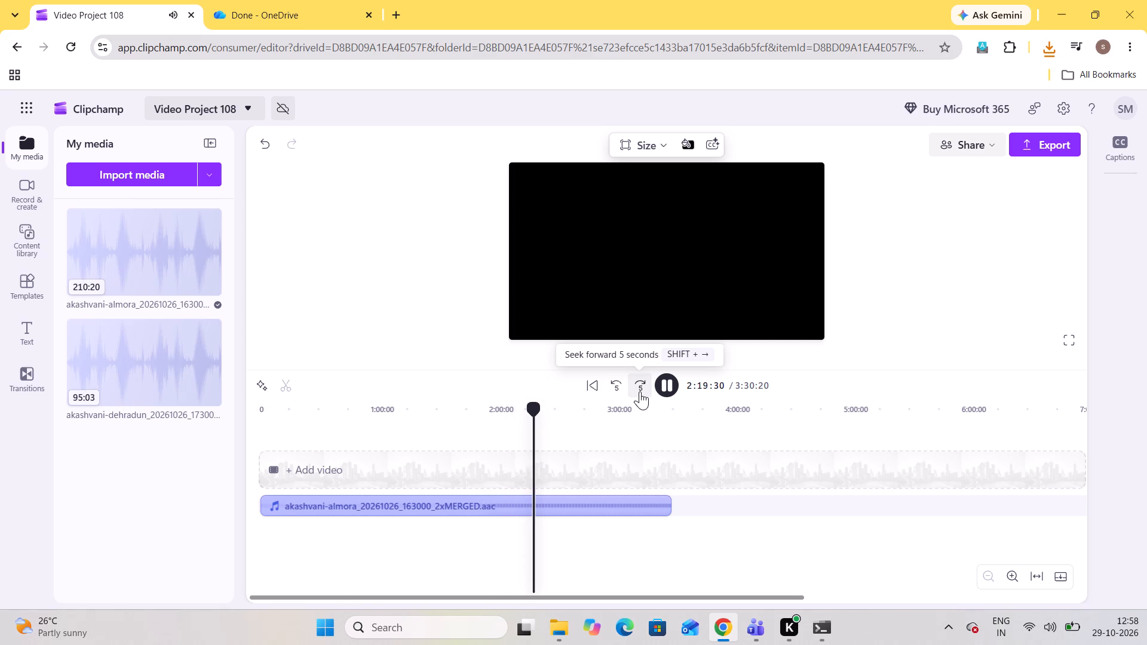
{"action": "key", "text": "Right"}
{"action": "key", "text": "Left"}
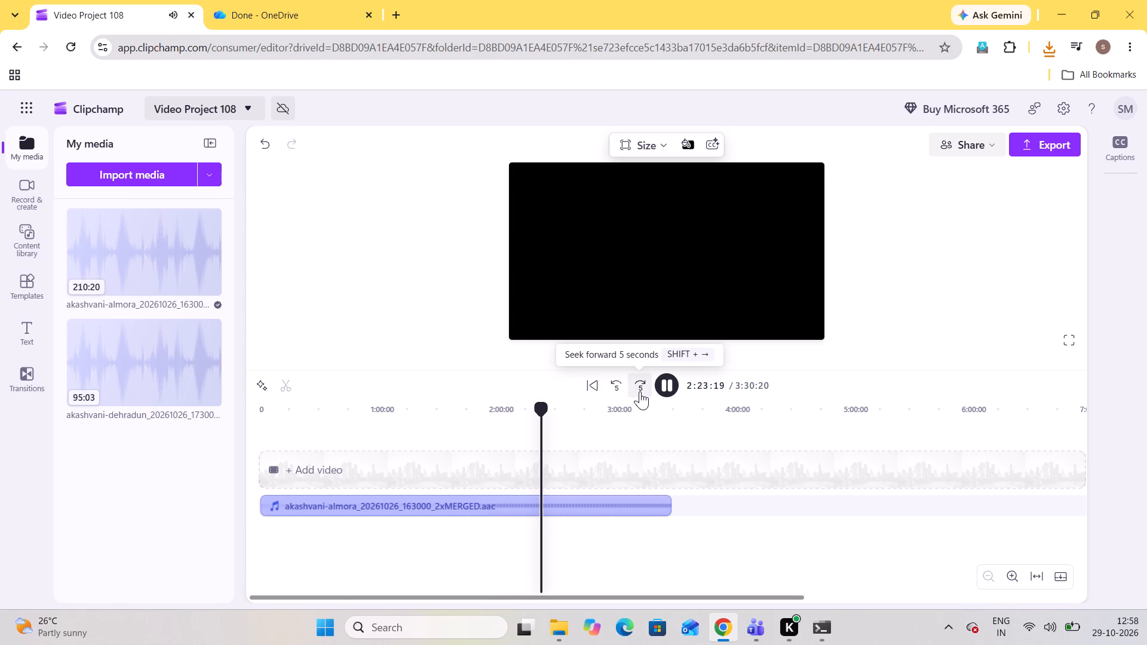
{"action": "key", "text": "Left"}
{"action": "key", "text": "Left"}
{"action": "key", "text": "Left"}
{"action": "key", "text": "Left"}
{"action": "key", "text": "Left"}
{"action": "key", "text": "Left"}
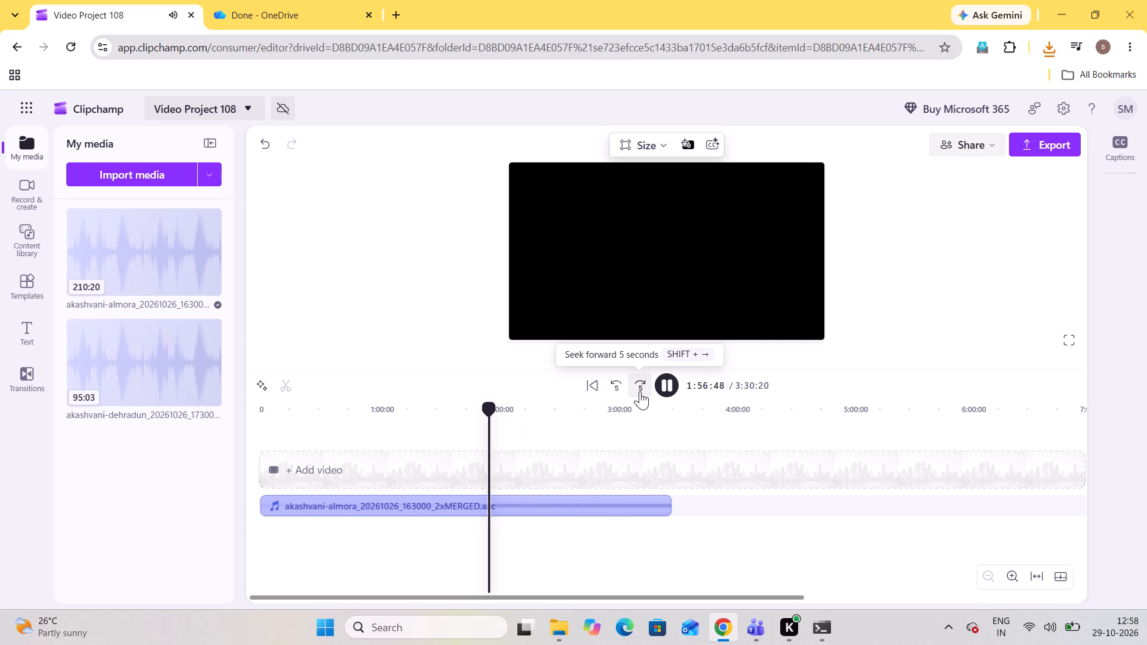
{"action": "key", "text": "Left"}
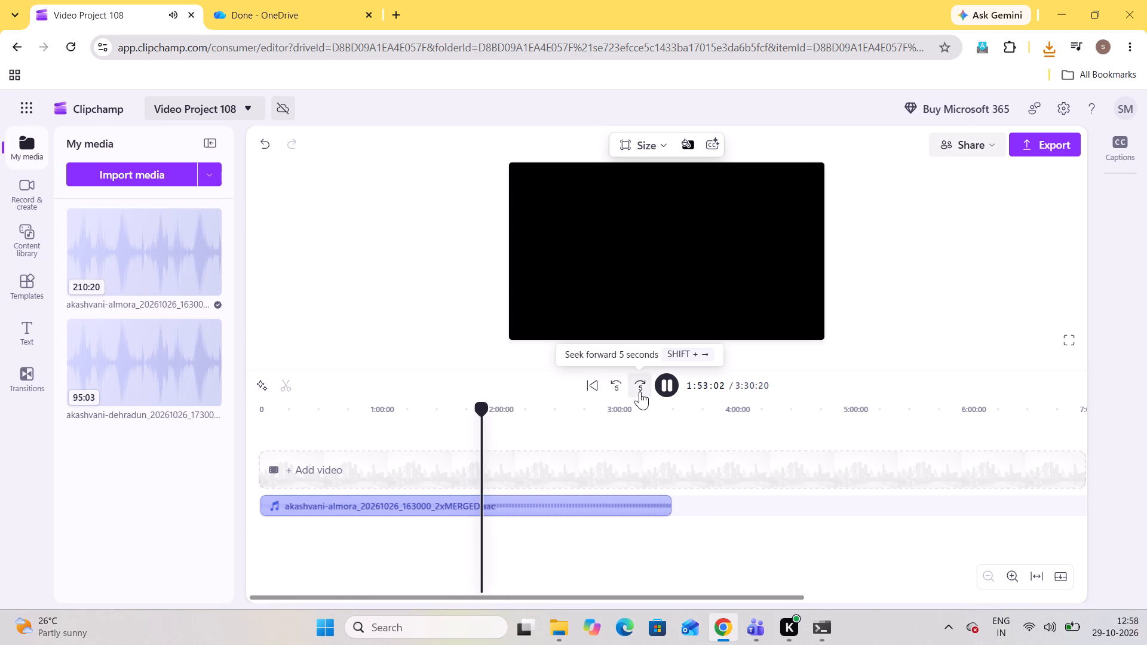
Continue sampling the akashvani-almora recording between about 2:17:00 and 2:51:00 to find the next song.
{"action": "left_click", "coordinate": [530, 452]}
{"action": "left_click", "coordinate": [562, 443]}
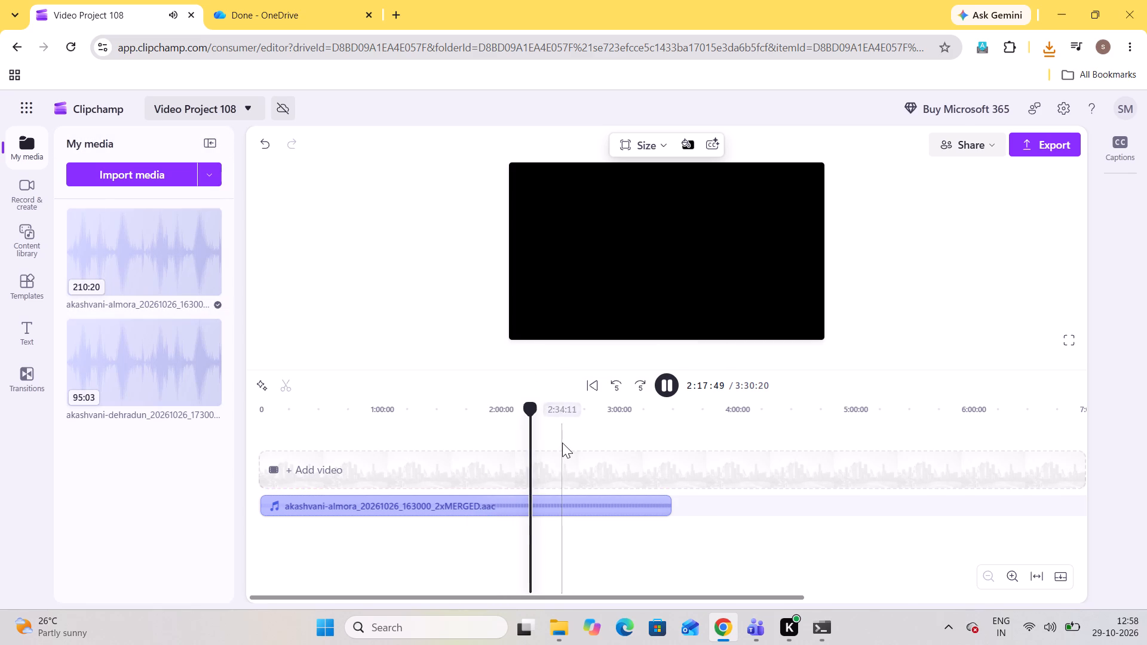
{"action": "left_click", "coordinate": [573, 437]}
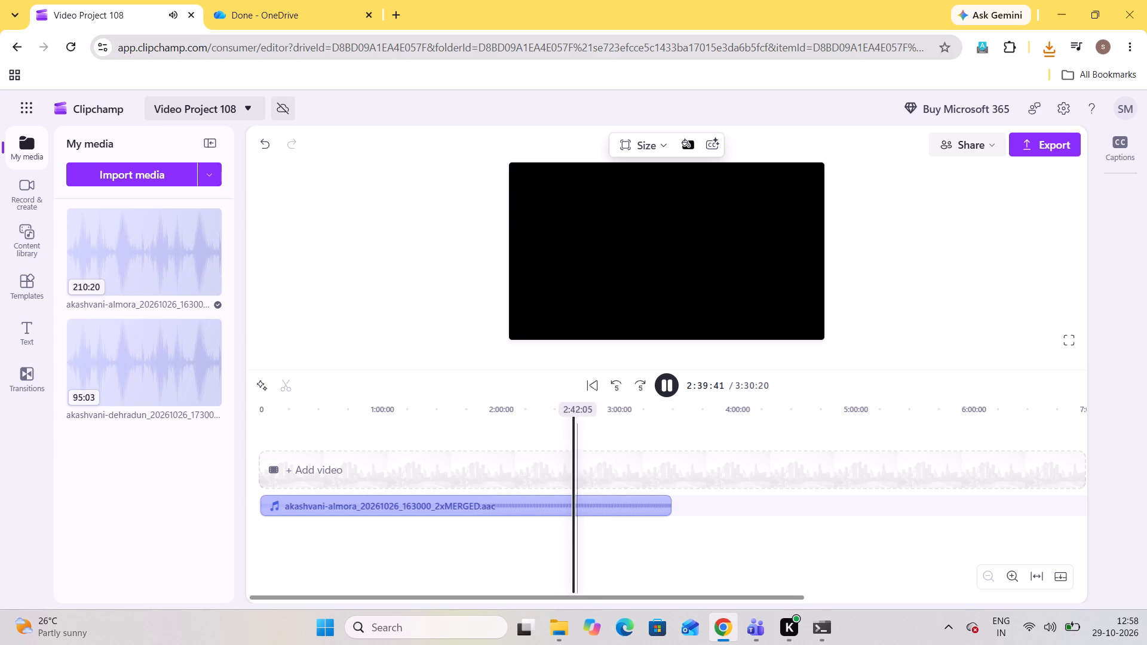
{"action": "left_click", "coordinate": [581, 415]}
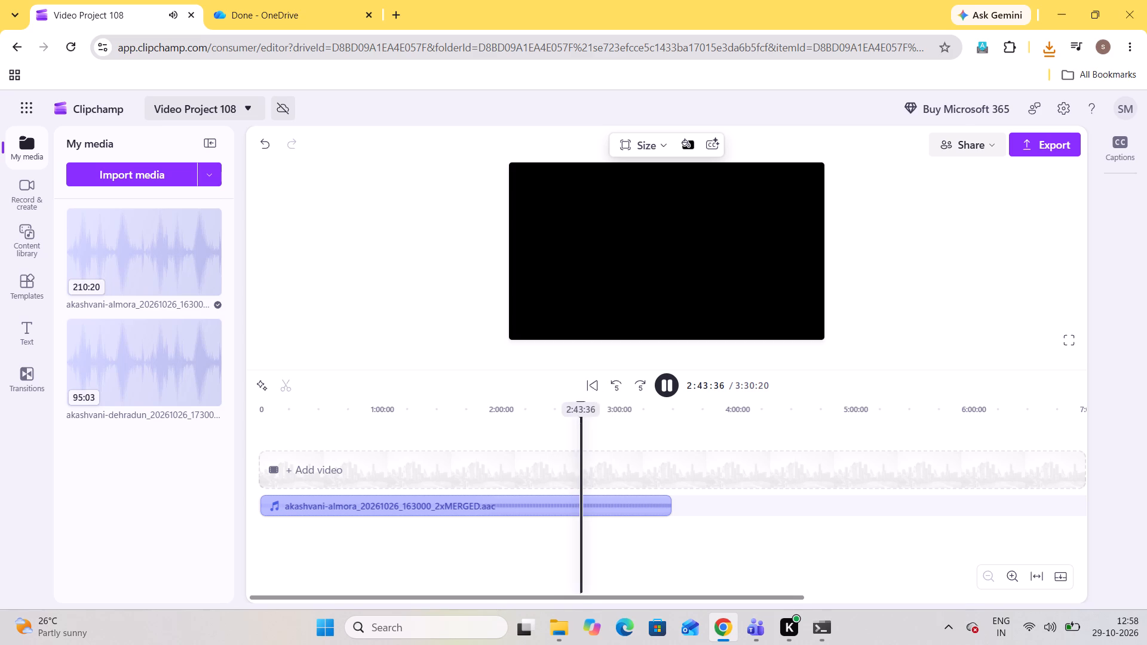
{"action": "left_click", "coordinate": [576, 415]}
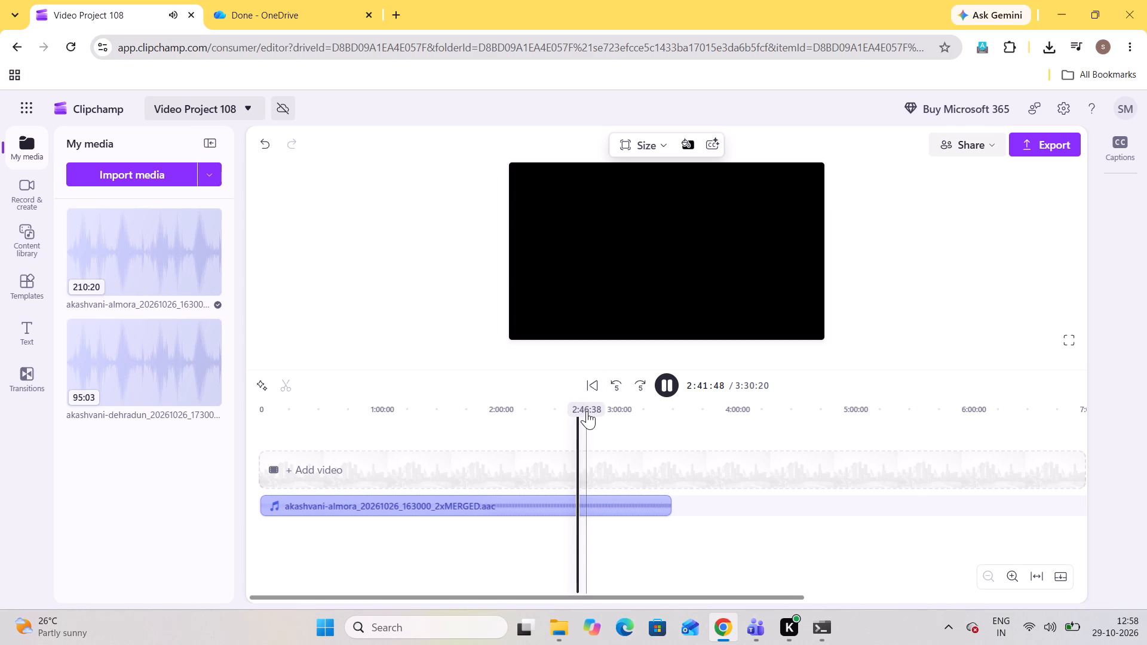
{"action": "left_click", "coordinate": [584, 410]}
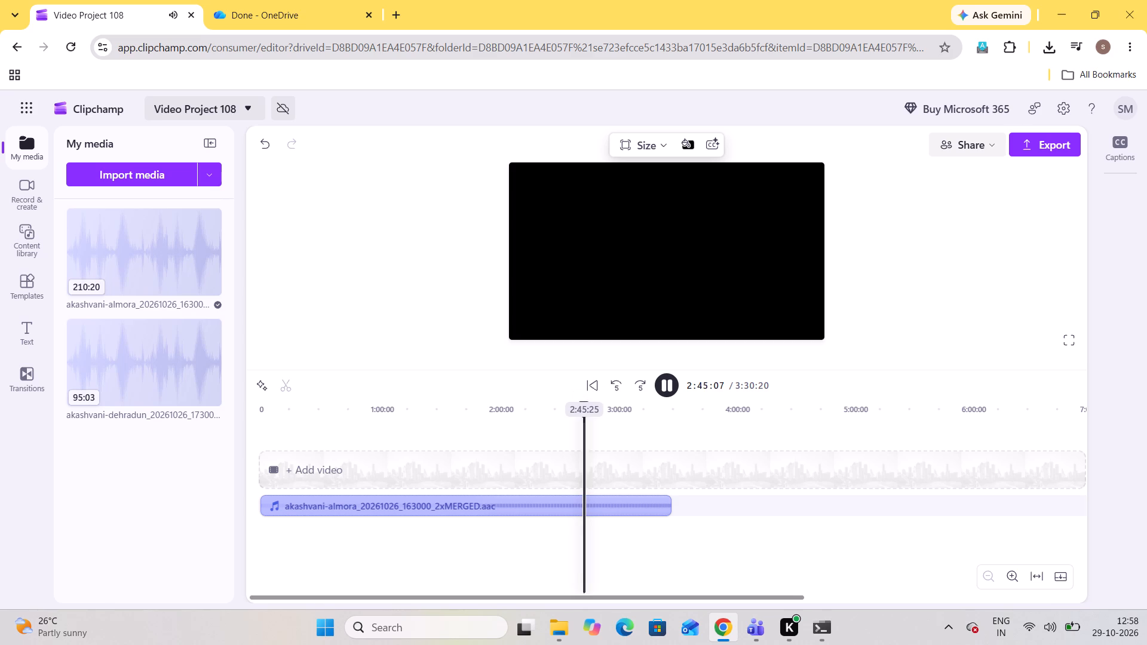
{"action": "left_click", "coordinate": [588, 410]}
{"action": "key", "text": "Right"}
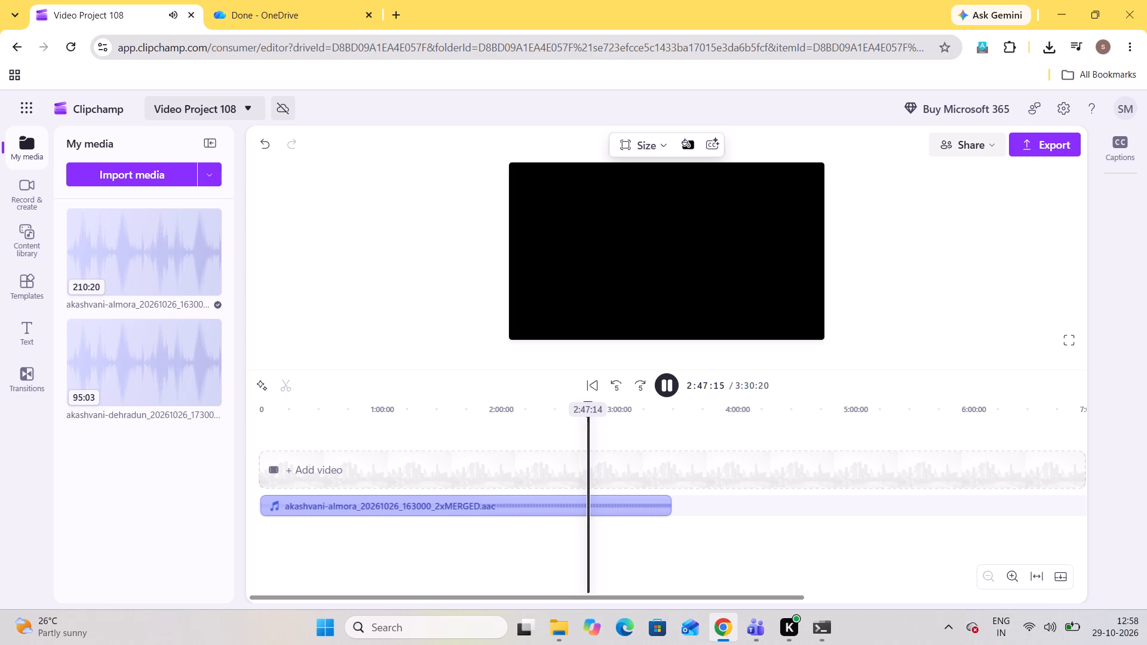
{"action": "key", "text": "Right"}
{"action": "key", "text": "Left"}
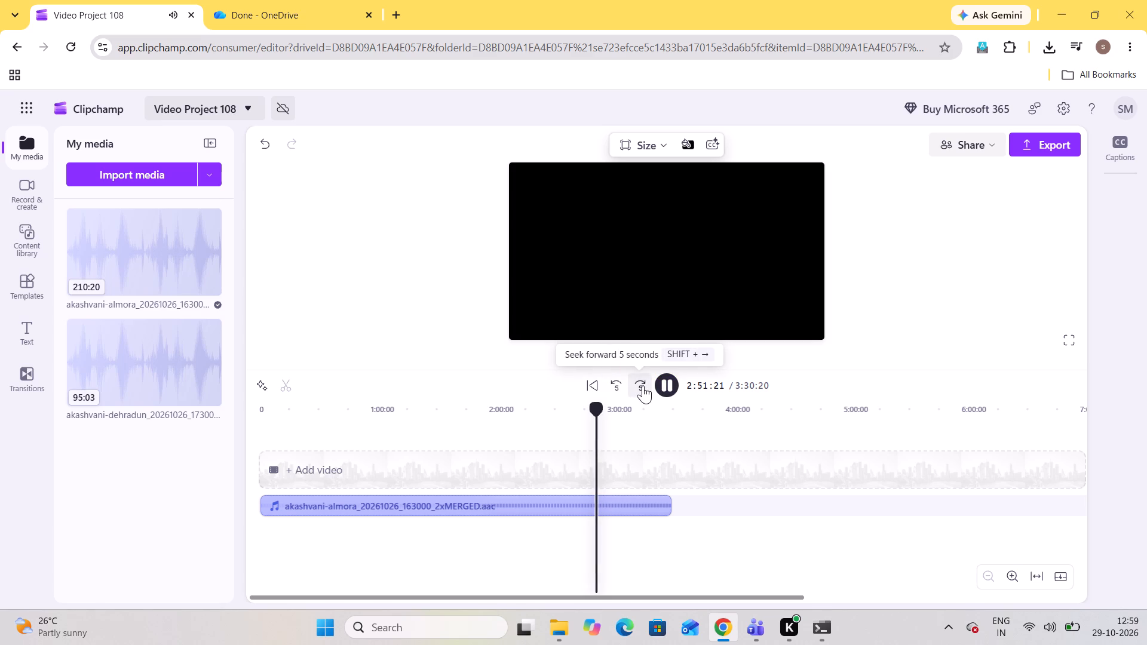
Find the song's start by seeking forward in 5-second jumps, and split the akashvani-almora recording there at 2:53:34.
{"action": "left_click", "coordinate": [643, 385]}
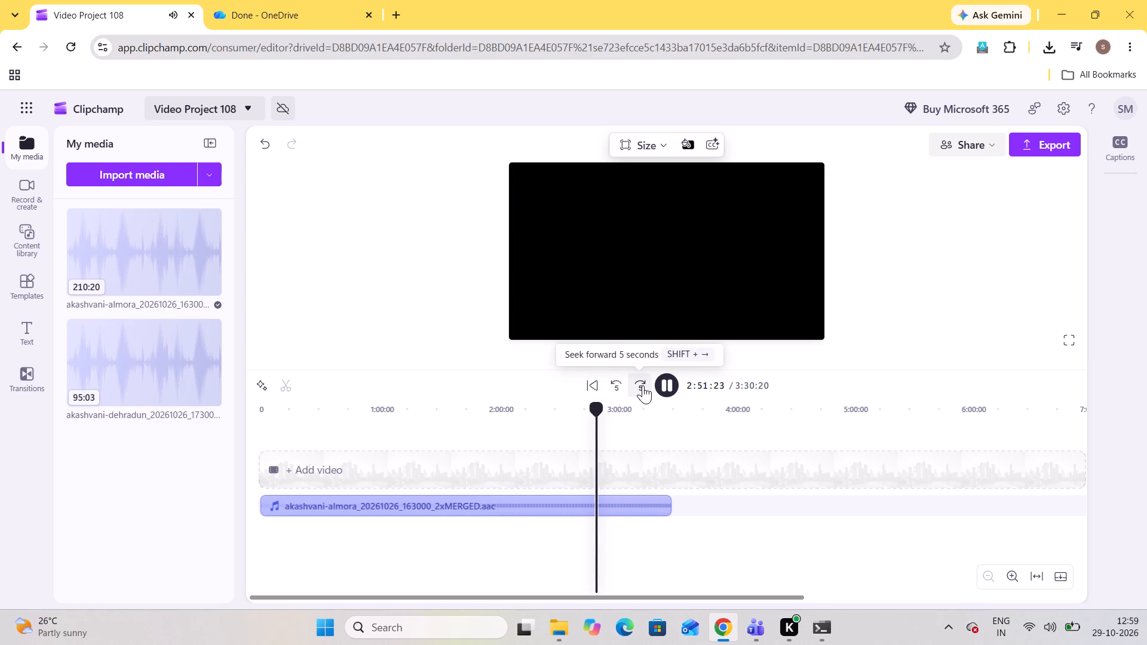
{"action": "left_click", "coordinate": [643, 385]}
{"action": "left_click", "coordinate": [643, 385]}
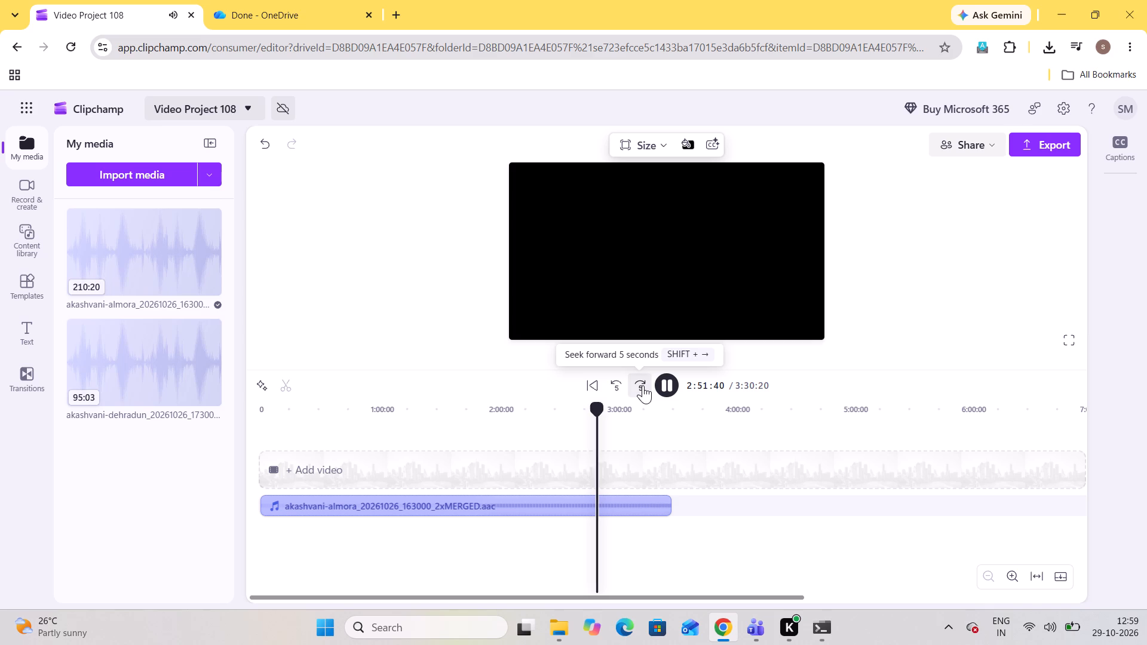
{"action": "left_click", "coordinate": [643, 385]}
{"action": "left_click", "coordinate": [643, 385]}
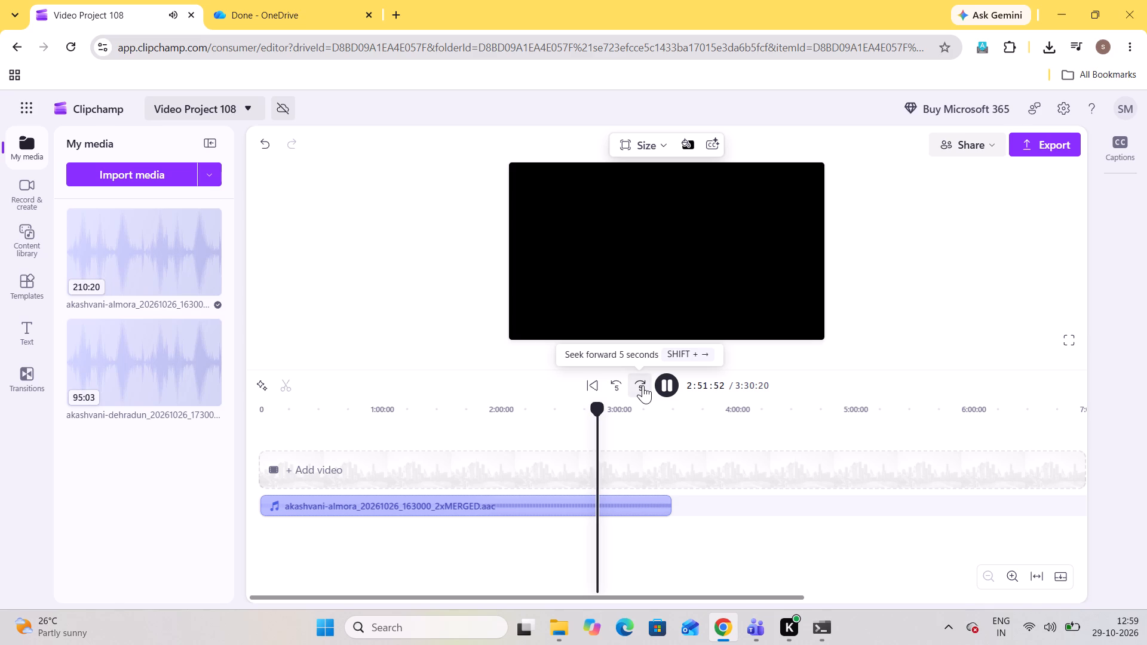
{"action": "left_click", "coordinate": [643, 385]}
{"action": "left_click", "coordinate": [643, 385]}
{"action": "left_click", "coordinate": [643, 385]}
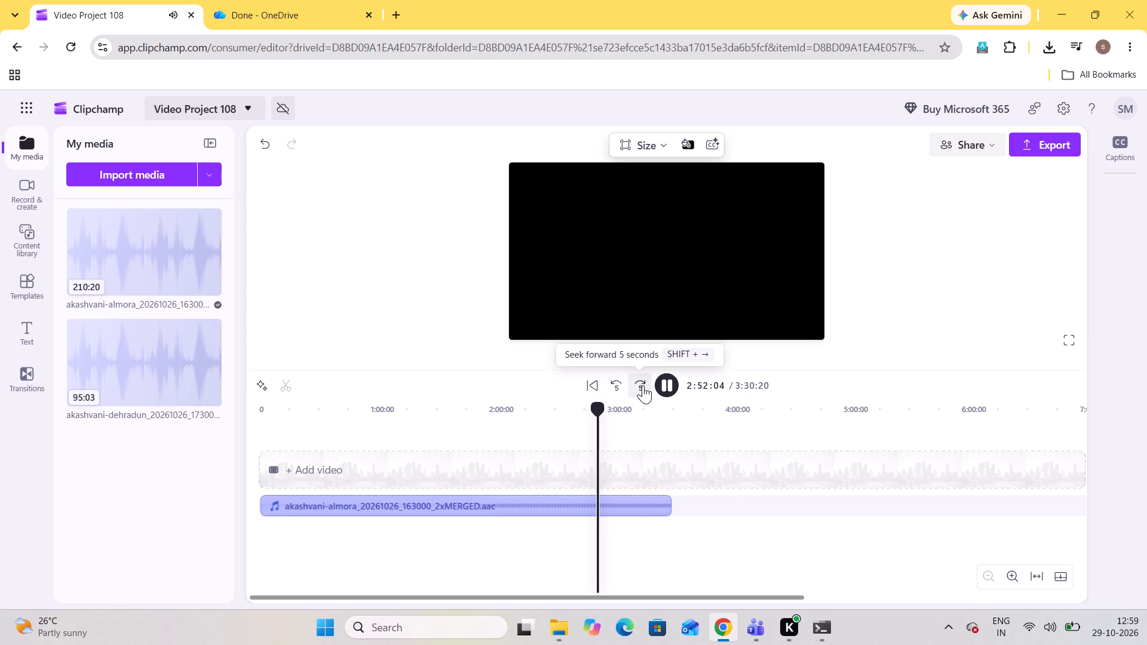
{"action": "left_click", "coordinate": [643, 385]}
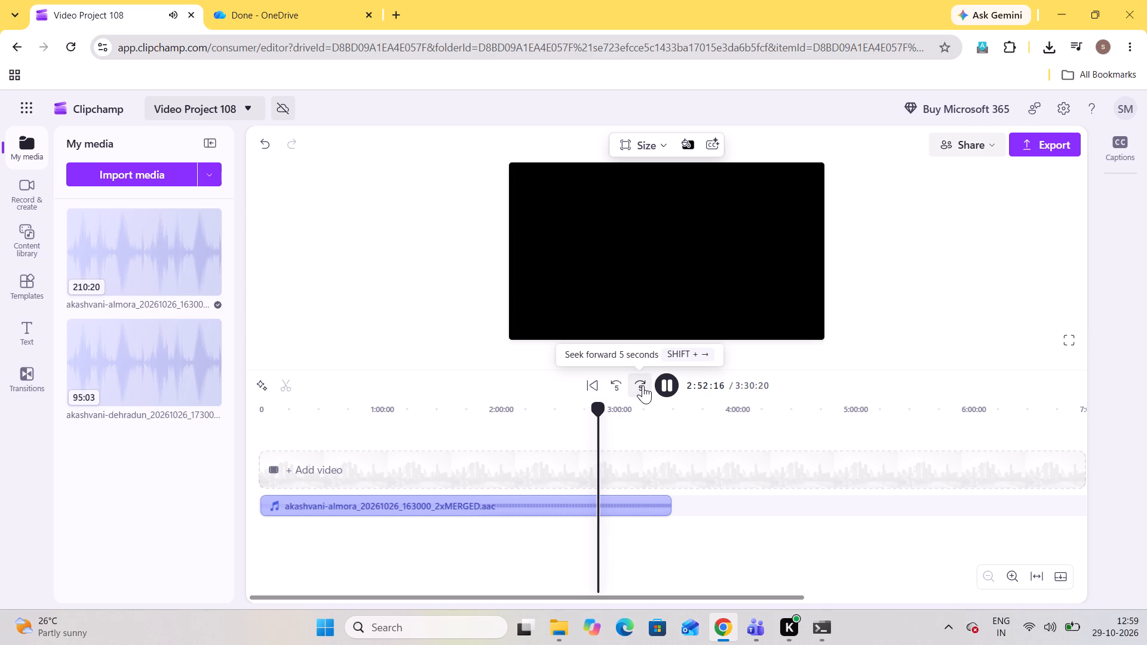
{"action": "left_click", "coordinate": [643, 385]}
{"action": "left_click", "coordinate": [643, 385]}
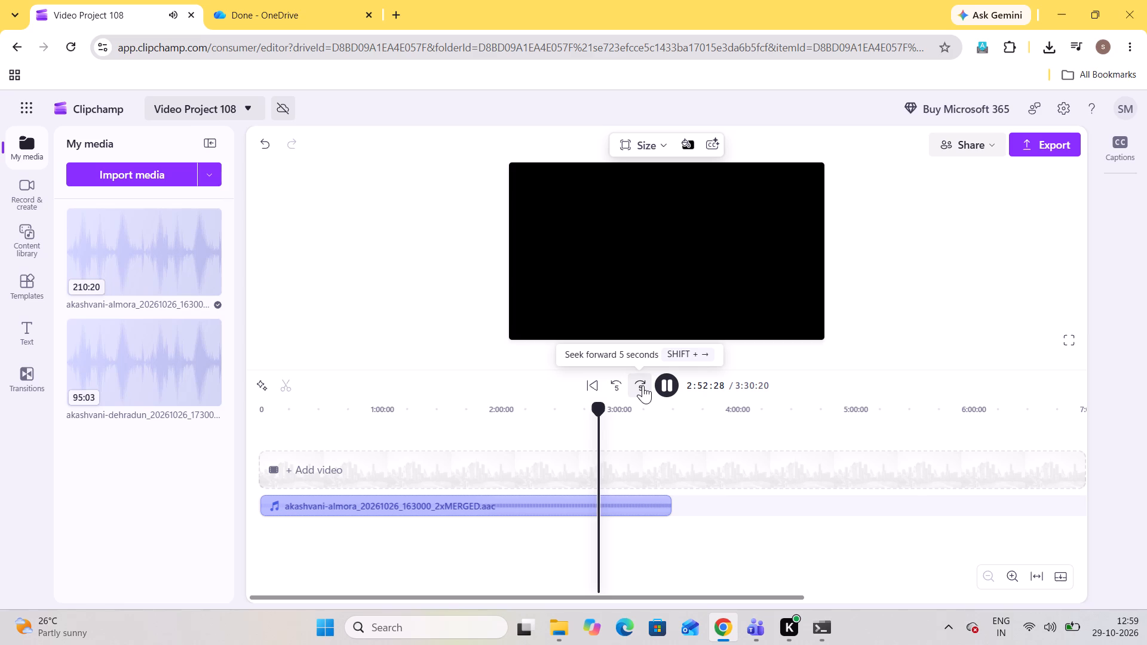
{"action": "left_click", "coordinate": [643, 385]}
{"action": "left_click", "coordinate": [643, 385]}
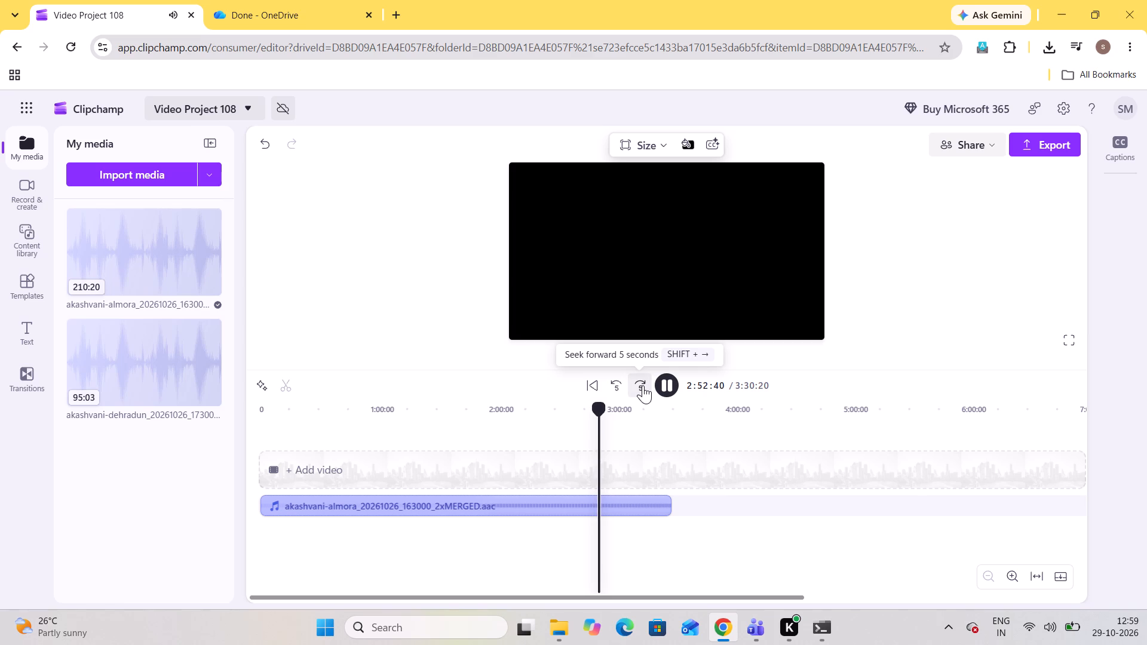
{"action": "left_click", "coordinate": [643, 385]}
{"action": "left_click", "coordinate": [643, 385]}
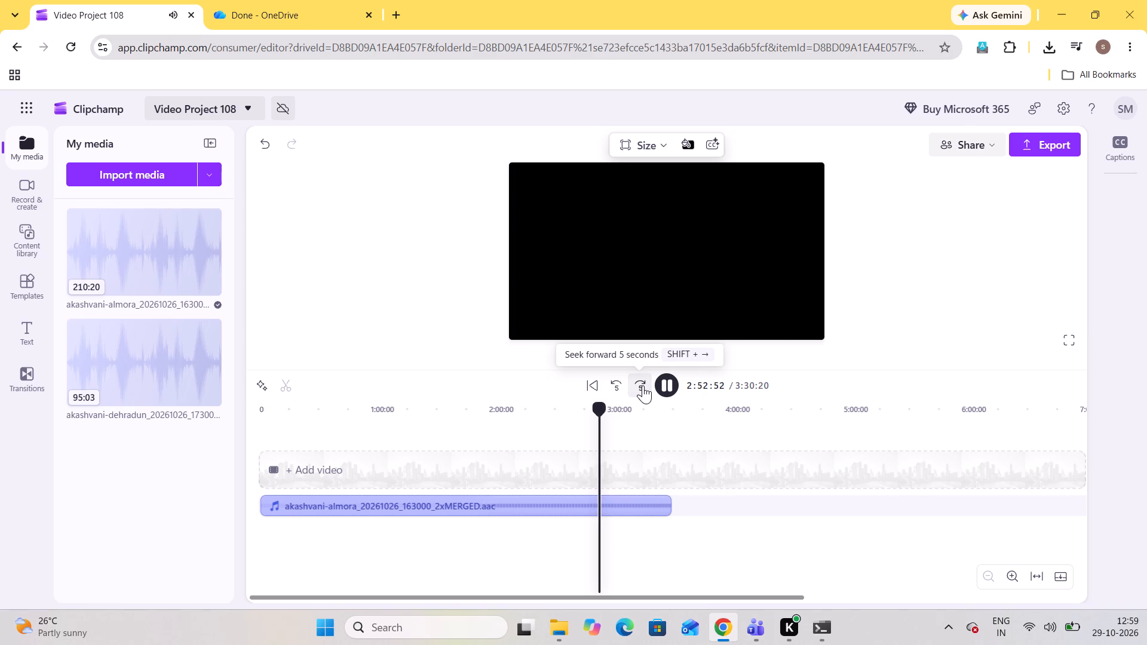
{"action": "left_click", "coordinate": [643, 385]}
{"action": "double_click", "coordinate": [643, 385]}
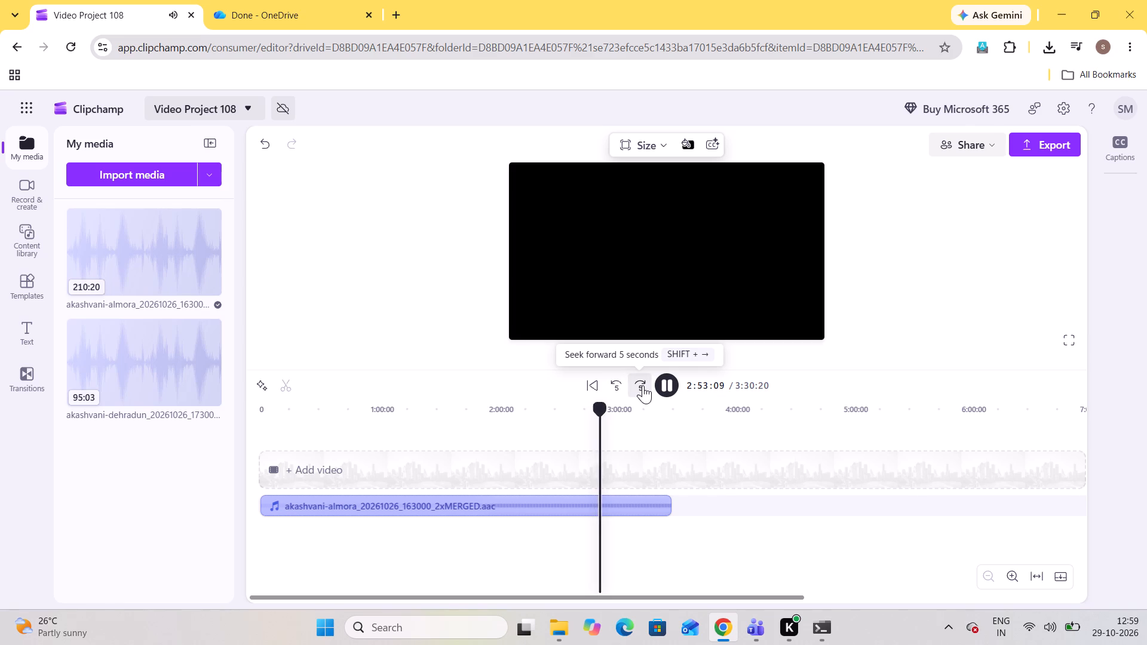
{"action": "triple_click", "coordinate": [643, 385]}
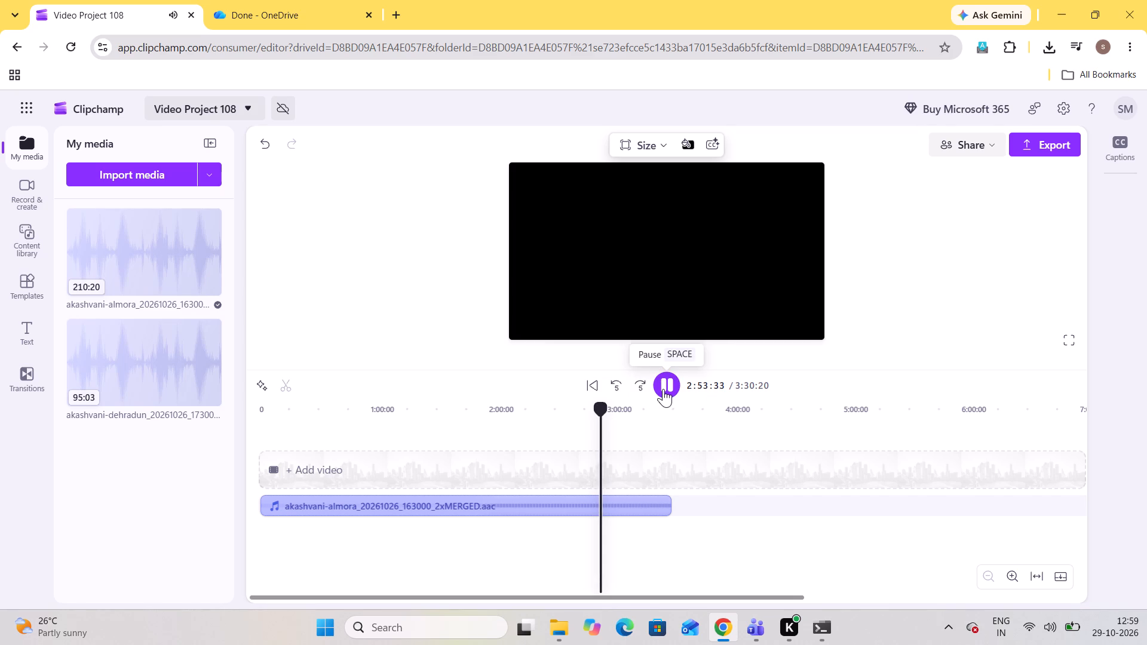
{"action": "left_click", "coordinate": [663, 389]}
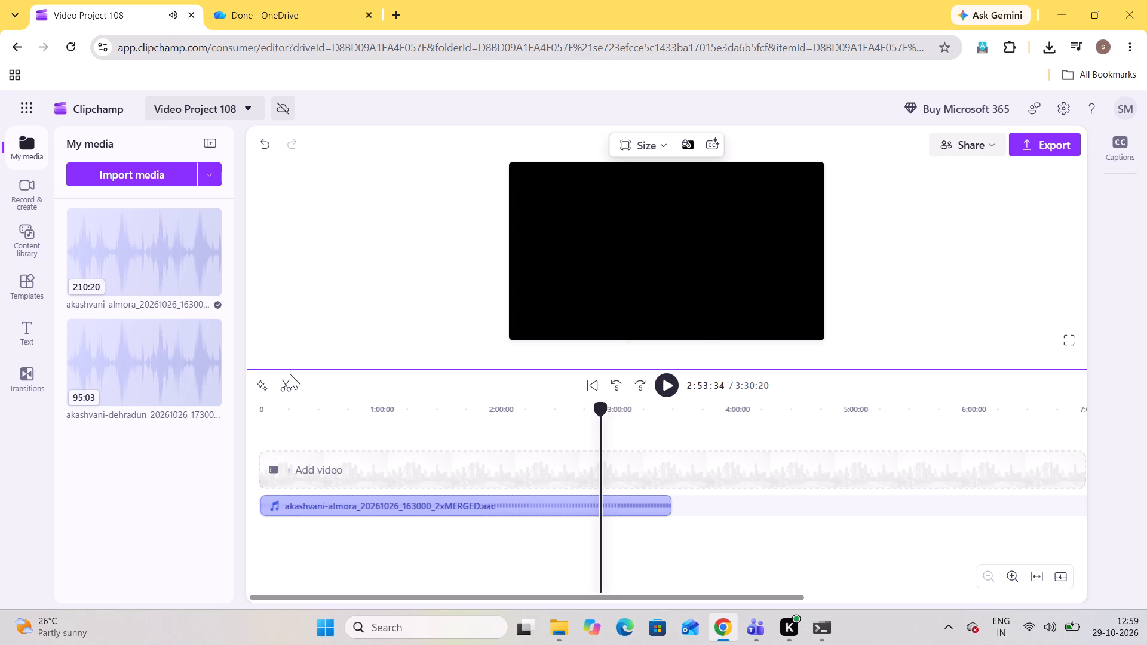
{"action": "left_click", "coordinate": [289, 377]}
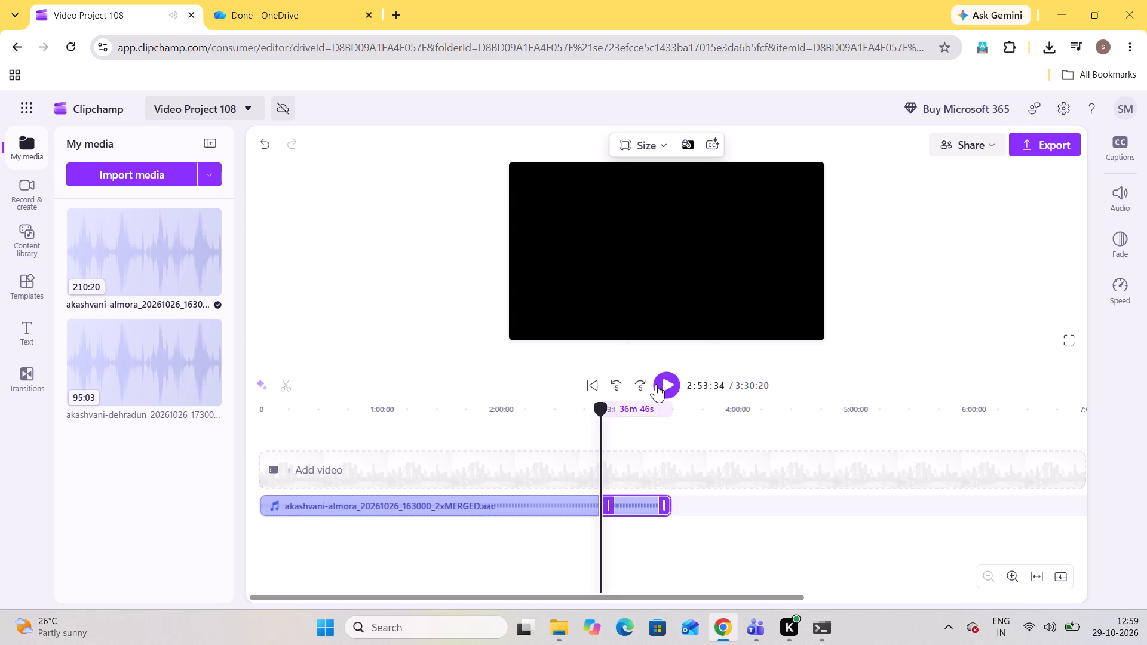
Resume playback from the split, and open the Akashwani Audios spreadsheet in a new tab with find ready in the Almora sheet.
{"action": "left_click", "coordinate": [656, 384]}
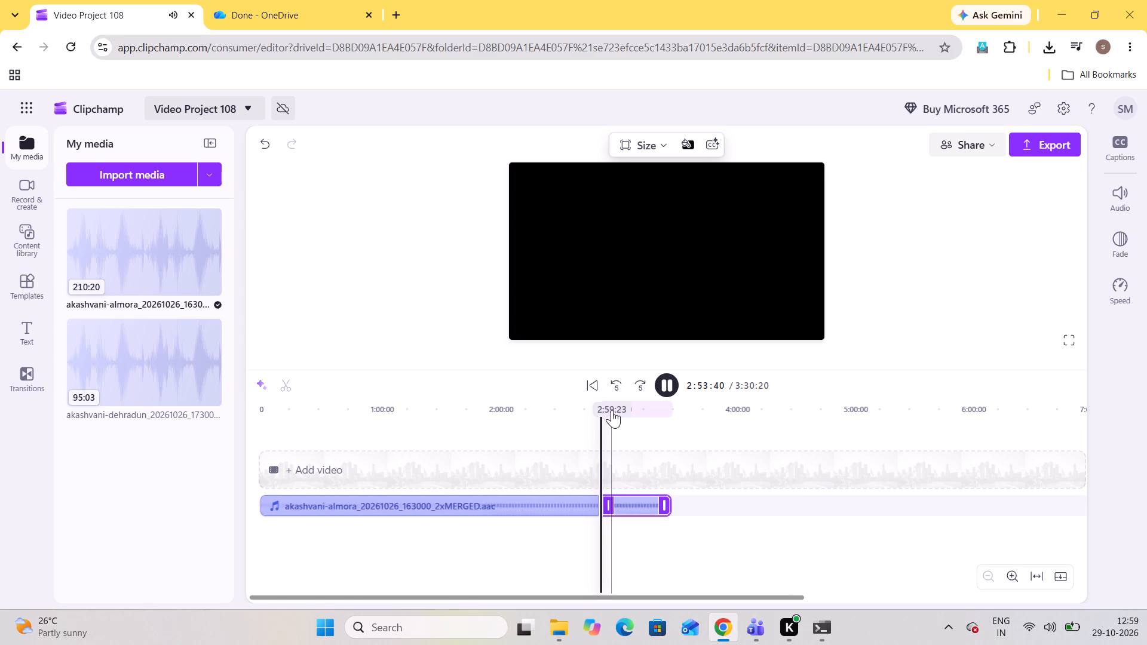
{"action": "left_click", "coordinate": [398, 0]}
{"action": "type", "text": "aka"}
{"action": "key", "text": "Return"}
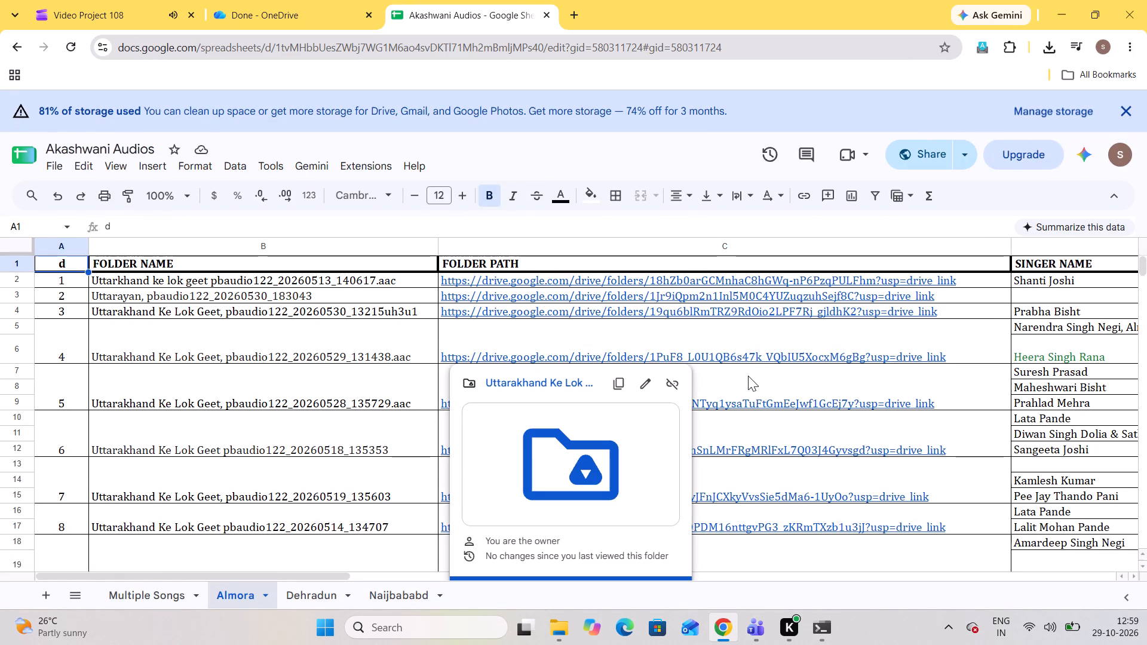
{"action": "left_click", "coordinate": [748, 376]}
{"action": "key", "text": "ctrl+f"}
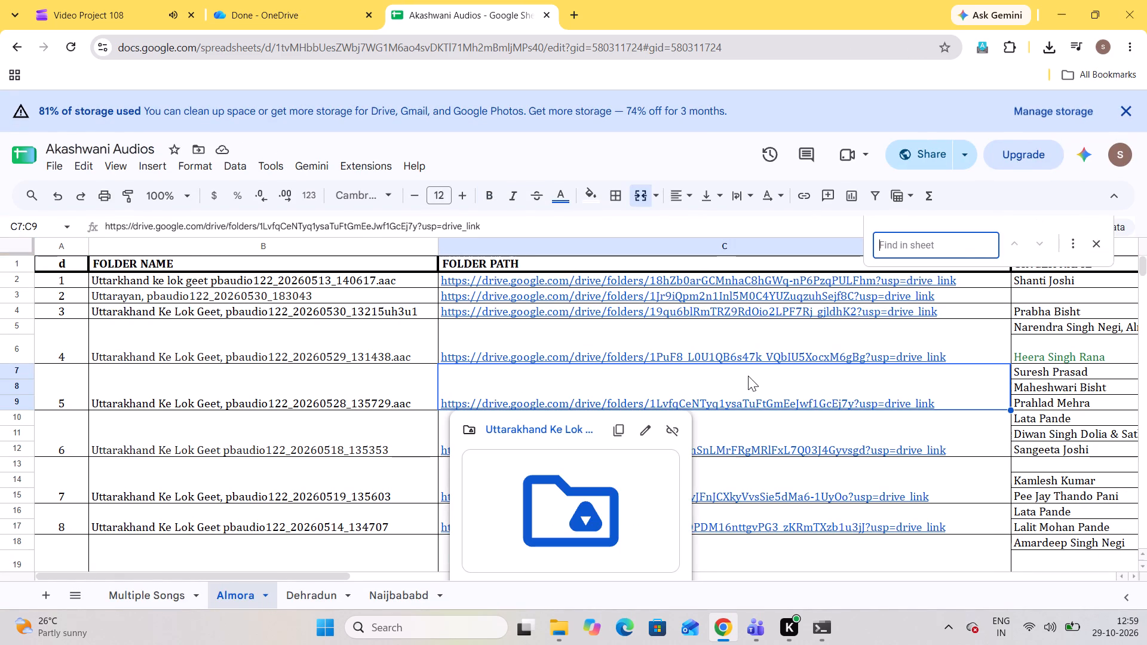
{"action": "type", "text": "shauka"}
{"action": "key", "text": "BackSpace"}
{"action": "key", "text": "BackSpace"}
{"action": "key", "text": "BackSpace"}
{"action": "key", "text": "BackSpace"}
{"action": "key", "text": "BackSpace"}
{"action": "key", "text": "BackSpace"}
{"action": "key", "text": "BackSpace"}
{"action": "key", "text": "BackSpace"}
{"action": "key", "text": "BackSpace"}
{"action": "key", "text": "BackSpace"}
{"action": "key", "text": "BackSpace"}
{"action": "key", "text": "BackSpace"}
Search the Almora sheet for "cheli" and go through the matching song titles to identify the playing song.
{"action": "type", "text": "cheli"}
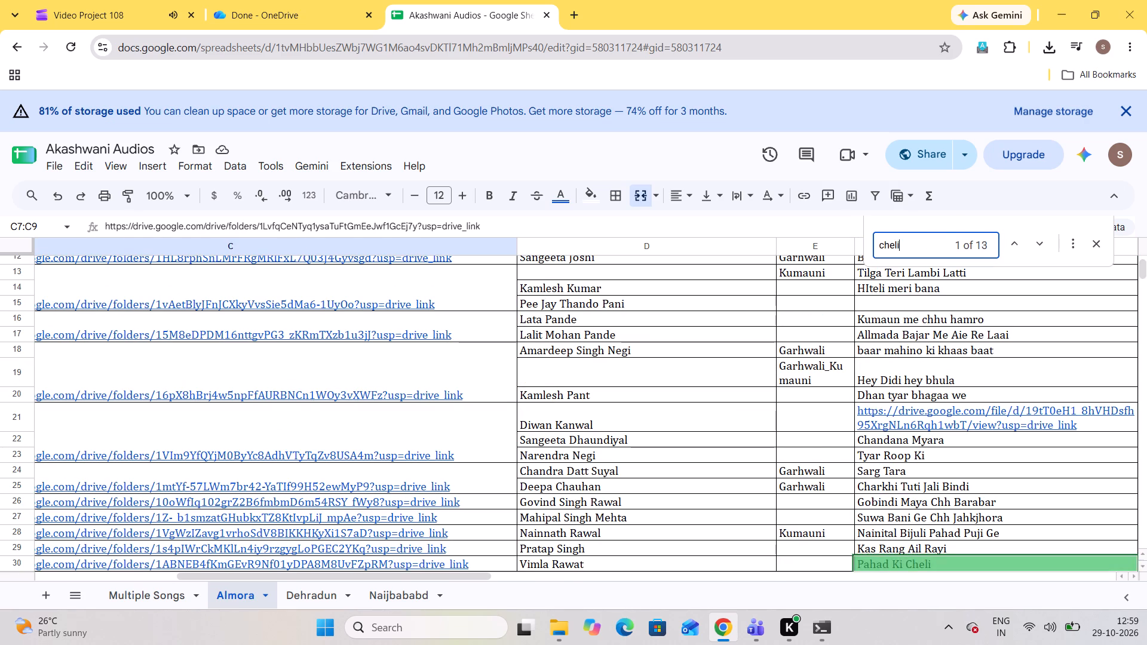
{"action": "left_click", "coordinate": [1045, 246]}
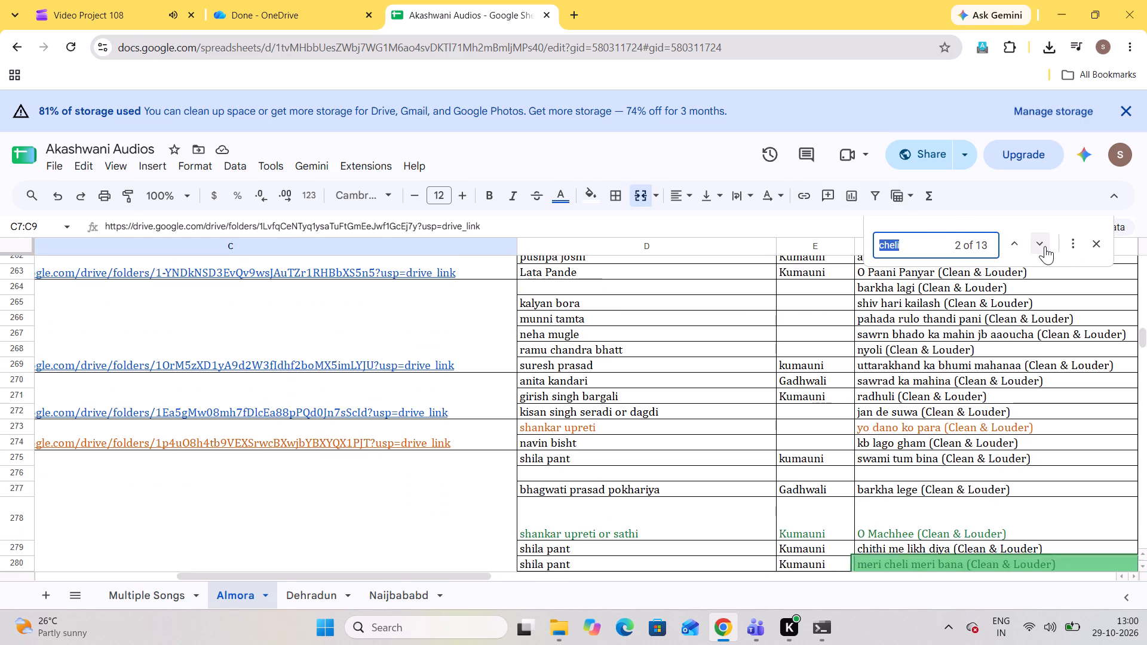
{"action": "left_click", "coordinate": [1045, 246]}
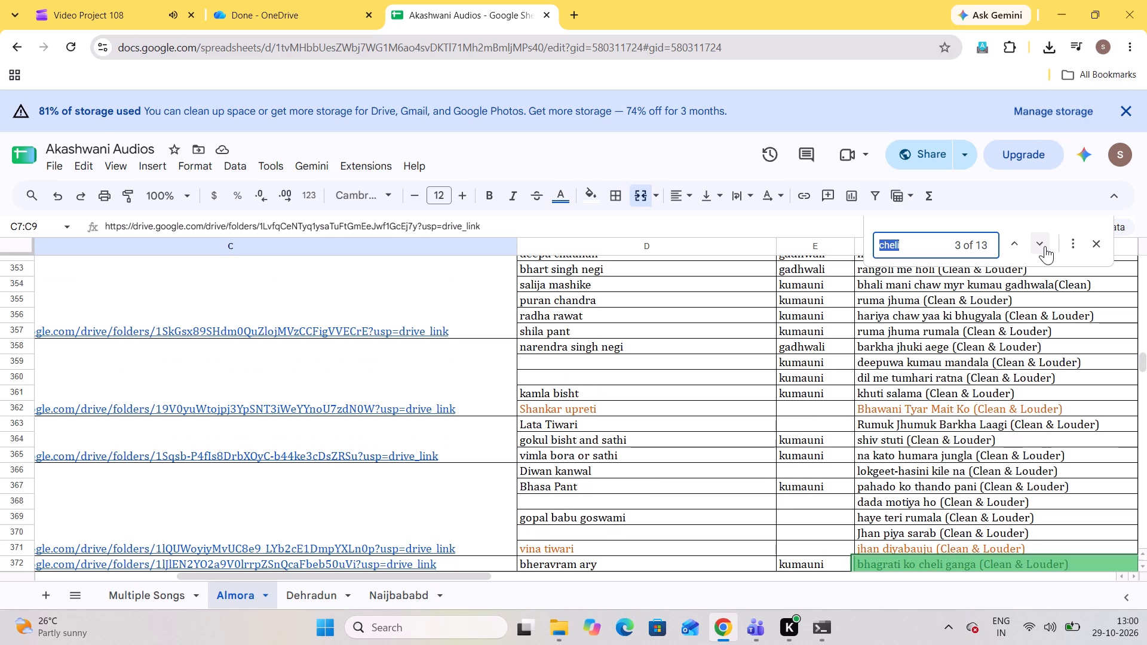
{"action": "left_click", "coordinate": [1045, 246]}
{"action": "left_click", "coordinate": [1045, 246]}
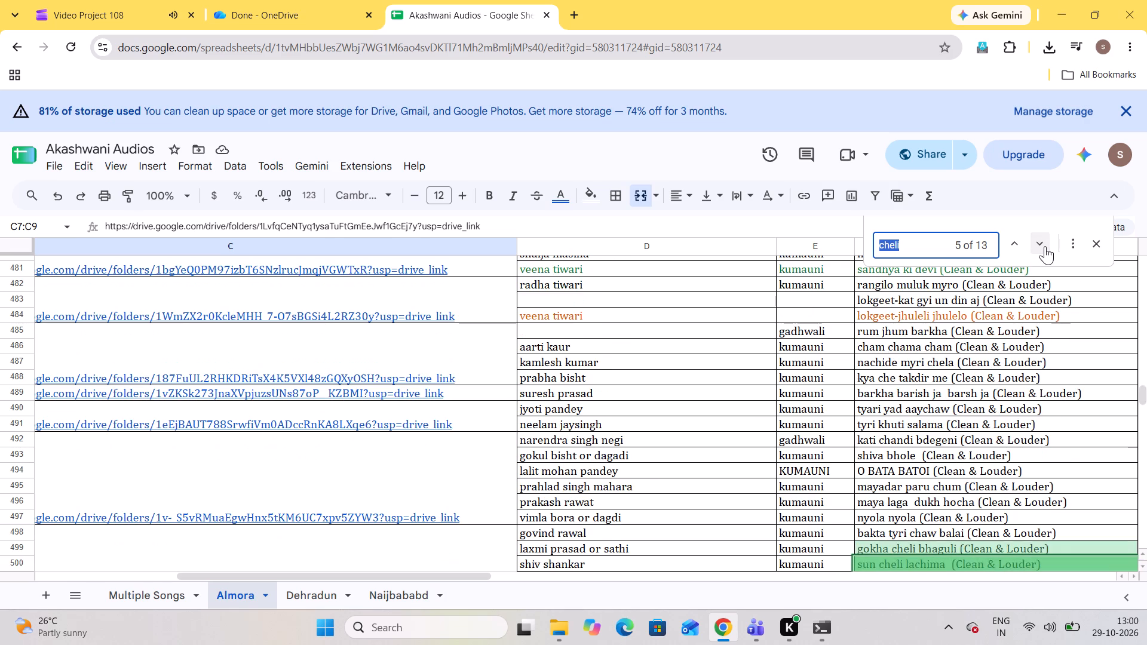
{"action": "left_click", "coordinate": [1045, 246]}
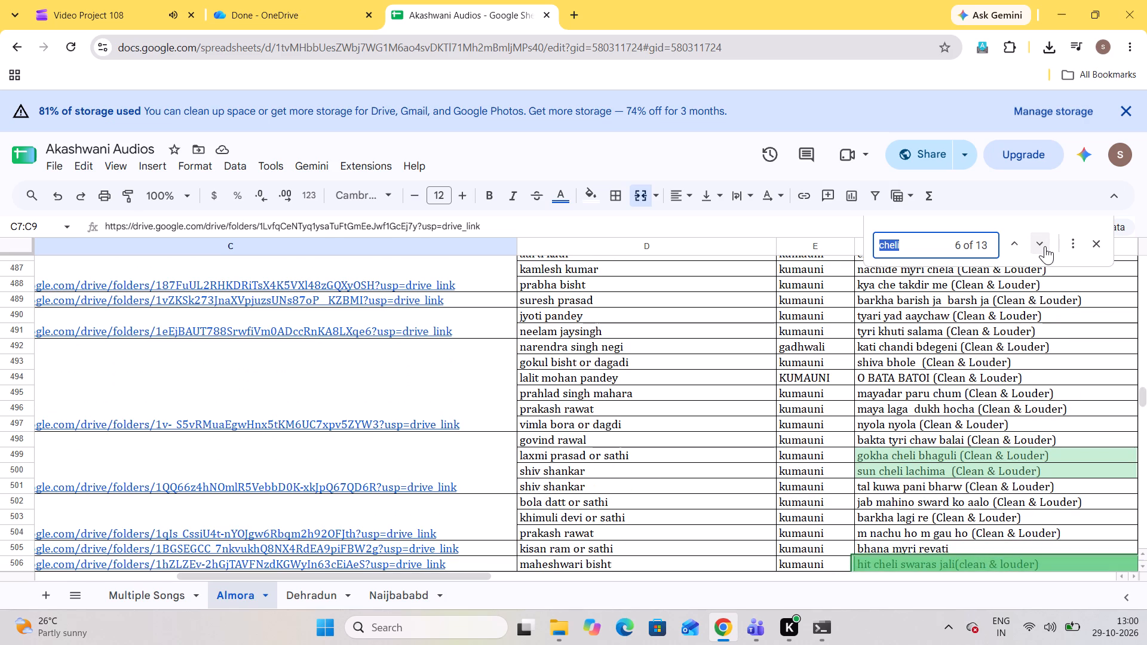
{"action": "left_click", "coordinate": [1045, 246]}
{"action": "left_click", "coordinate": [1045, 246]}
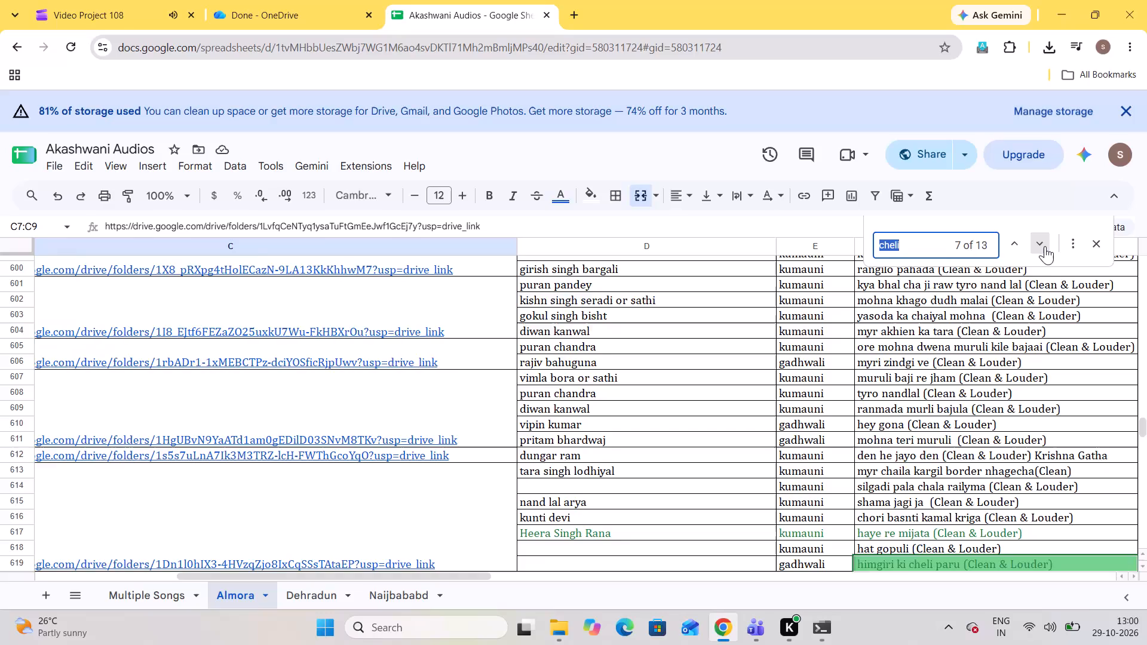
{"action": "left_click", "coordinate": [1045, 246]}
{"action": "left_click", "coordinate": [1045, 246]}
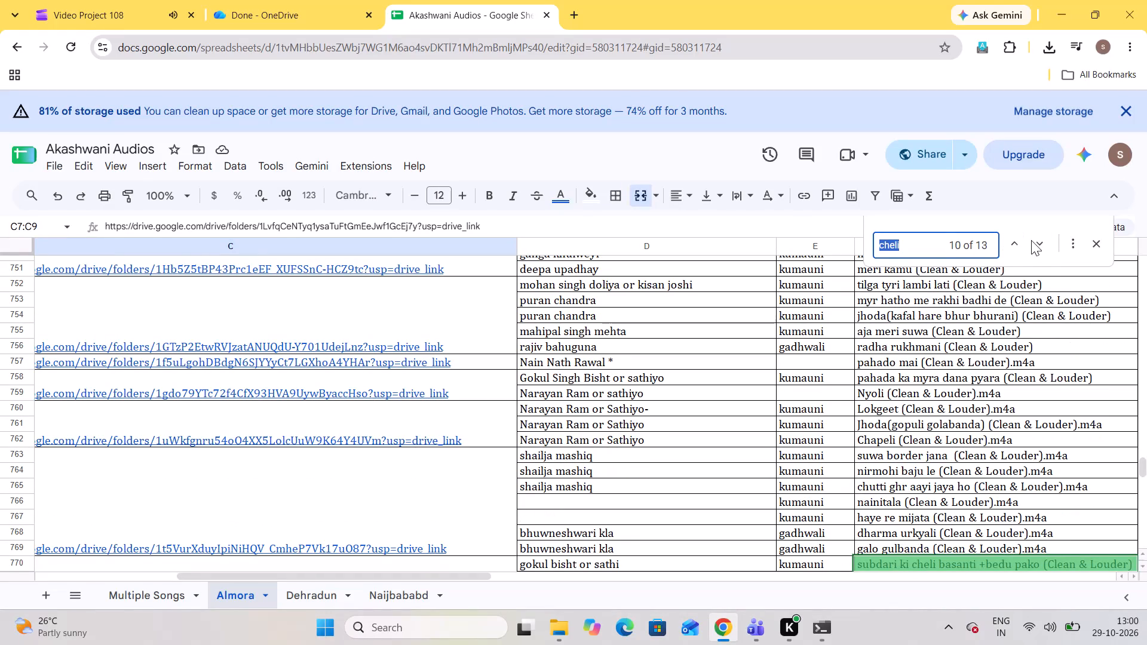
{"action": "left_click", "coordinate": [1036, 242]}
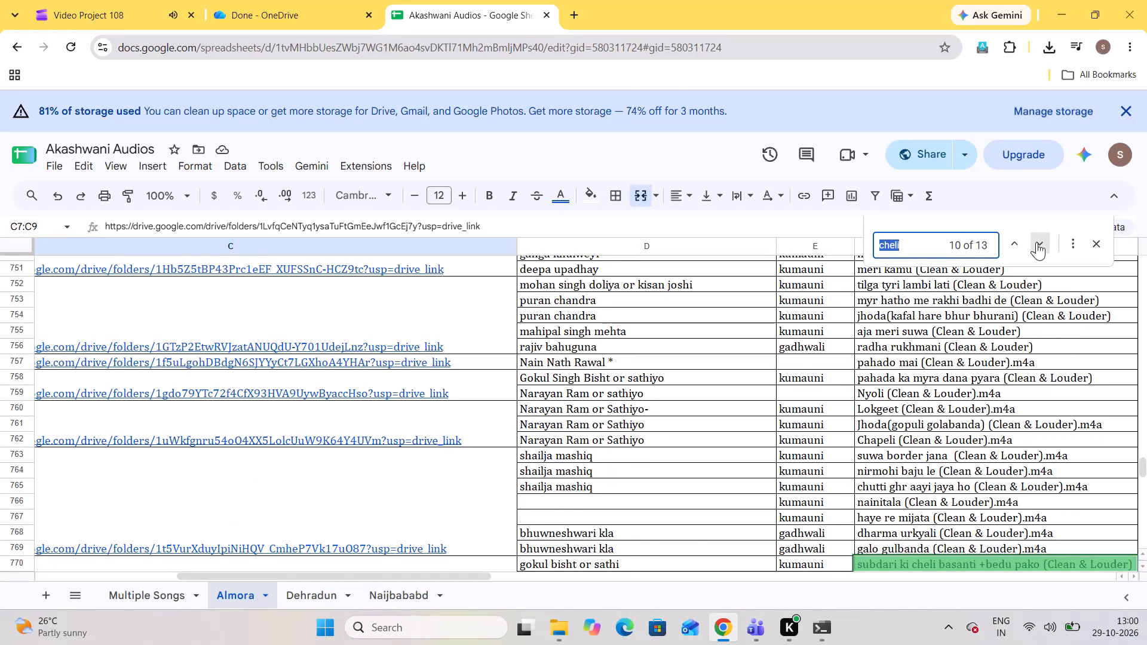
{"action": "left_click", "coordinate": [1036, 242]}
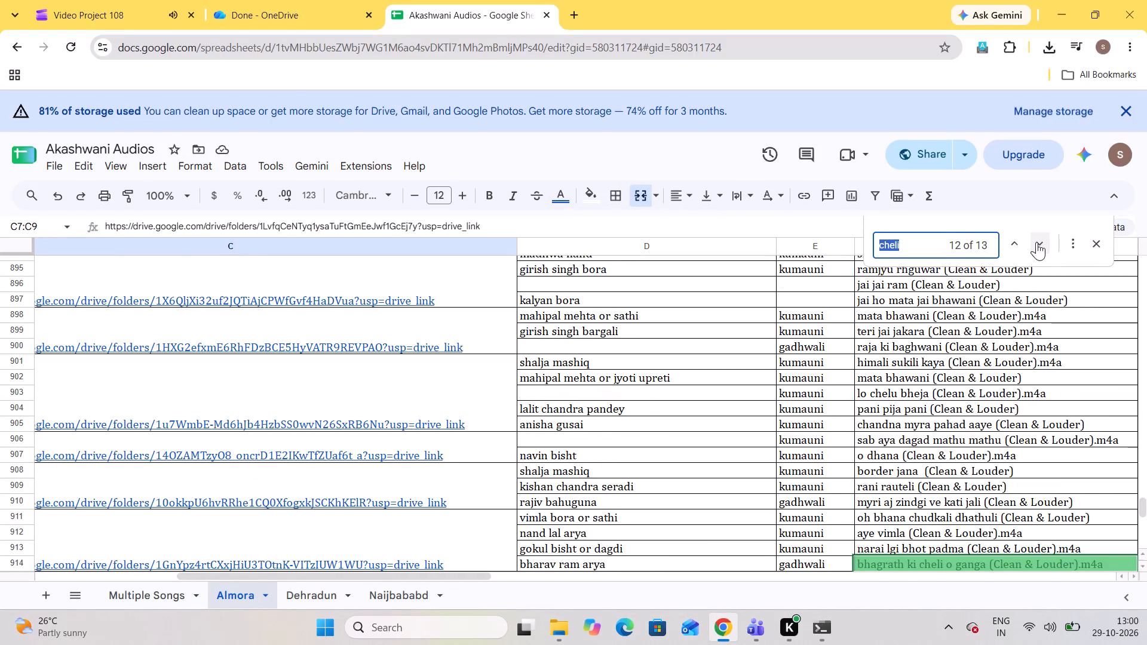
Search the Almora sheet for "sun" and go through the matching song titles to identify the playing song.
{"action": "key", "text": "BackSpace"}
{"action": "type", "text": "si"}
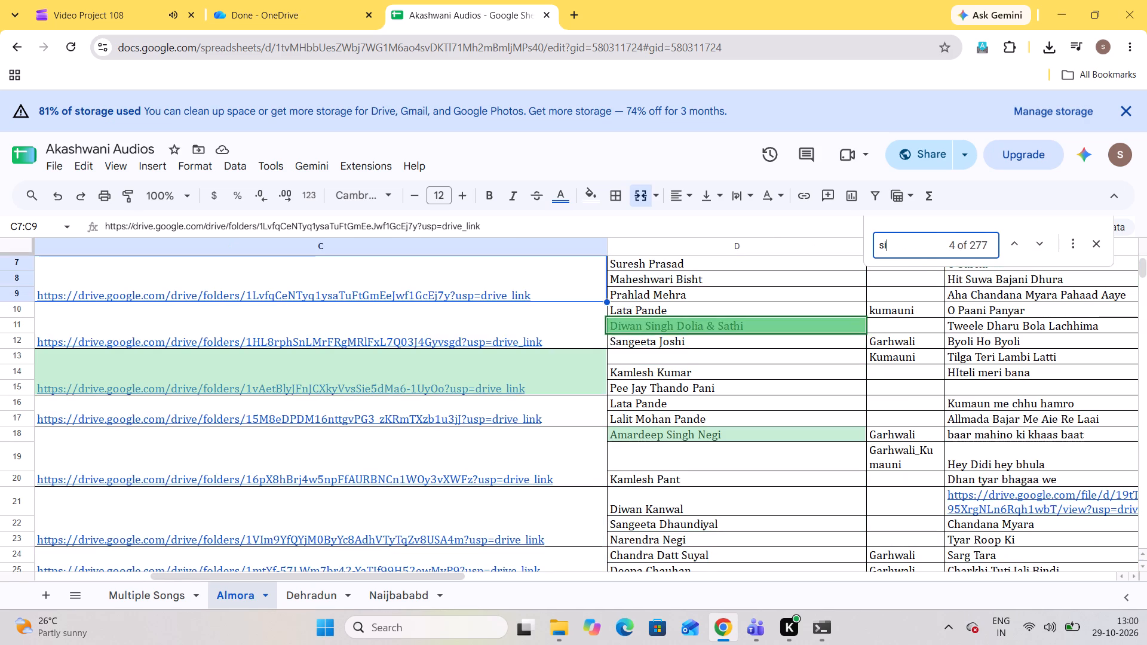
{"action": "key", "text": "BackSpace"}
{"action": "type", "text": "un pat"}
{"action": "key", "text": "BackSpace"}
{"action": "key", "text": "BackSpace"}
{"action": "key", "text": "BackSpace"}
{"action": "key", "text": "BackSpace"}
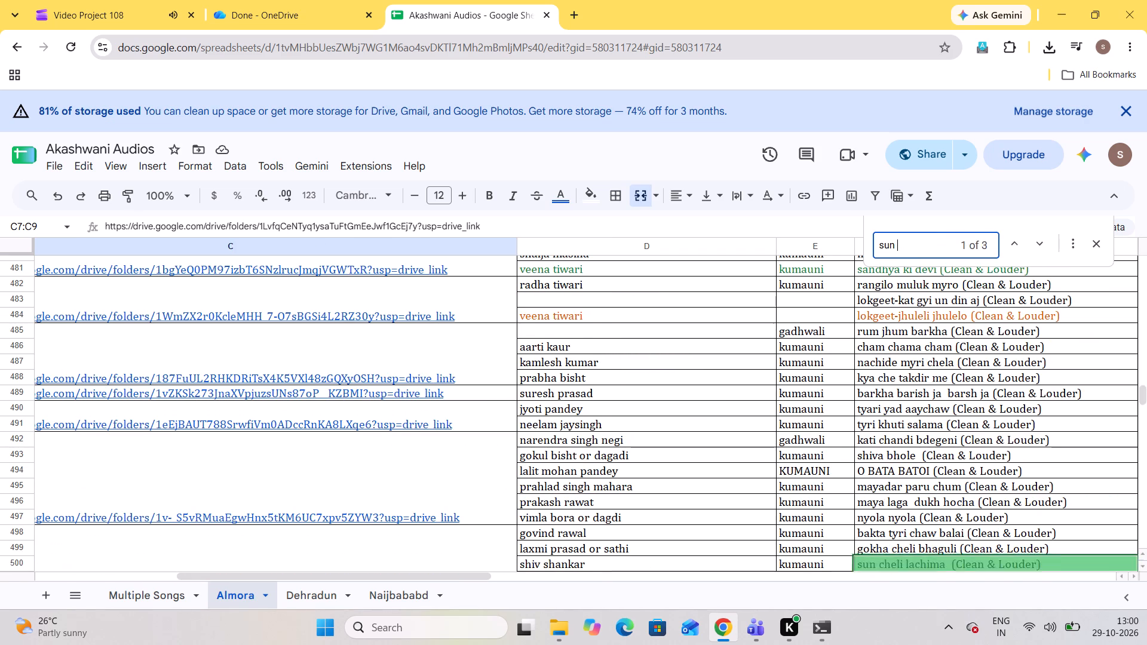
{"action": "key", "text": "space"}
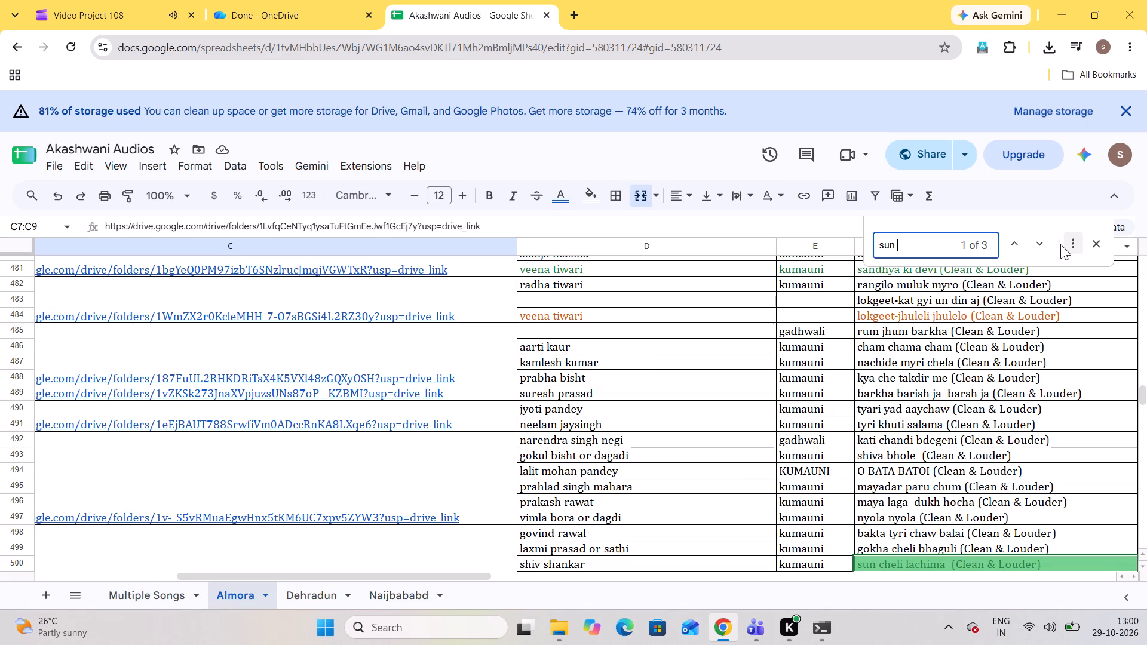
{"action": "left_click", "coordinate": [1044, 243]}
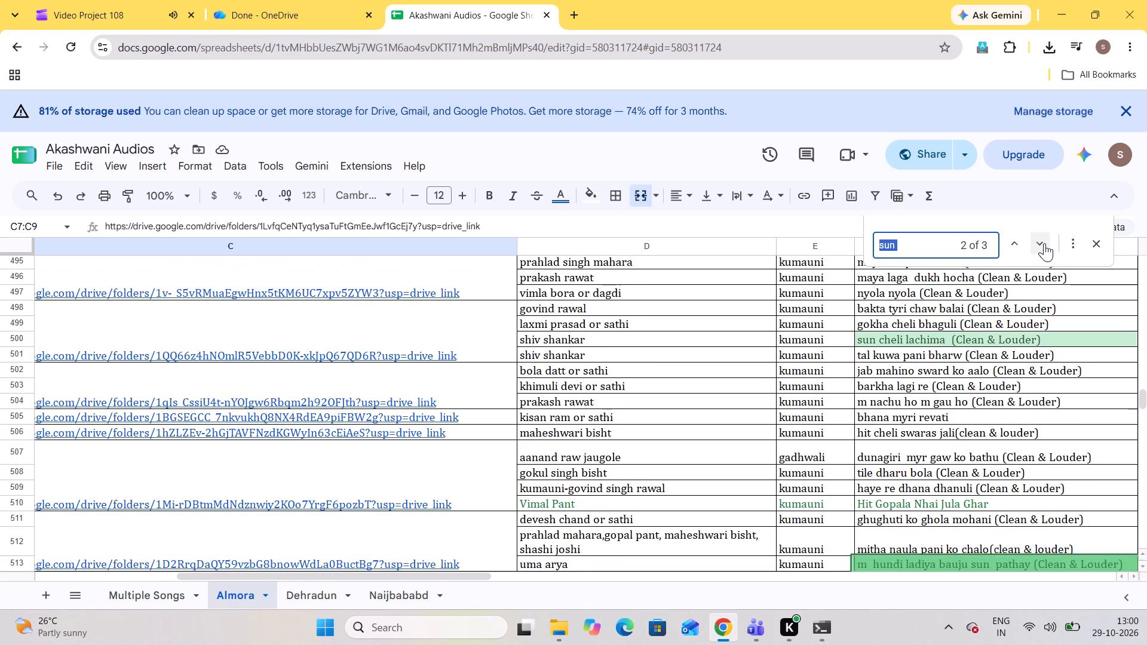
{"action": "left_click", "coordinate": [1044, 243]}
{"action": "left_click", "coordinate": [1014, 241]}
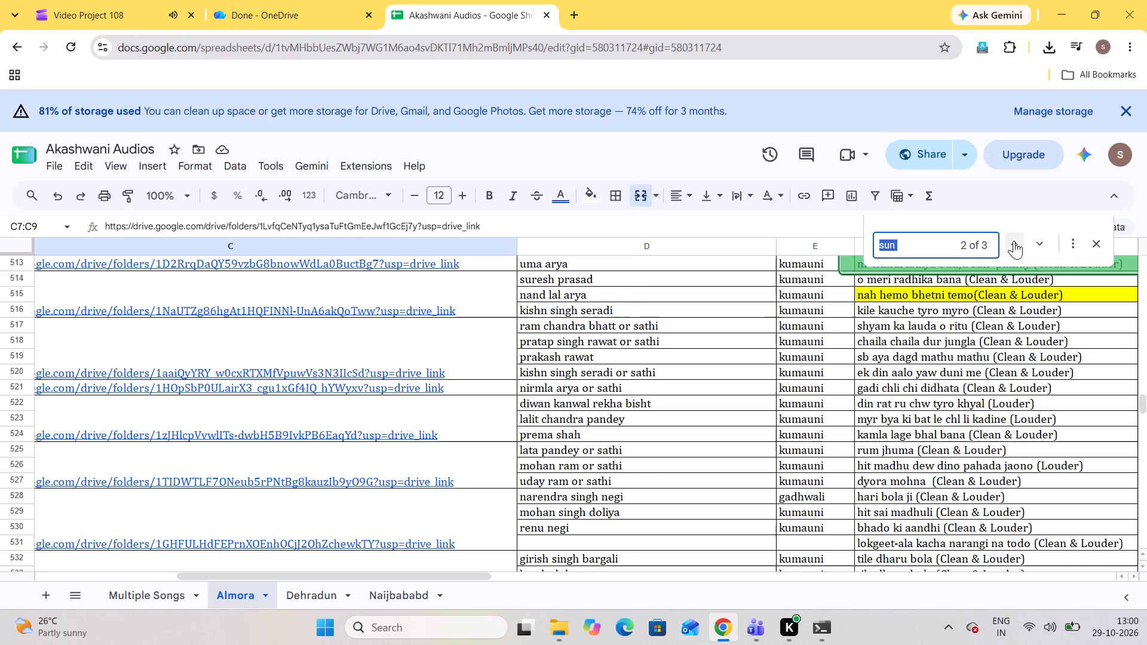
{"action": "scroll", "coordinate": [974, 326], "scroll_direction": "up", "scroll_amount": 1}
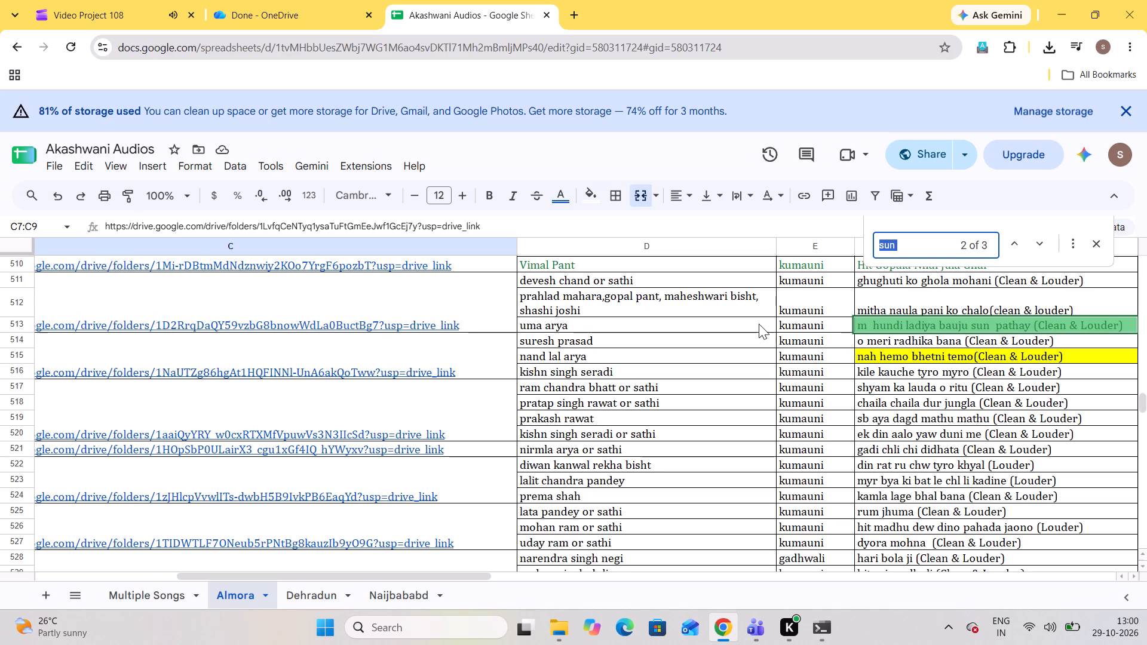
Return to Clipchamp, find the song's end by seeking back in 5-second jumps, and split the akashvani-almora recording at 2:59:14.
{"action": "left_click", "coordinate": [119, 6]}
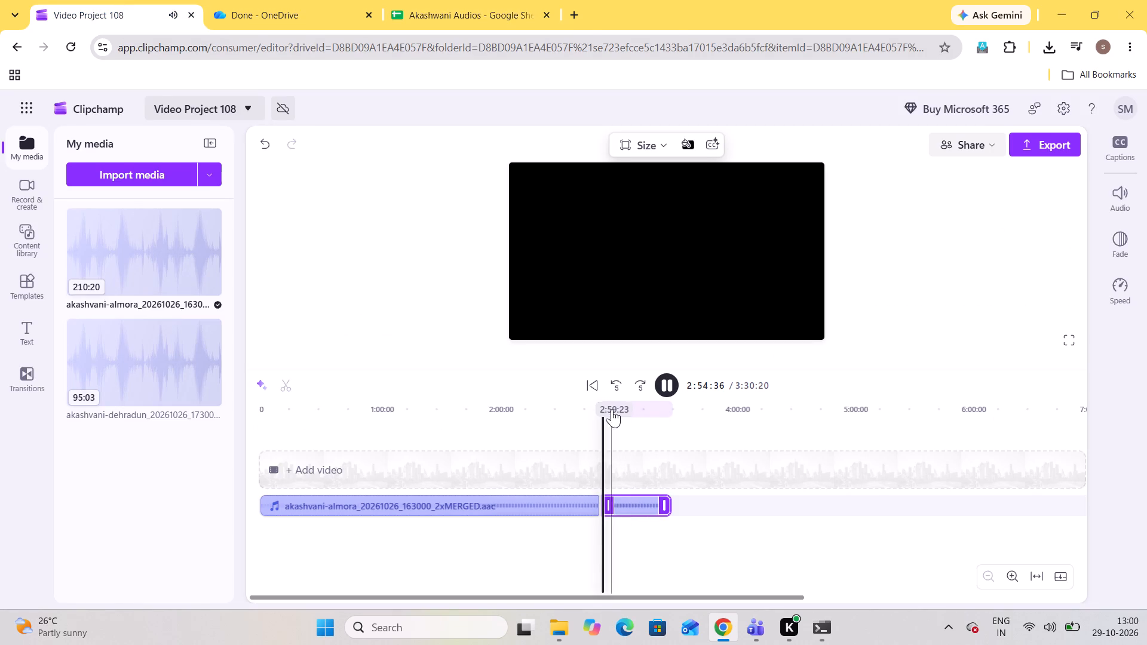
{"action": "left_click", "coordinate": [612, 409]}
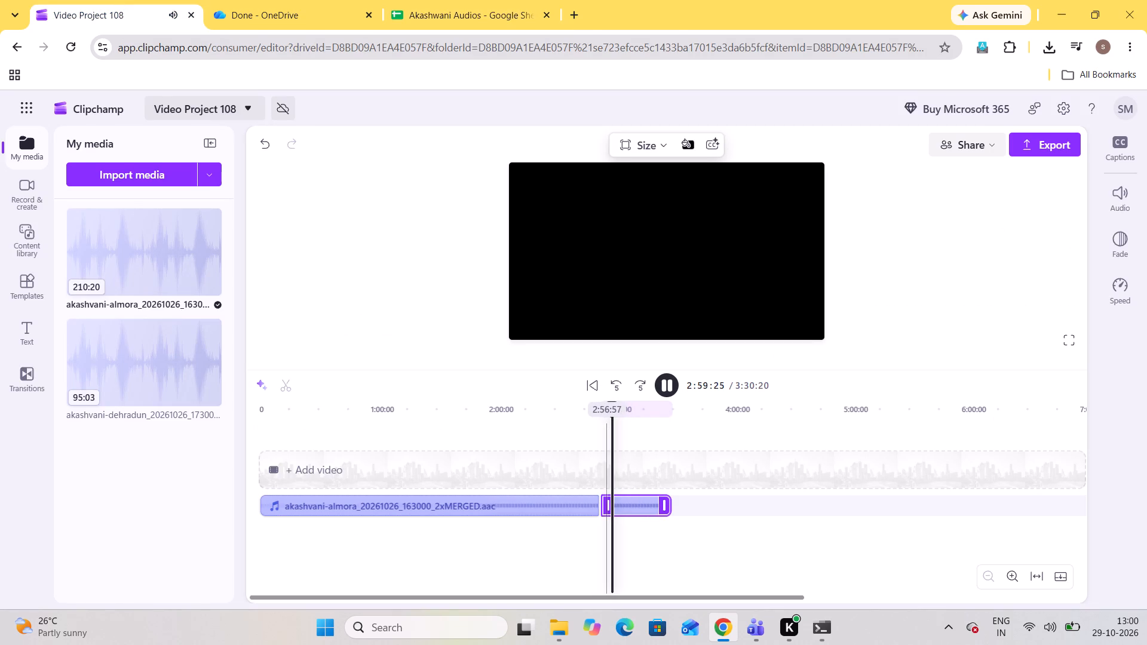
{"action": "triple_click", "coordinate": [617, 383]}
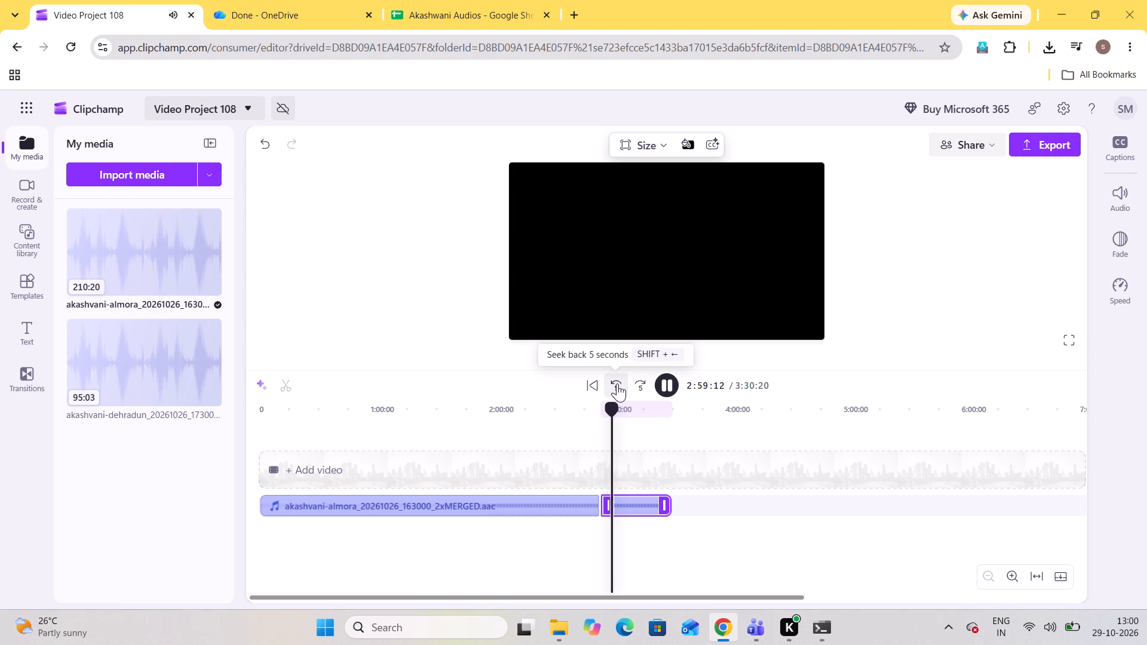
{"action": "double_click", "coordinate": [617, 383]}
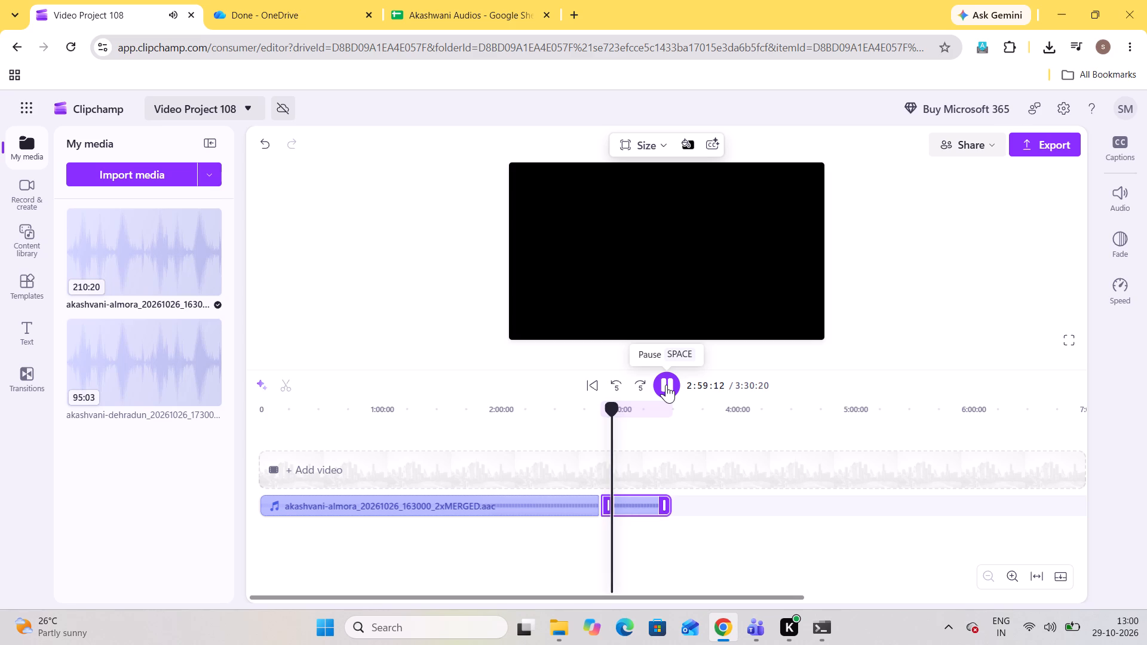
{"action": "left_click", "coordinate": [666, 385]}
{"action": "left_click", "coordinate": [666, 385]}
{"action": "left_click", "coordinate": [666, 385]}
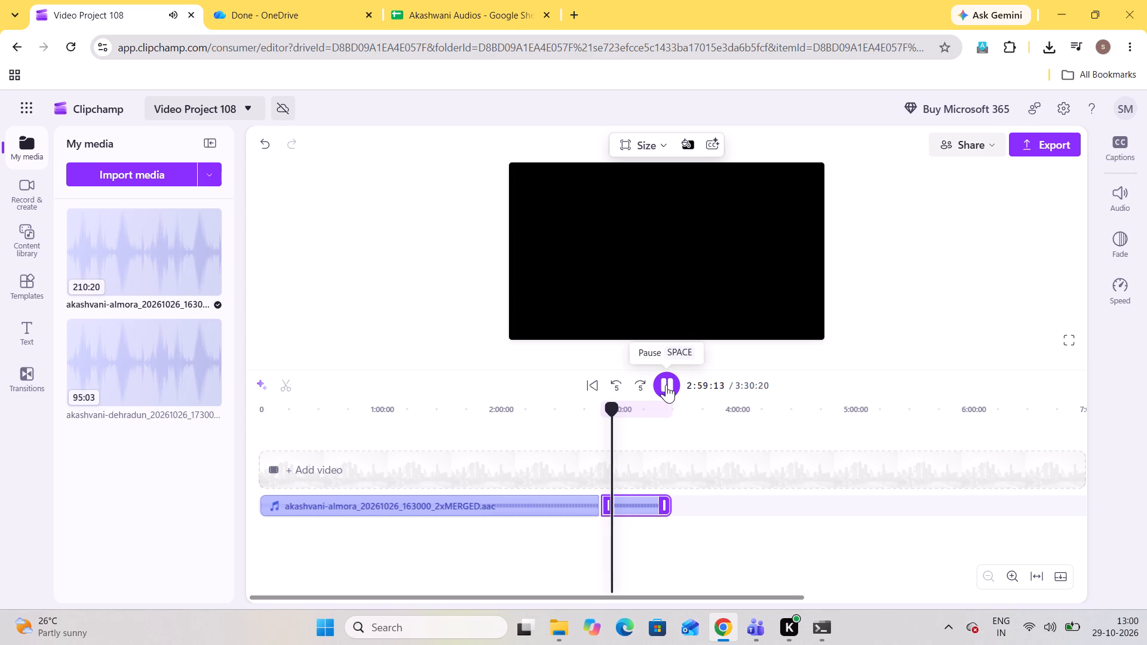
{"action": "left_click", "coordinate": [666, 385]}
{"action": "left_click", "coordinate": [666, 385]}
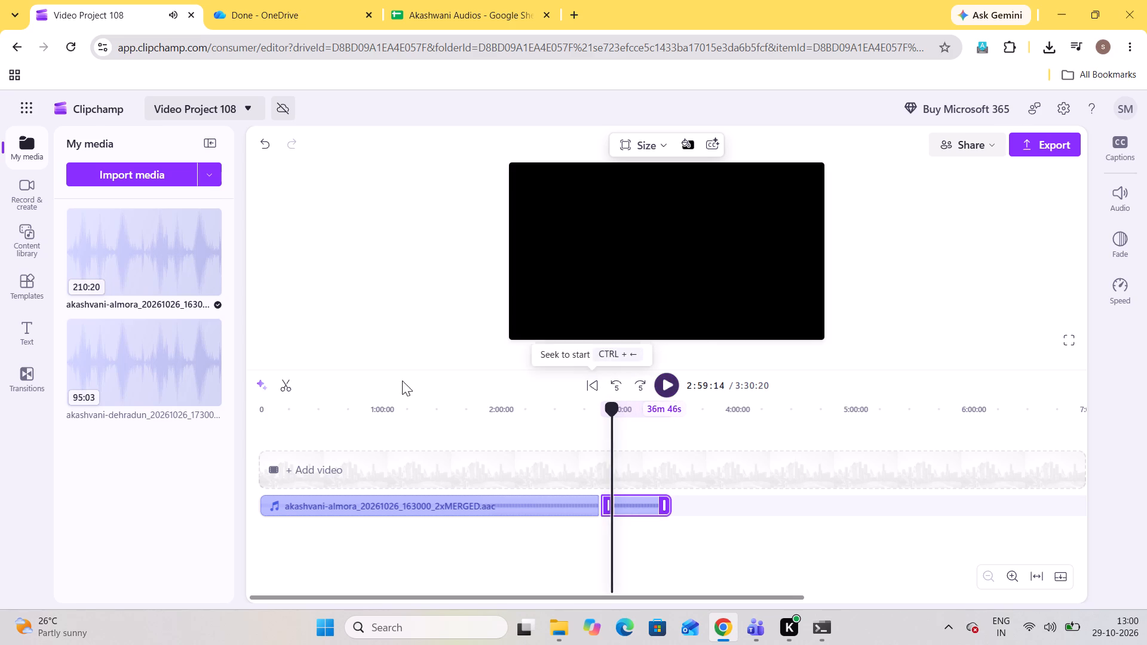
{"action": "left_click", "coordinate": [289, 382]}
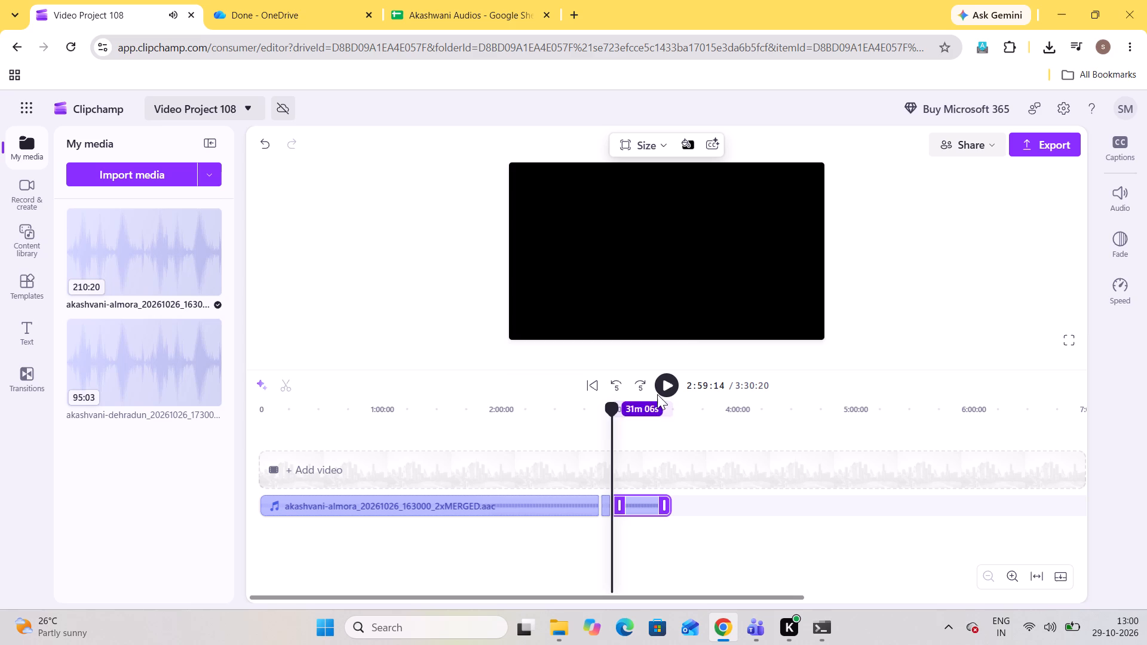
Play on from the split and sample the akashvani-almora recording between about 1:51:00 and 3:14:00 for another song.
{"action": "left_click", "coordinate": [666, 386]}
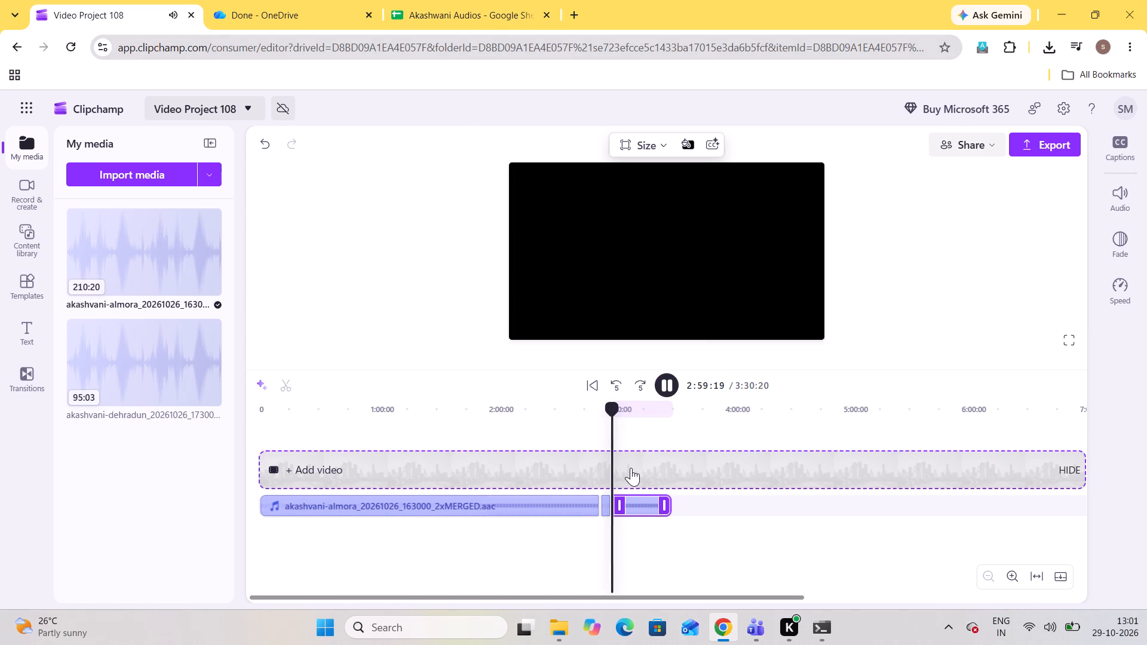
{"action": "key", "text": "Right"}
{"action": "key", "text": "Right"}
{"action": "key", "text": "Right"}
{"action": "key", "text": "Right"}
{"action": "key", "text": "Right"}
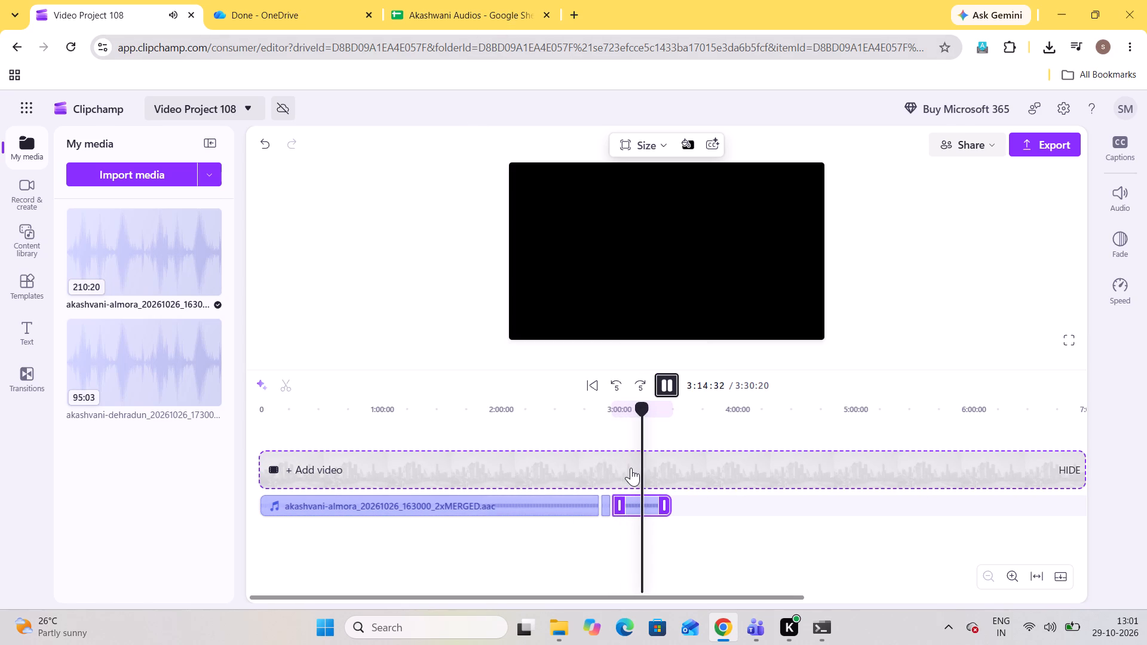
{"action": "key", "text": "Right"}
{"action": "key", "text": "Right"}
{"action": "key", "text": "Left"}
{"action": "key", "text": "Left"}
{"action": "key", "text": "Left"}
{"action": "key", "text": "Left"}
{"action": "key", "text": "Left"}
{"action": "key", "text": "Left"}
{"action": "key", "text": "Left"}
{"action": "key", "text": "Left"}
{"action": "key", "text": "Left"}
{"action": "key", "text": "Left"}
{"action": "key", "text": "Left"}
{"action": "key", "text": "Left"}
{"action": "key", "text": "Left"}
{"action": "key", "text": "Left"}
{"action": "key", "text": "Left"}
{"action": "key", "text": "Left"}
{"action": "key", "text": "Left"}
{"action": "key", "text": "Left"}
{"action": "key", "text": "Left"}
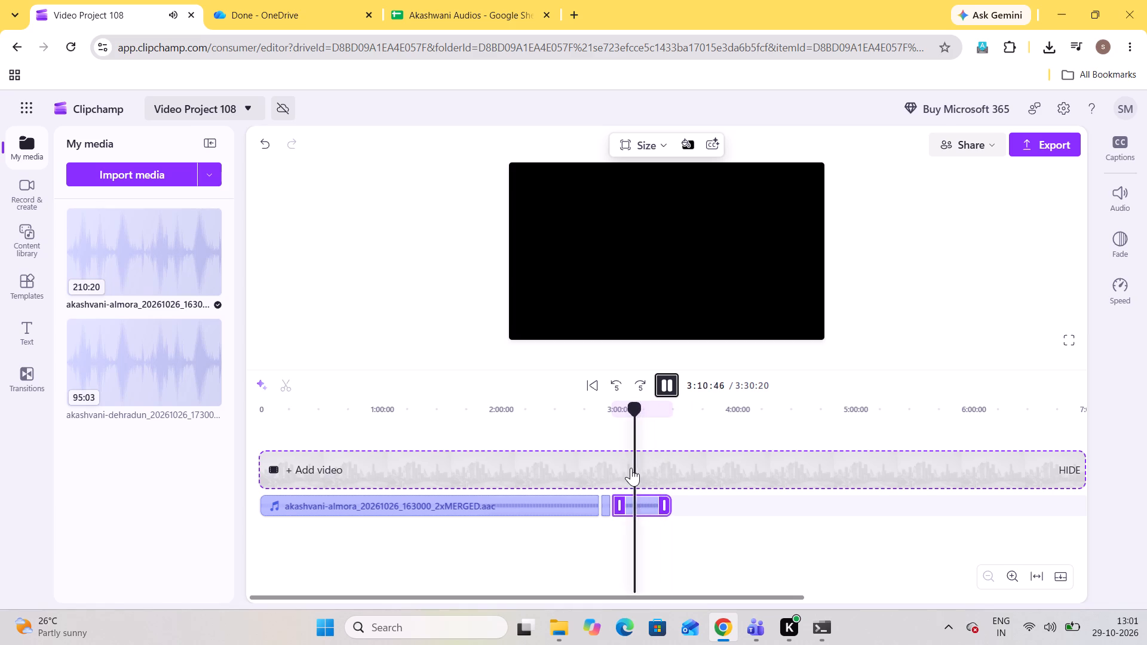
{"action": "key", "text": "Left"}
{"action": "key", "text": "Left"}
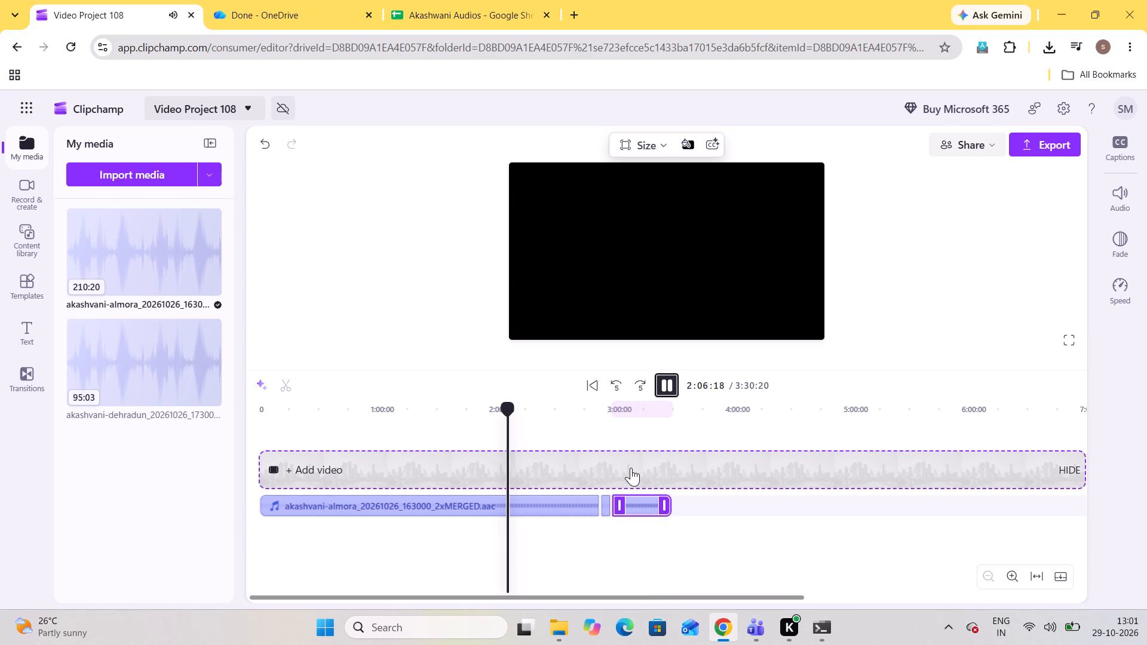
{"action": "key", "text": "Left"}
{"action": "key", "text": "Left"}
{"action": "key", "text": "Left"}
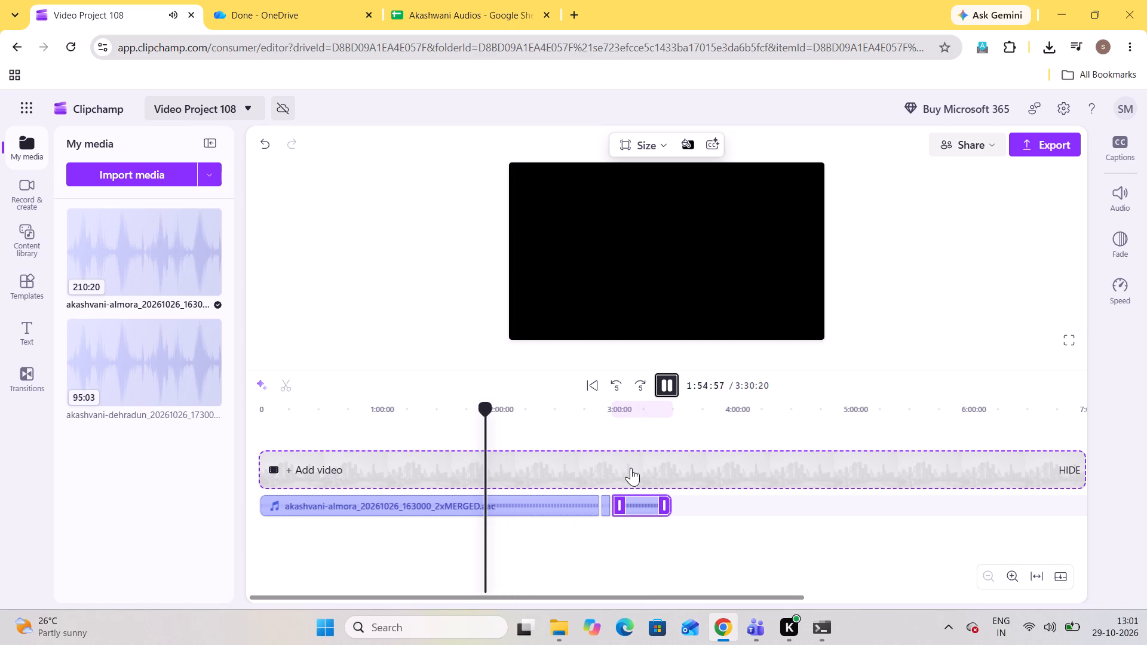
{"action": "key", "text": "Left"}
{"action": "key", "text": "Right"}
{"action": "key", "text": "Left"}
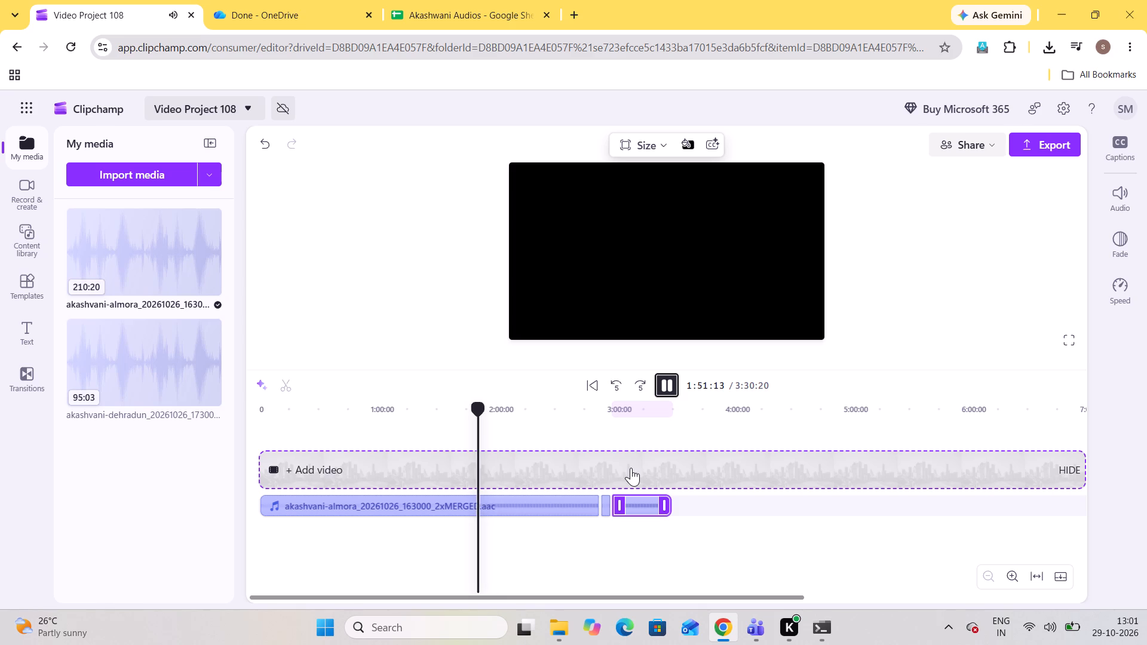
{"action": "key", "text": "Right"}
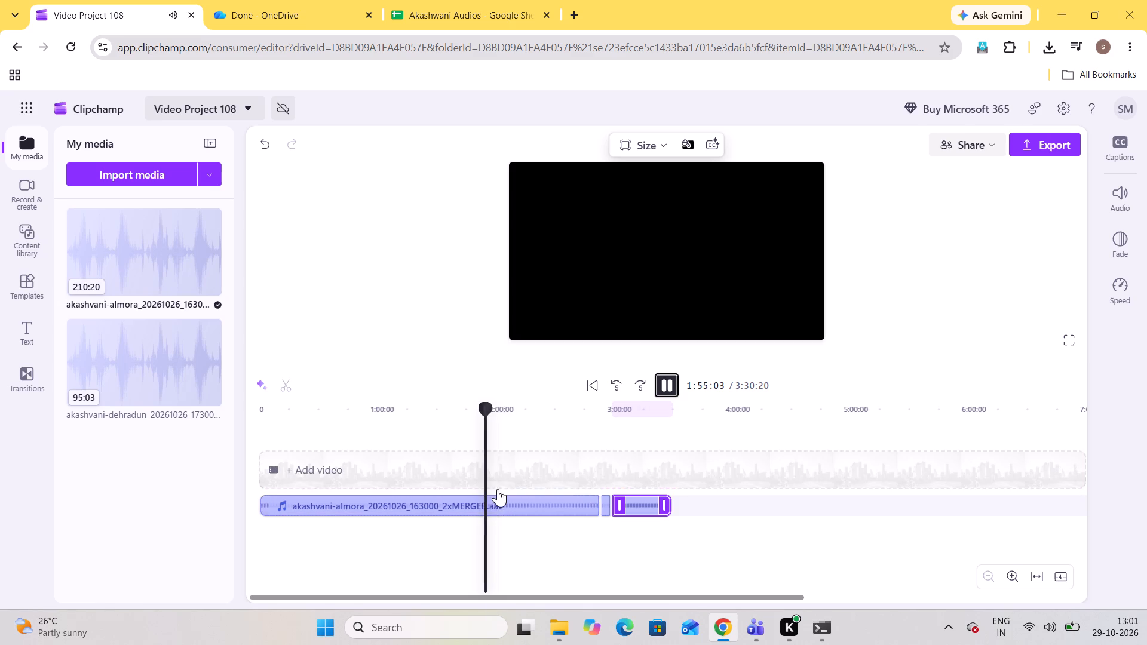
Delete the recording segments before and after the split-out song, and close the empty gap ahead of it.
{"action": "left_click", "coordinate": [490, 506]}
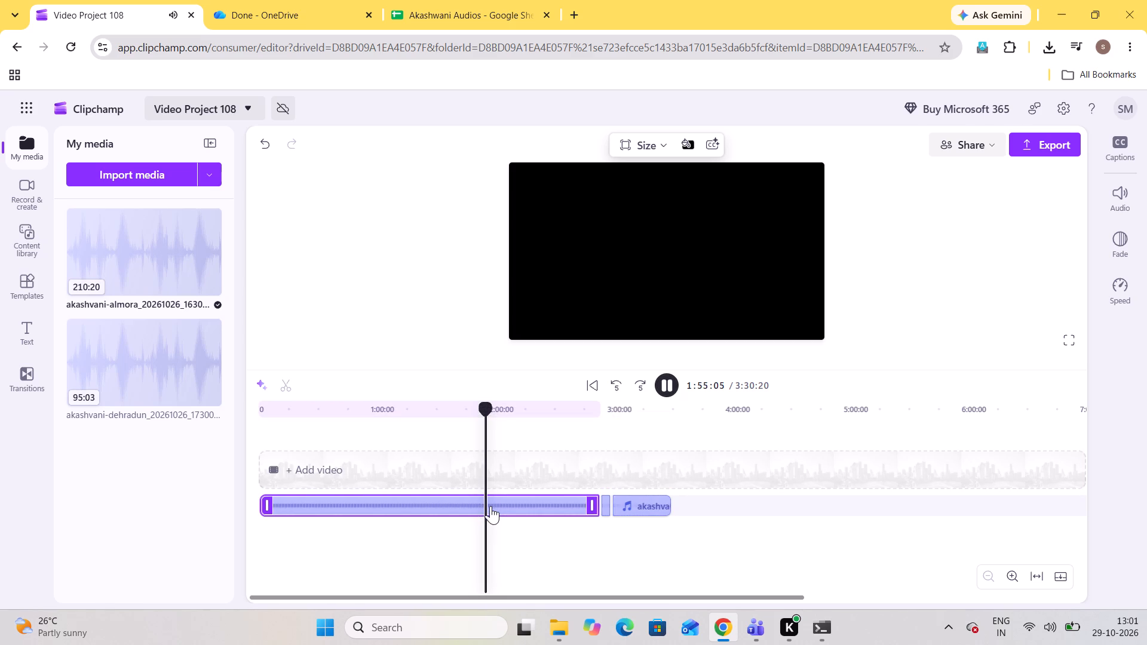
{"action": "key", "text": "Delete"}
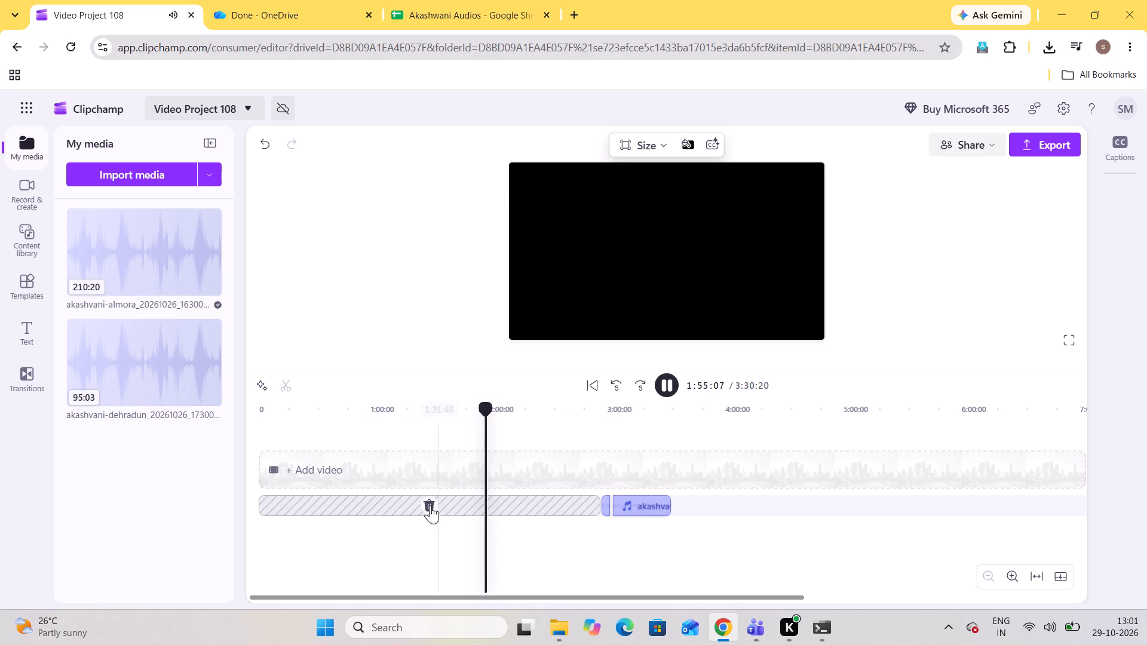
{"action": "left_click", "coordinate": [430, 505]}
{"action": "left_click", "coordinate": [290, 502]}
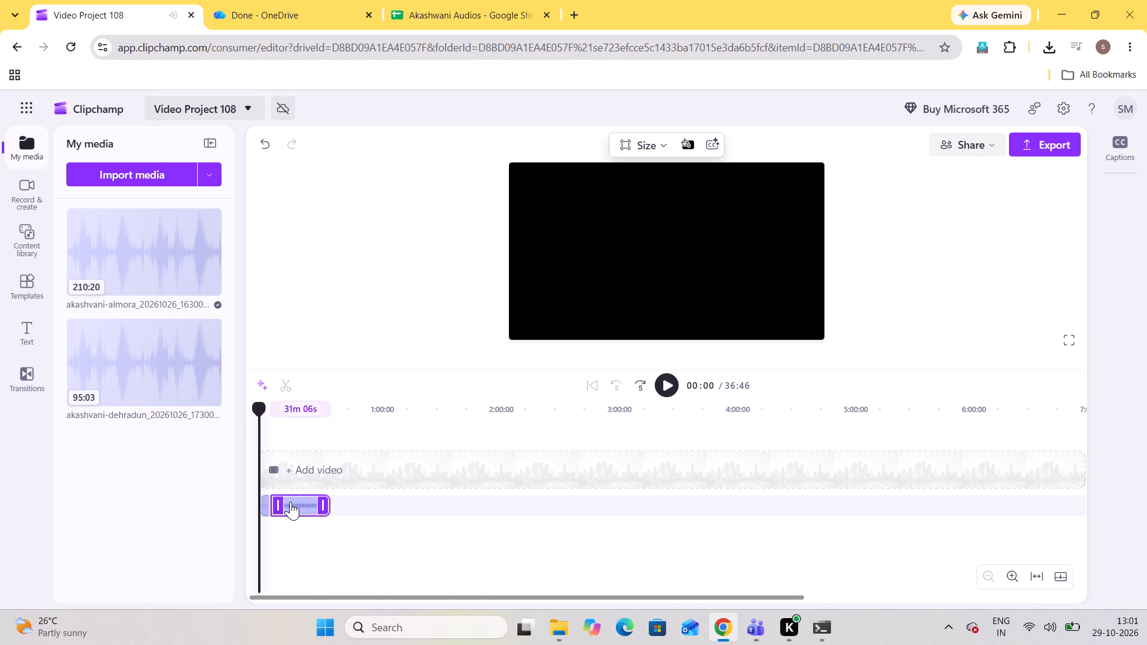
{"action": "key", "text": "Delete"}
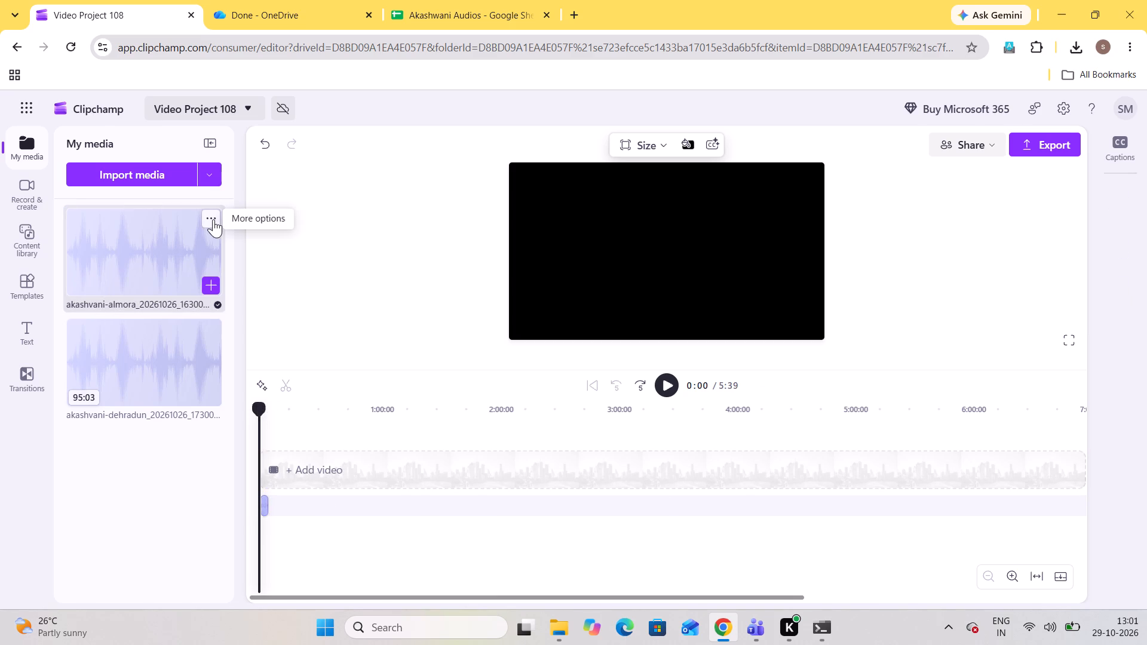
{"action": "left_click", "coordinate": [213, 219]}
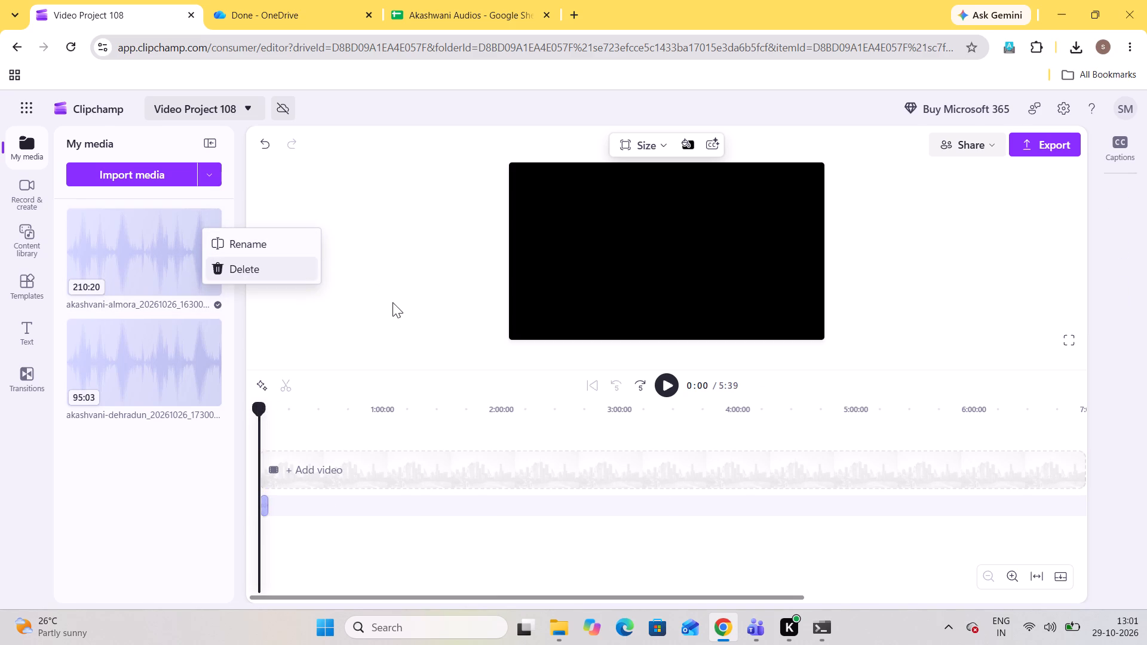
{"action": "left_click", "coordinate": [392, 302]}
Import akashvani-dehradun_20261027_071500.aac and akashvani-almora_20261027_073000.aac from the Downloads folder.
{"action": "left_click", "coordinate": [145, 166]}
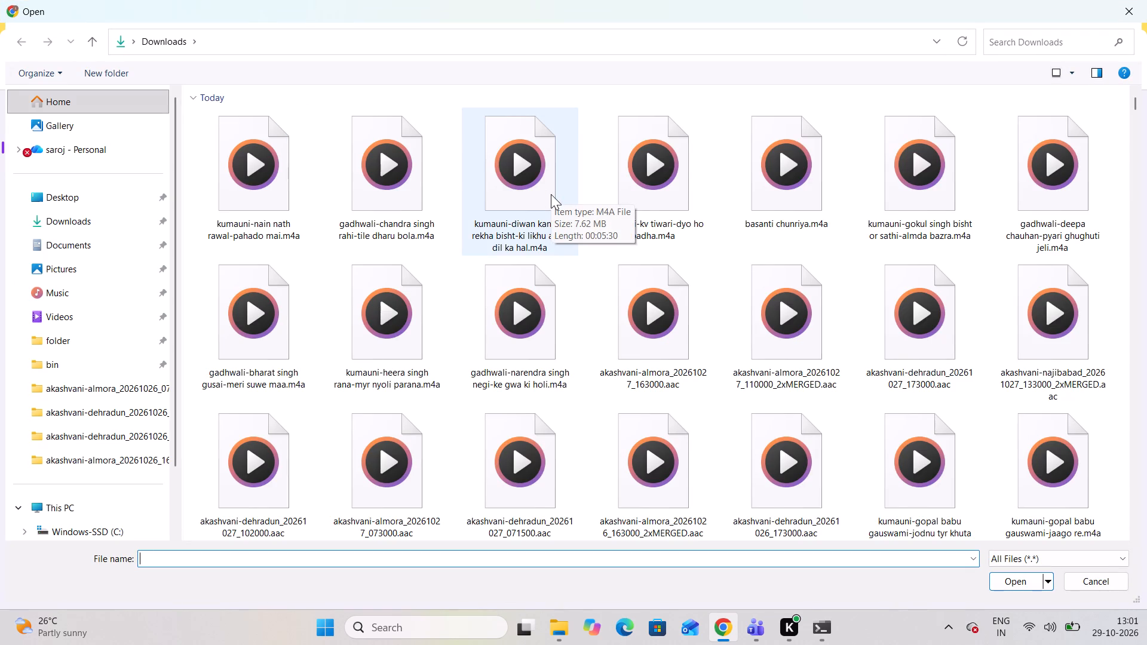
{"action": "scroll", "coordinate": [689, 336], "scroll_direction": "down", "scroll_amount": 1}
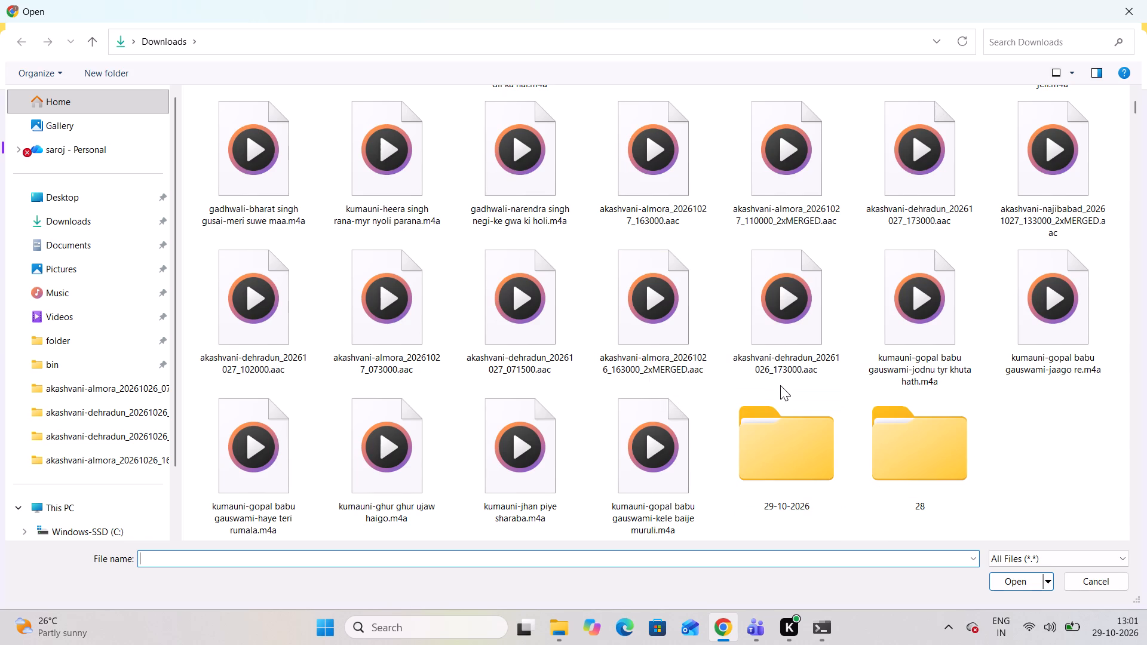
{"action": "left_click", "coordinate": [511, 351], "text": "ctrl"}
{"action": "left_click", "coordinate": [388, 336], "text": "ctrl"}
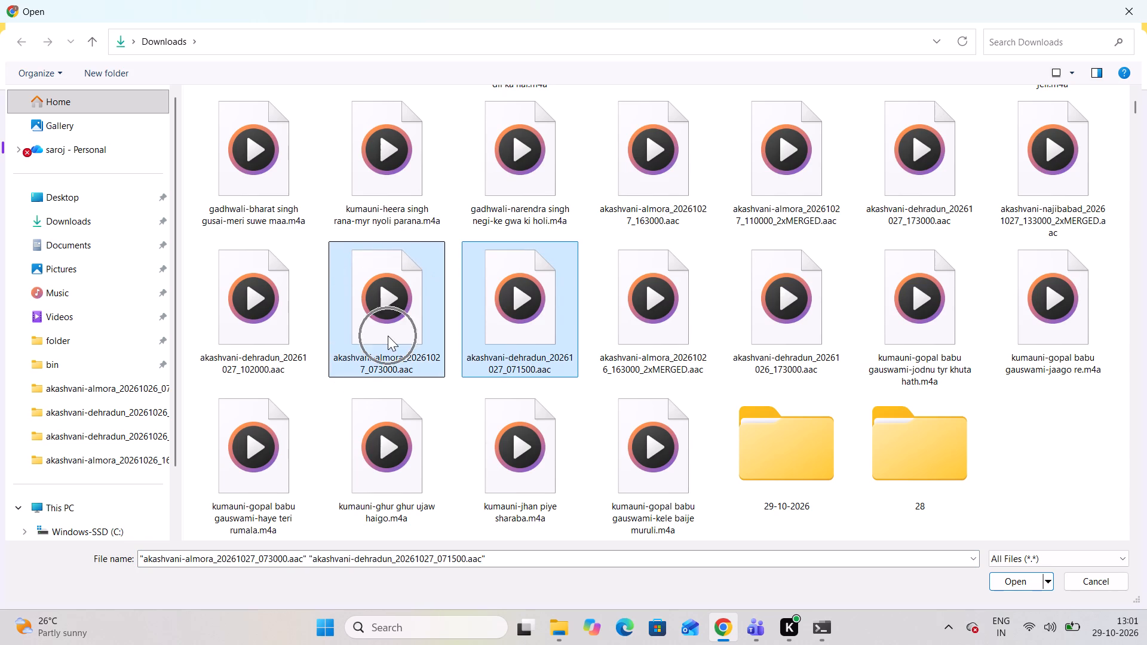
{"action": "left_click", "coordinate": [1023, 583]}
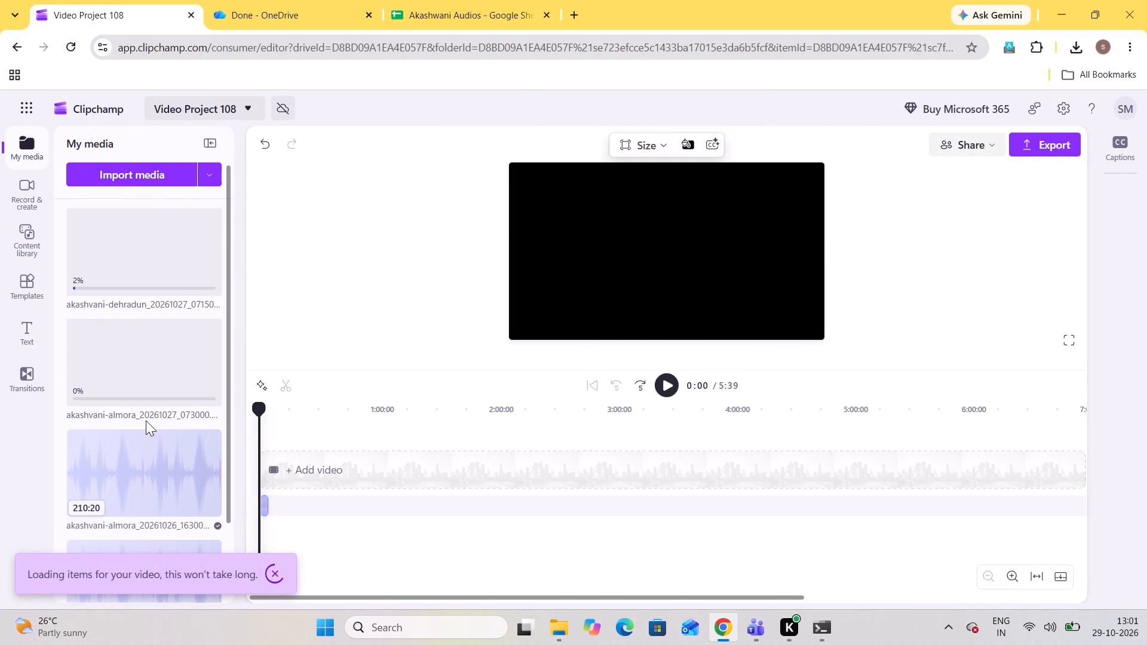
Remove the akashvani-almora_20261026_163000_2xMERGED and akashvani-dehradun_20261026_173000 recordings from the project media.
{"action": "scroll", "coordinate": [146, 420], "scroll_direction": "down", "scroll_amount": 8}
{"action": "left_click", "coordinate": [210, 350]}
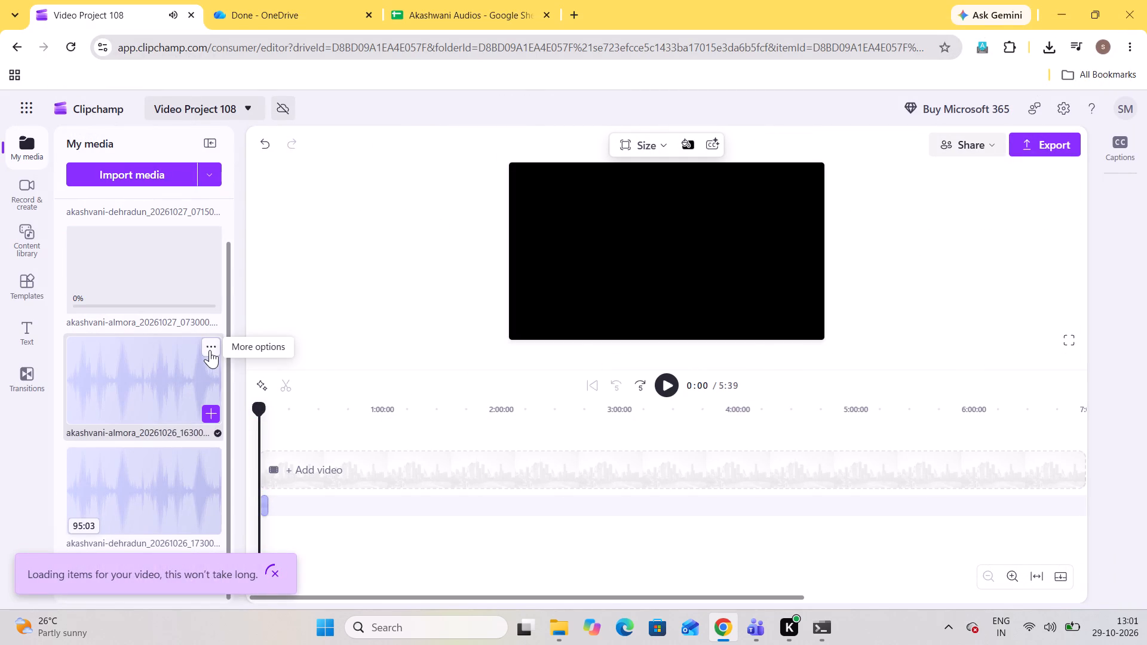
{"action": "left_click", "coordinate": [240, 395]}
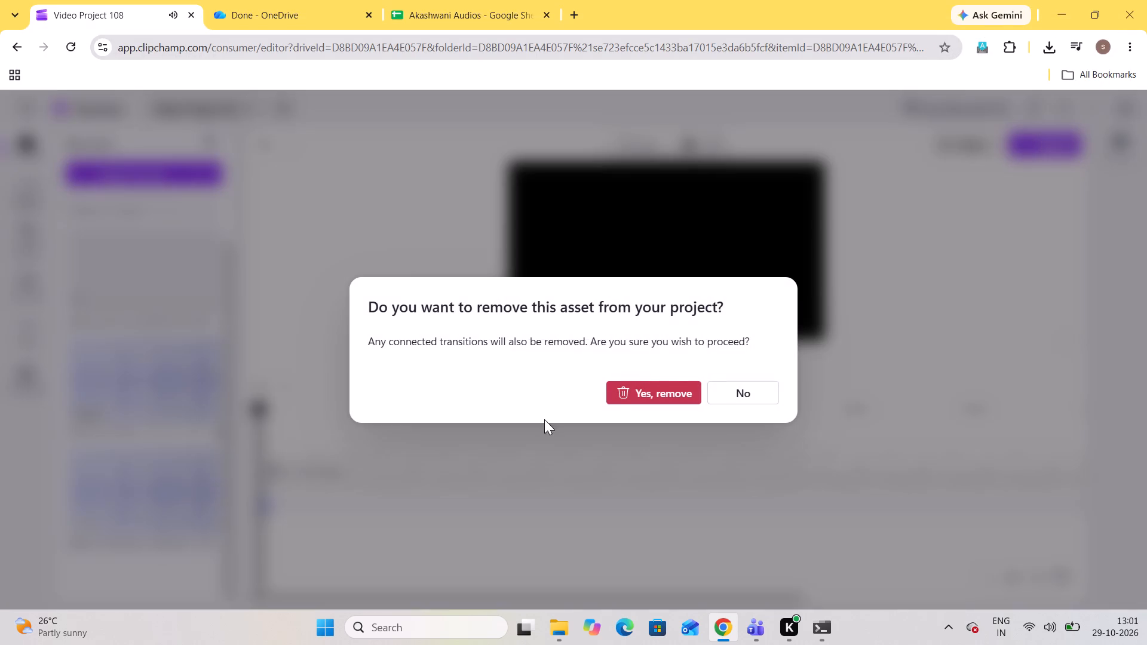
{"action": "left_click", "coordinate": [614, 392]}
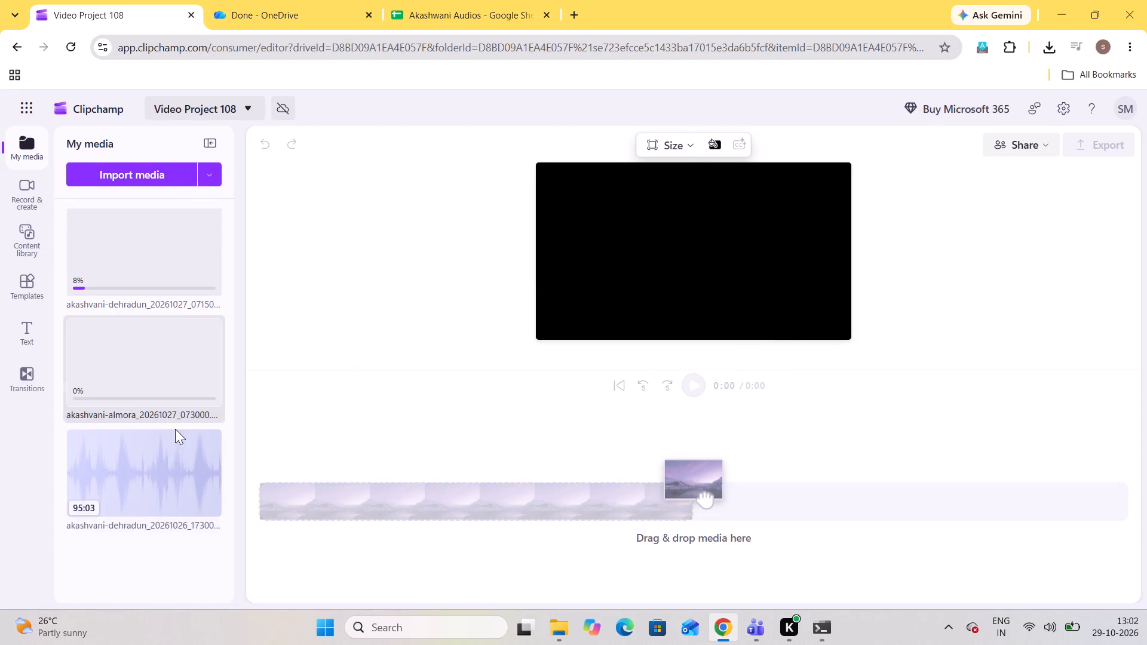
{"action": "left_click", "coordinate": [209, 441]}
{"action": "left_click", "coordinate": [237, 493]}
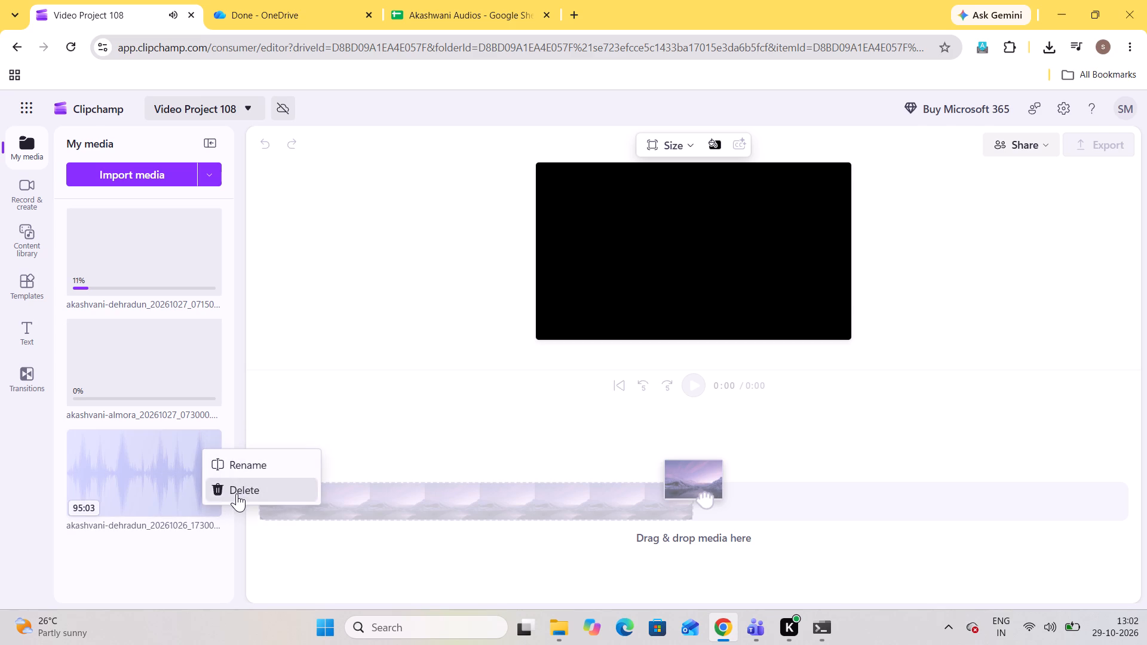
{"action": "left_click", "coordinate": [646, 394]}
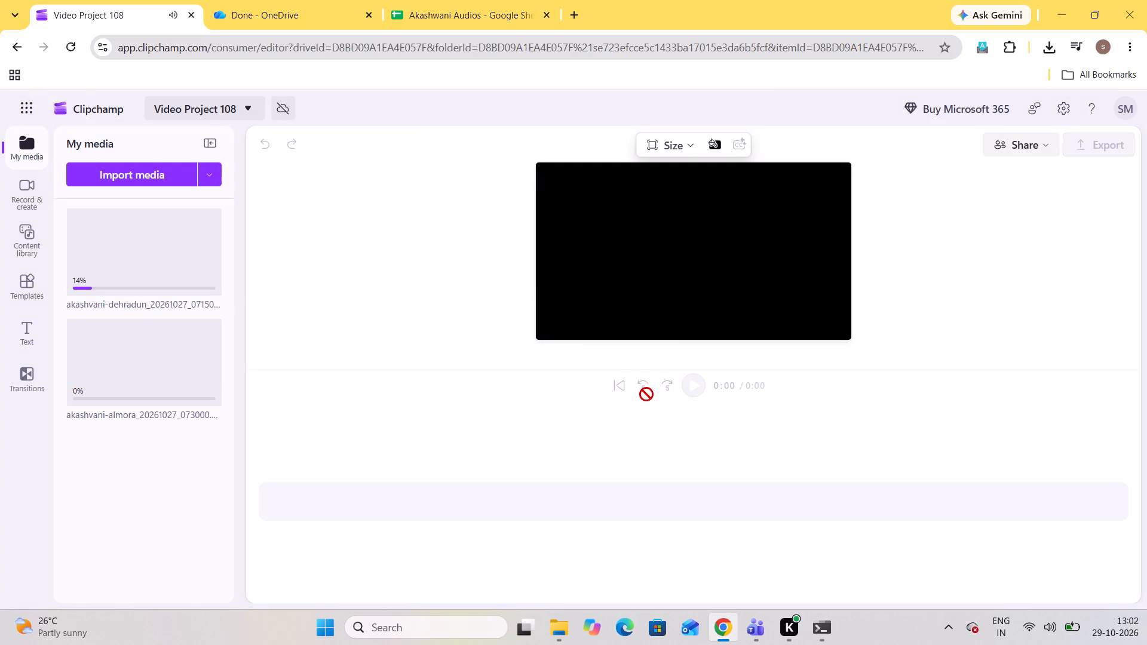
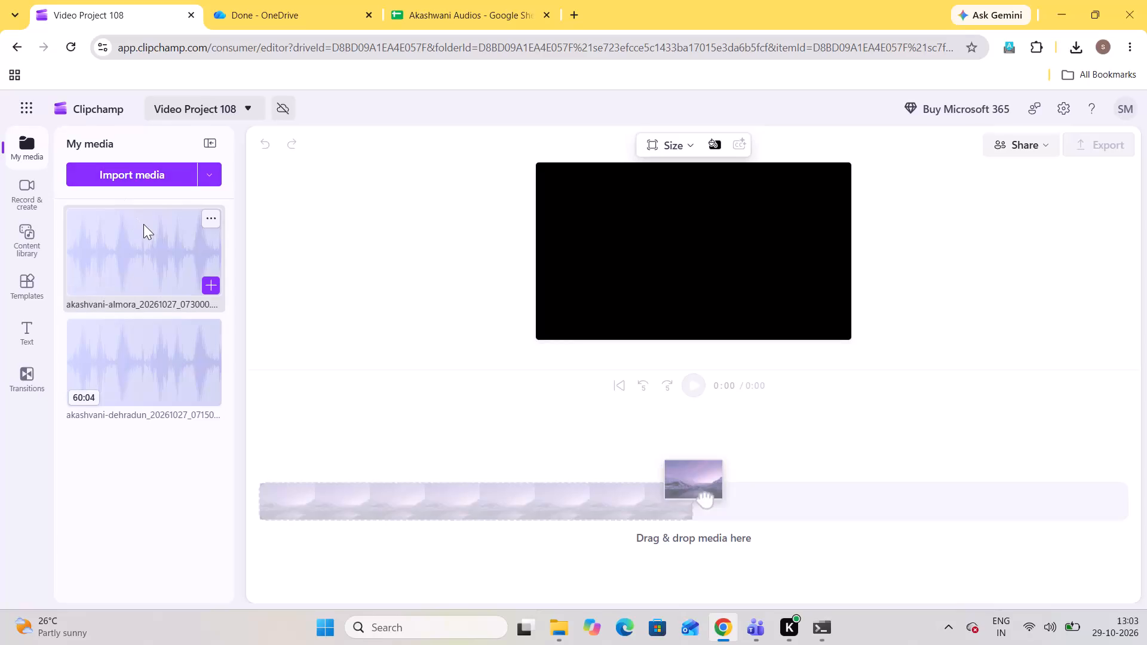
Place the akashvani-almora_20261027_073000.aac recording on the empty timeline and play it from the start.
{"action": "left_click_drag", "start_coordinate": [148, 231], "coordinate": [371, 474]}
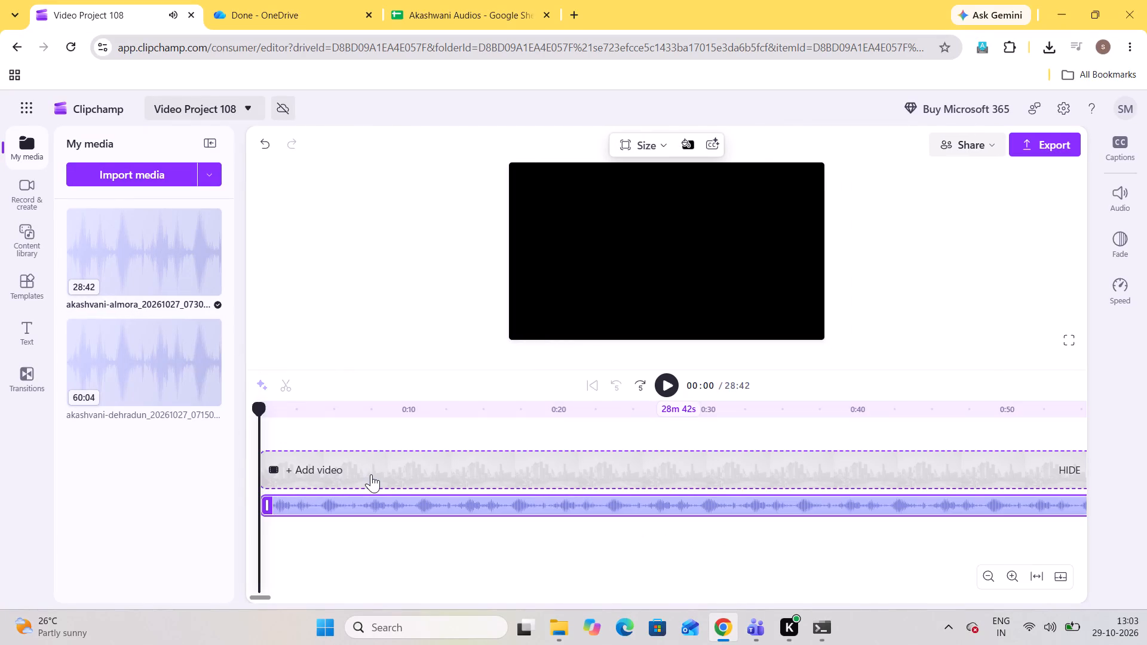
{"action": "left_click", "coordinate": [661, 382]}
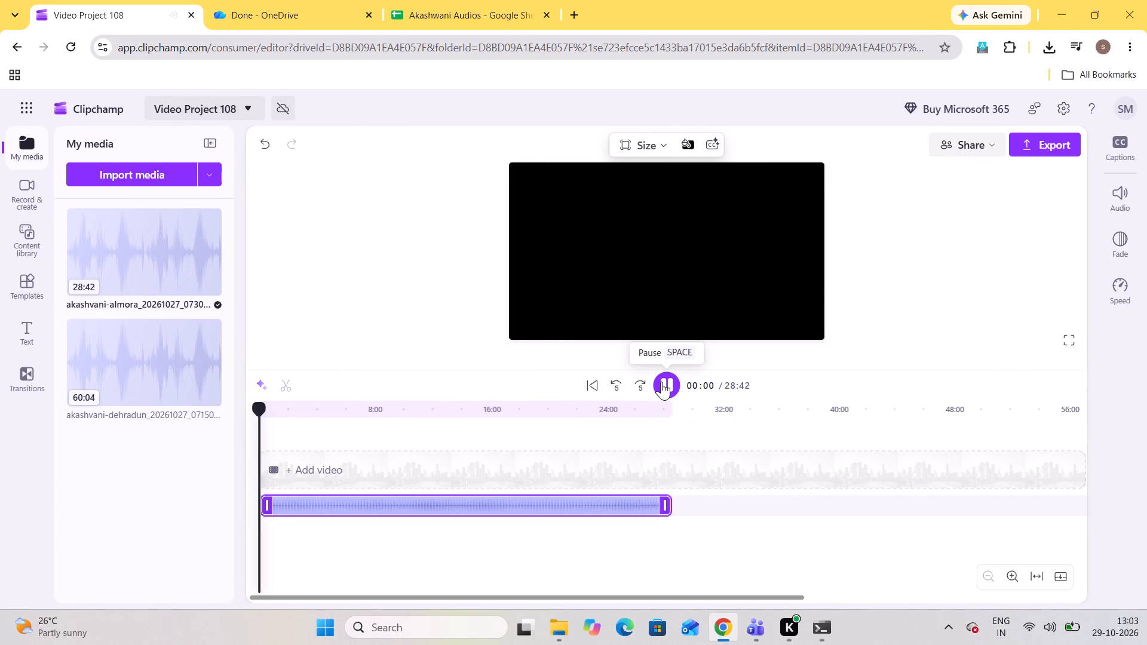
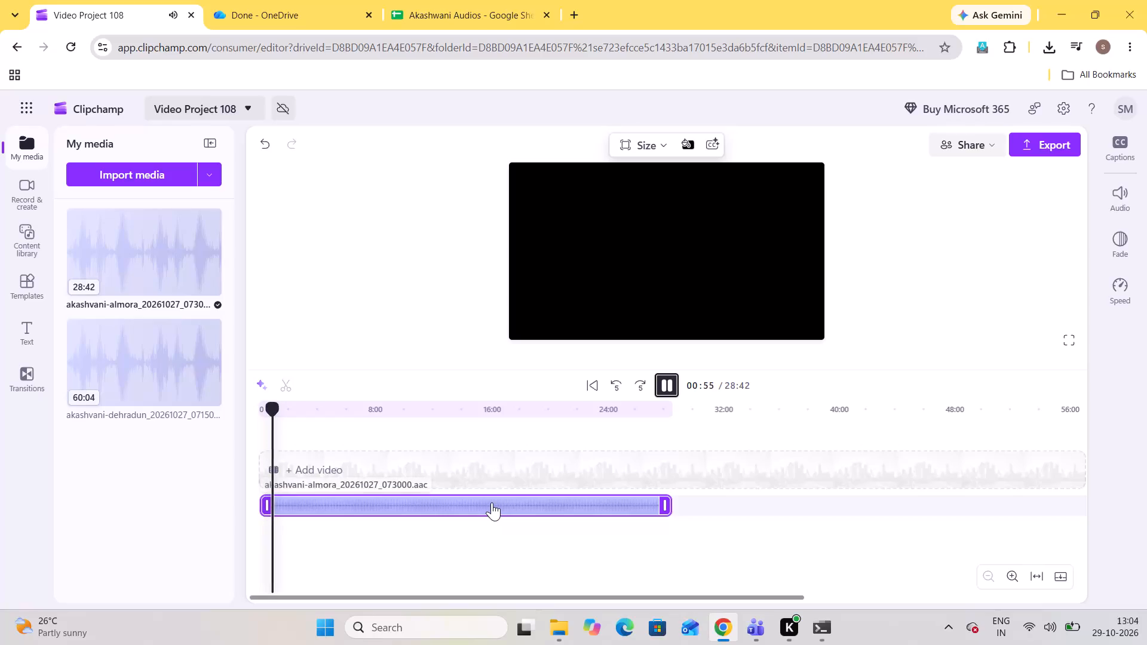
Skim through the akashvani-almora recording from about 0:55 to about 28:13, listening for songs.
{"action": "key", "text": "Right"}
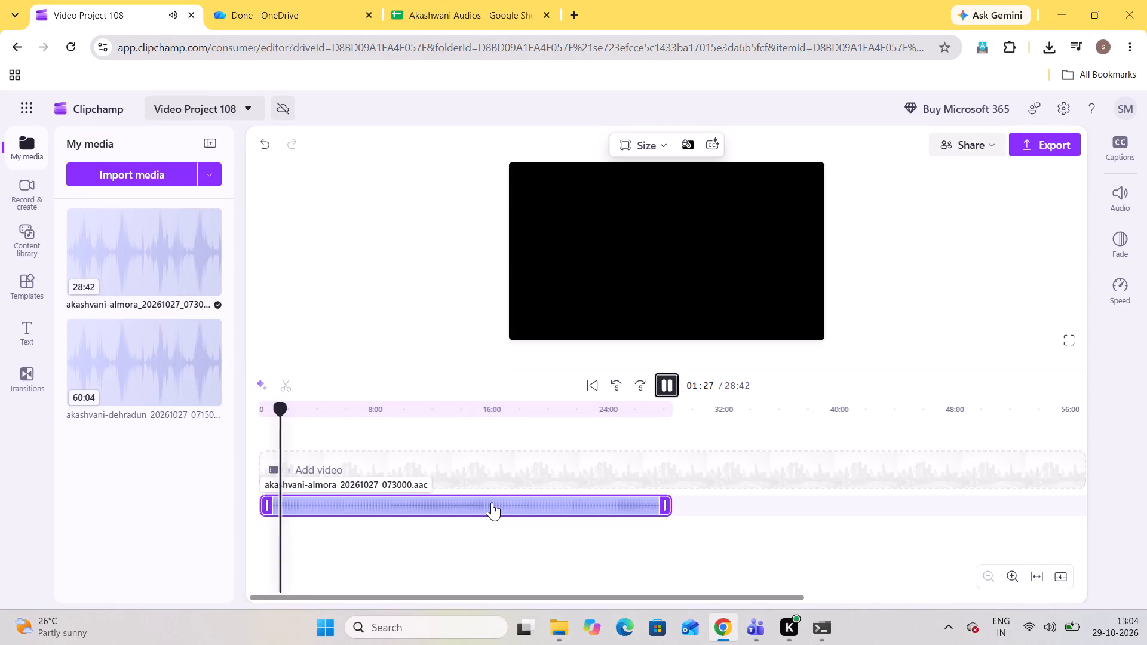
{"action": "key", "text": "Right"}
{"action": "key", "text": "Right"}
{"action": "key", "text": "Right"}
{"action": "key", "text": "Right"}
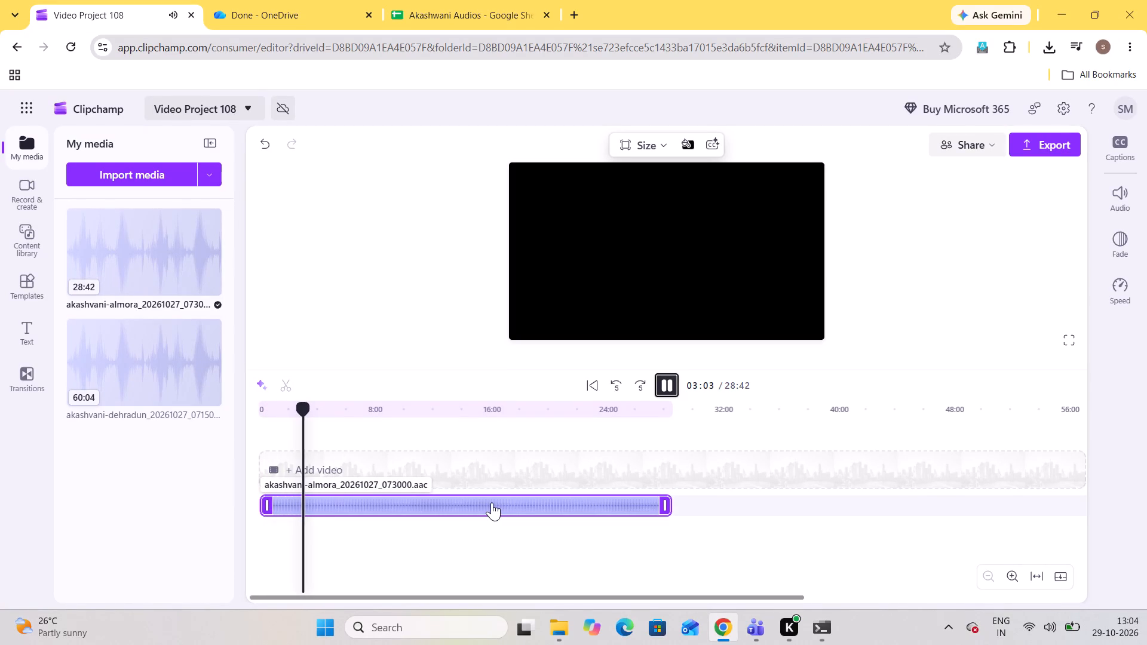
{"action": "key", "text": "Right"}
{"action": "key", "text": "Right"}
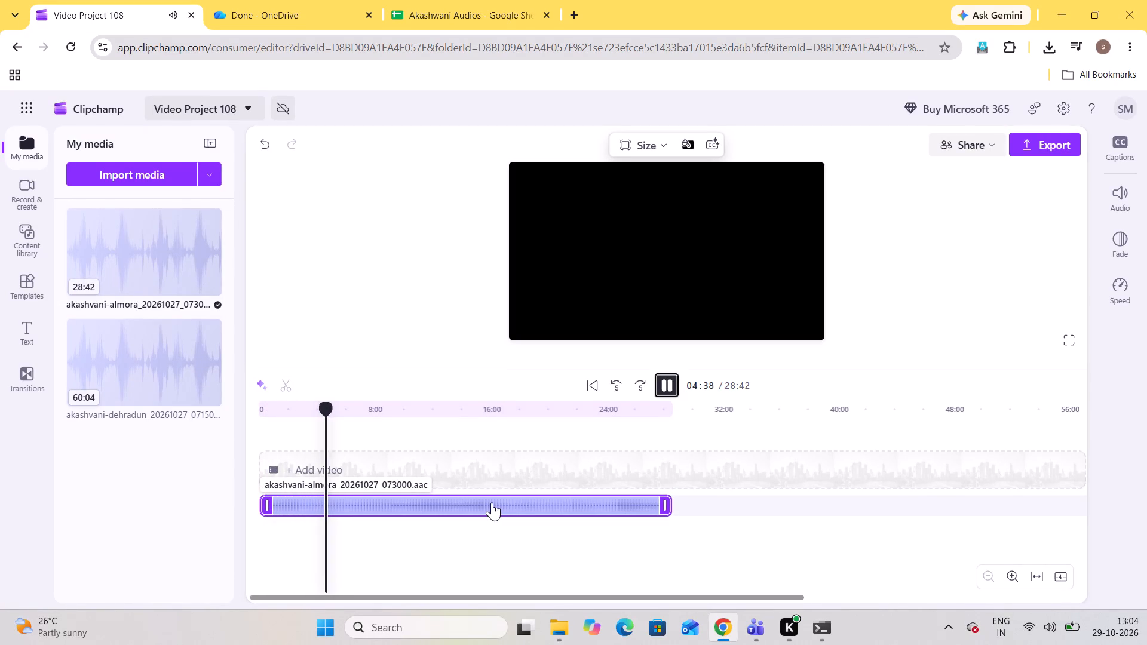
{"action": "key", "text": "Right"}
{"action": "key", "text": "Right"}
{"action": "key", "text": "Right"}
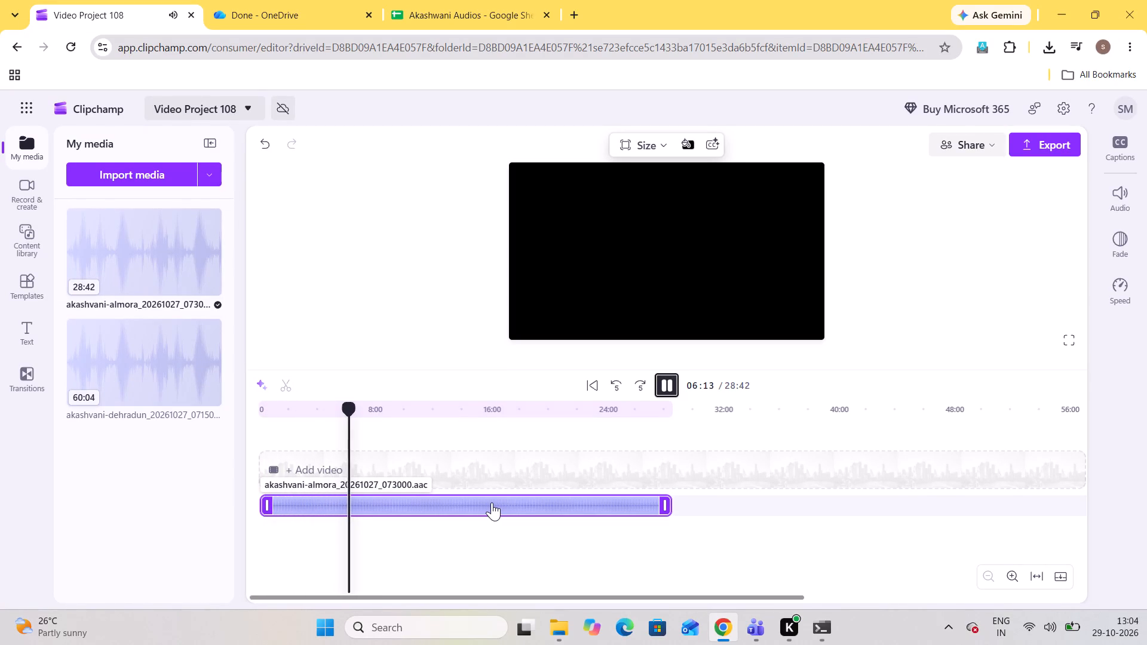
{"action": "key", "text": "Right"}
{"action": "key", "text": "Right"}
{"action": "key", "text": "Right"}
{"action": "key", "text": "Right"}
{"action": "key", "text": "Right"}
{"action": "key", "text": "Right"}
{"action": "key", "text": "Right"}
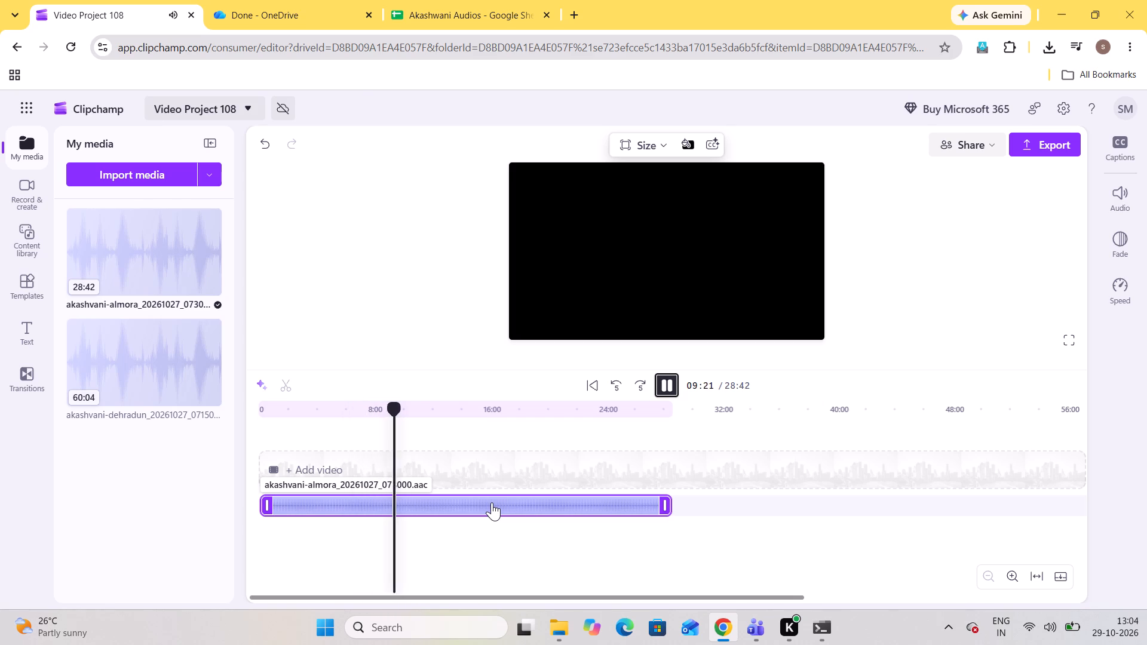
{"action": "key", "text": "Right"}
{"action": "key", "text": "Right"}
{"action": "key", "text": "Right"}
{"action": "key", "text": "Right"}
{"action": "key", "text": "Right"}
{"action": "key", "text": "Right"}
{"action": "key", "text": "Right"}
{"action": "key", "text": "Right"}
{"action": "key", "text": "Right"}
{"action": "key", "text": "Right"}
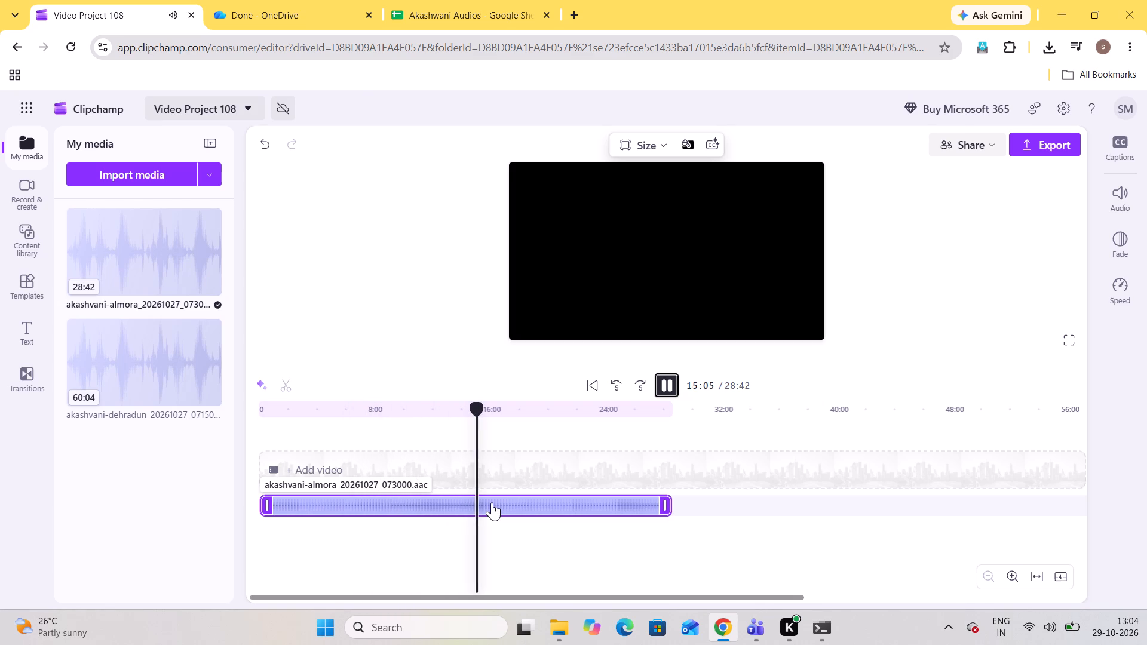
{"action": "key", "text": "Right"}
{"action": "key", "text": "Right"}
{"action": "key", "text": "Right"}
{"action": "key", "text": "Right"}
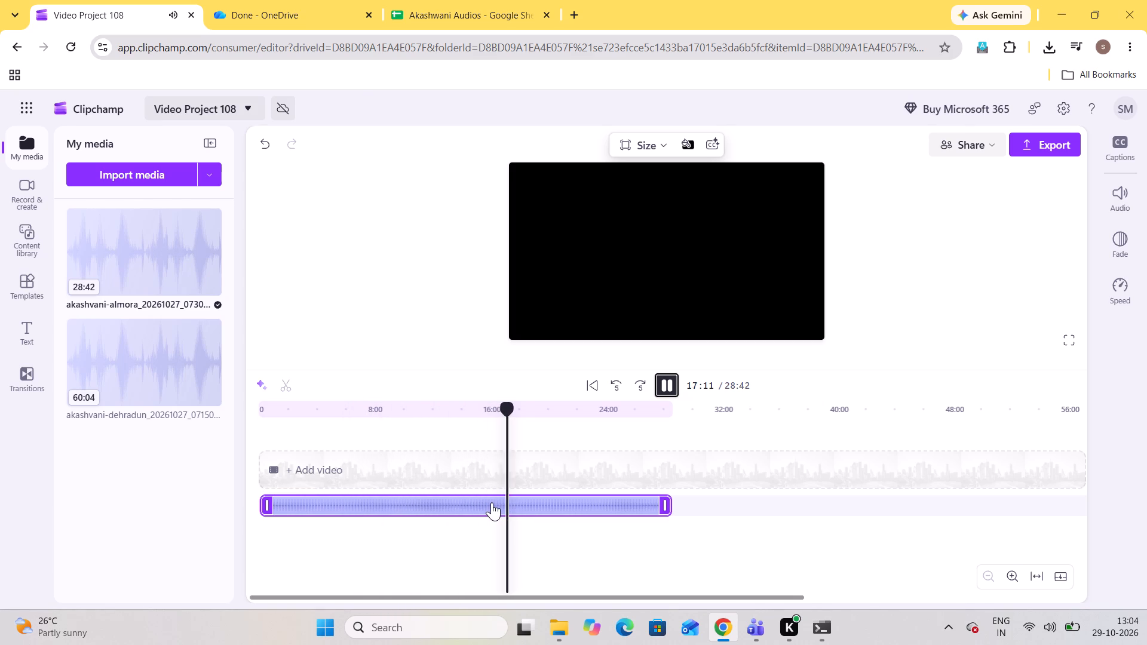
{"action": "key", "text": "Right"}
{"action": "key", "text": "Right"}
{"action": "key", "text": "Right"}
{"action": "key", "text": "Right"}
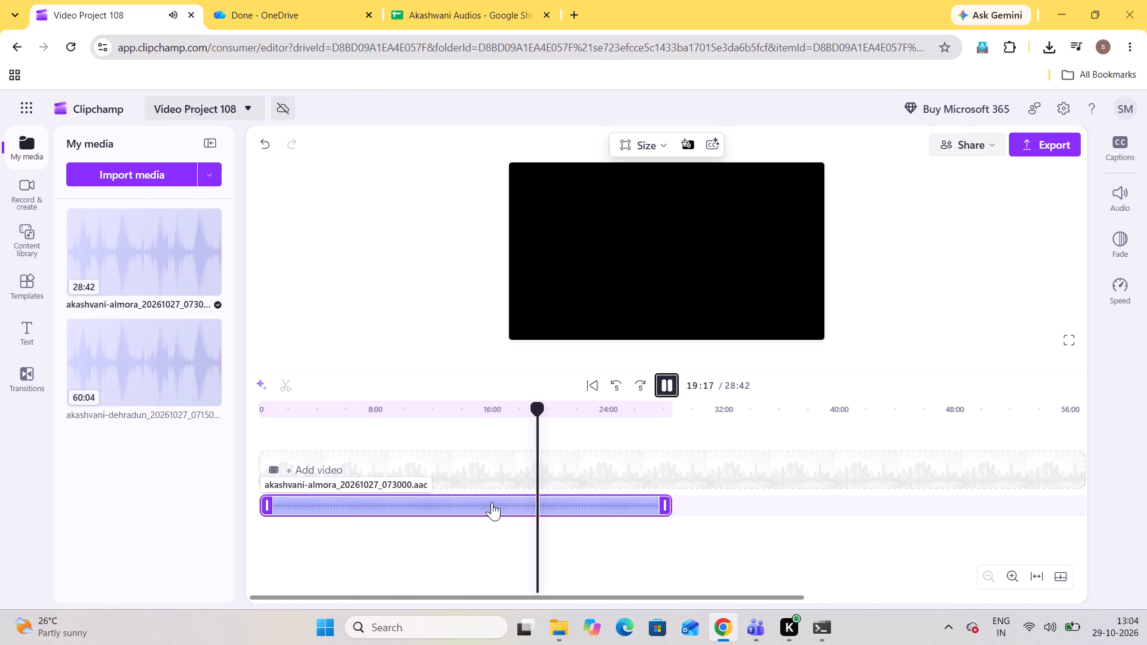
{"action": "key", "text": "Right"}
{"action": "key", "text": "Right"}
{"action": "key", "text": "Right"}
{"action": "key", "text": "Right"}
{"action": "key", "text": "Right"}
{"action": "key", "text": "Right"}
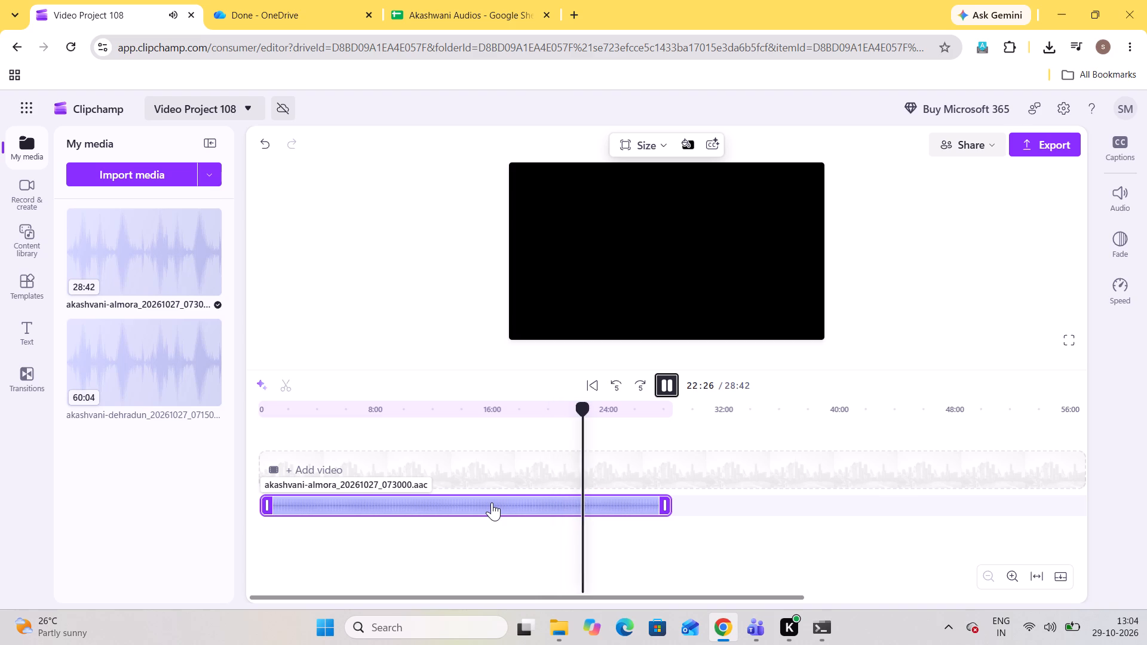
{"action": "key", "text": "Right"}
{"action": "key", "text": "Right"}
{"action": "key", "text": "Right"}
{"action": "key", "text": "Right"}
{"action": "key", "text": "Right"}
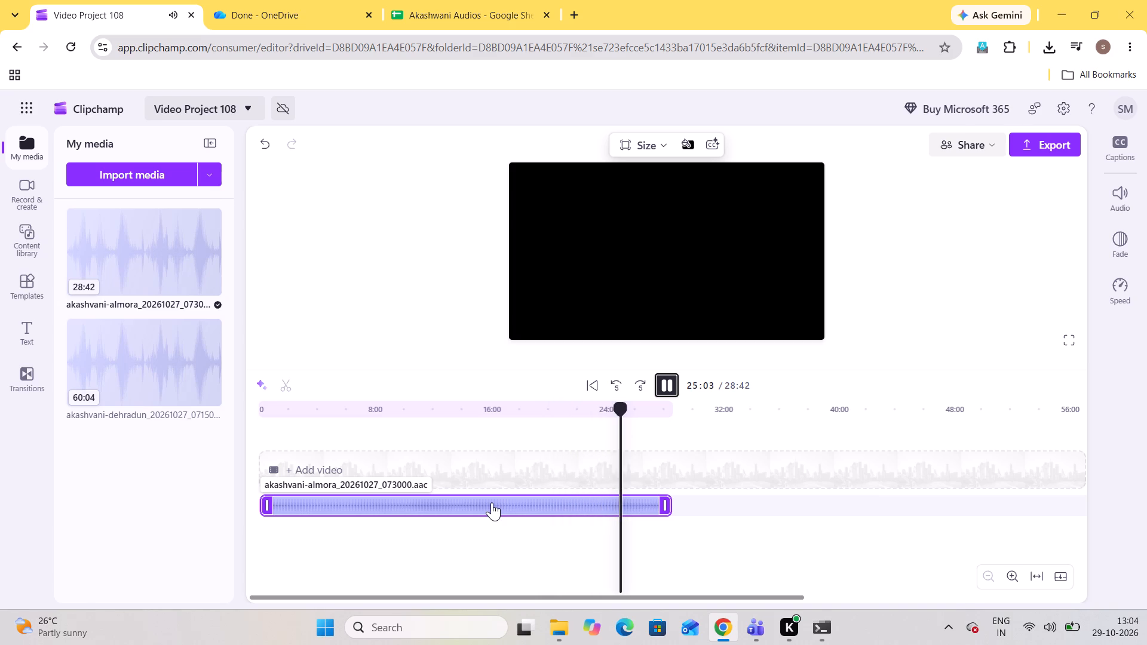
{"action": "key", "text": "Right"}
{"action": "key", "text": "Right"}
{"action": "key", "text": "Right"}
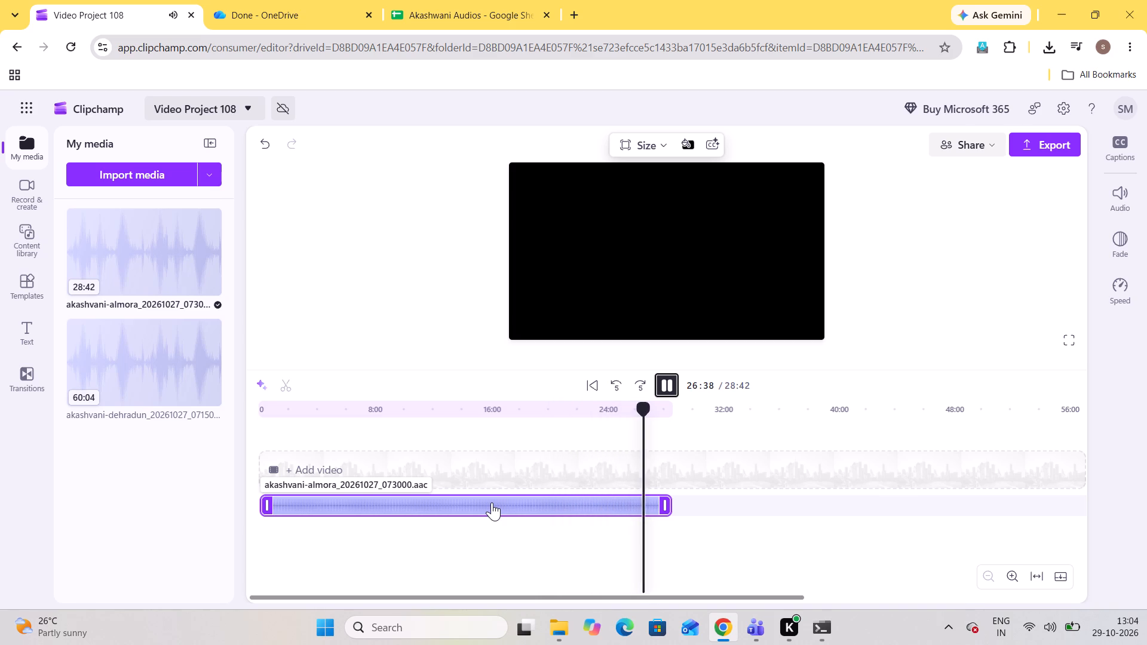
{"action": "key", "text": "Right"}
{"action": "key", "text": "Right"}
{"action": "key", "text": "Right"}
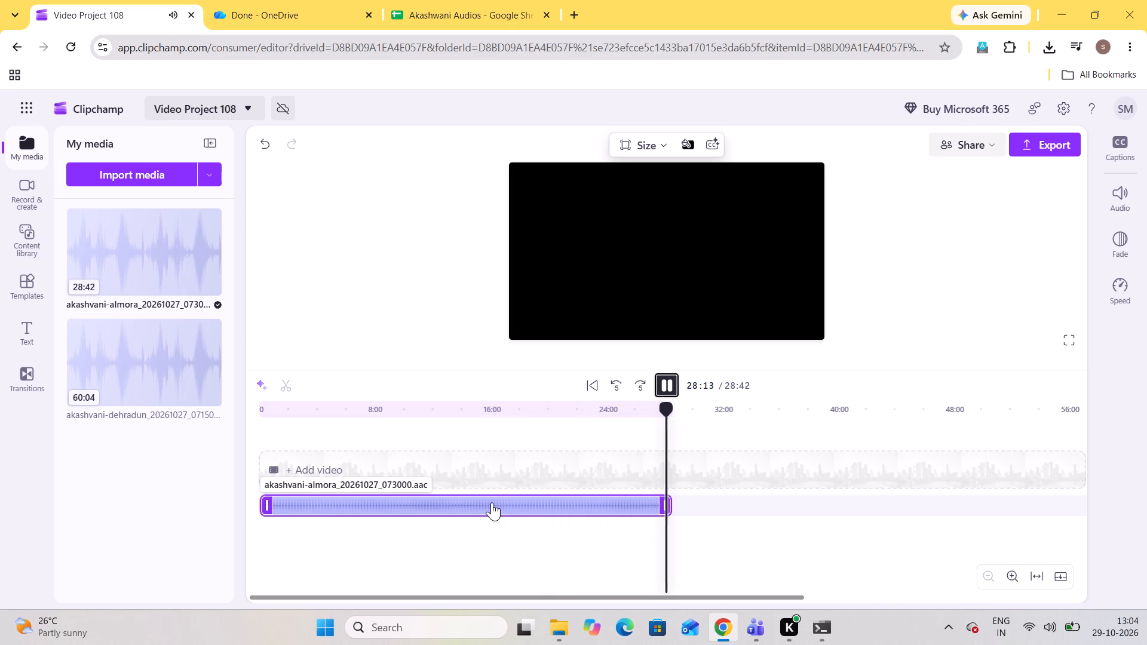
Replace the almora clip on the timeline with the akashvani-dehradun_20261027_071500.aac recording and play it from the start.
{"action": "key", "text": "Delete"}
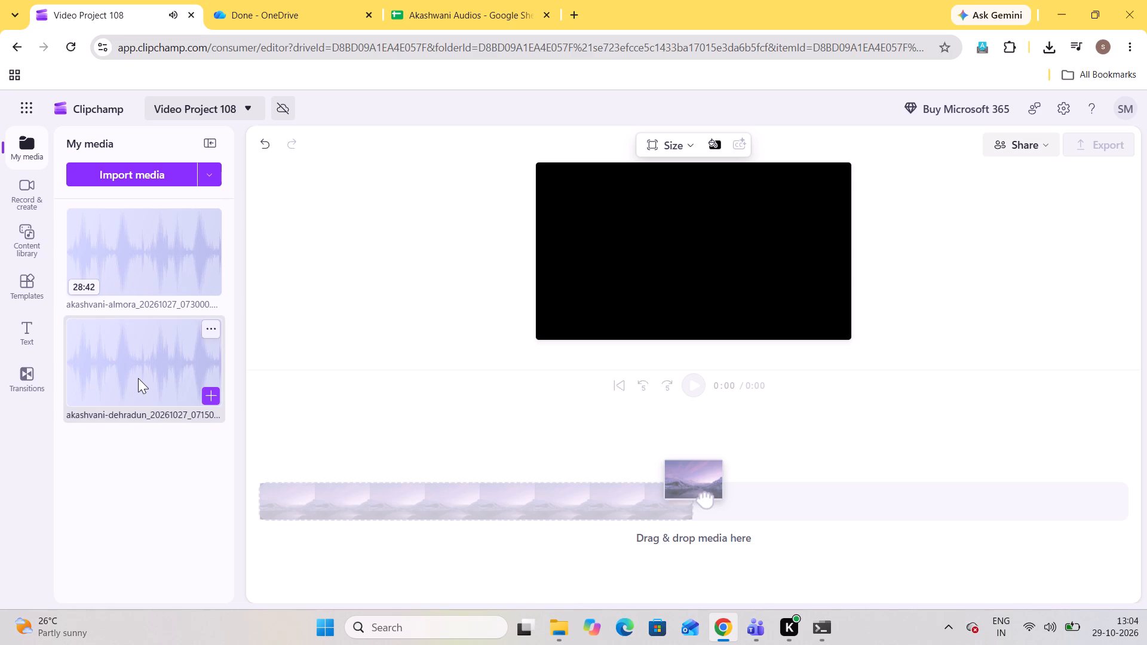
{"action": "left_click_drag", "start_coordinate": [138, 378], "coordinate": [312, 514]}
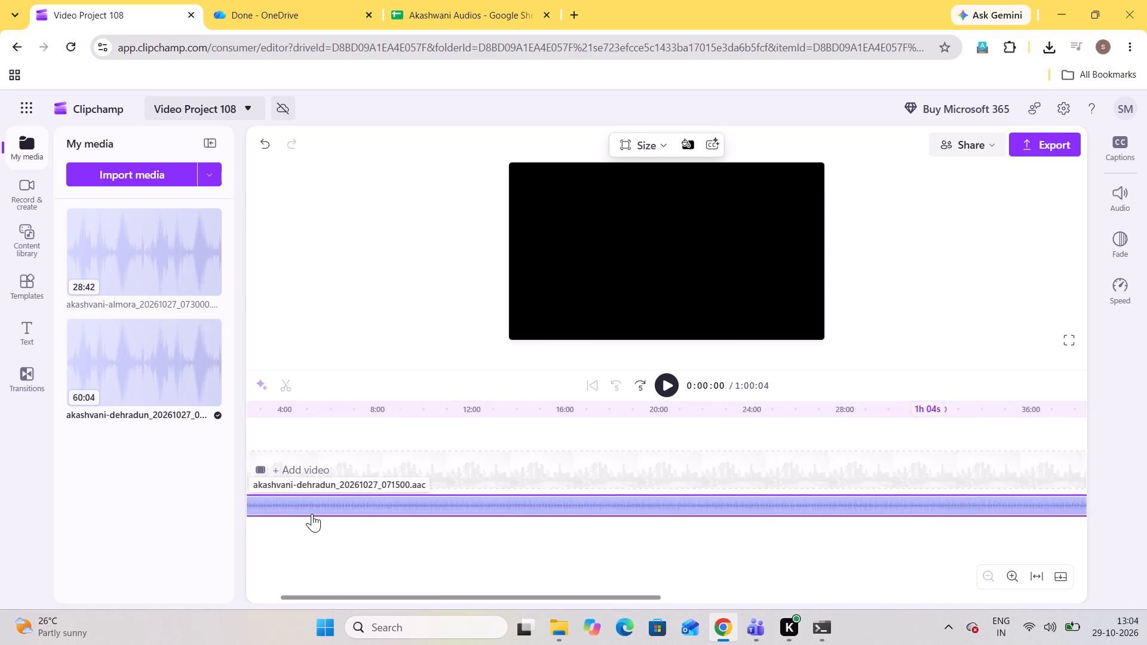
{"action": "left_click", "coordinate": [665, 388]}
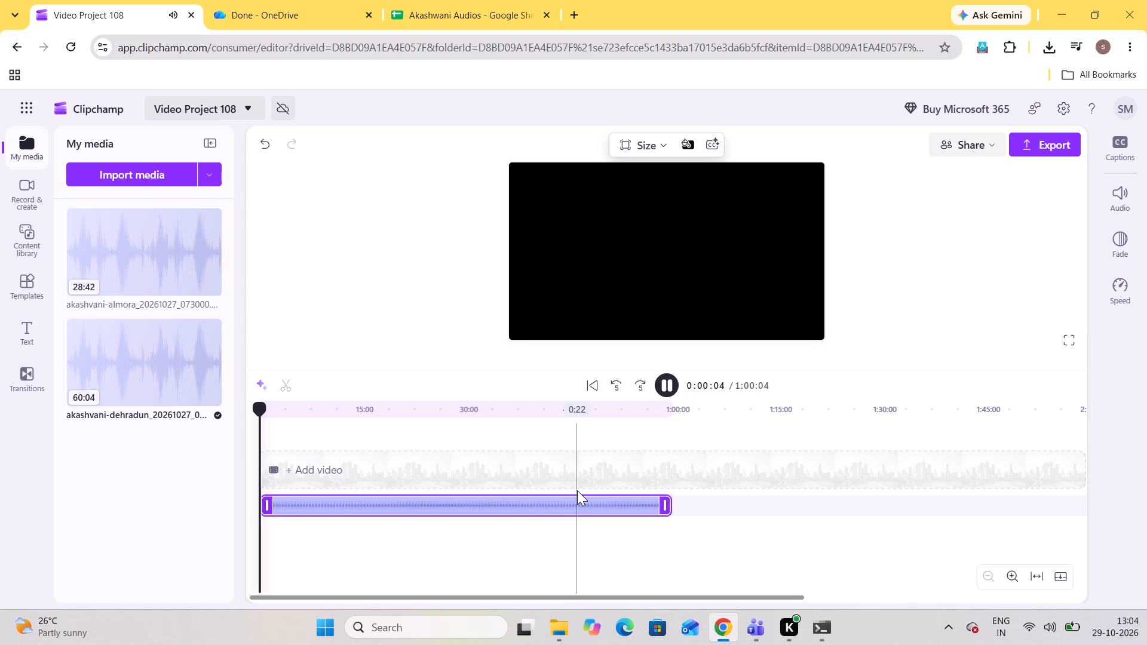
Skip ahead through the opening of the dehradun recording, listening for songs, and pause at about 4:27.
{"action": "key", "text": "Right"}
{"action": "key", "text": "Right"}
{"action": "key", "text": "Right"}
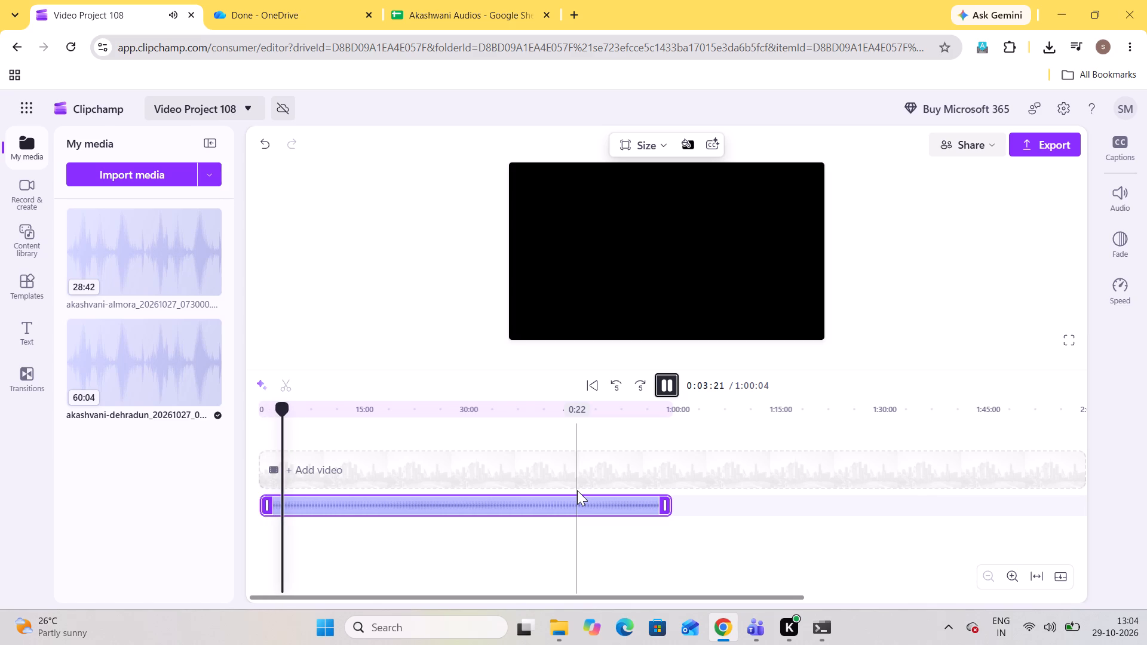
{"action": "key", "text": "Right"}
{"action": "key", "text": "space"}
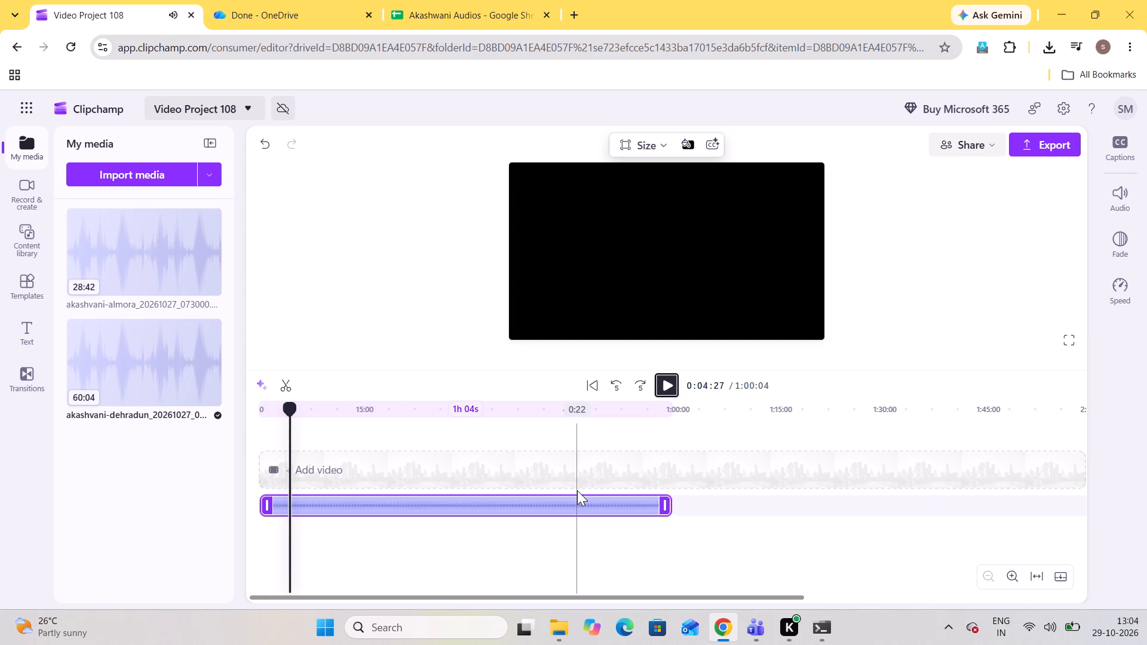